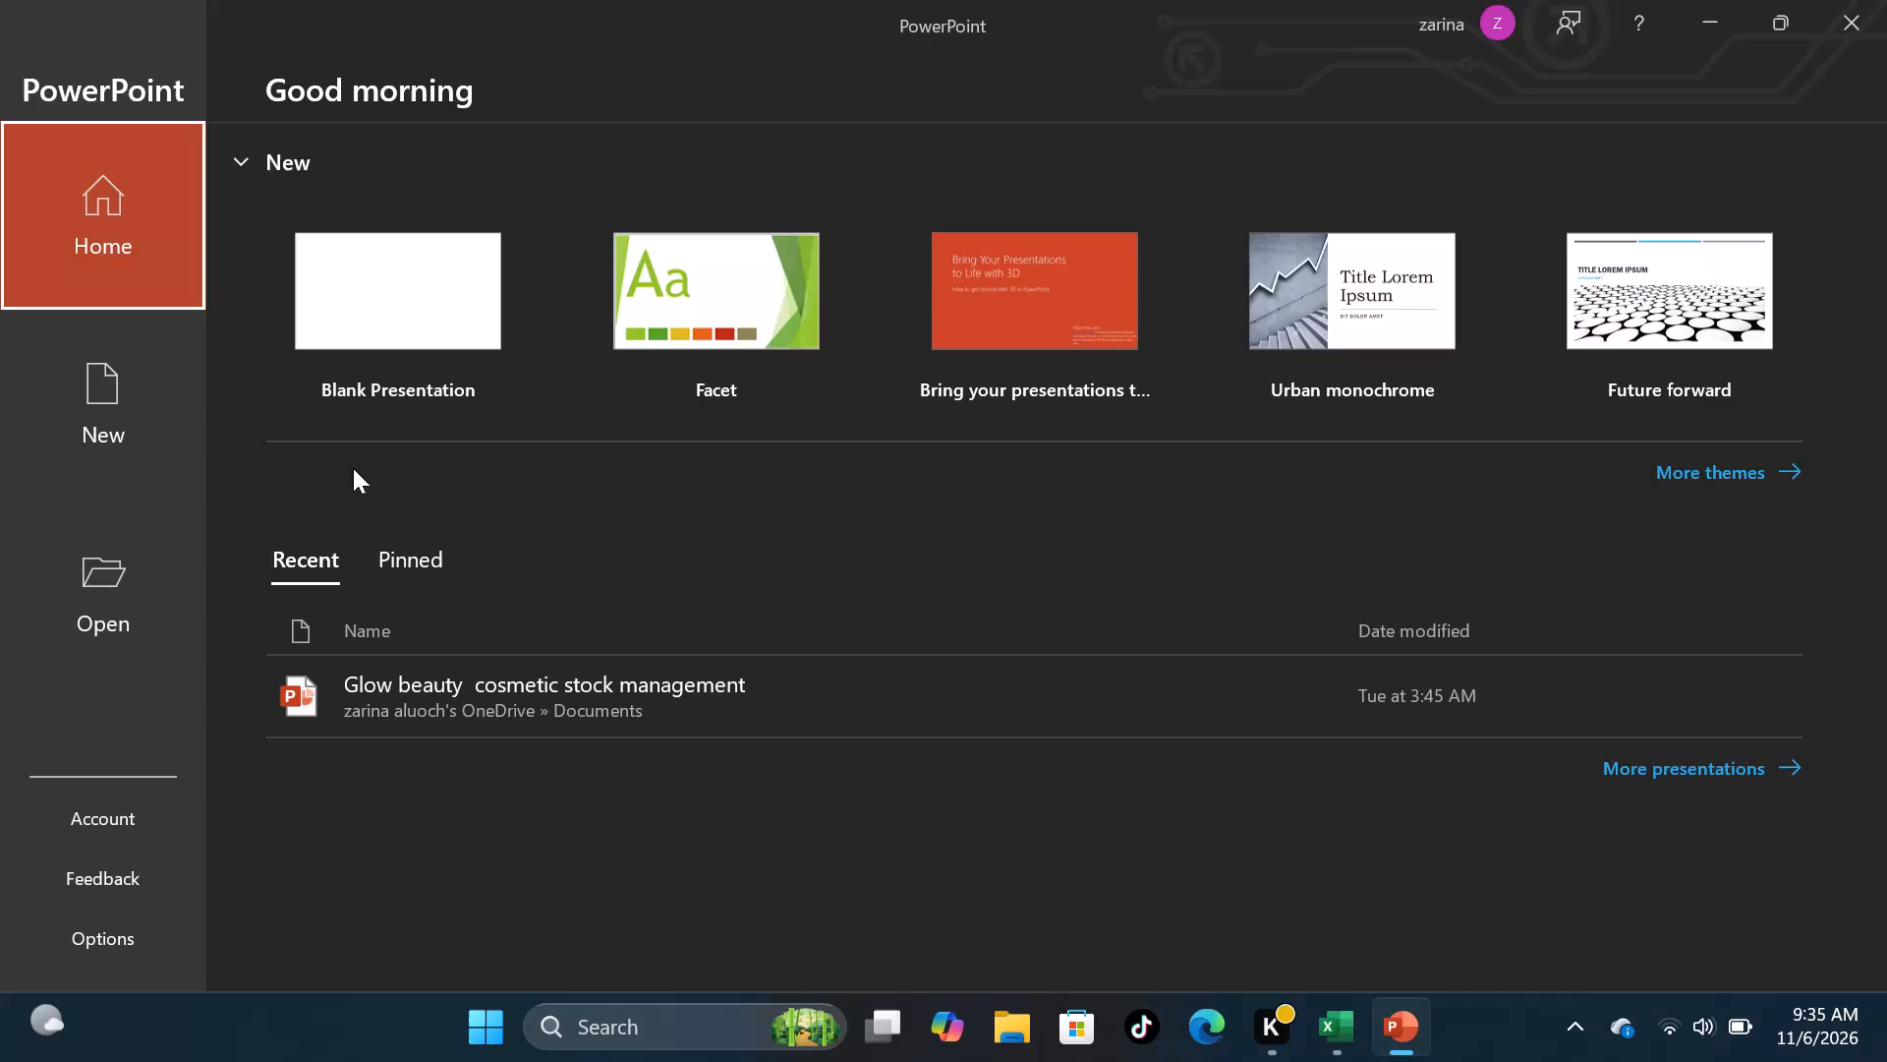
Create a new blank presentation.
left_click(384, 286)
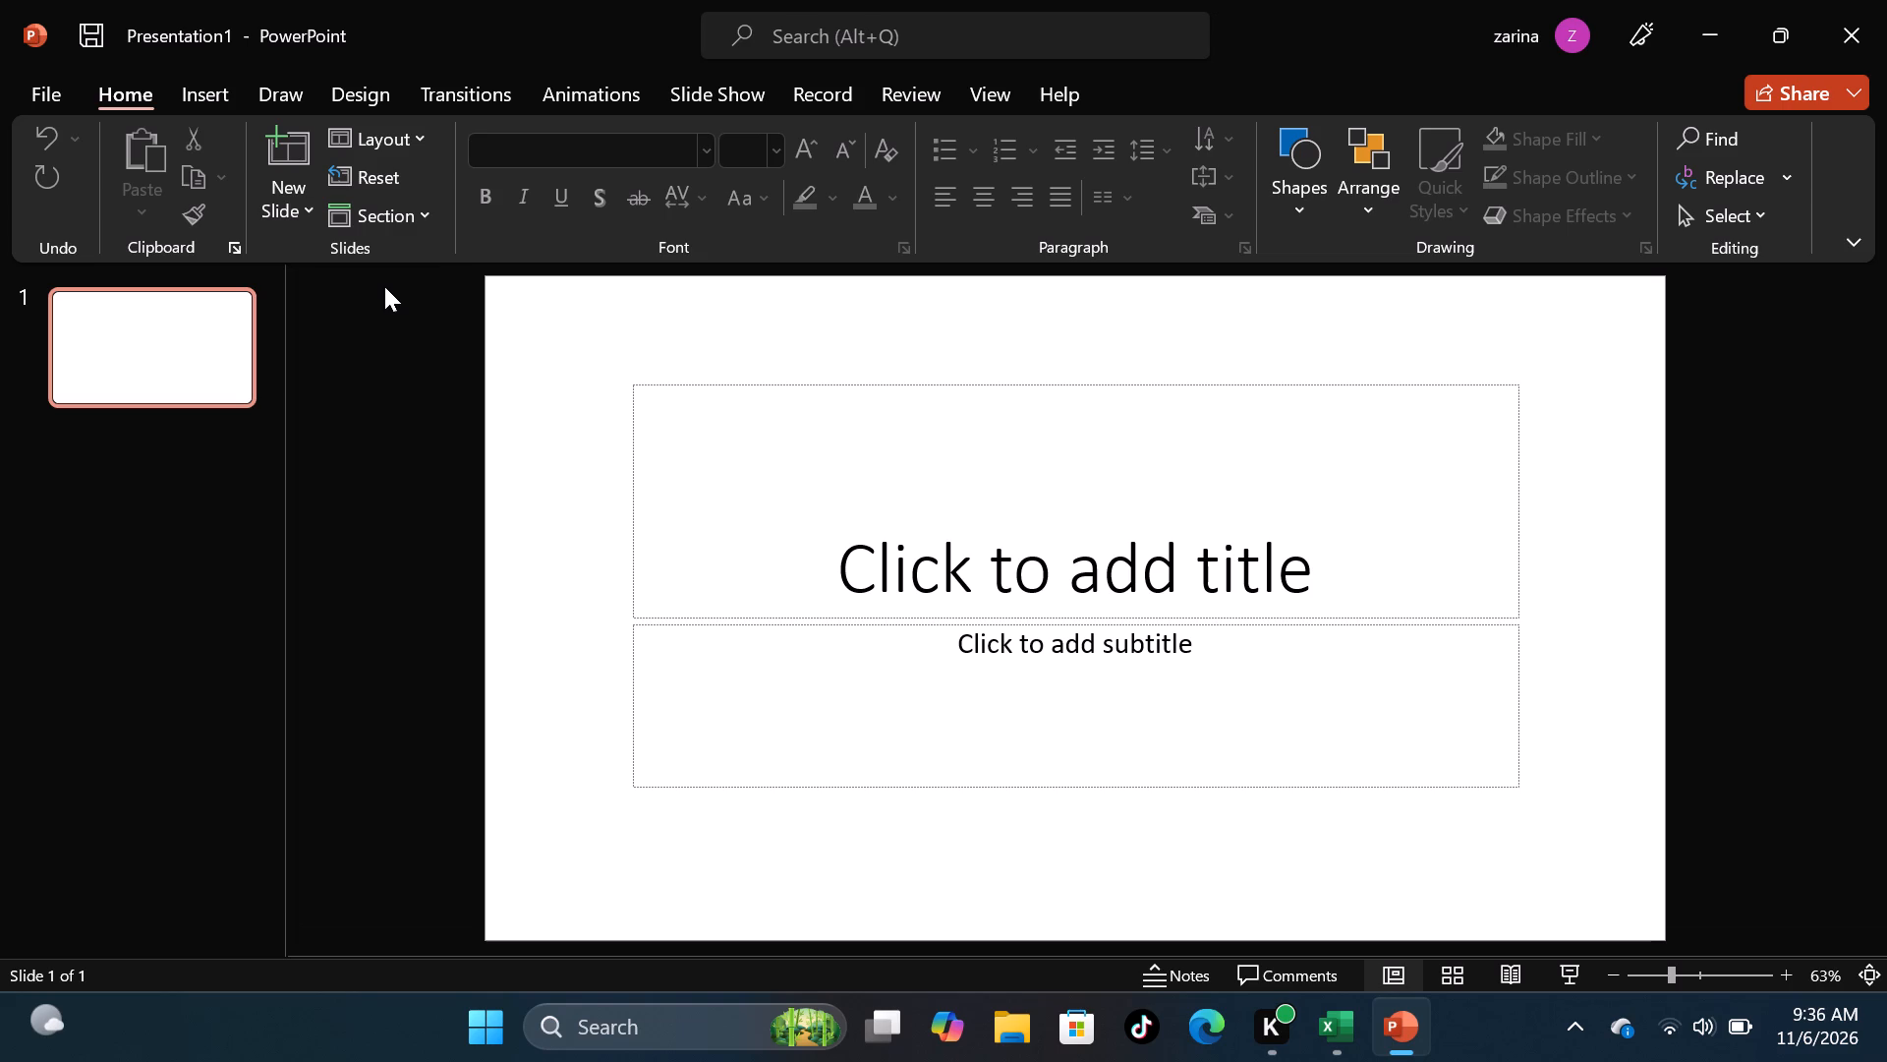
Enter "ZARINA ENTERPRISES" as the title on the title slide.
left_click(791, 453)
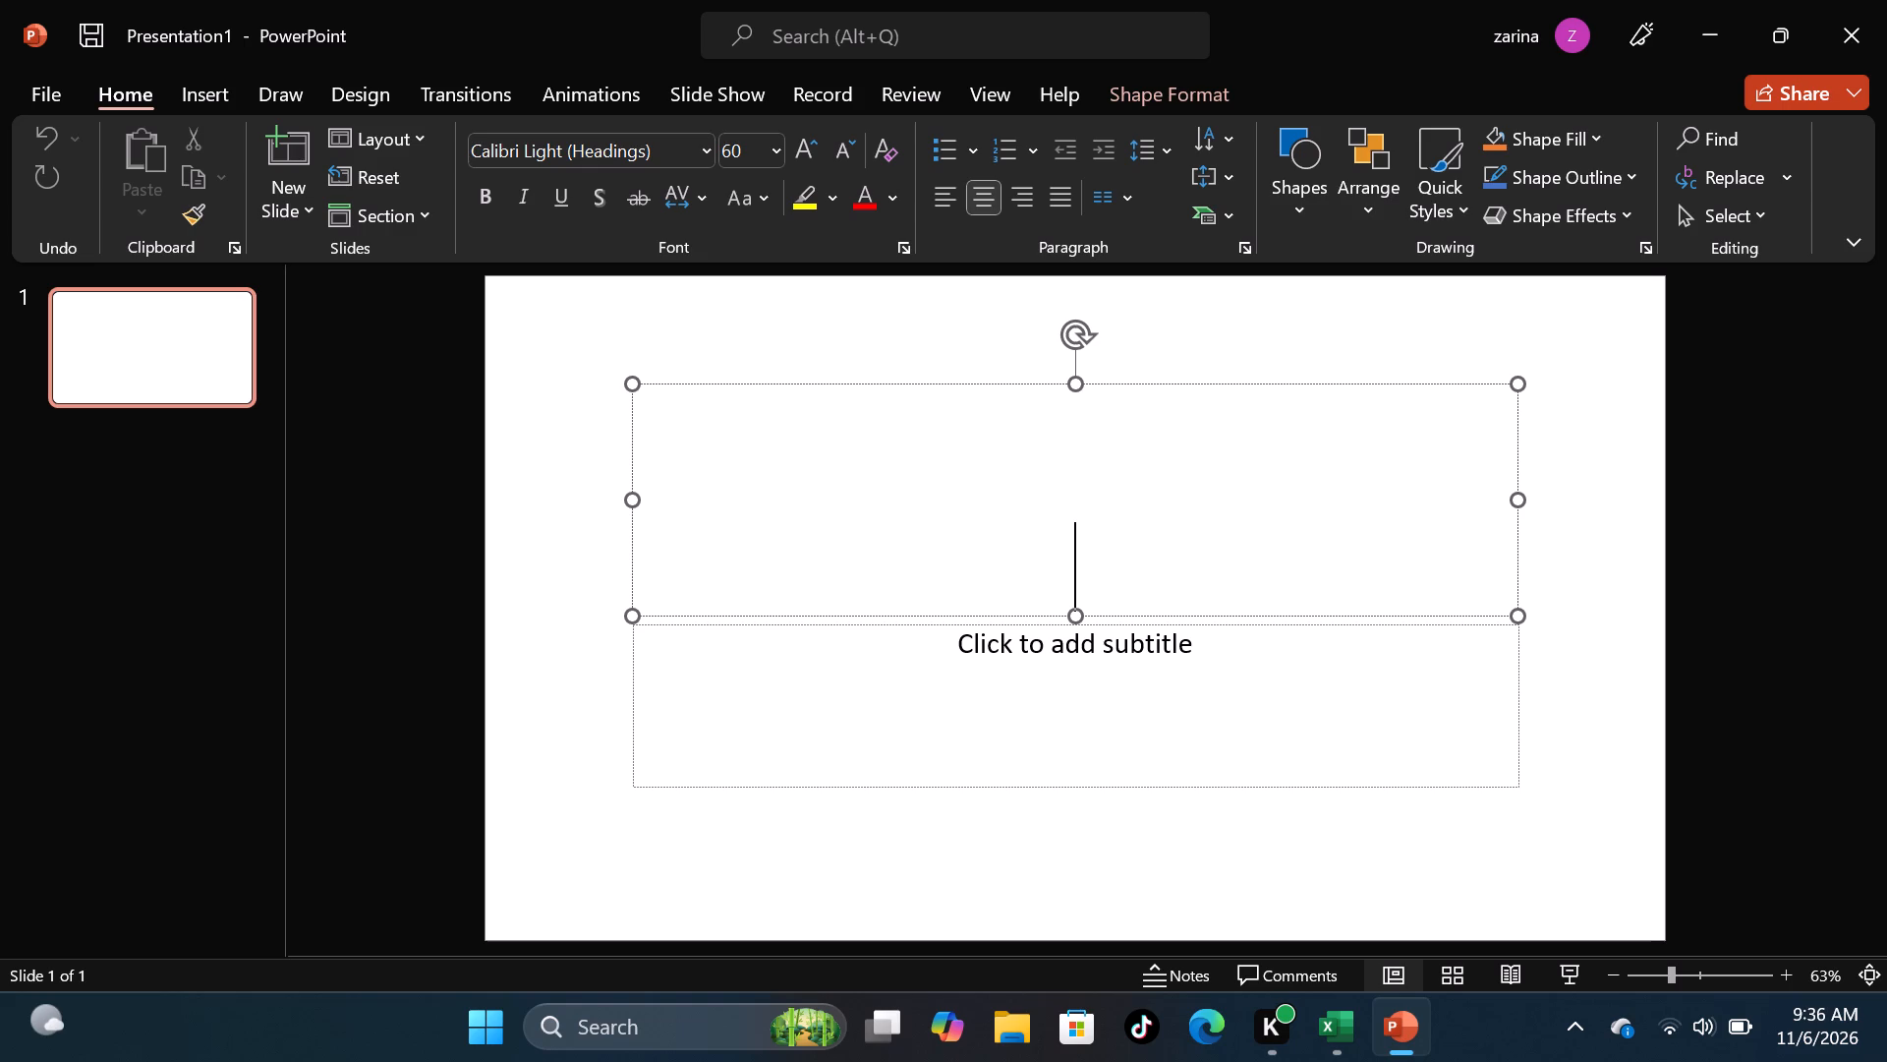
key("z")
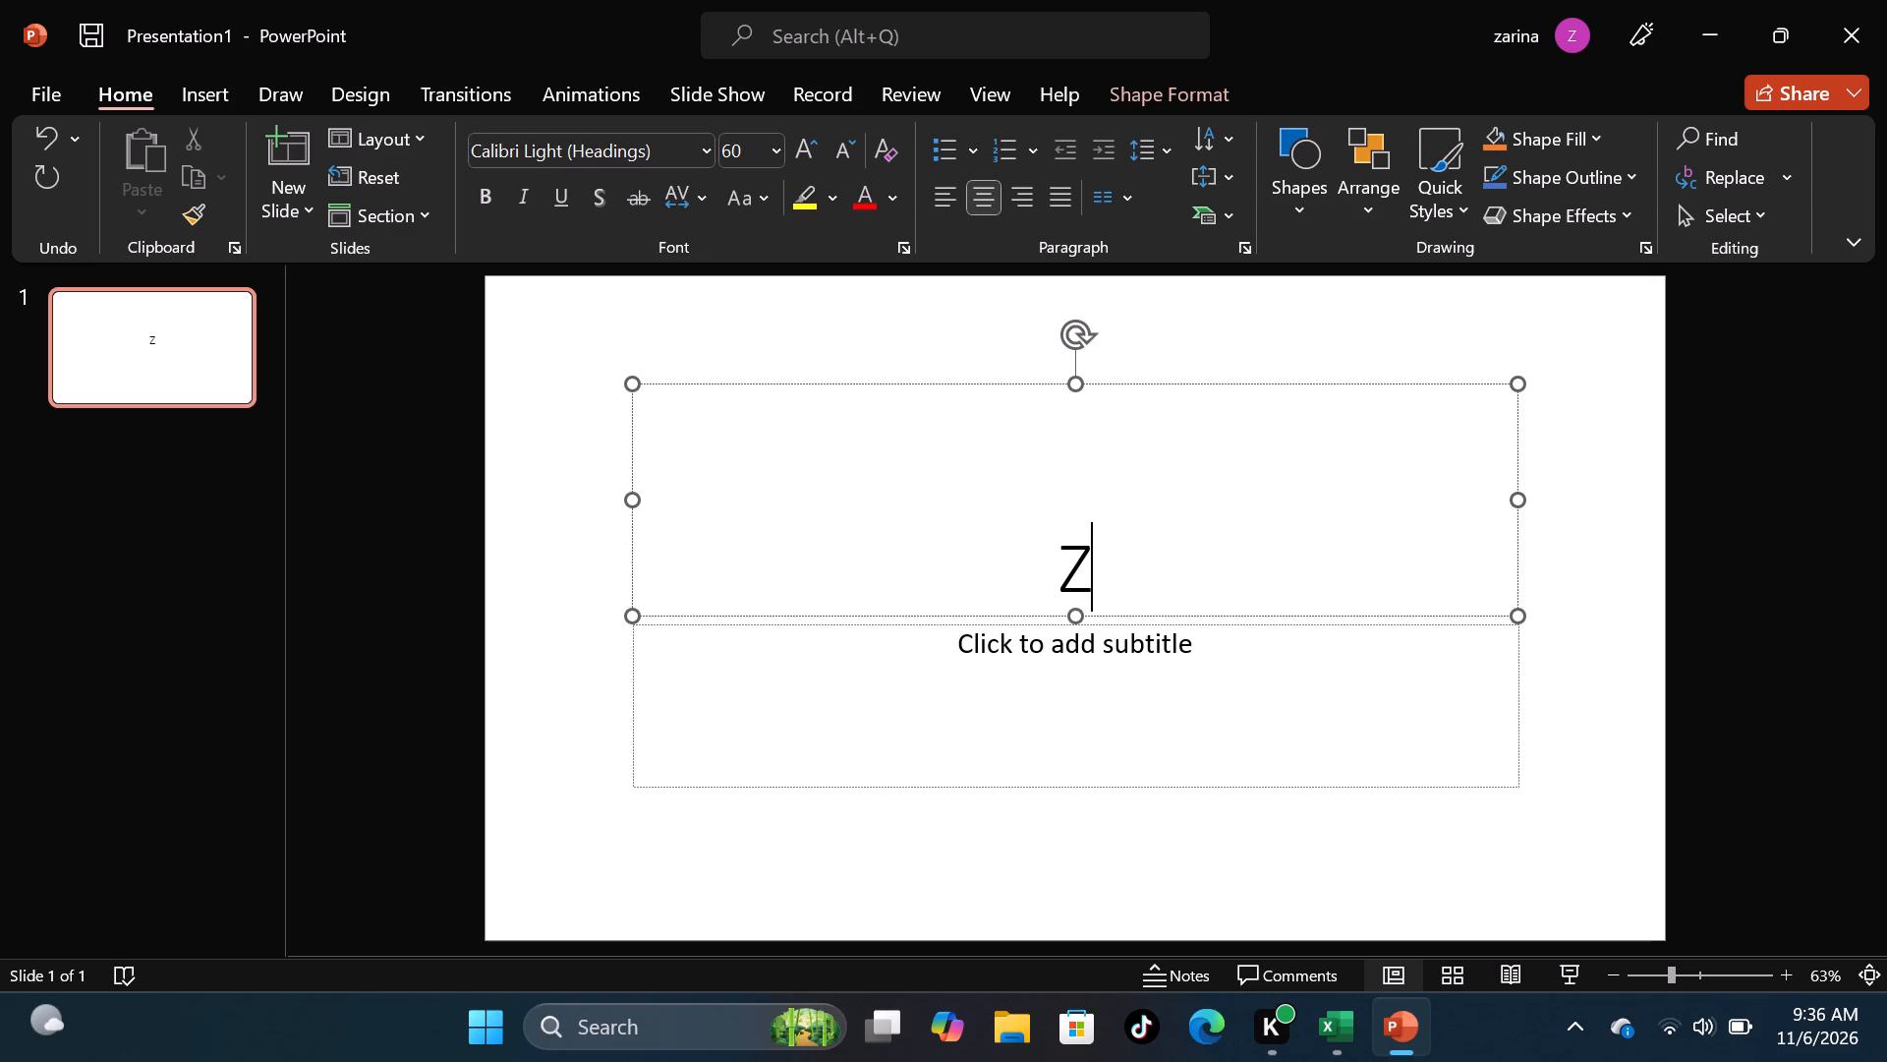
key("a")
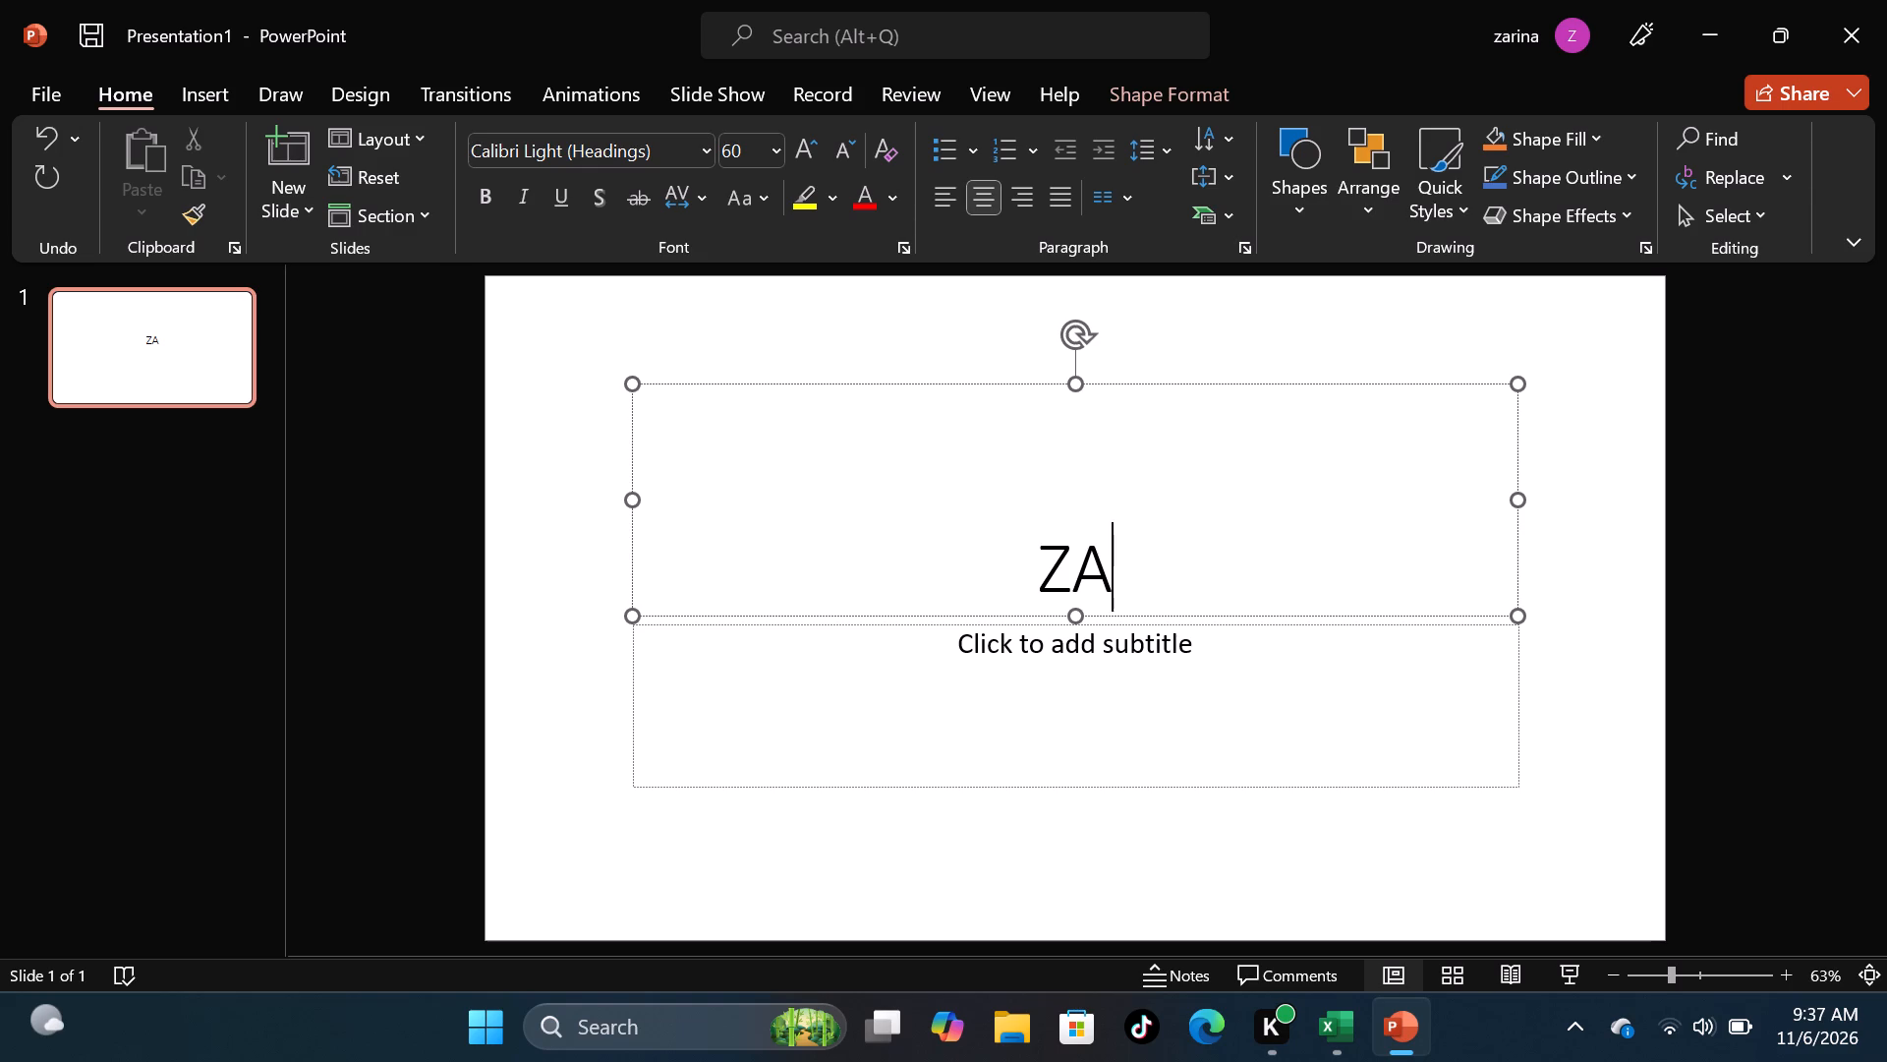
key("r")
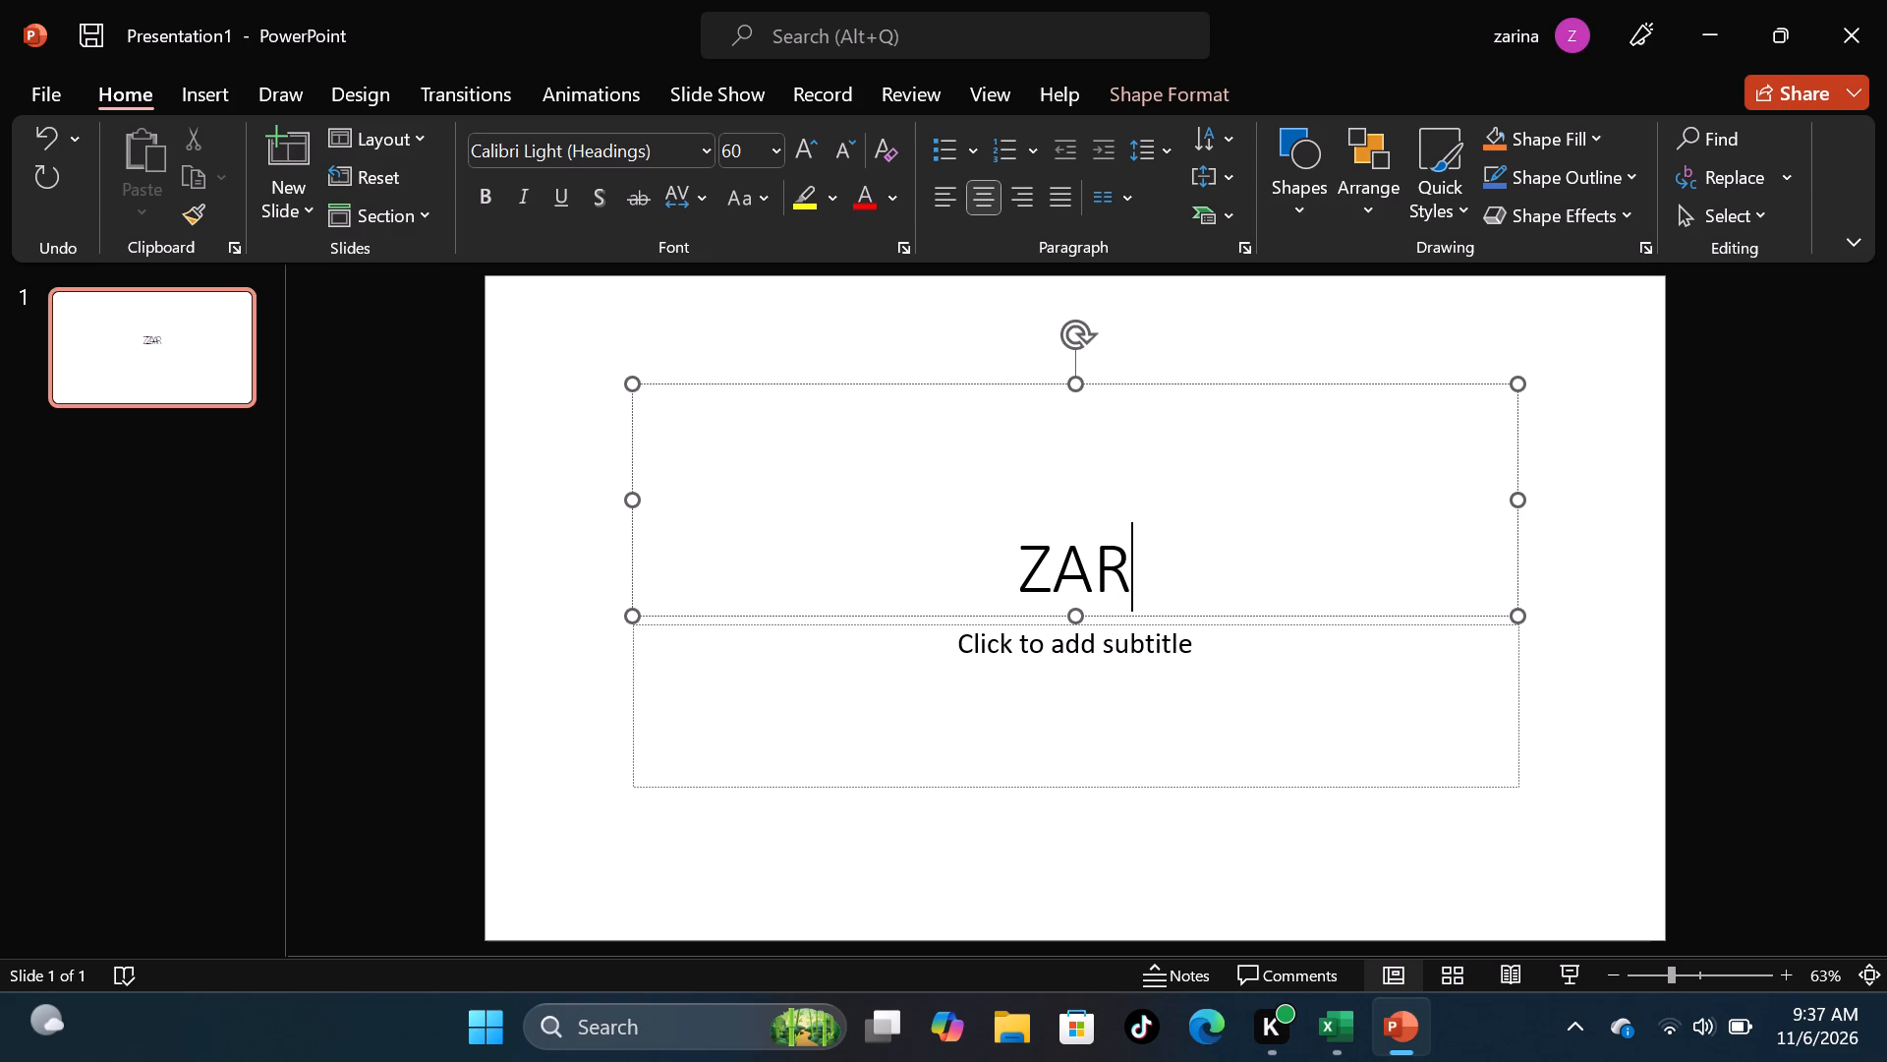
type("INA")
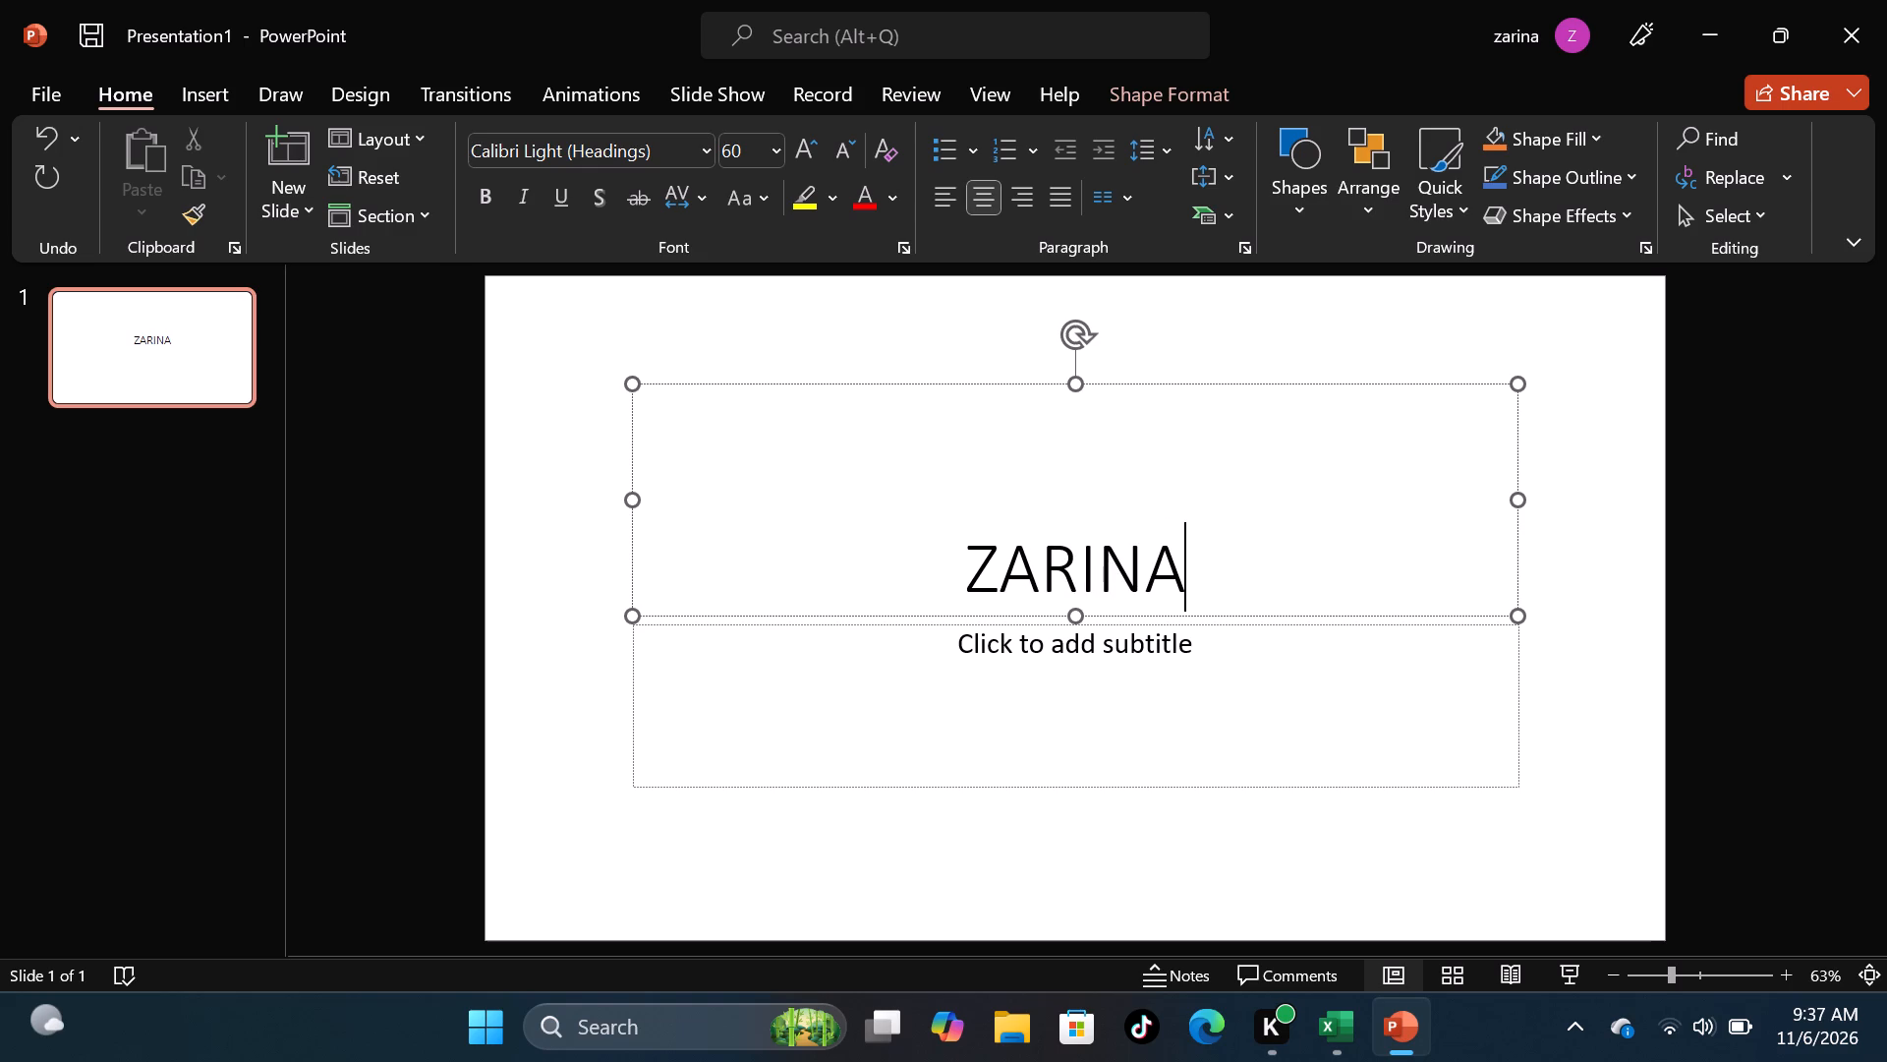
key("space")
key("e")
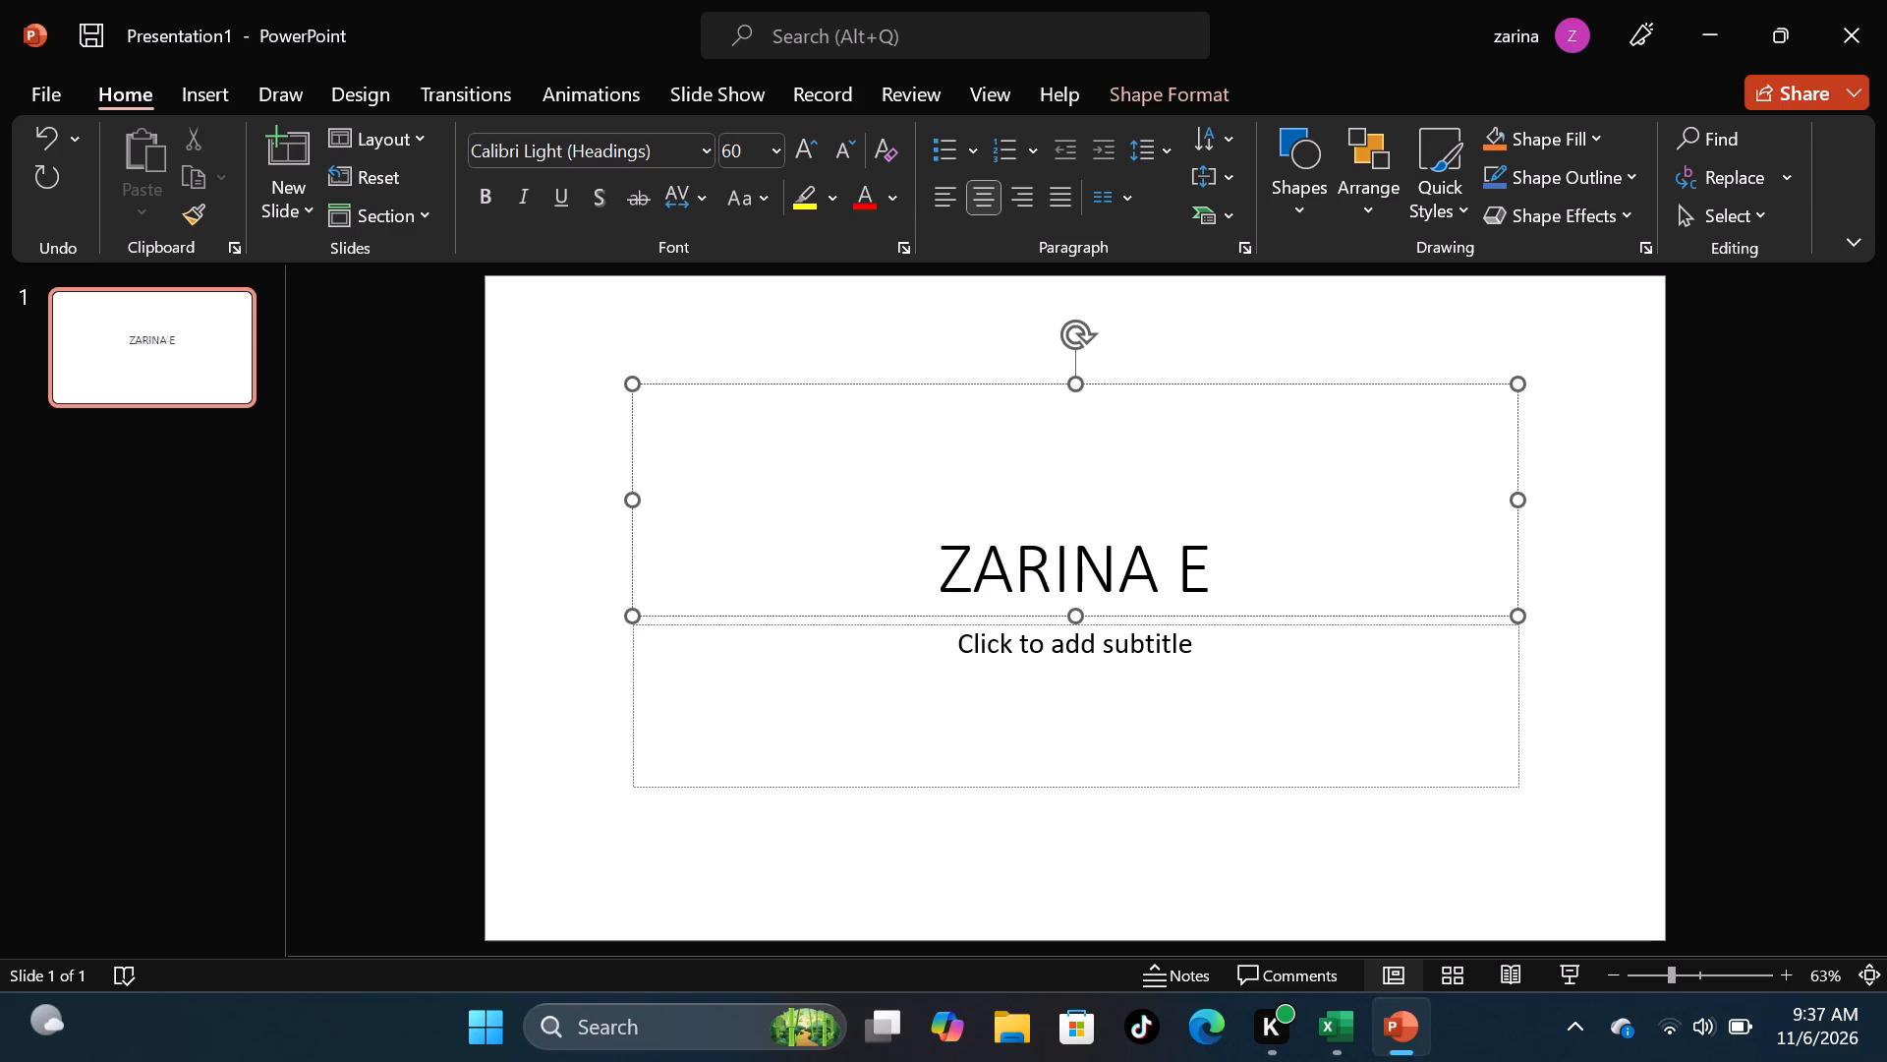
key("n")
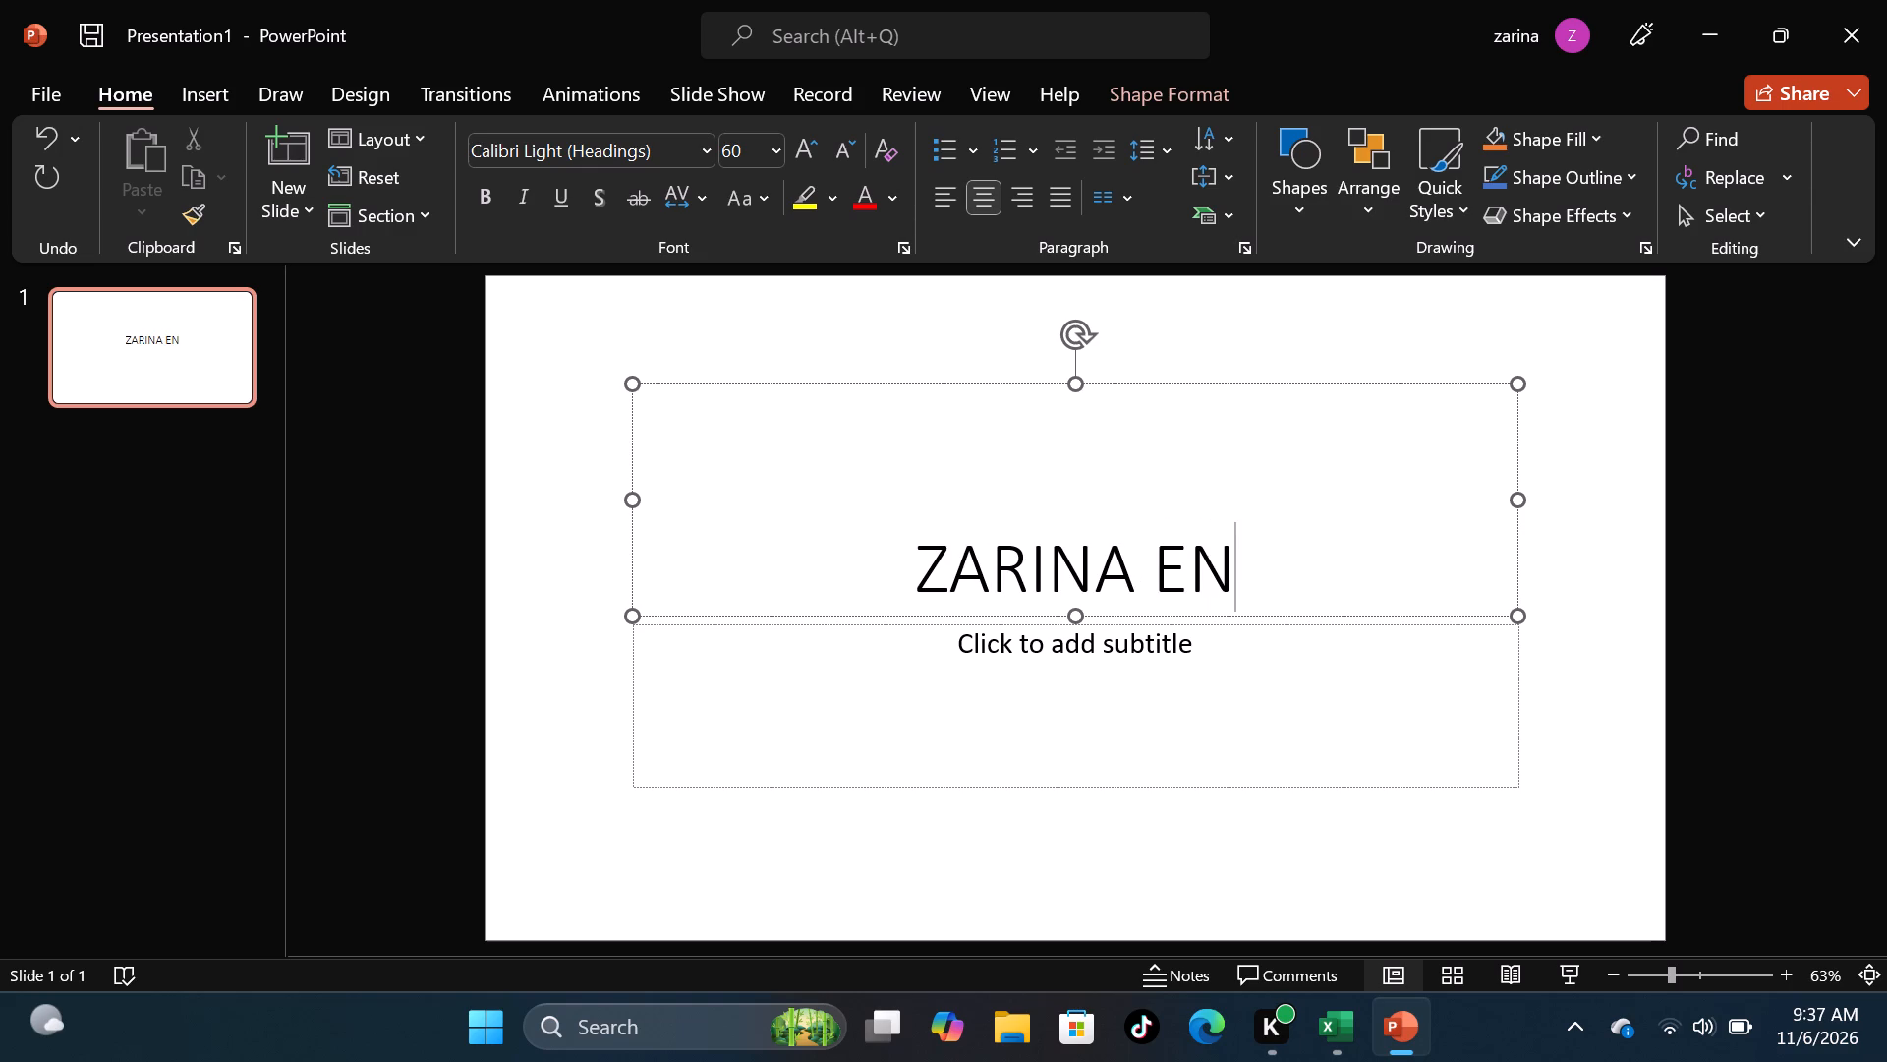
type("TER")
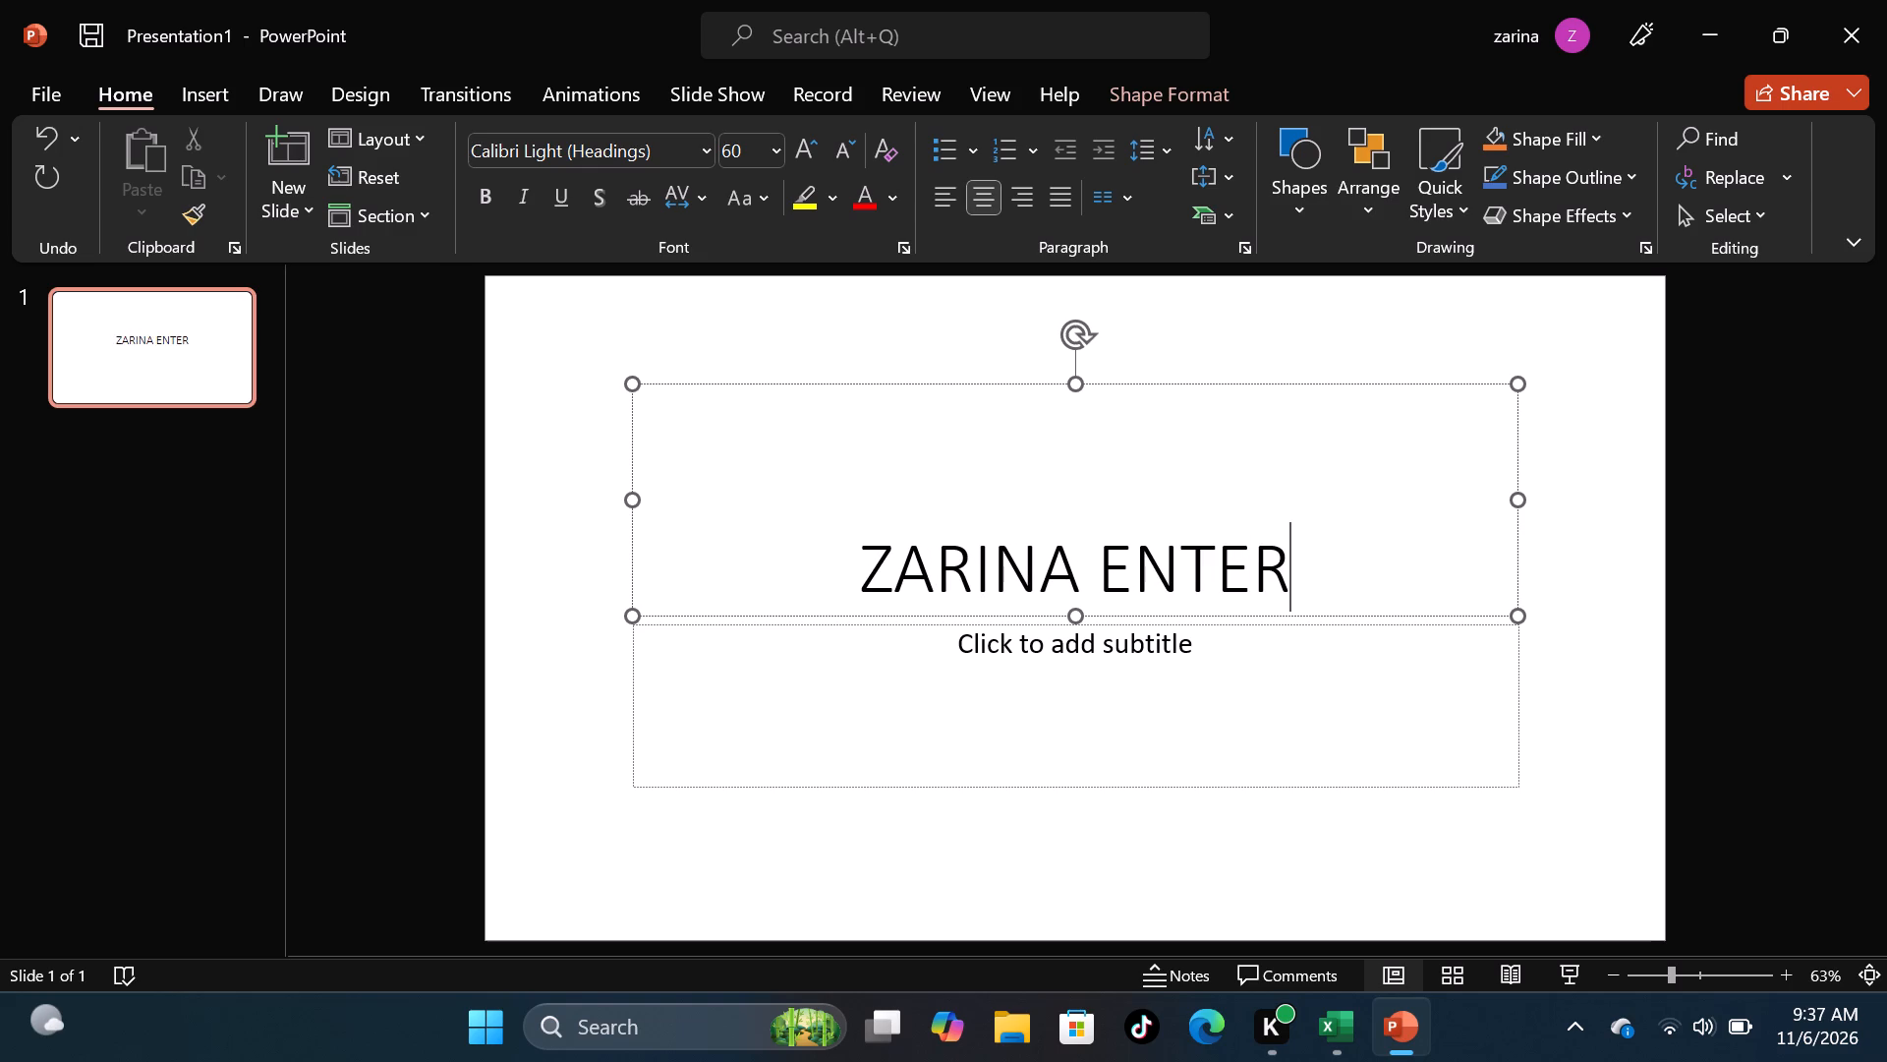
key("p")
type("RISES")
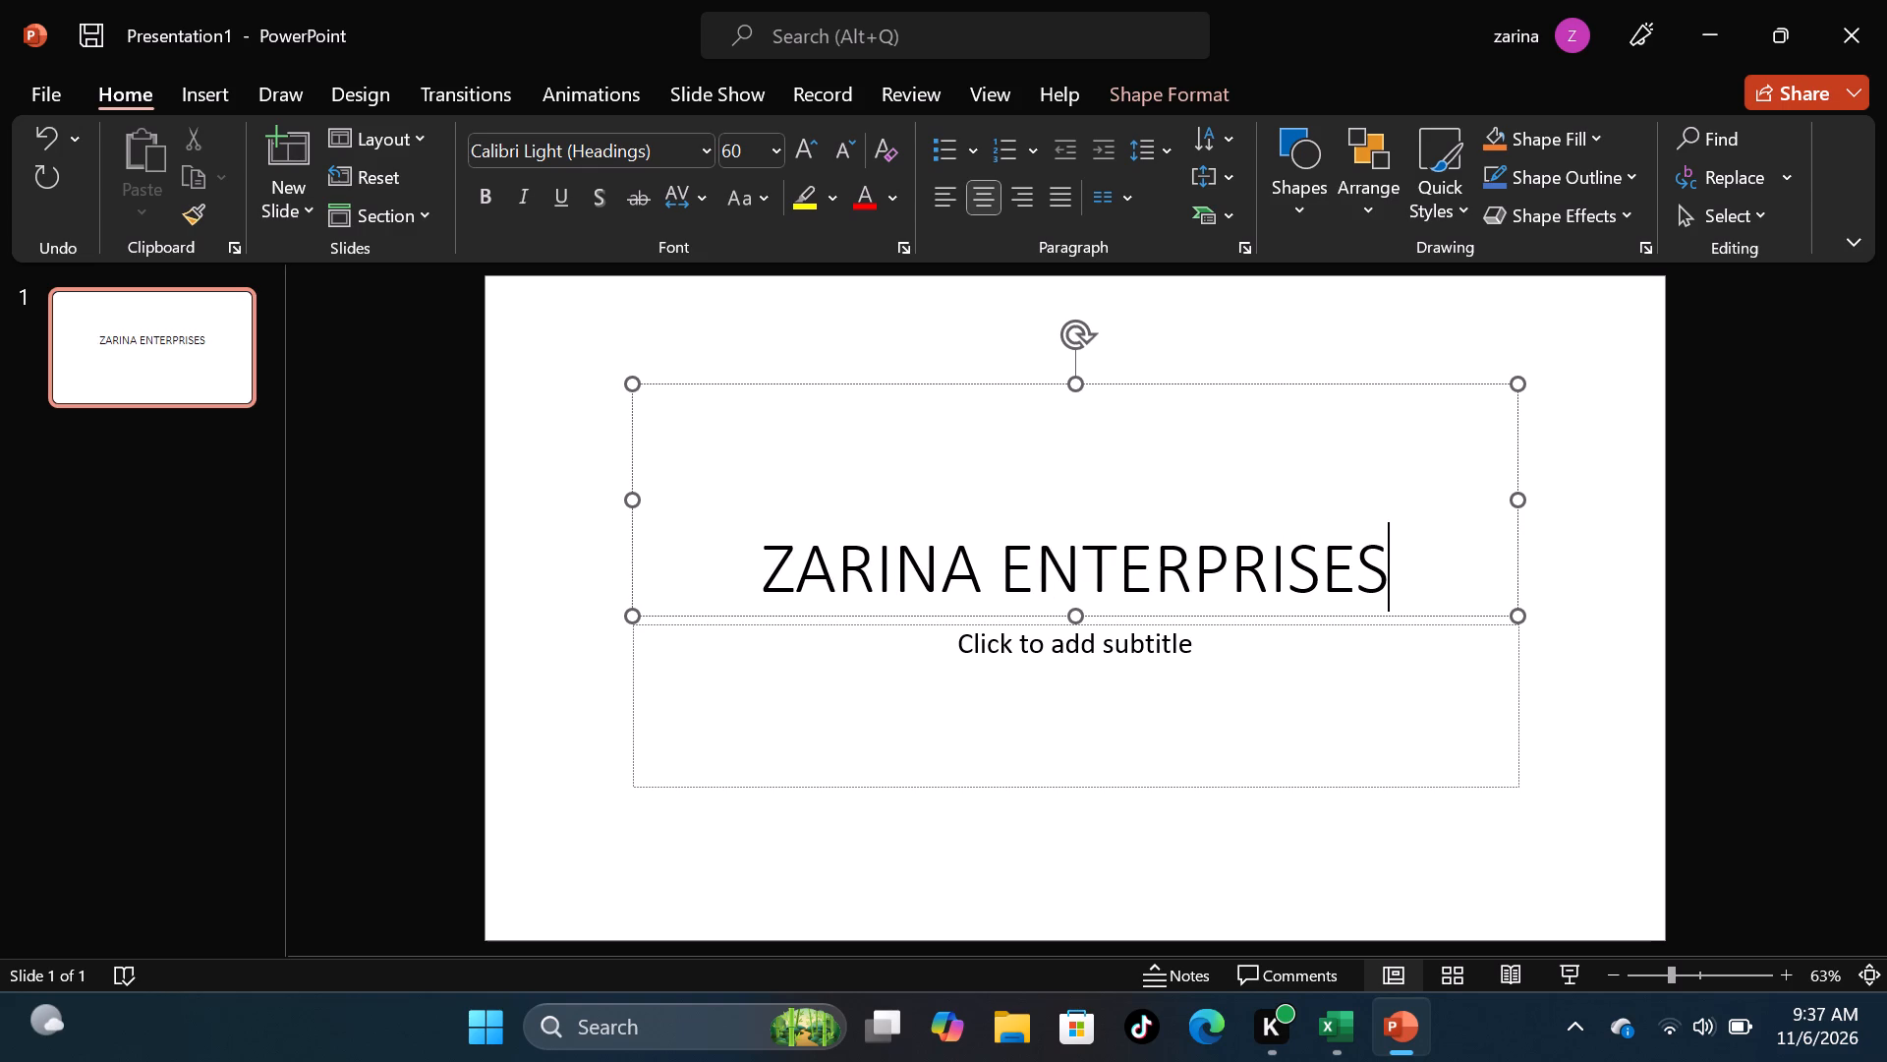
Enter "Company profile presentation" as the subtitle beneath the title.
left_click(732, 726)
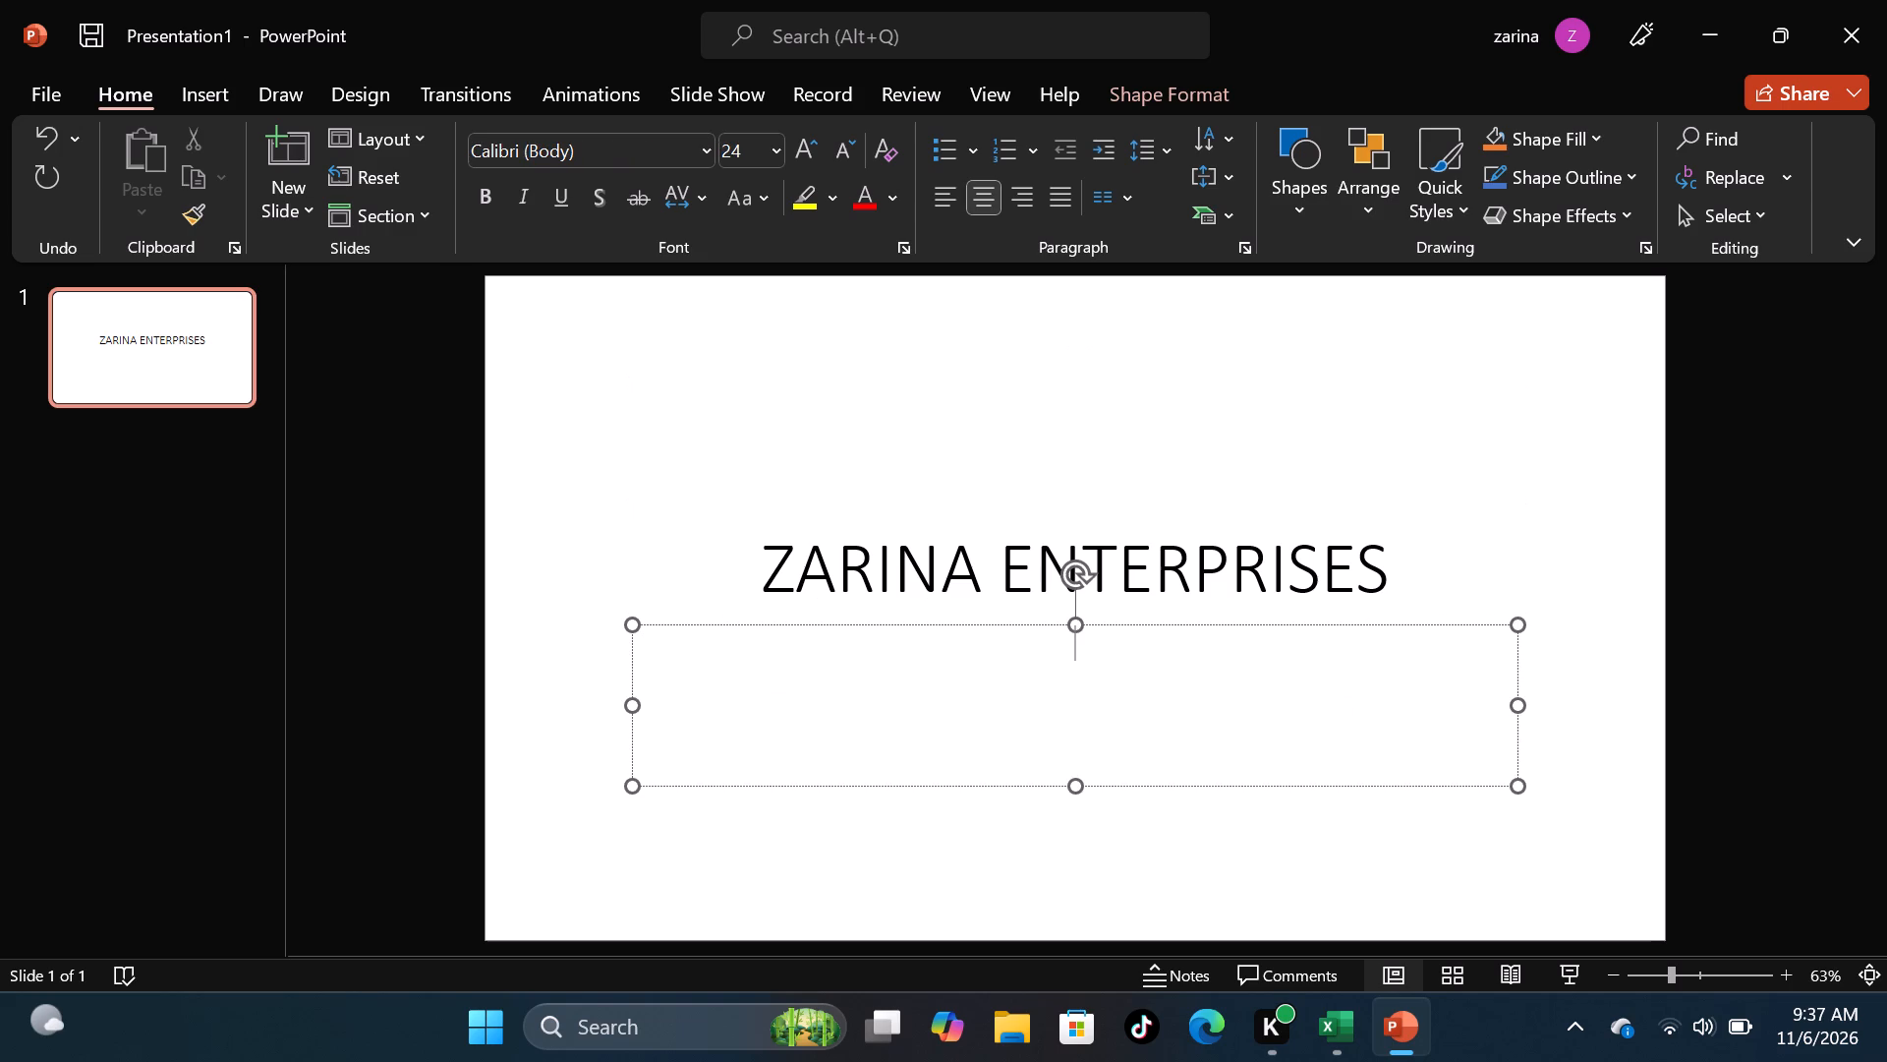
key("c")
key("o")
type("mpa")
key("n")
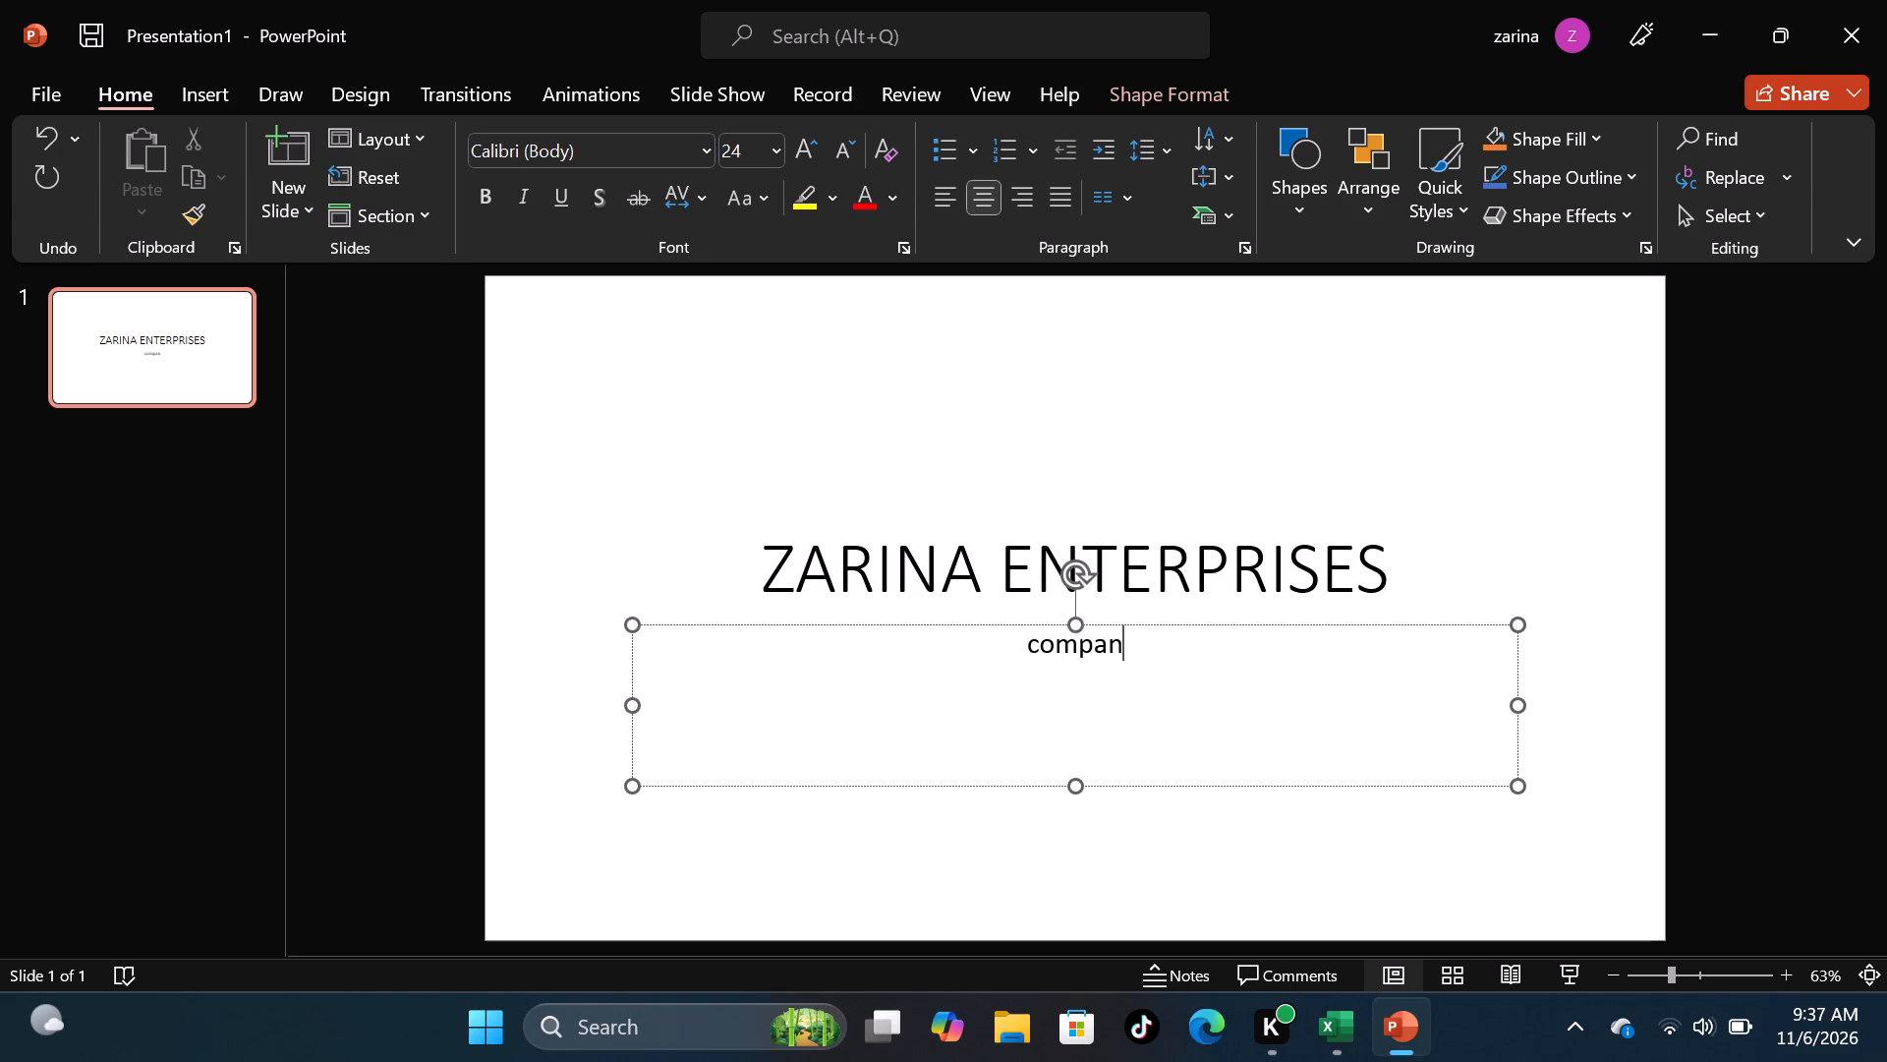
key("y")
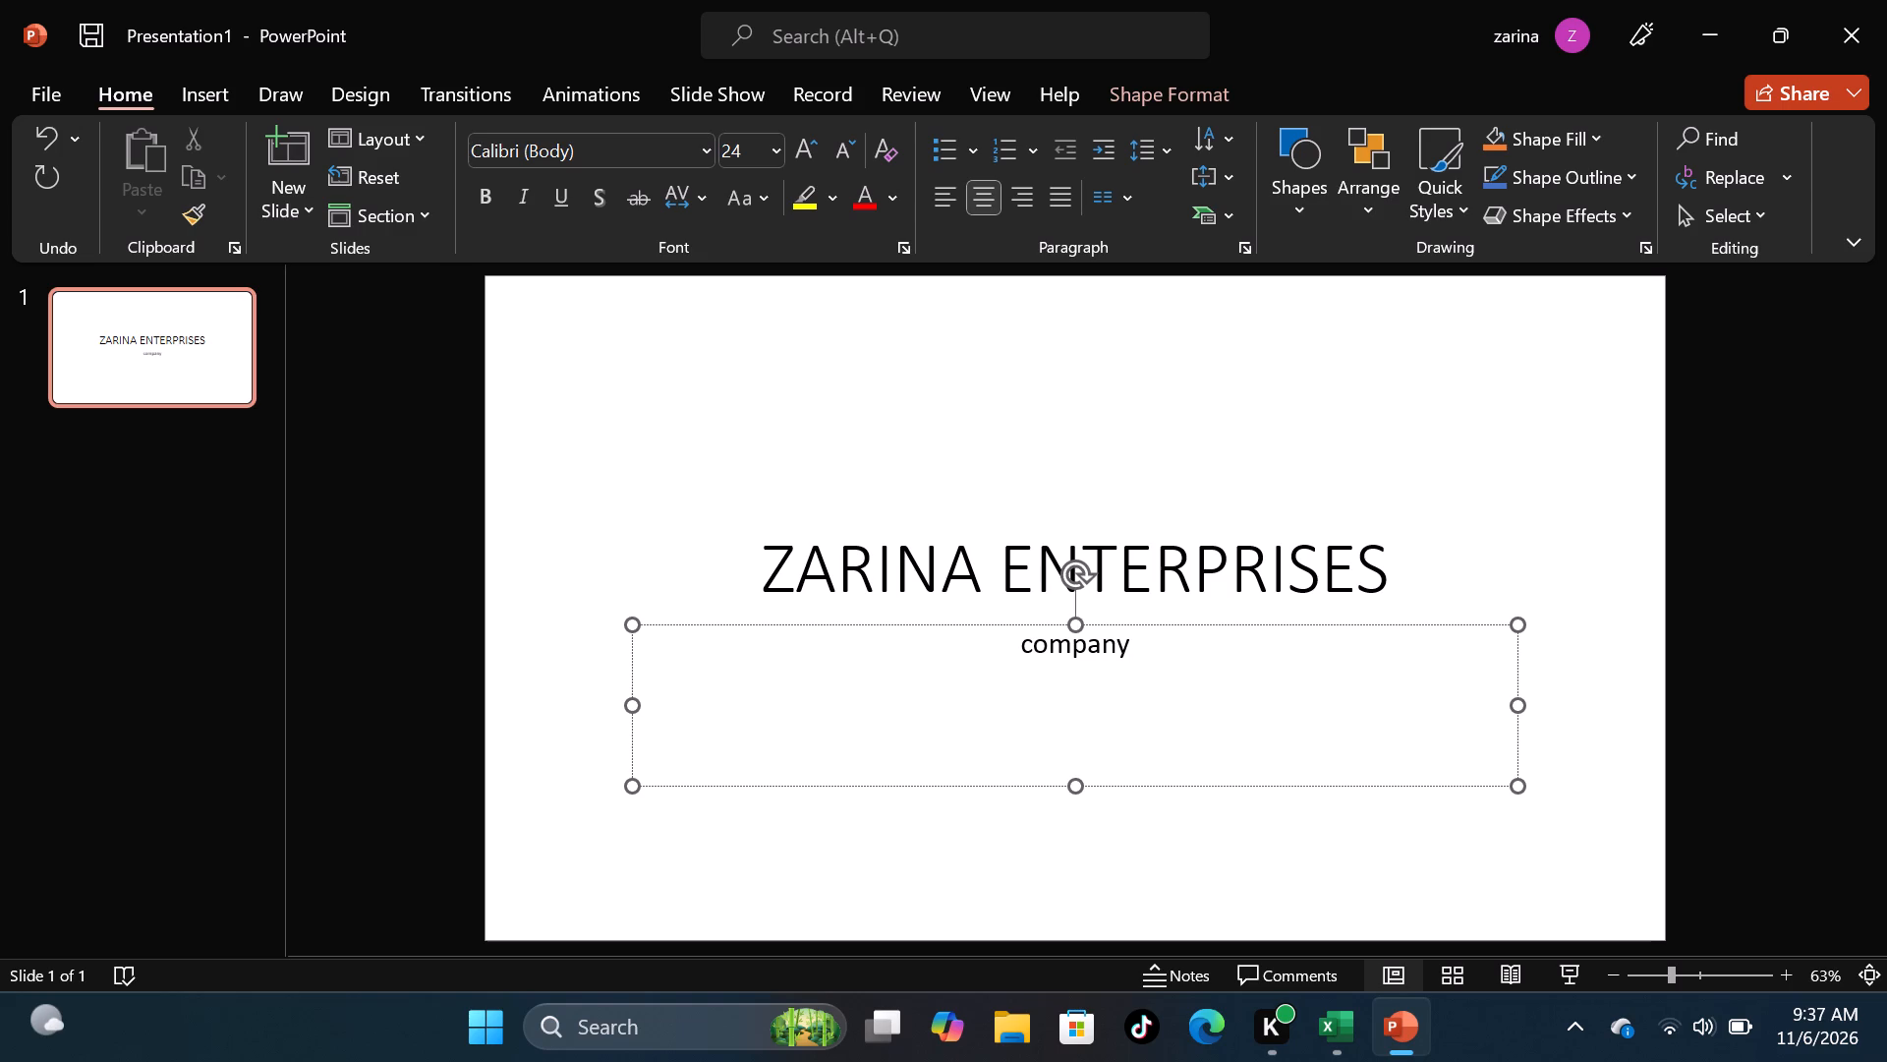
key("space")
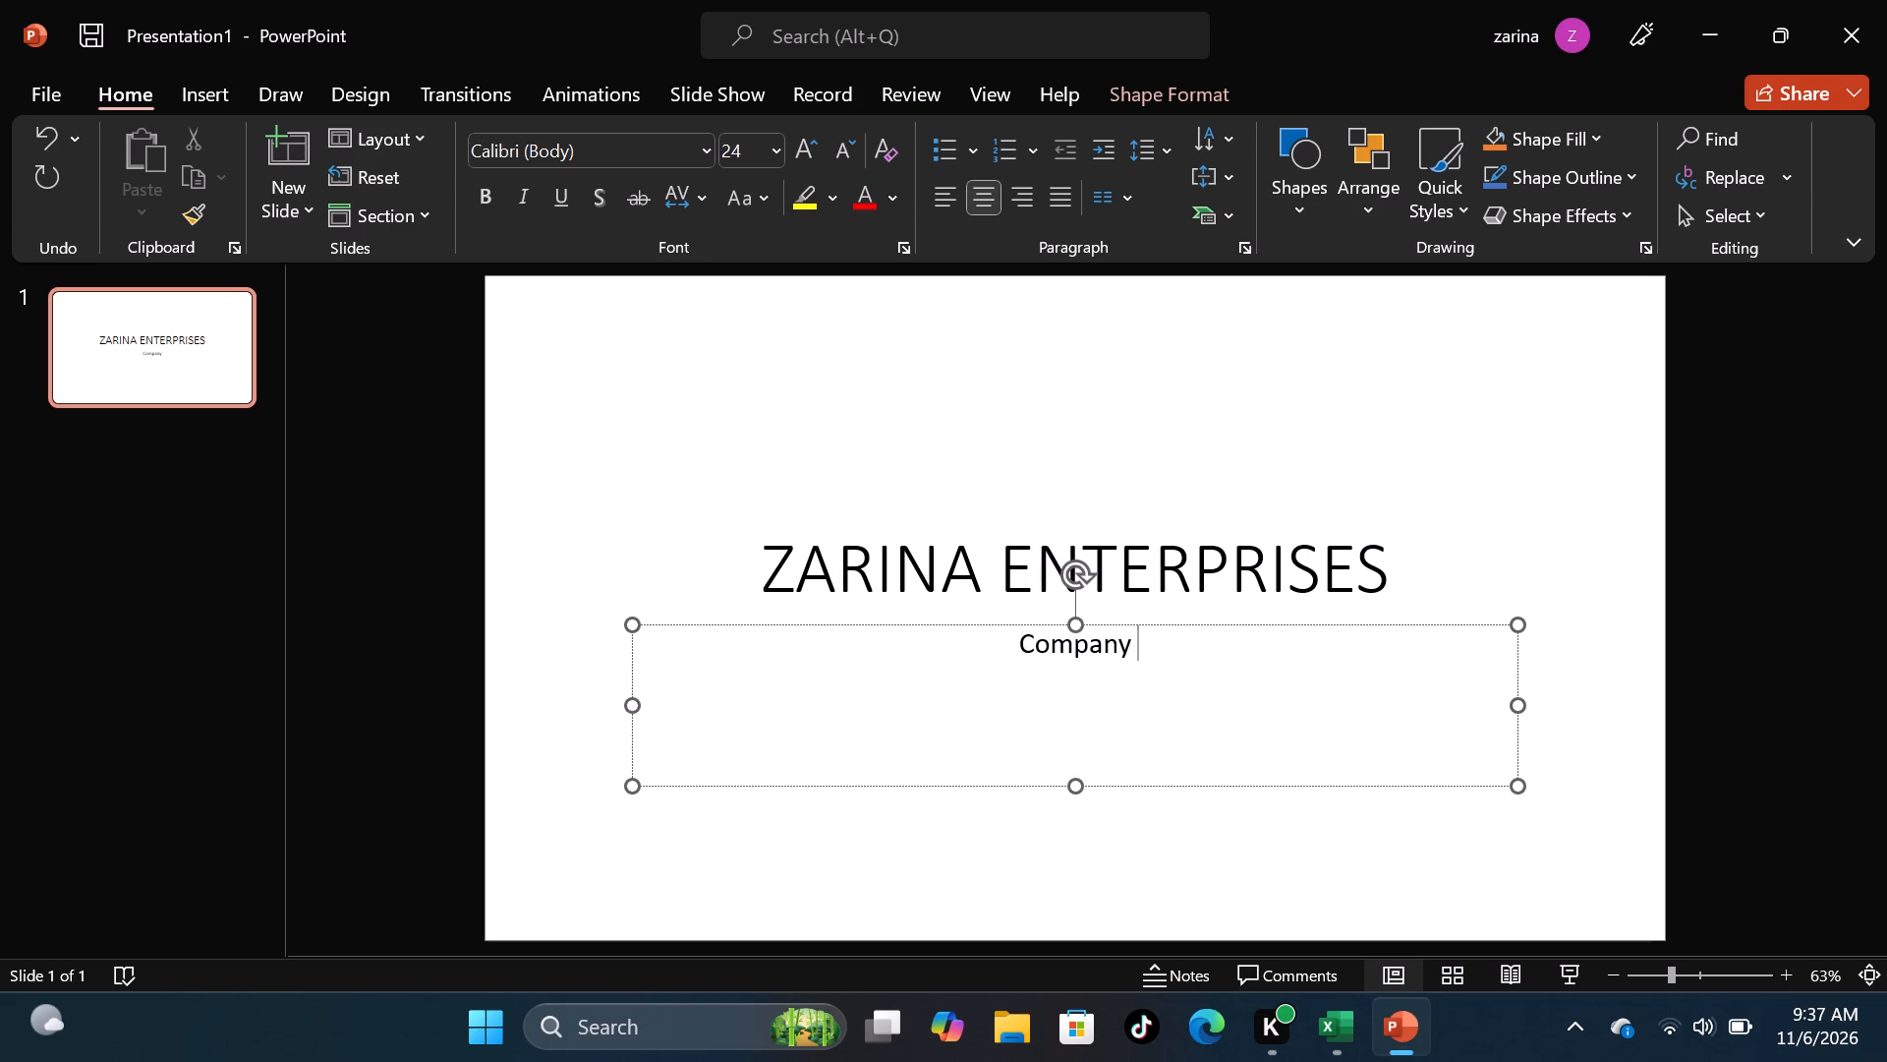
key("p")
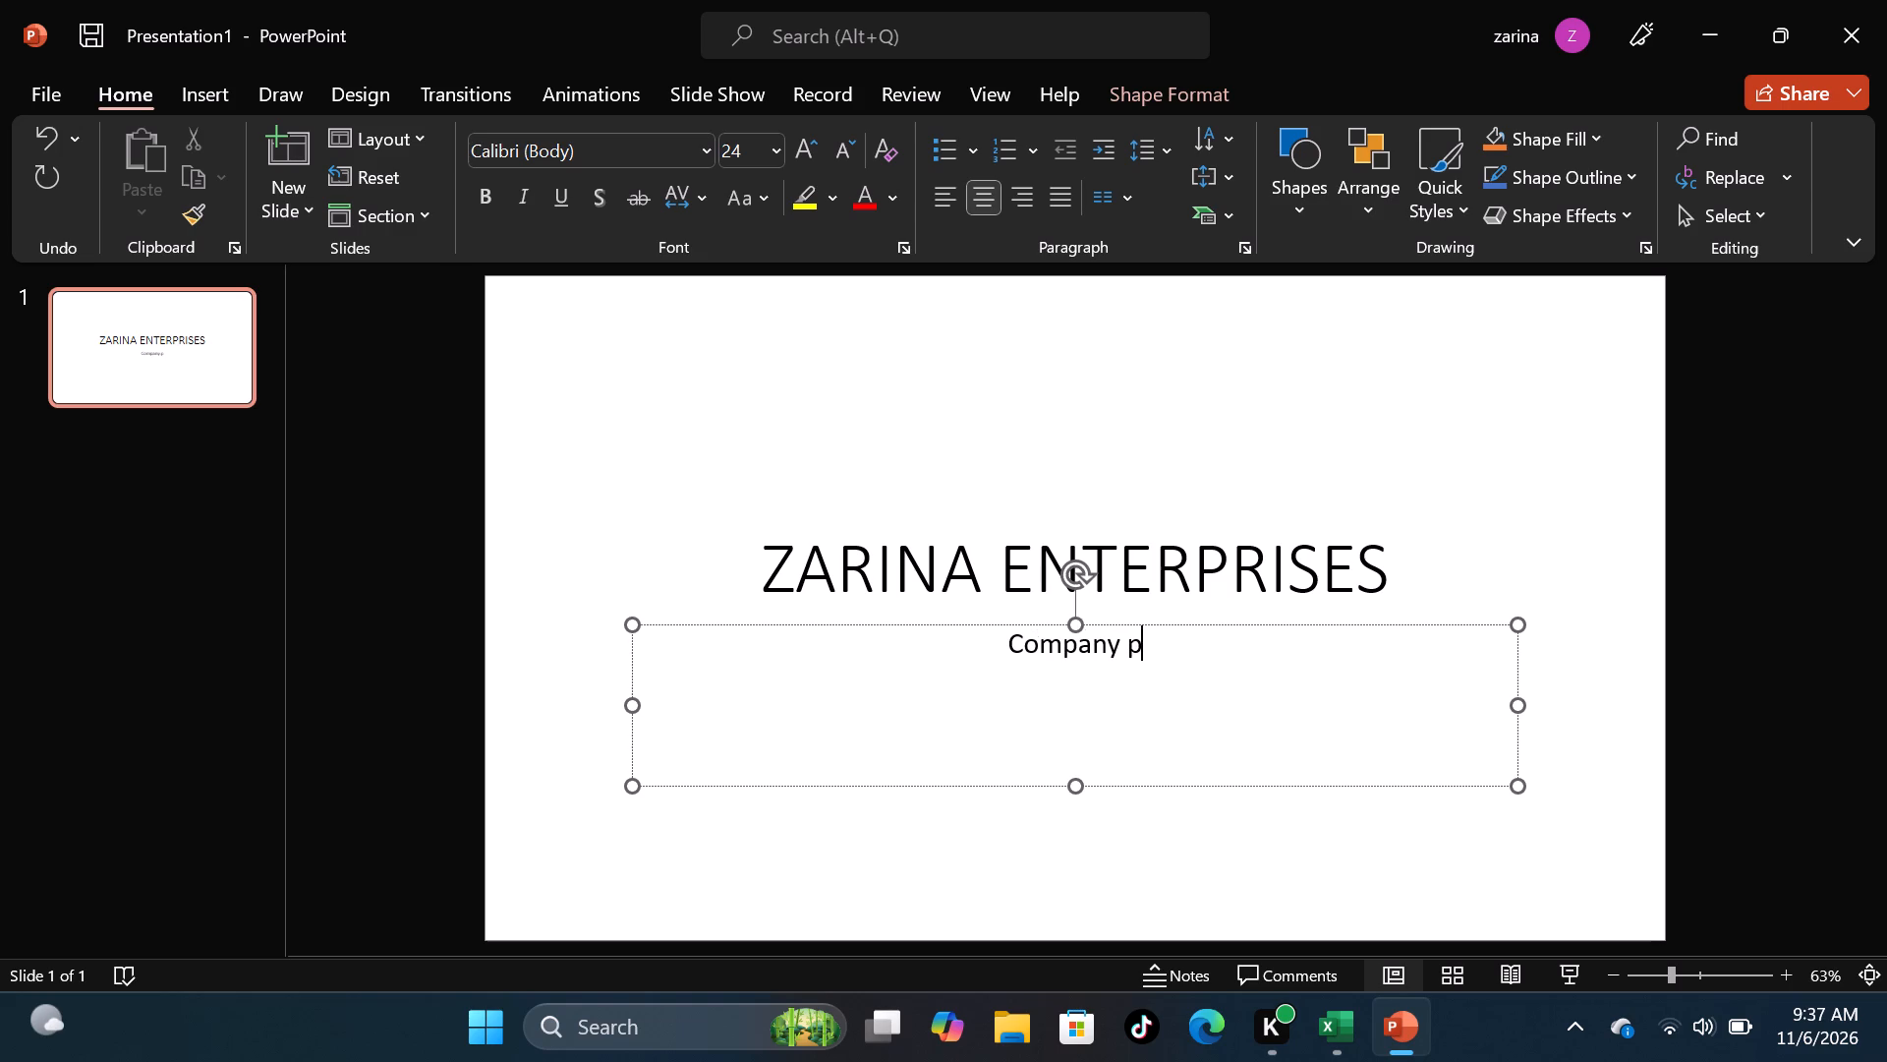
type("ro")
type("fi")
type("le")
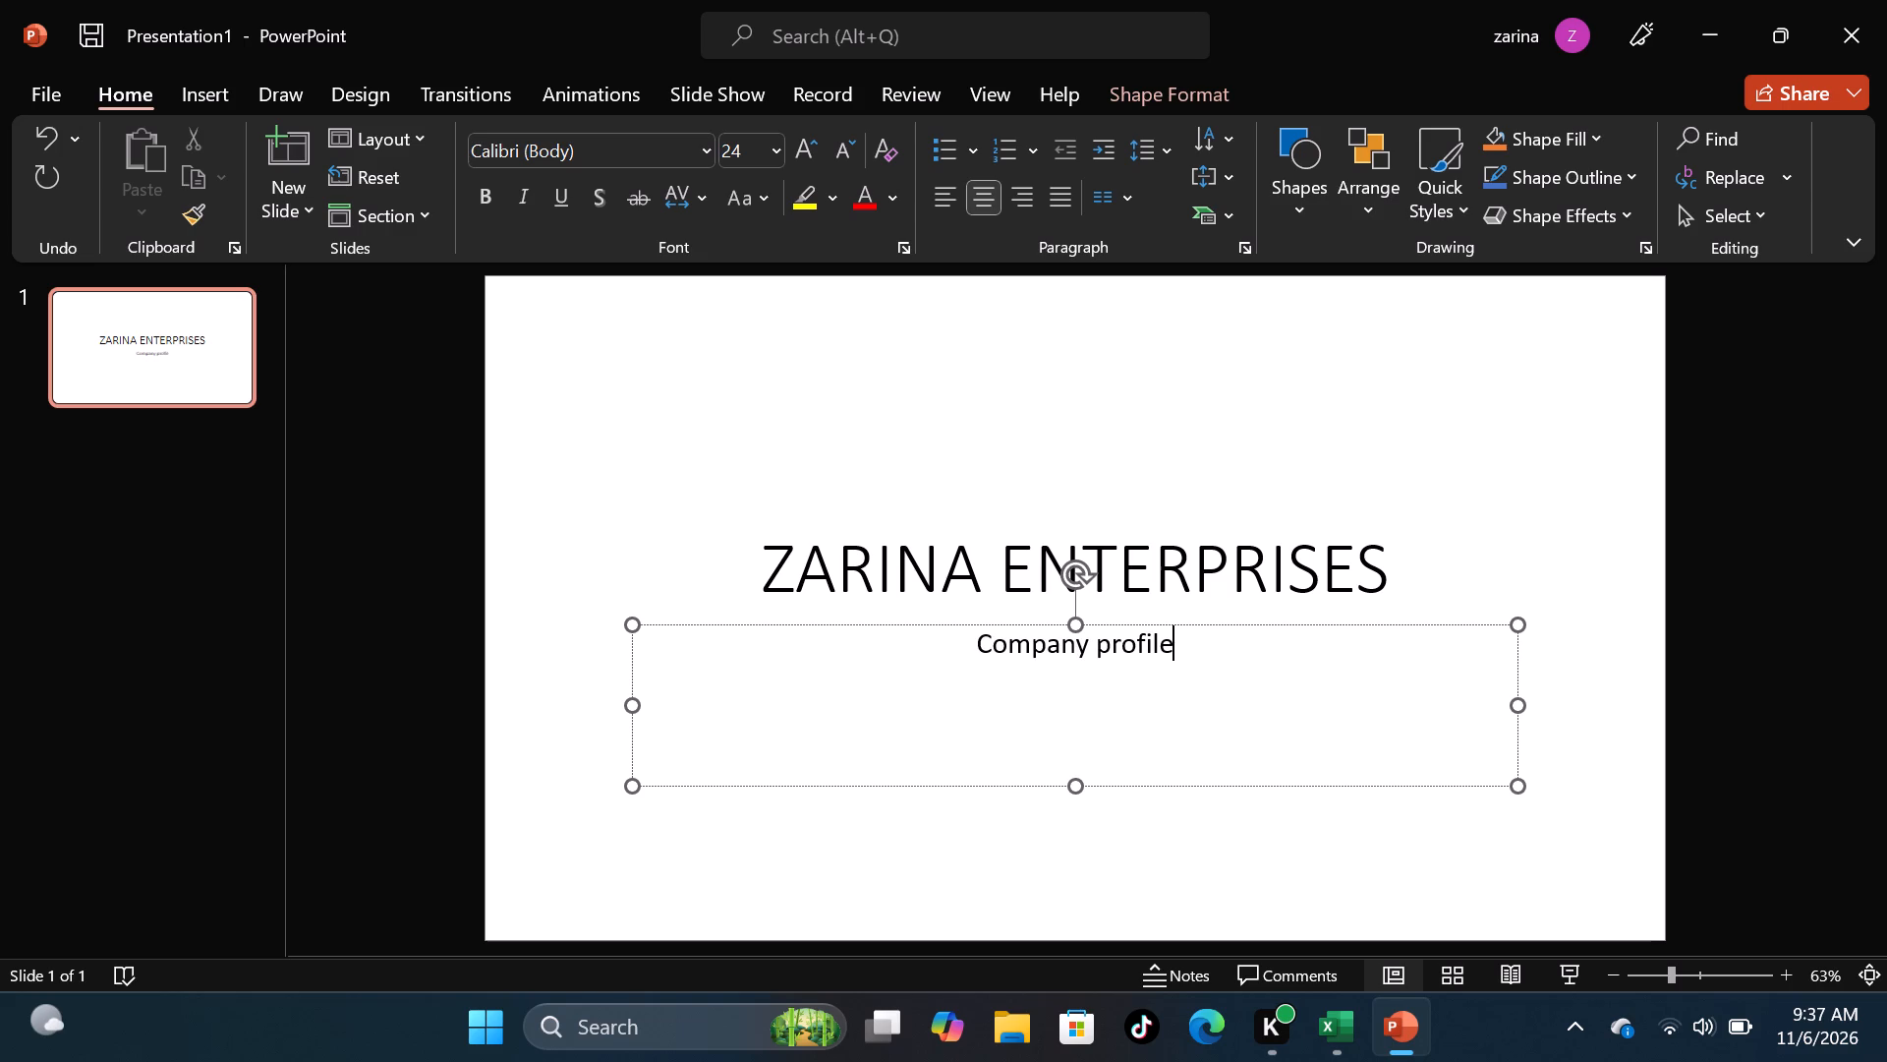
key("space")
type("pre")
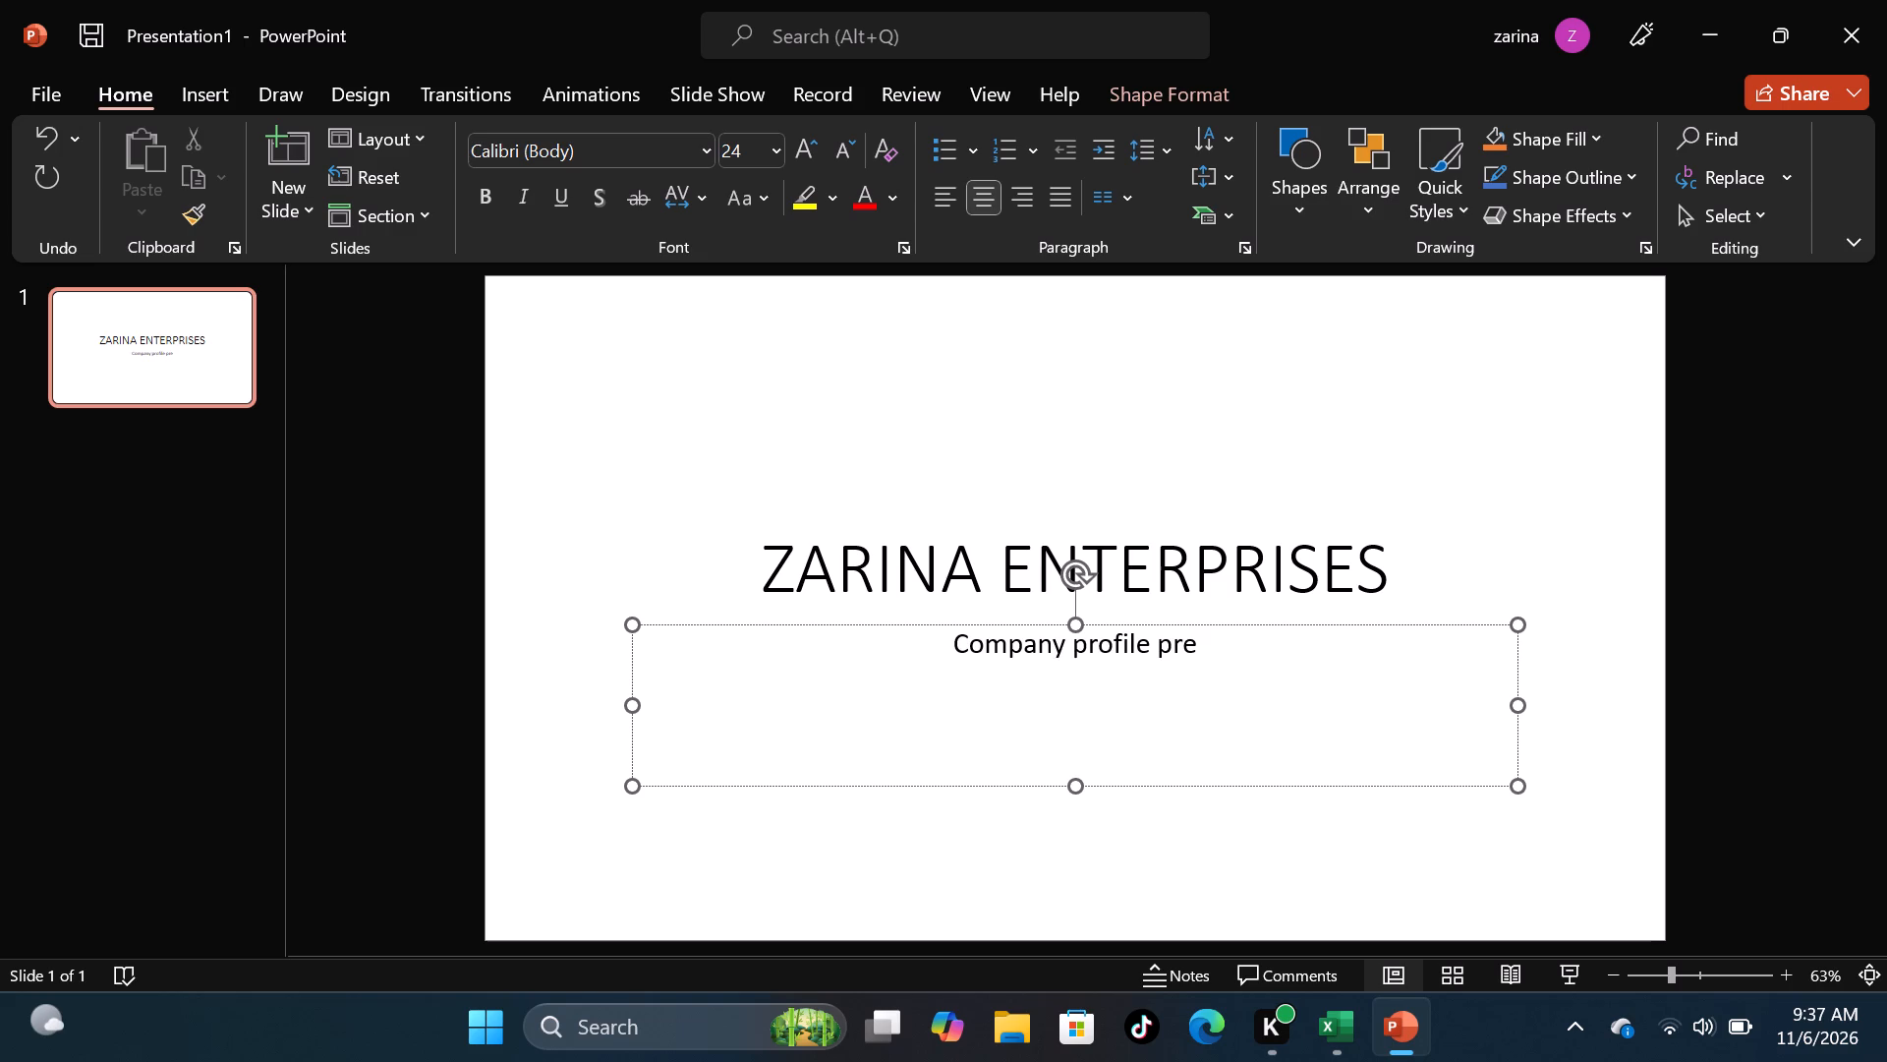
type("se")
type("nta")
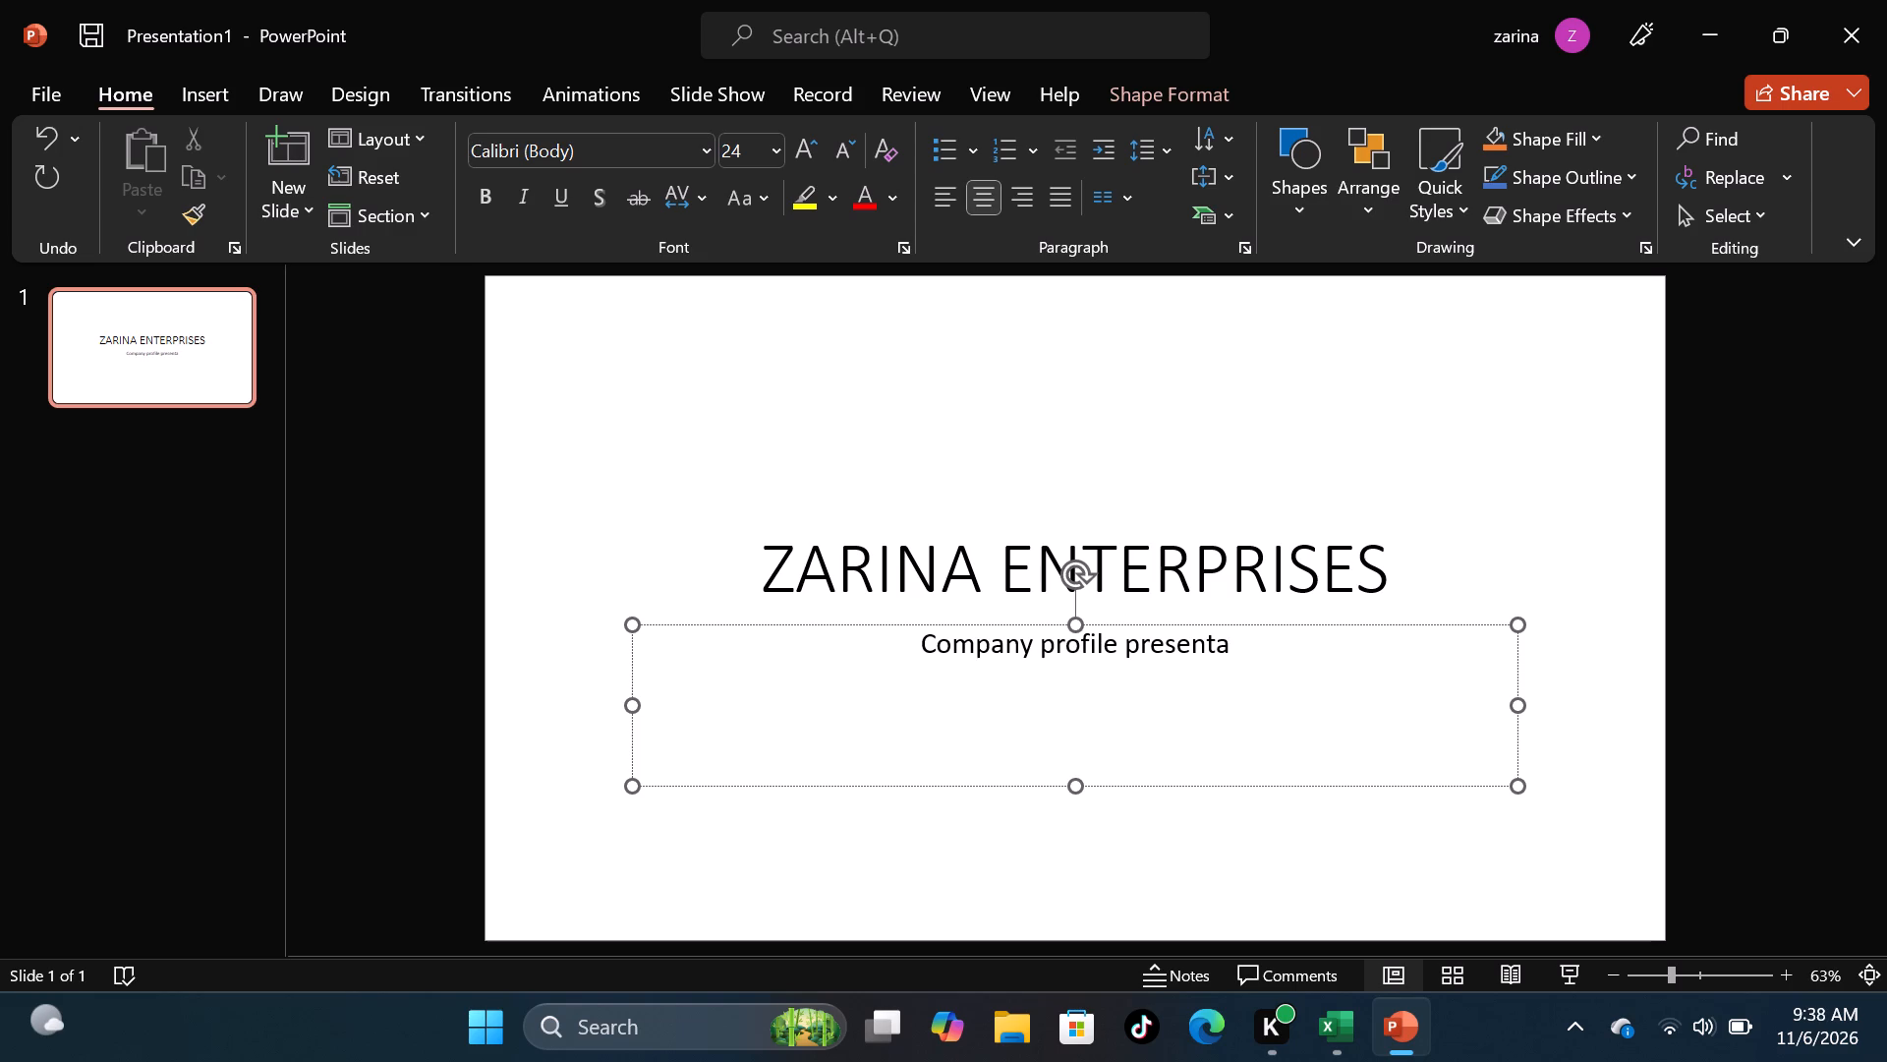
type("tion")
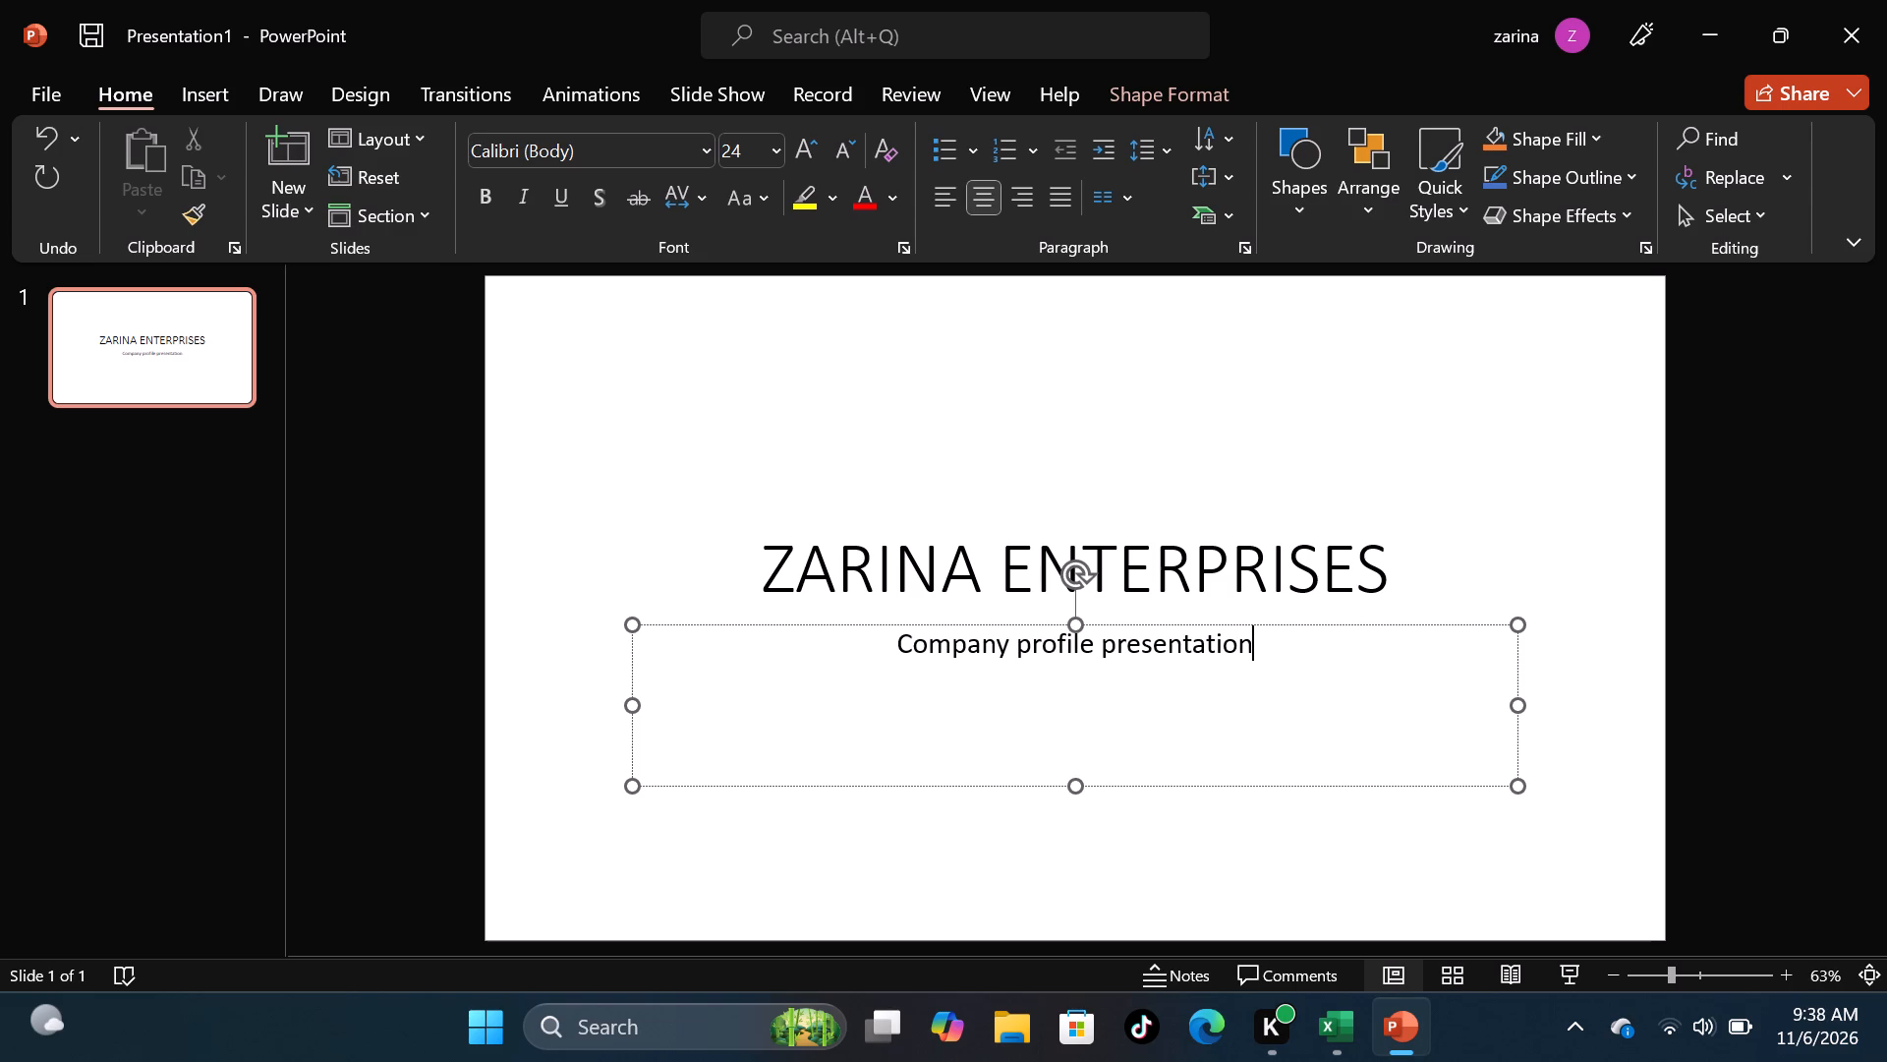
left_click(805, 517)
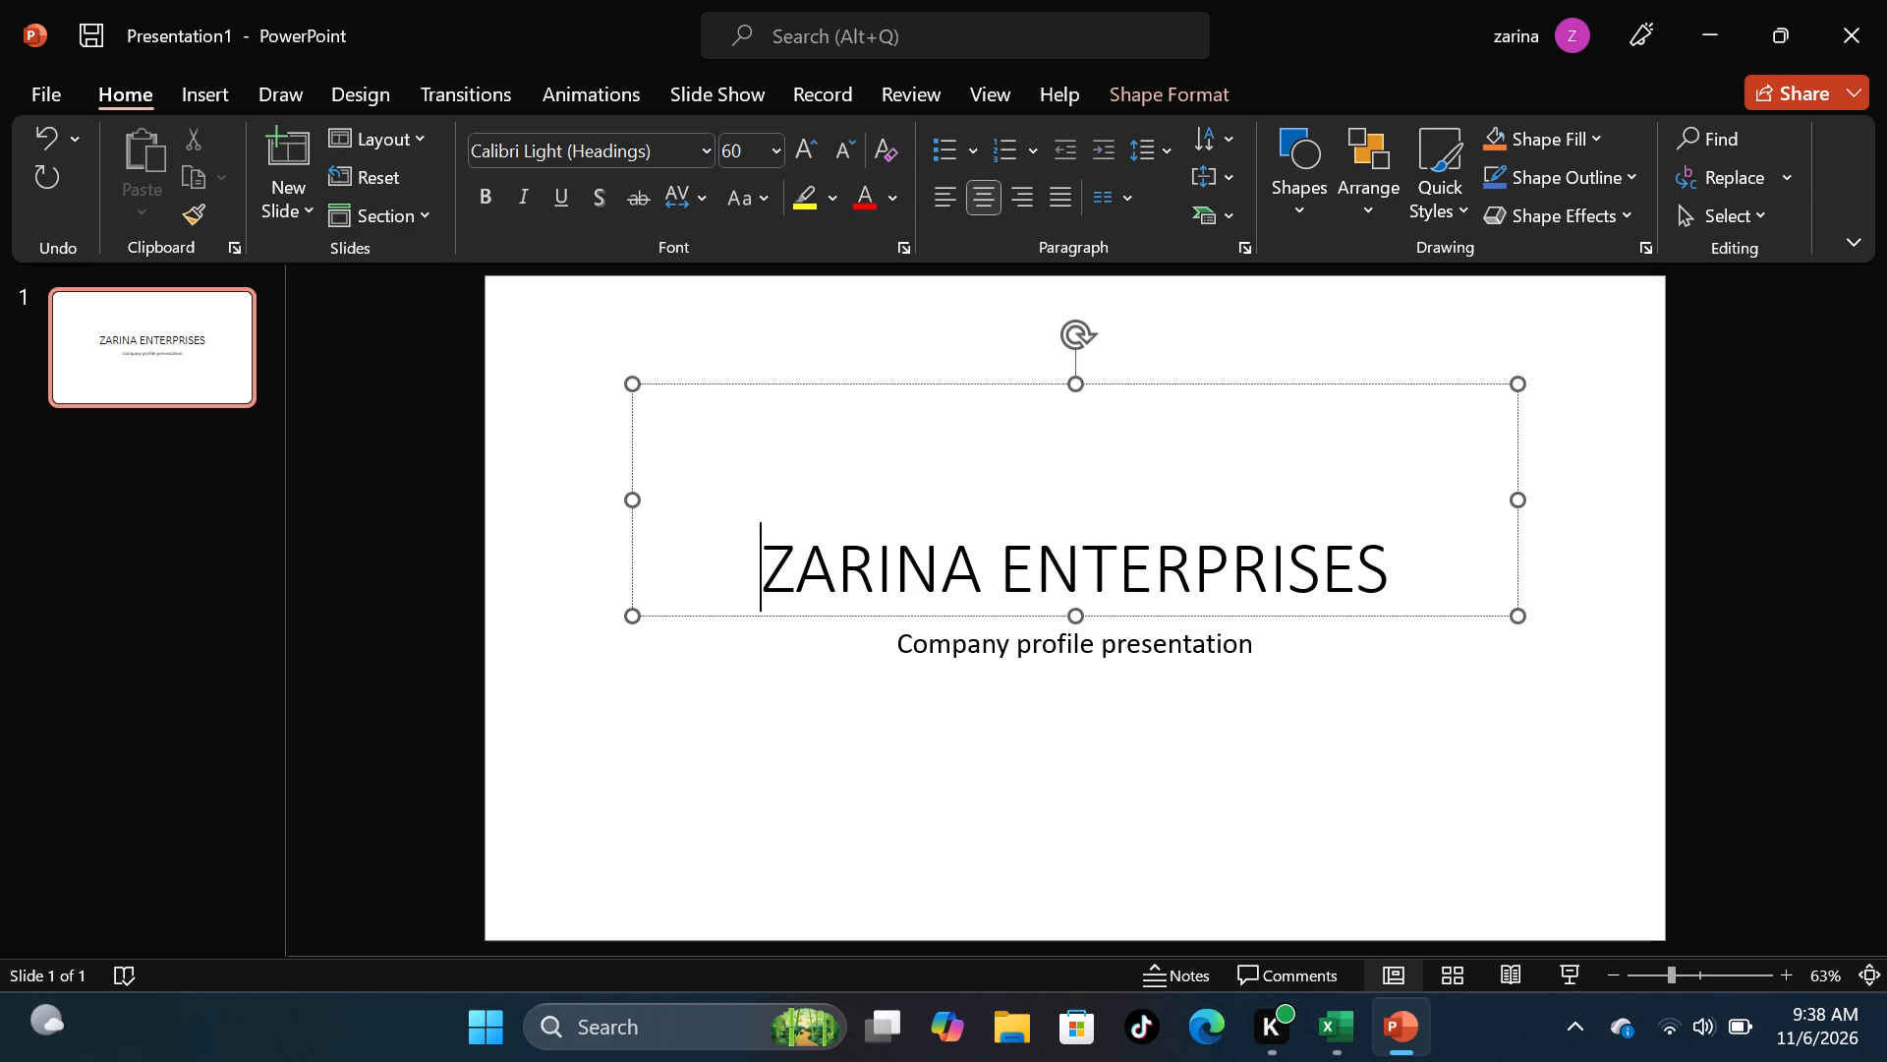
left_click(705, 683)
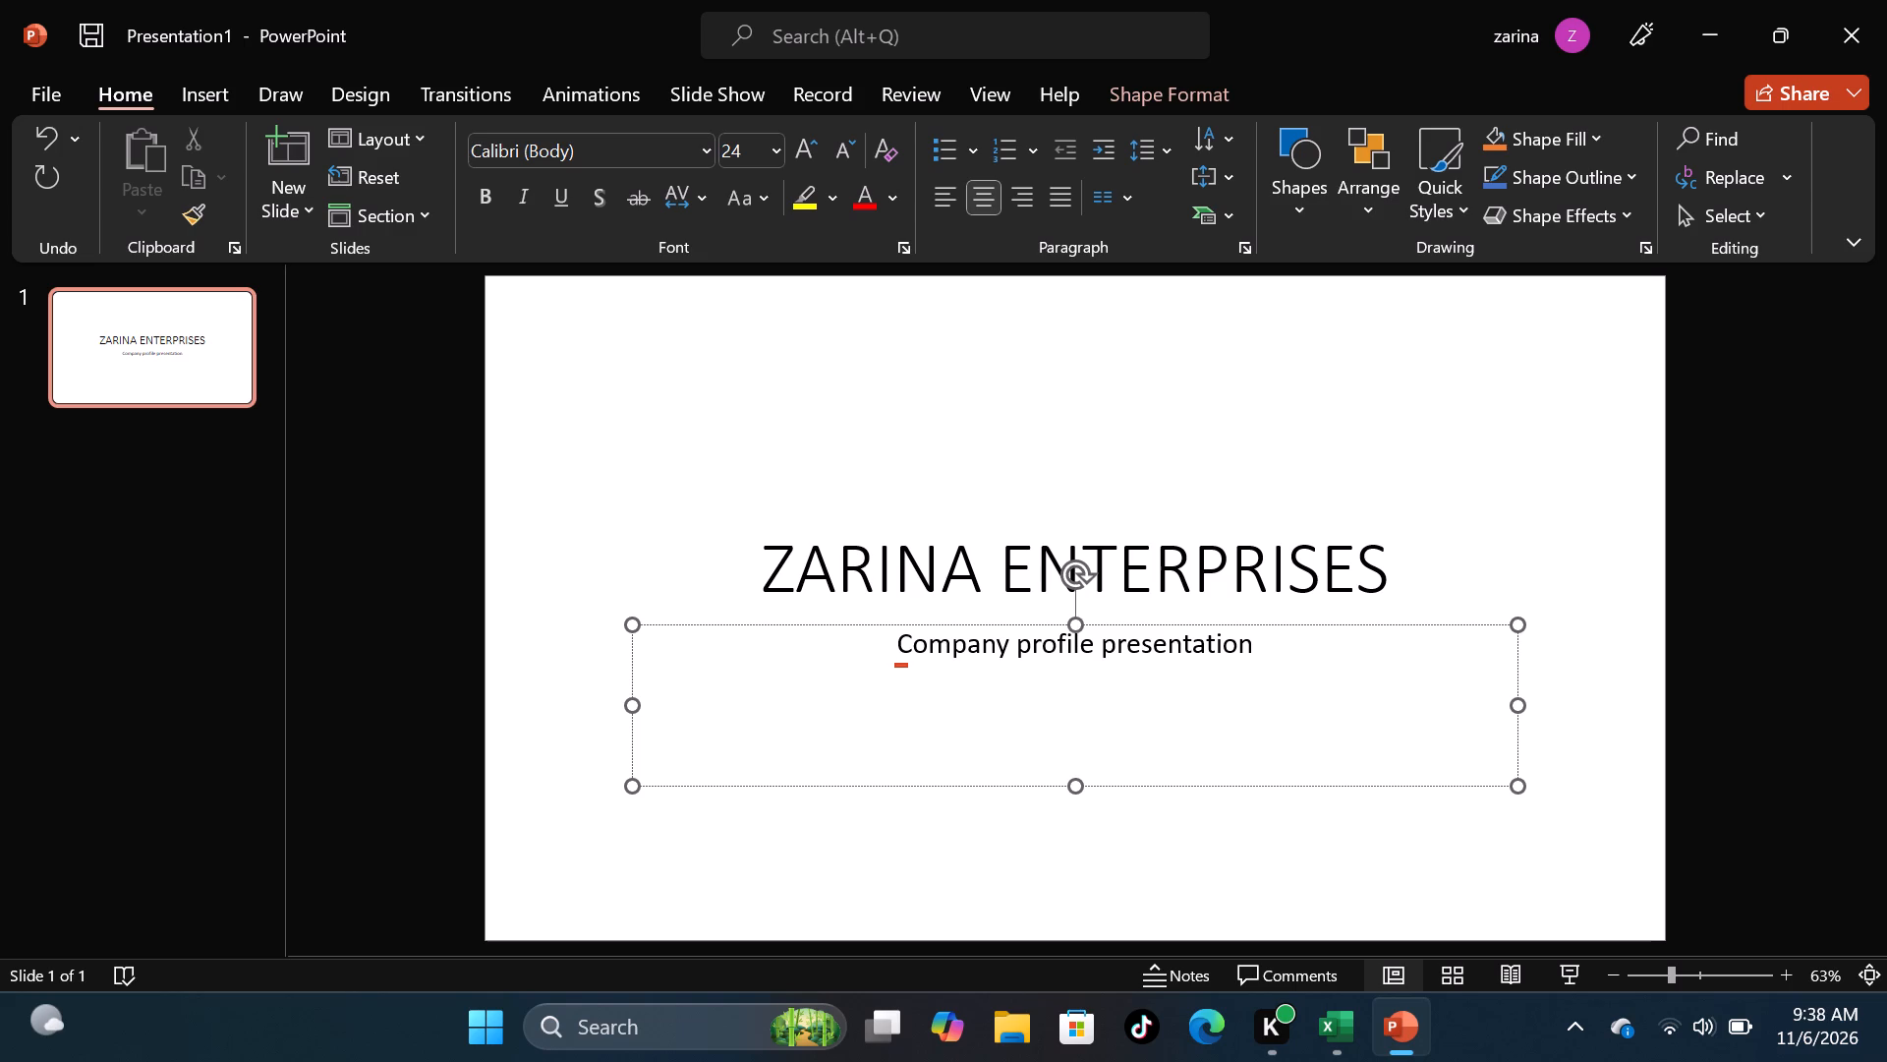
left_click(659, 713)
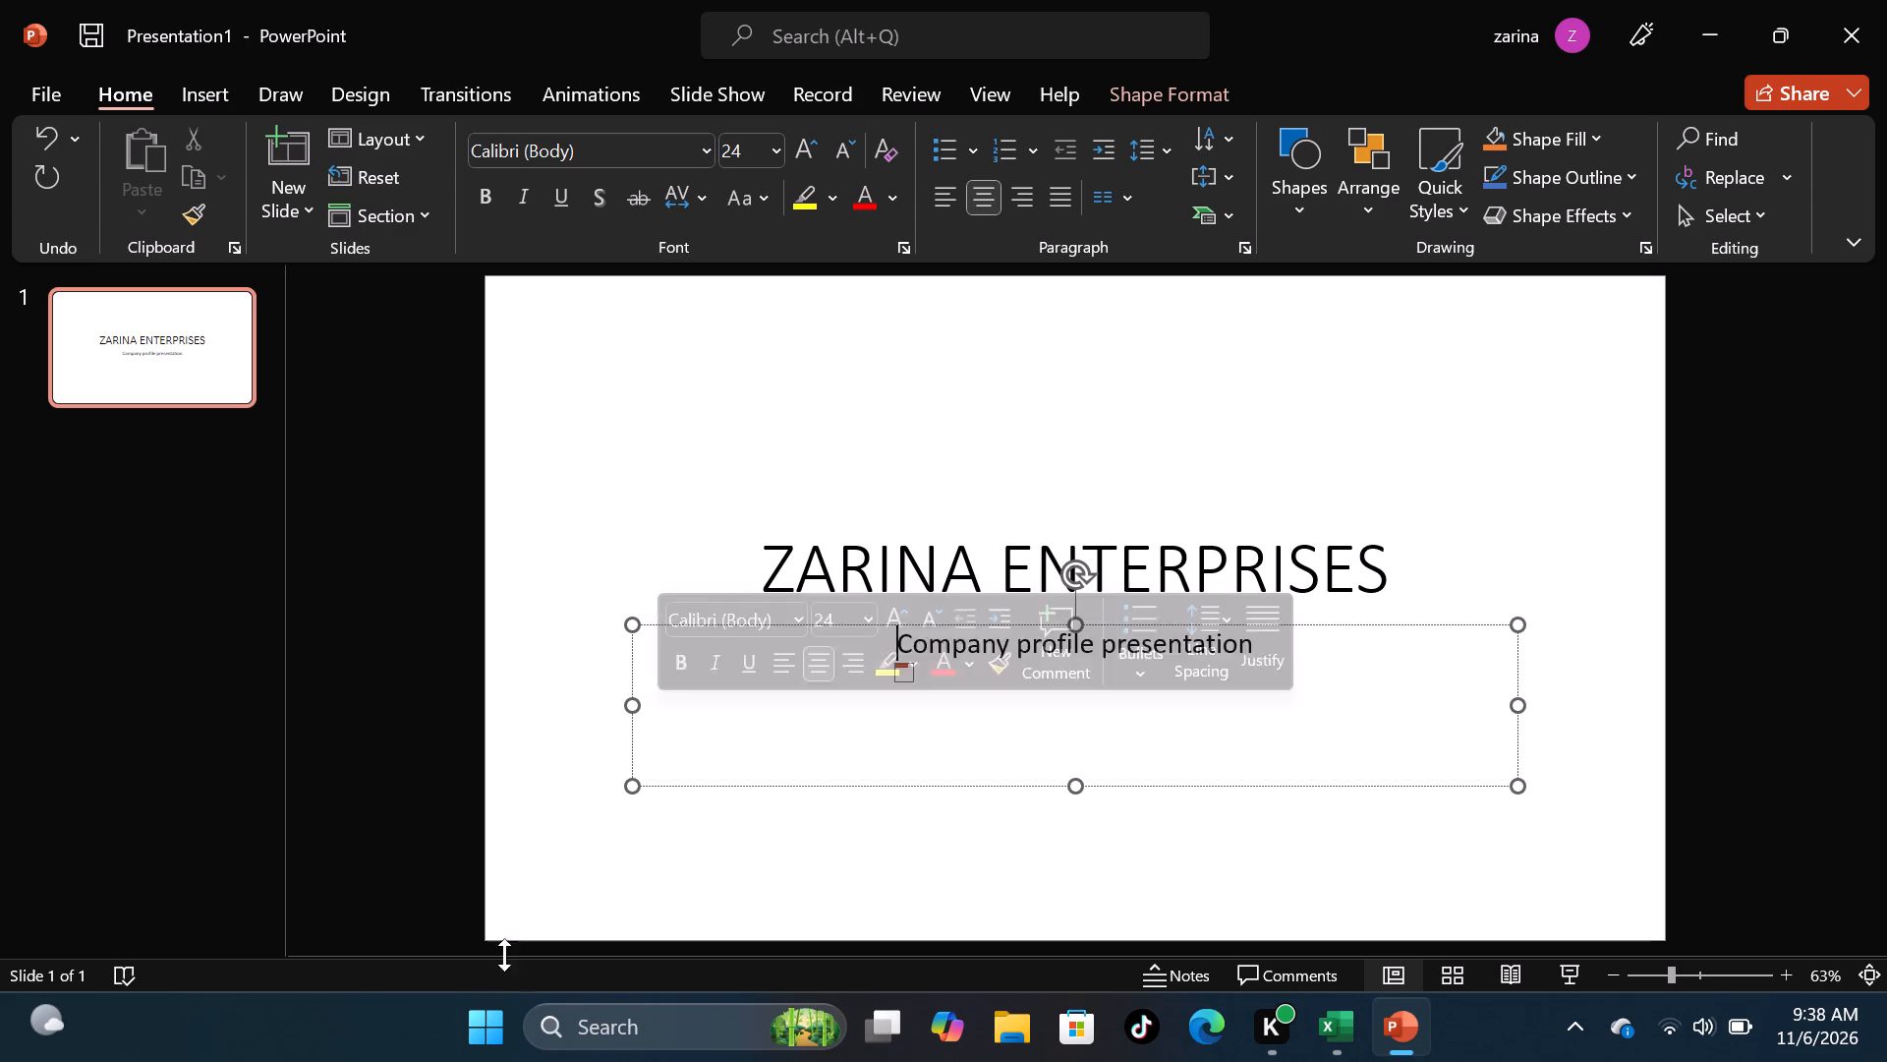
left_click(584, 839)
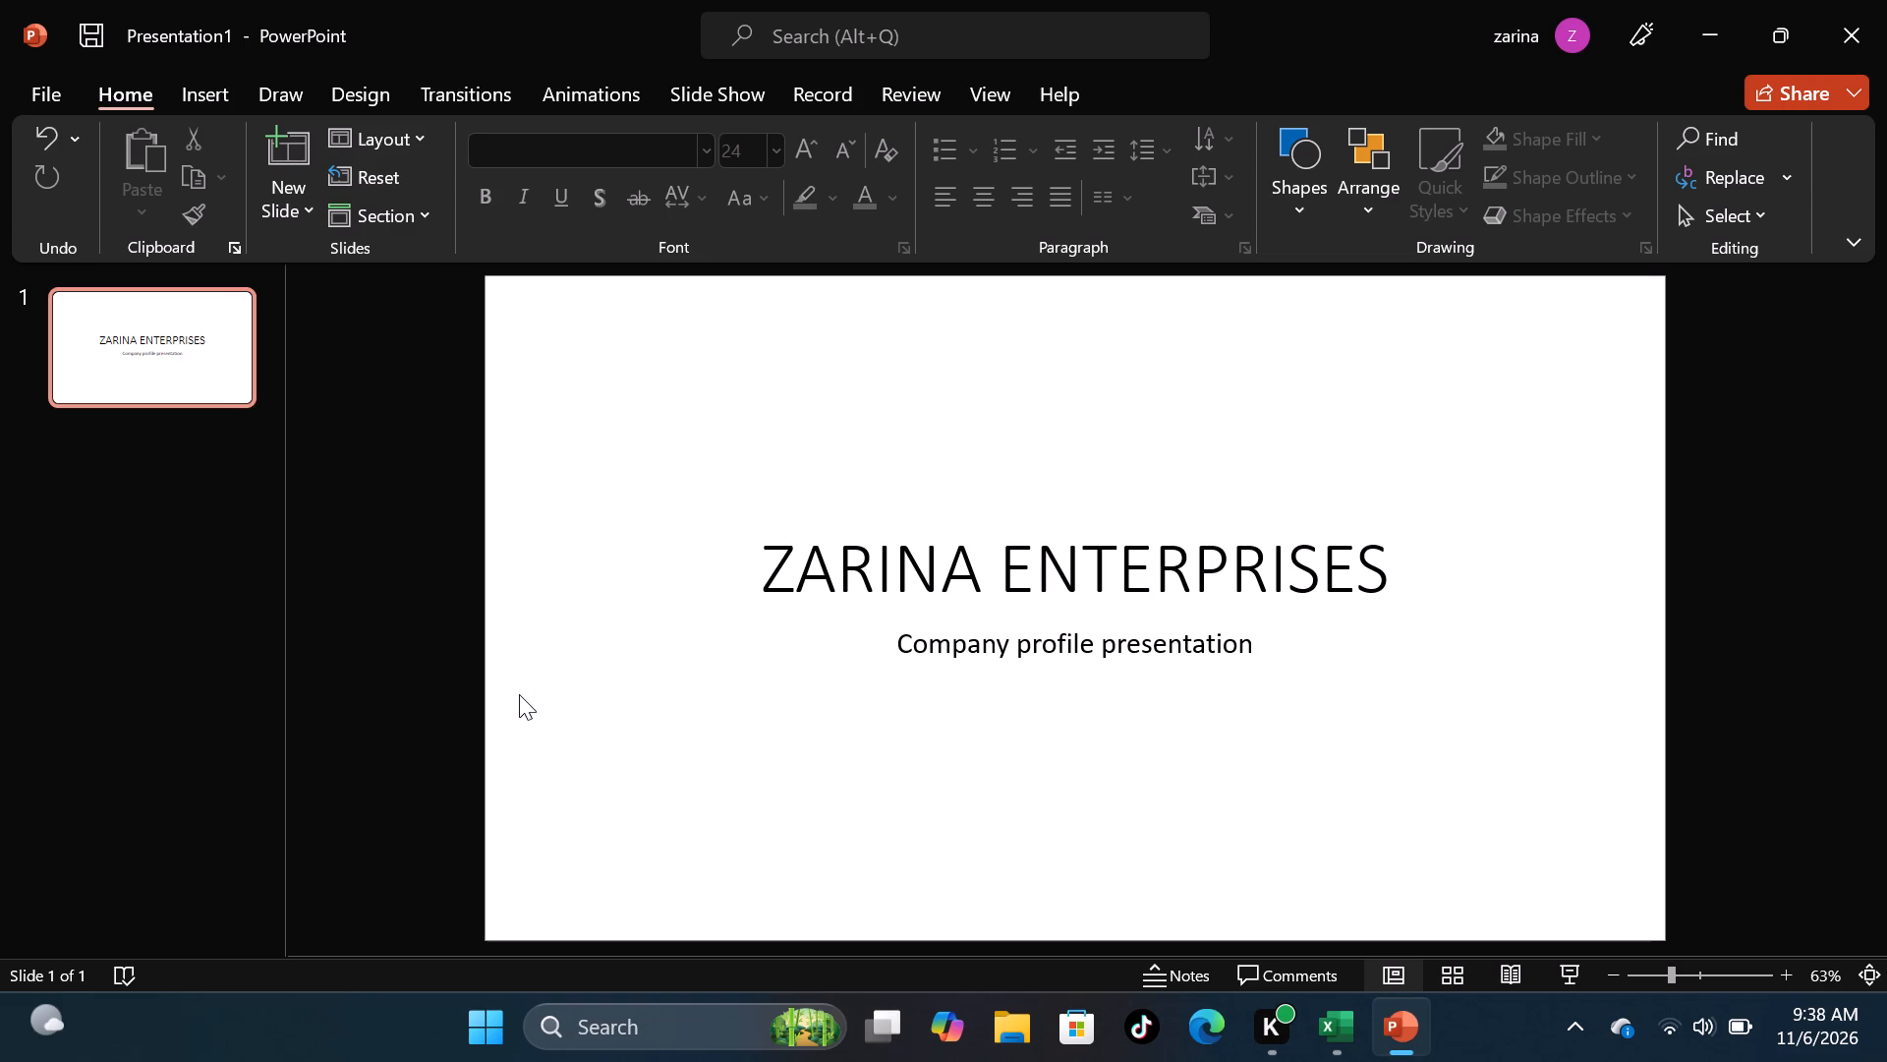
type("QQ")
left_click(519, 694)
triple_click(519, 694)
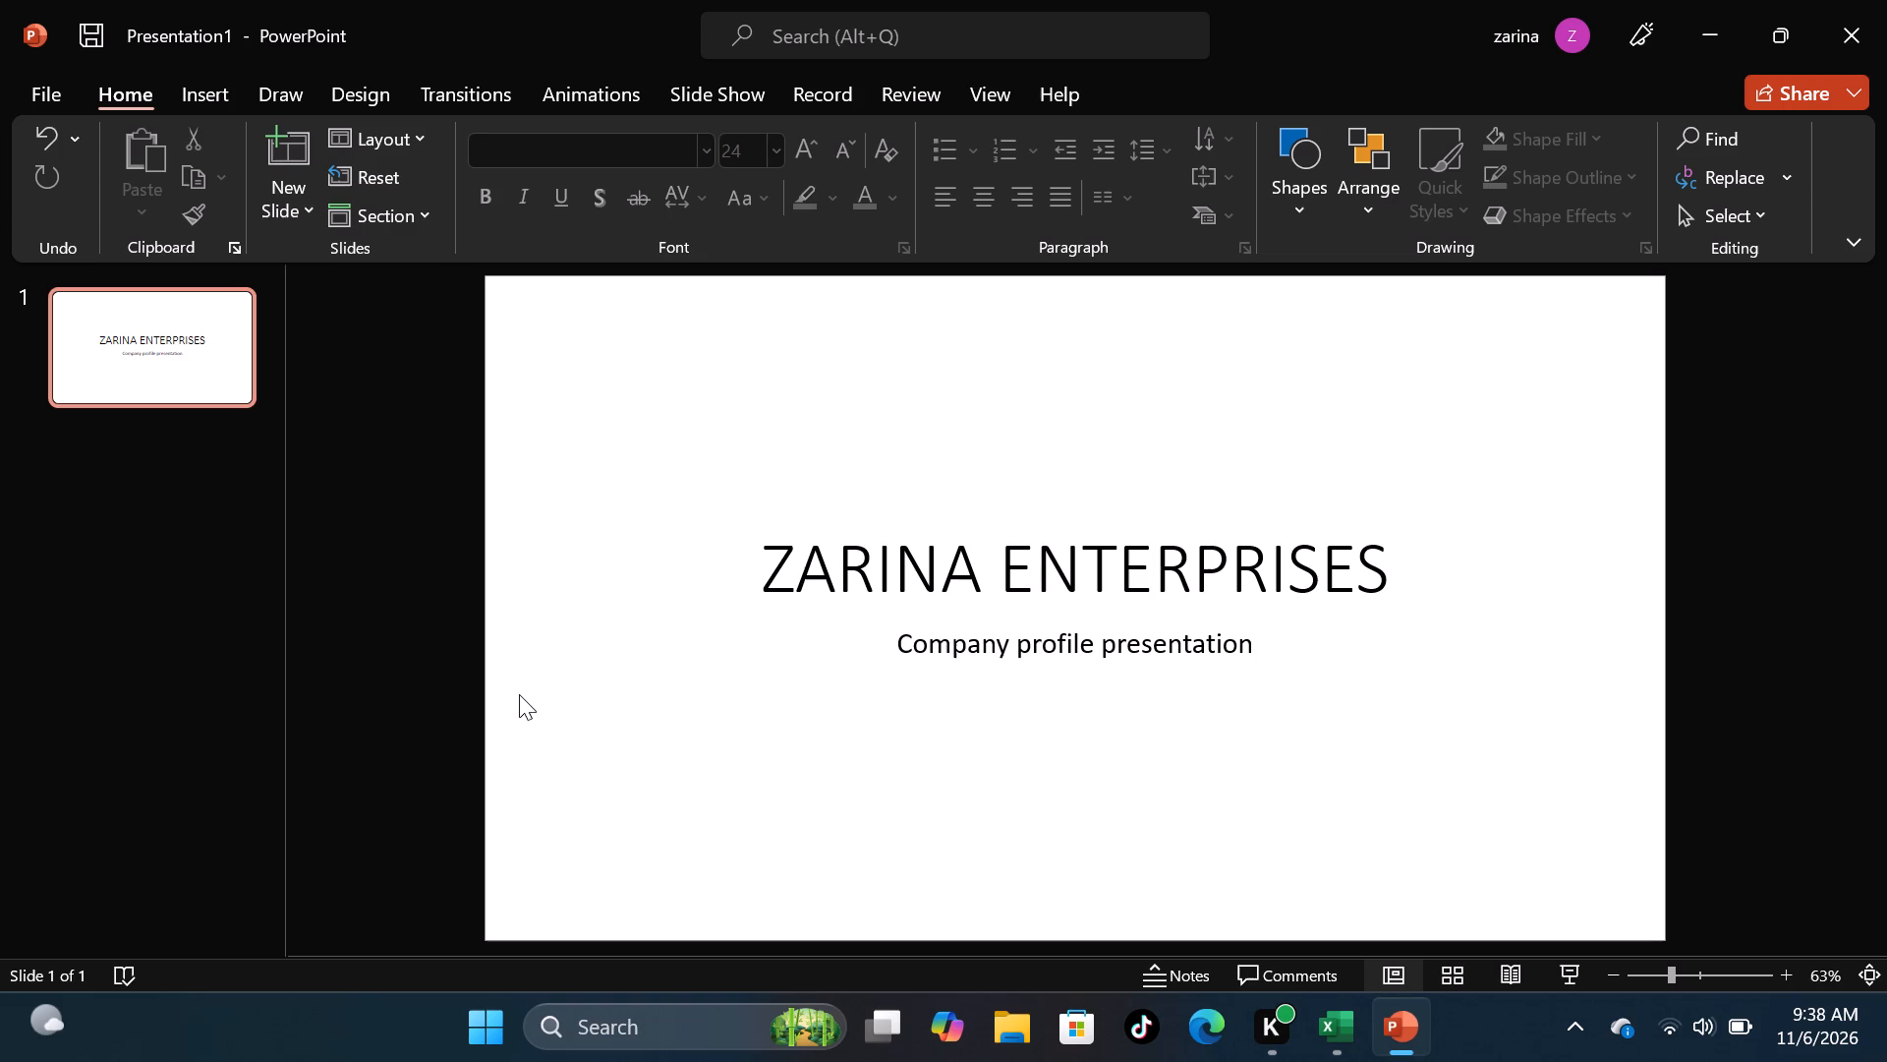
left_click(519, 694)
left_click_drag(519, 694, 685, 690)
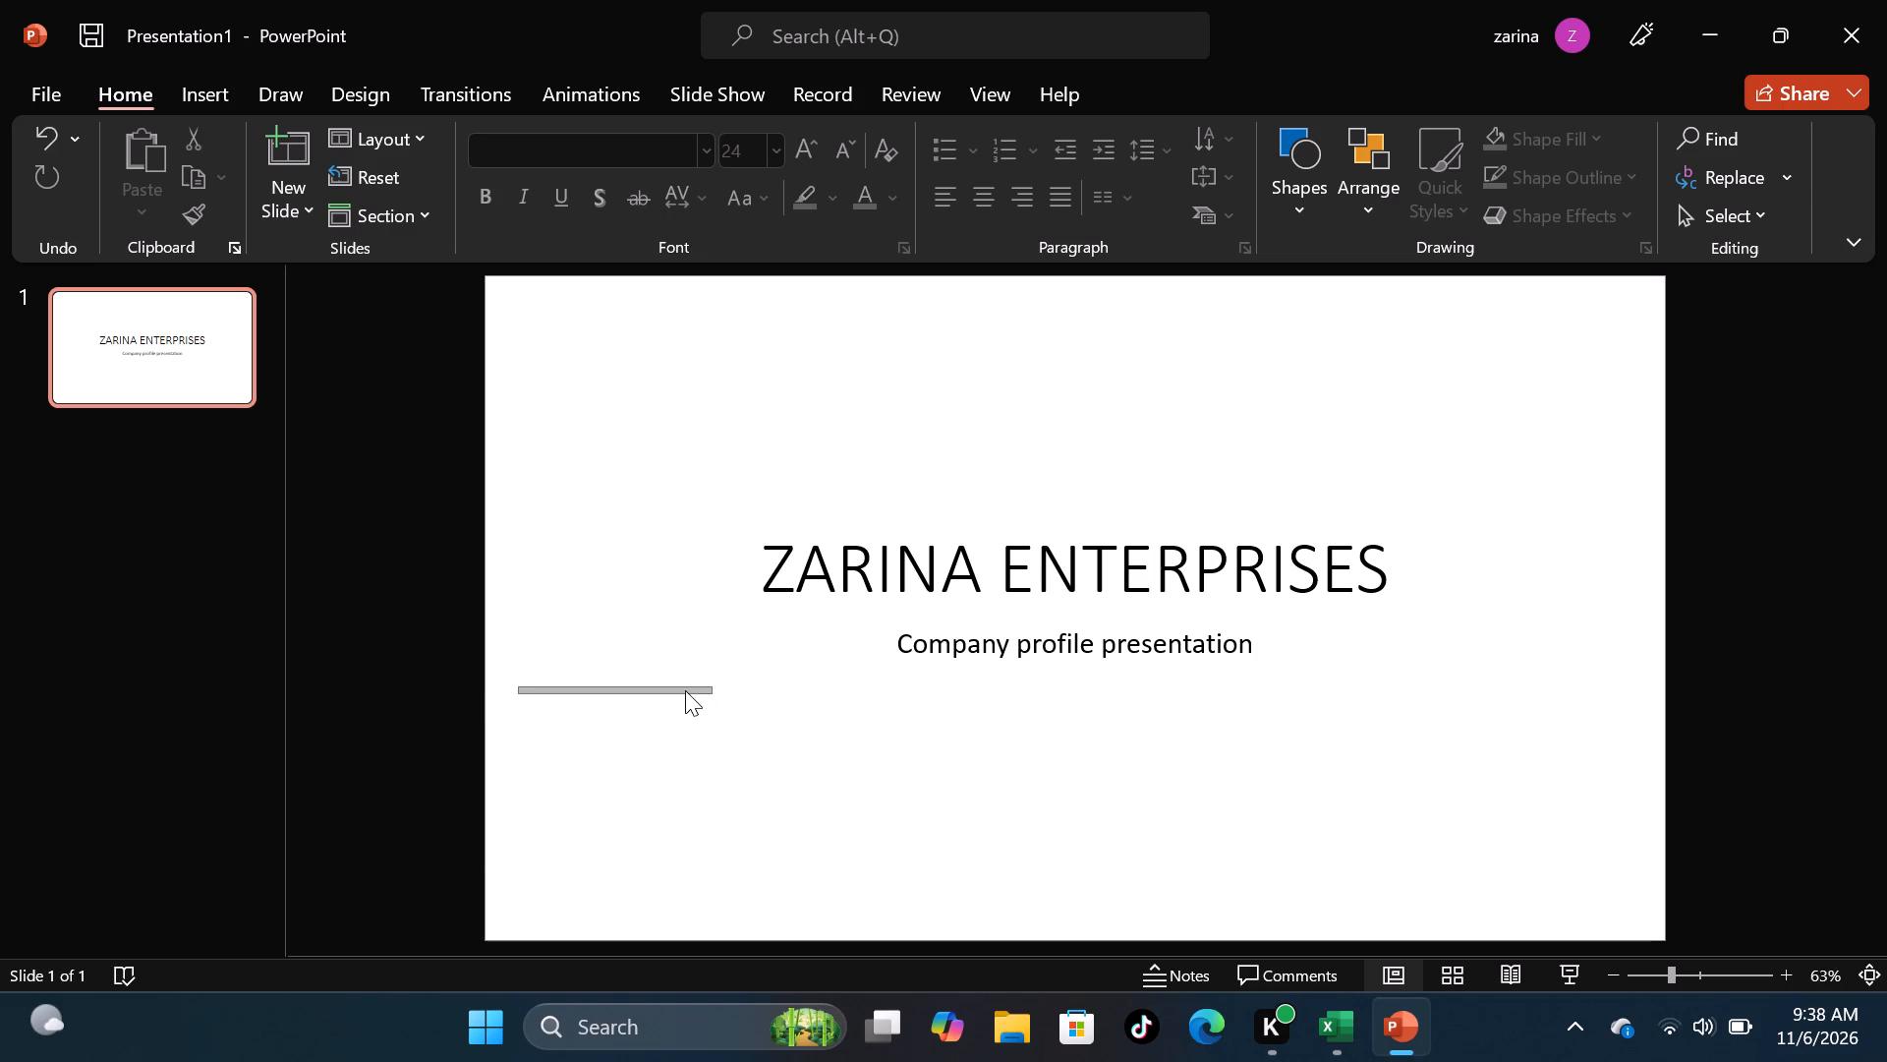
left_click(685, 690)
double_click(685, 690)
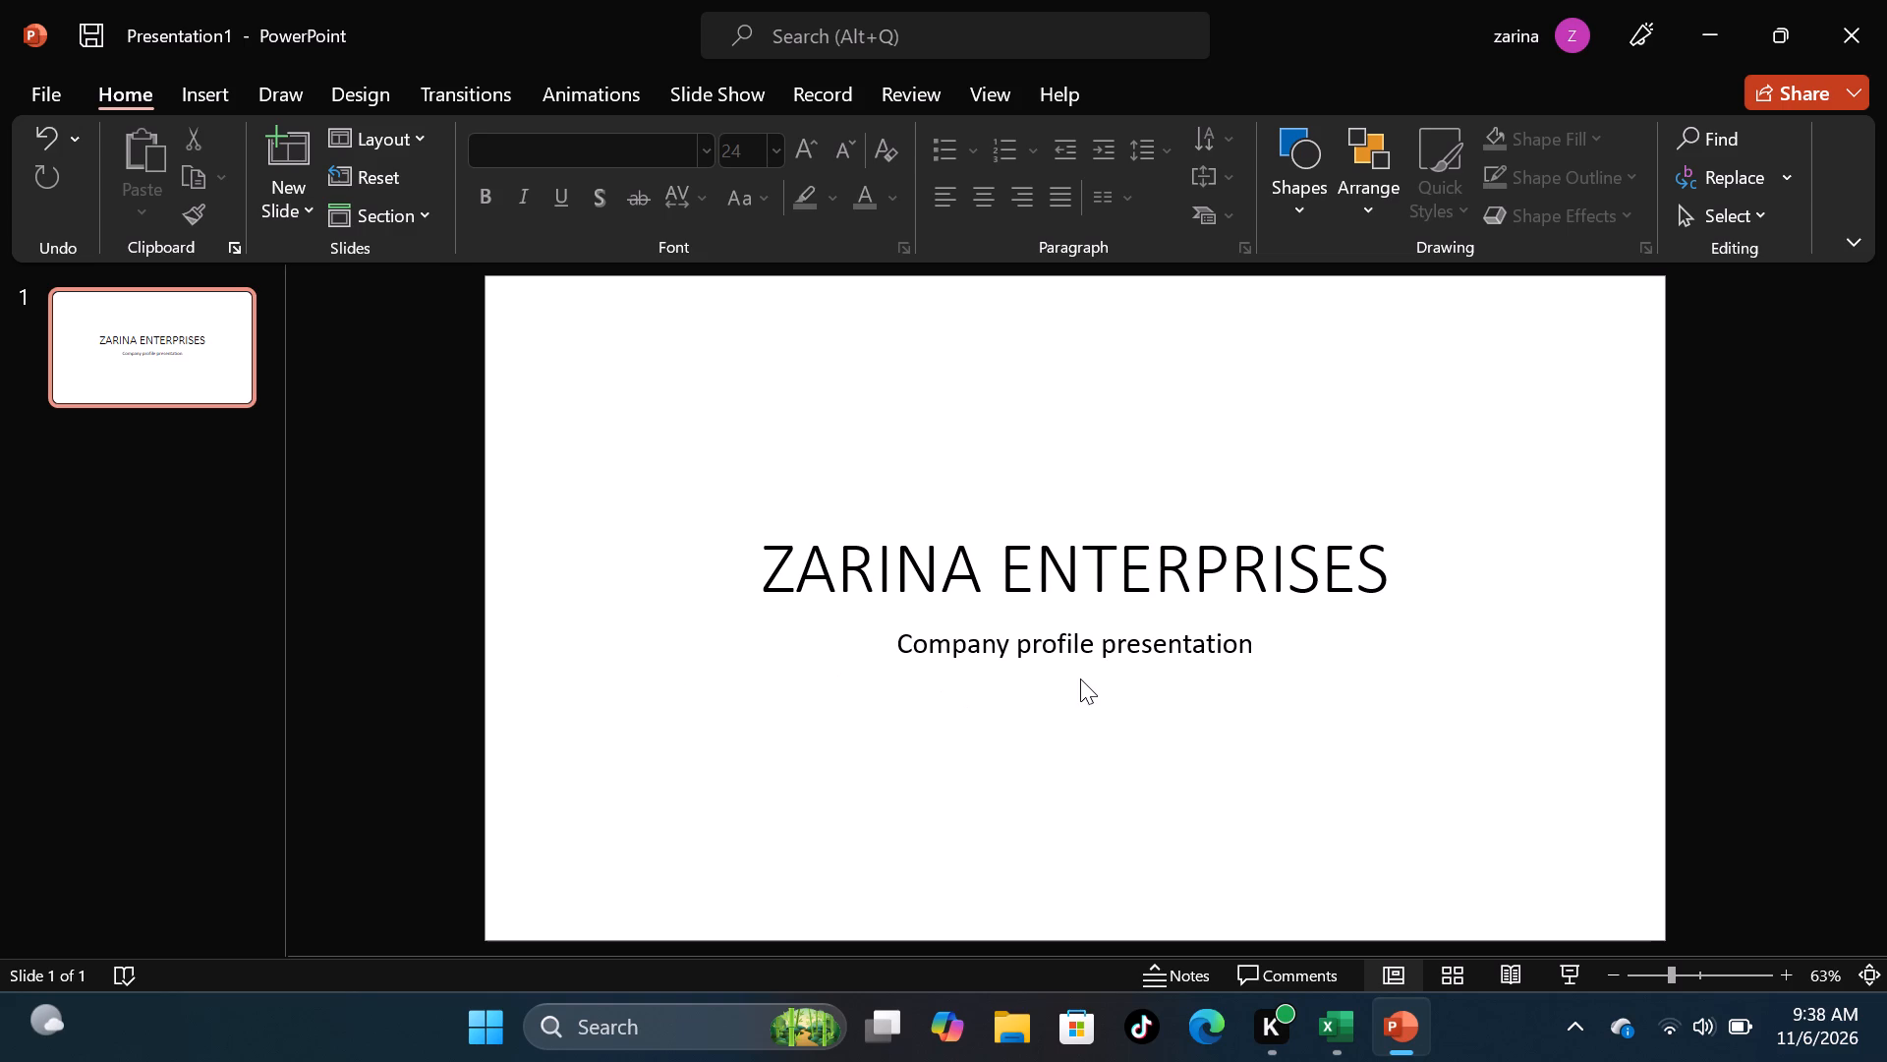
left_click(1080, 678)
Add the tagline "Quality Services,Customers Satisfaction" on a new line below the subtitle on the title slide.
left_click(1058, 652)
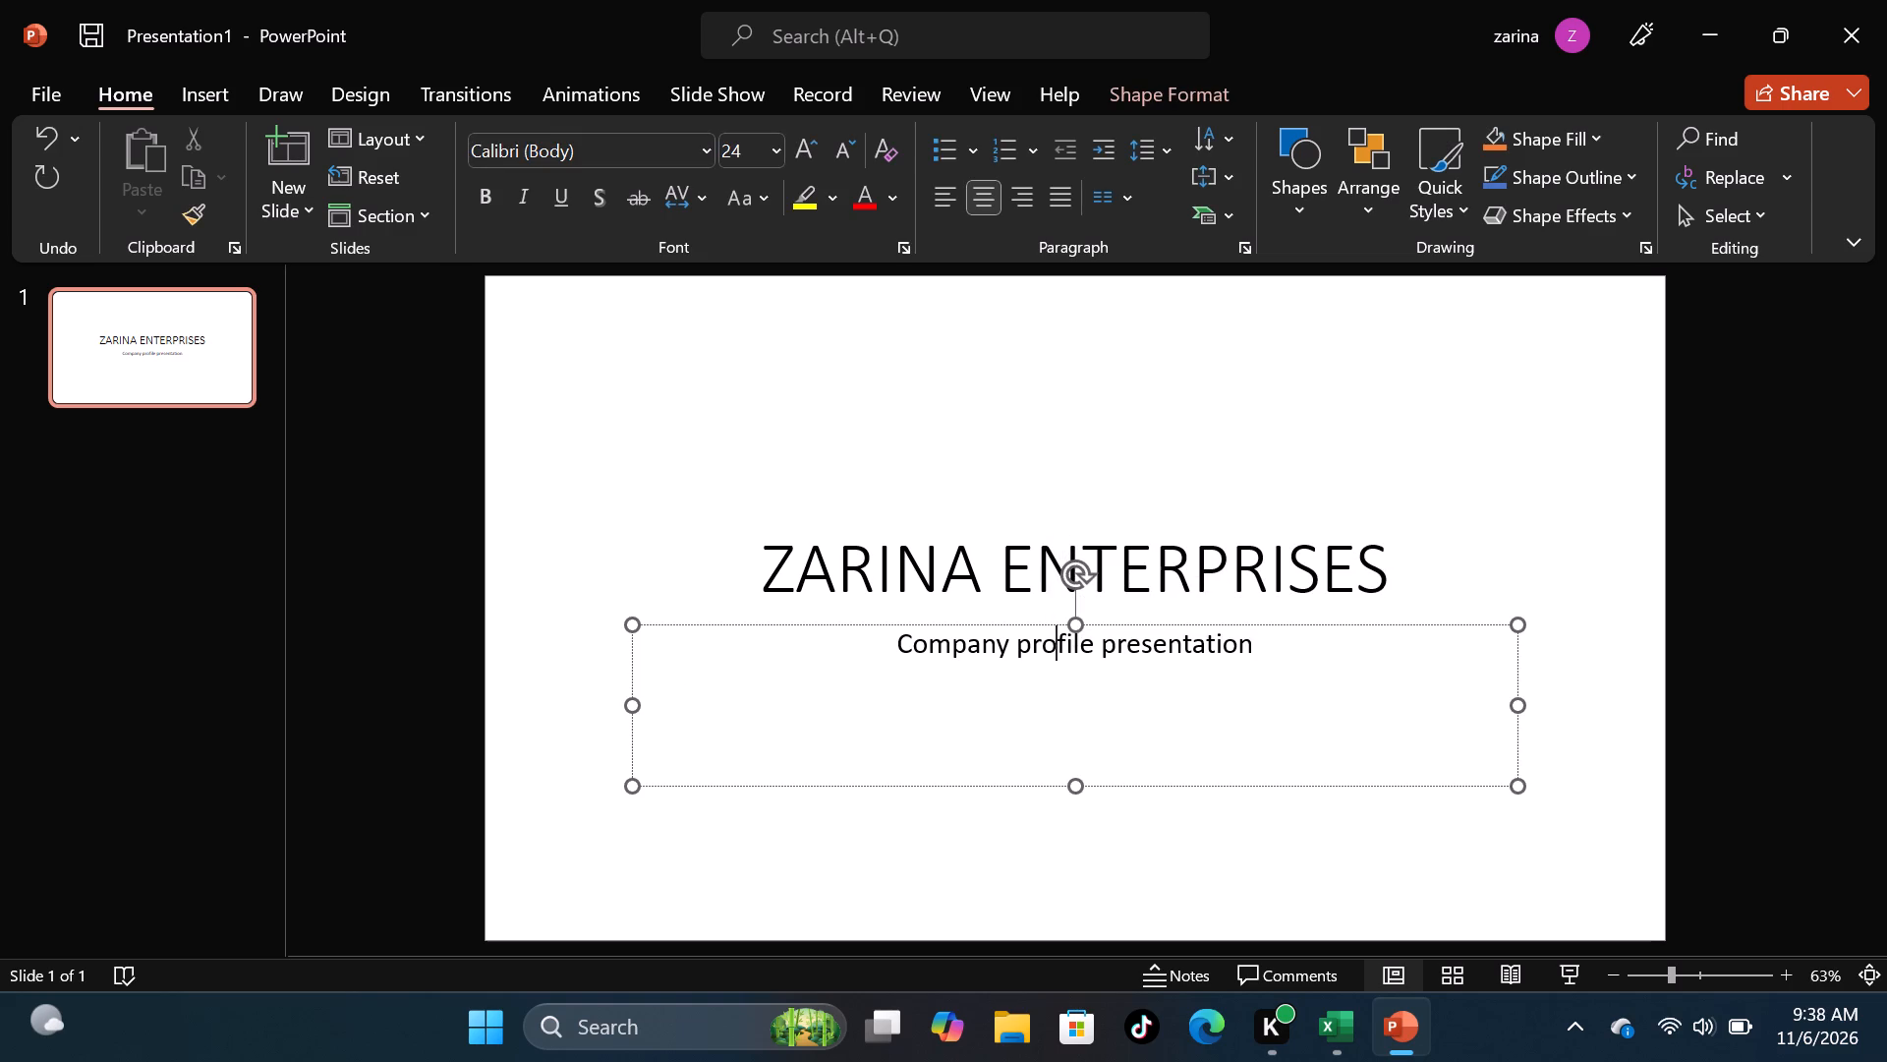
left_click(1254, 642)
key("Return")
key("q")
type("uality")
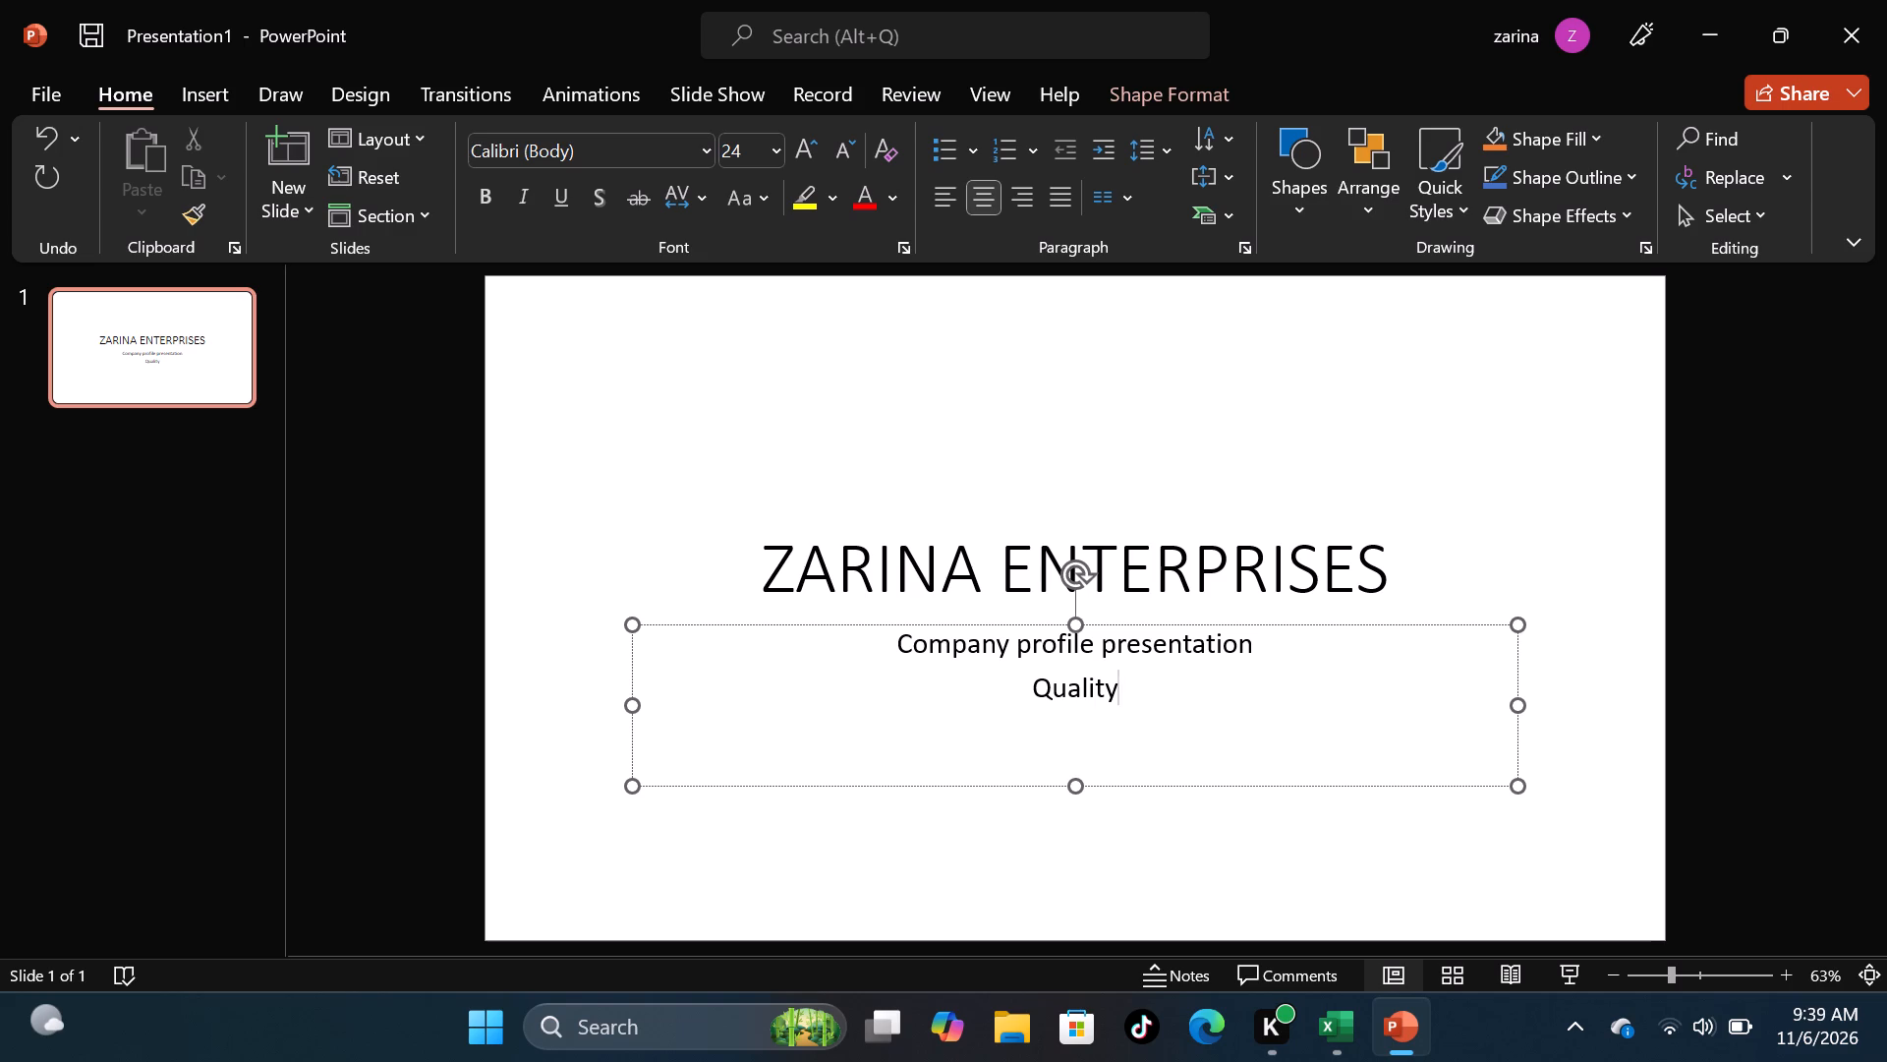
key("space")
key("s")
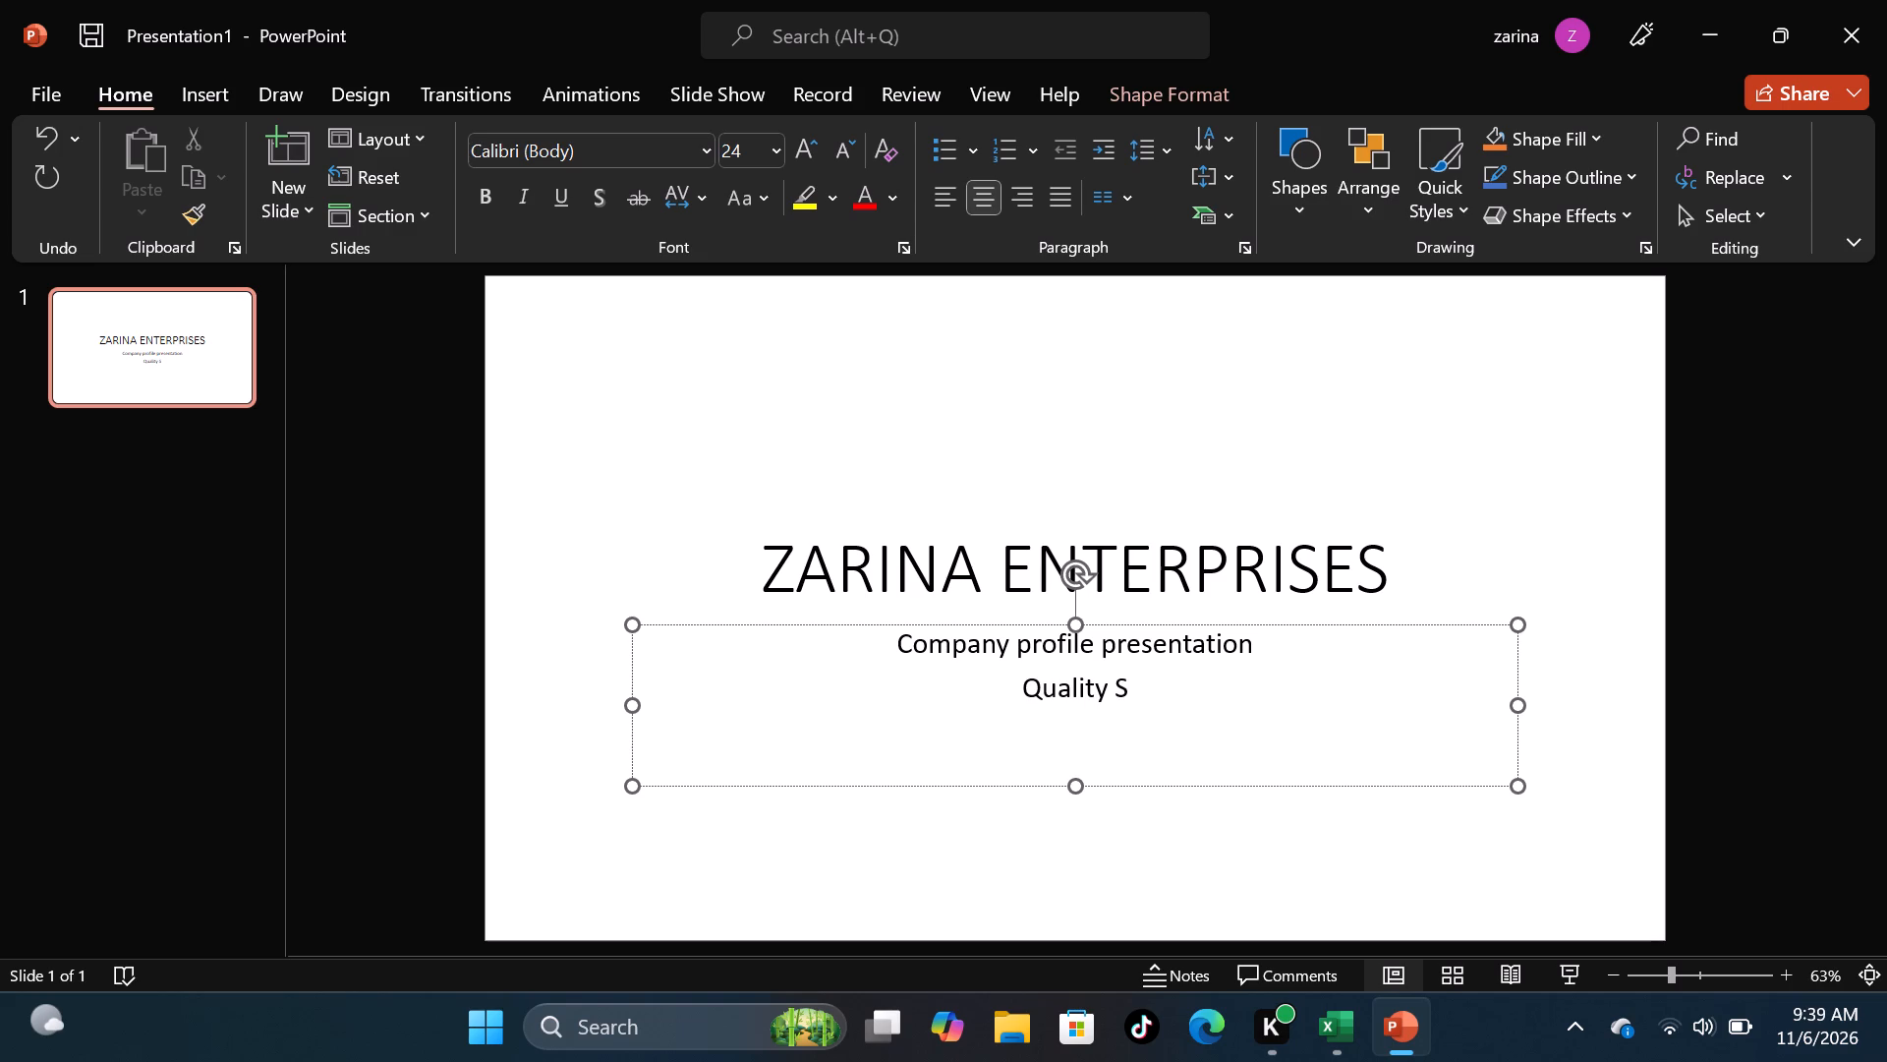
type("er")
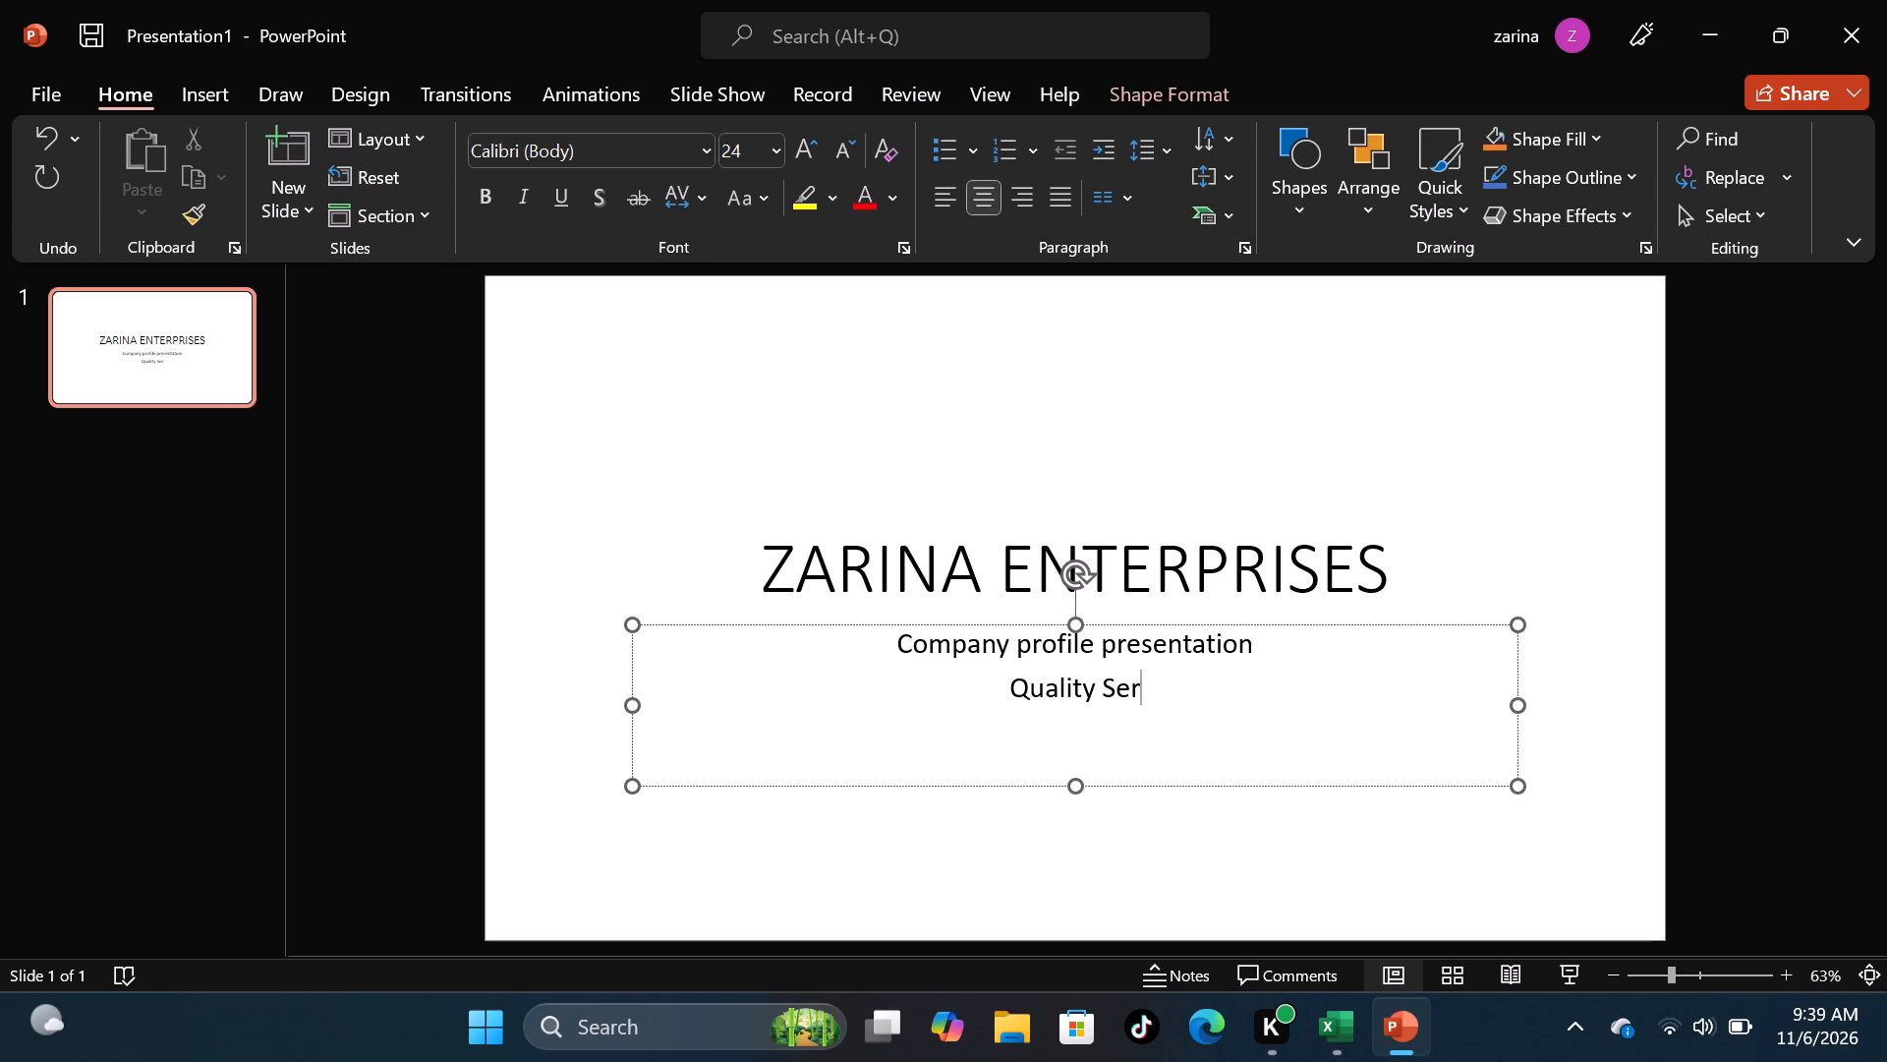
type("vic")
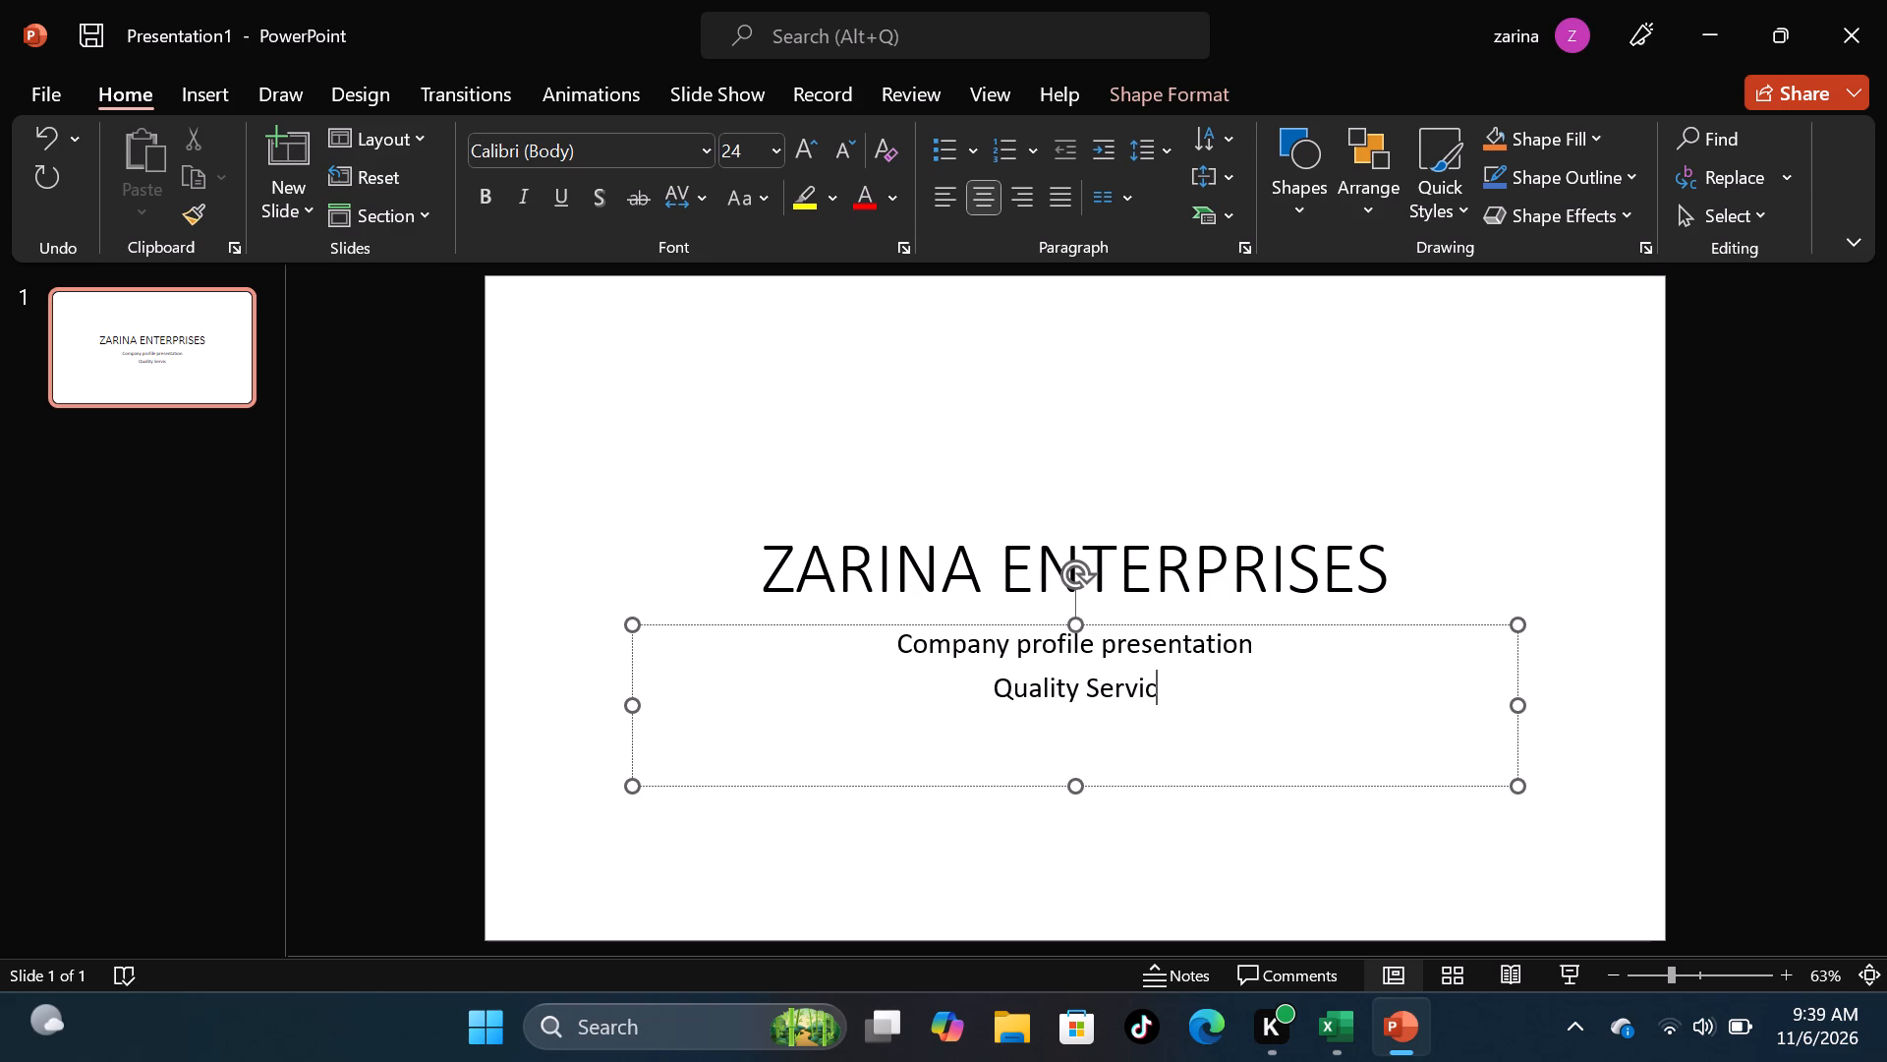
type("es")
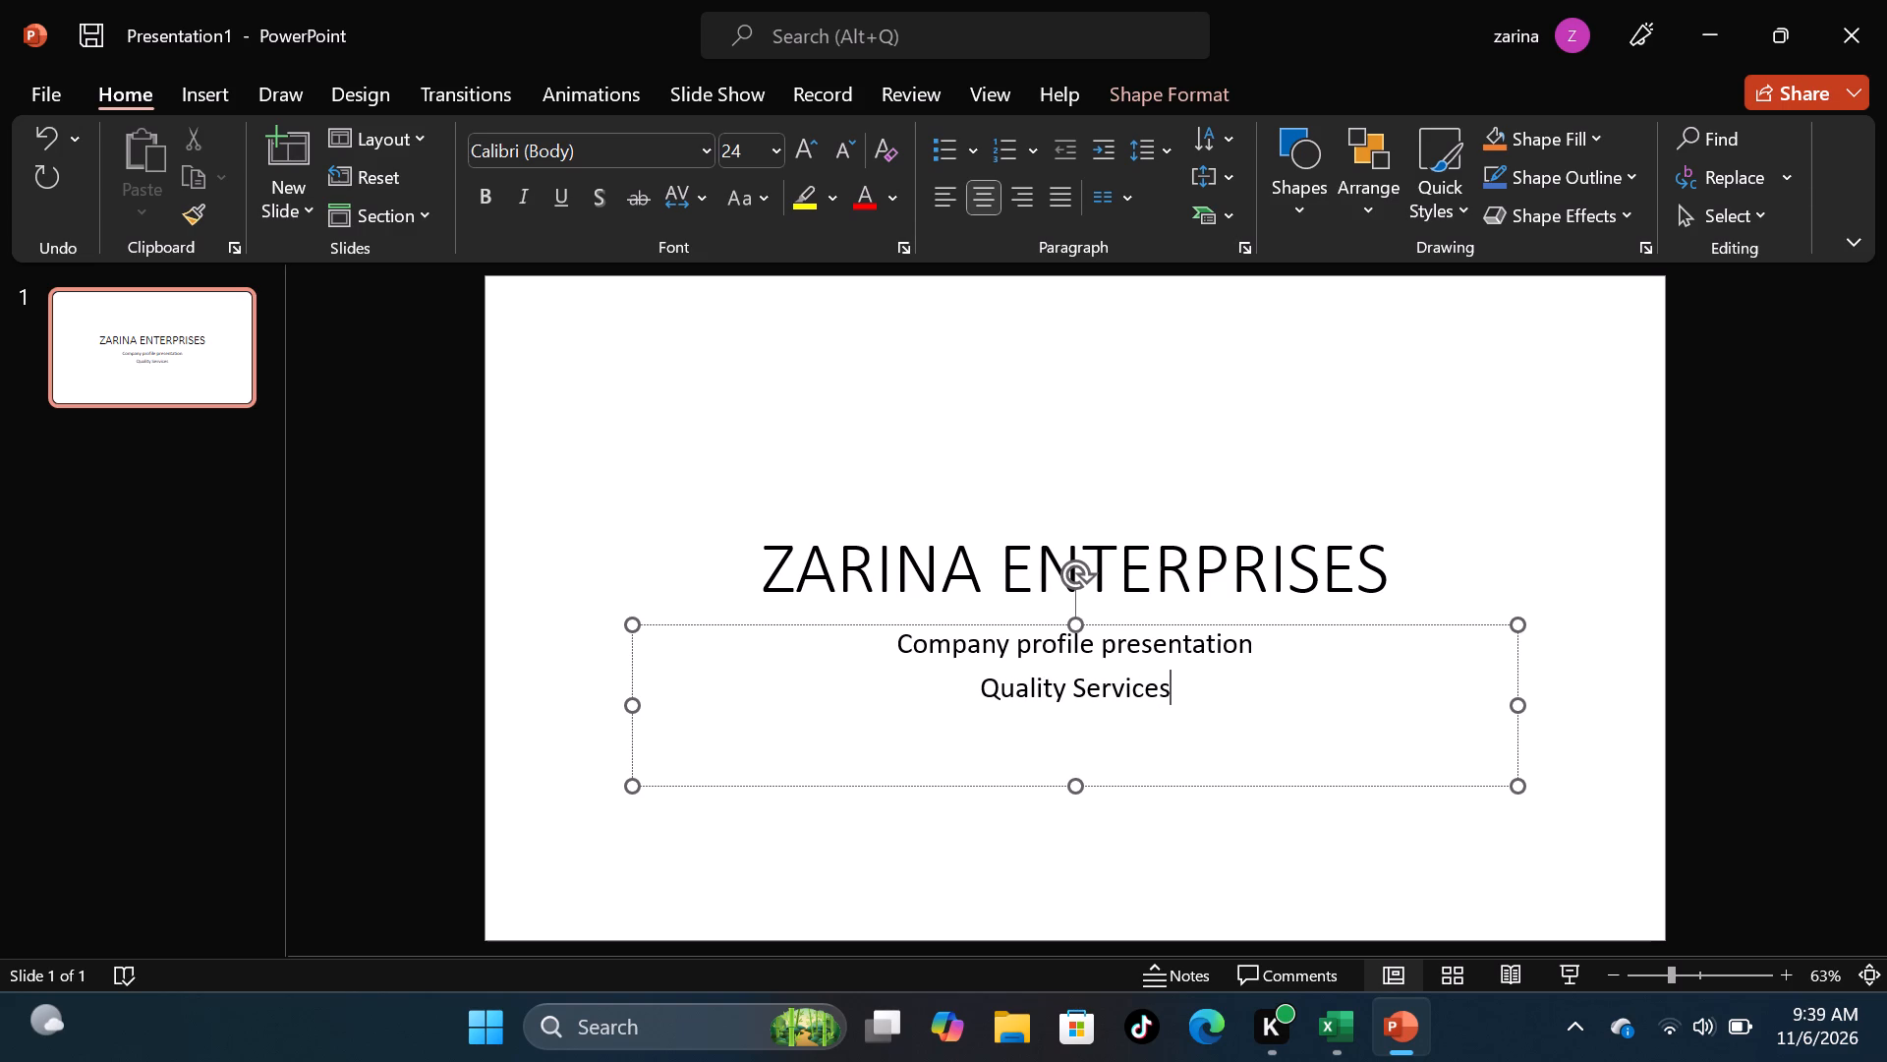
key("comma")
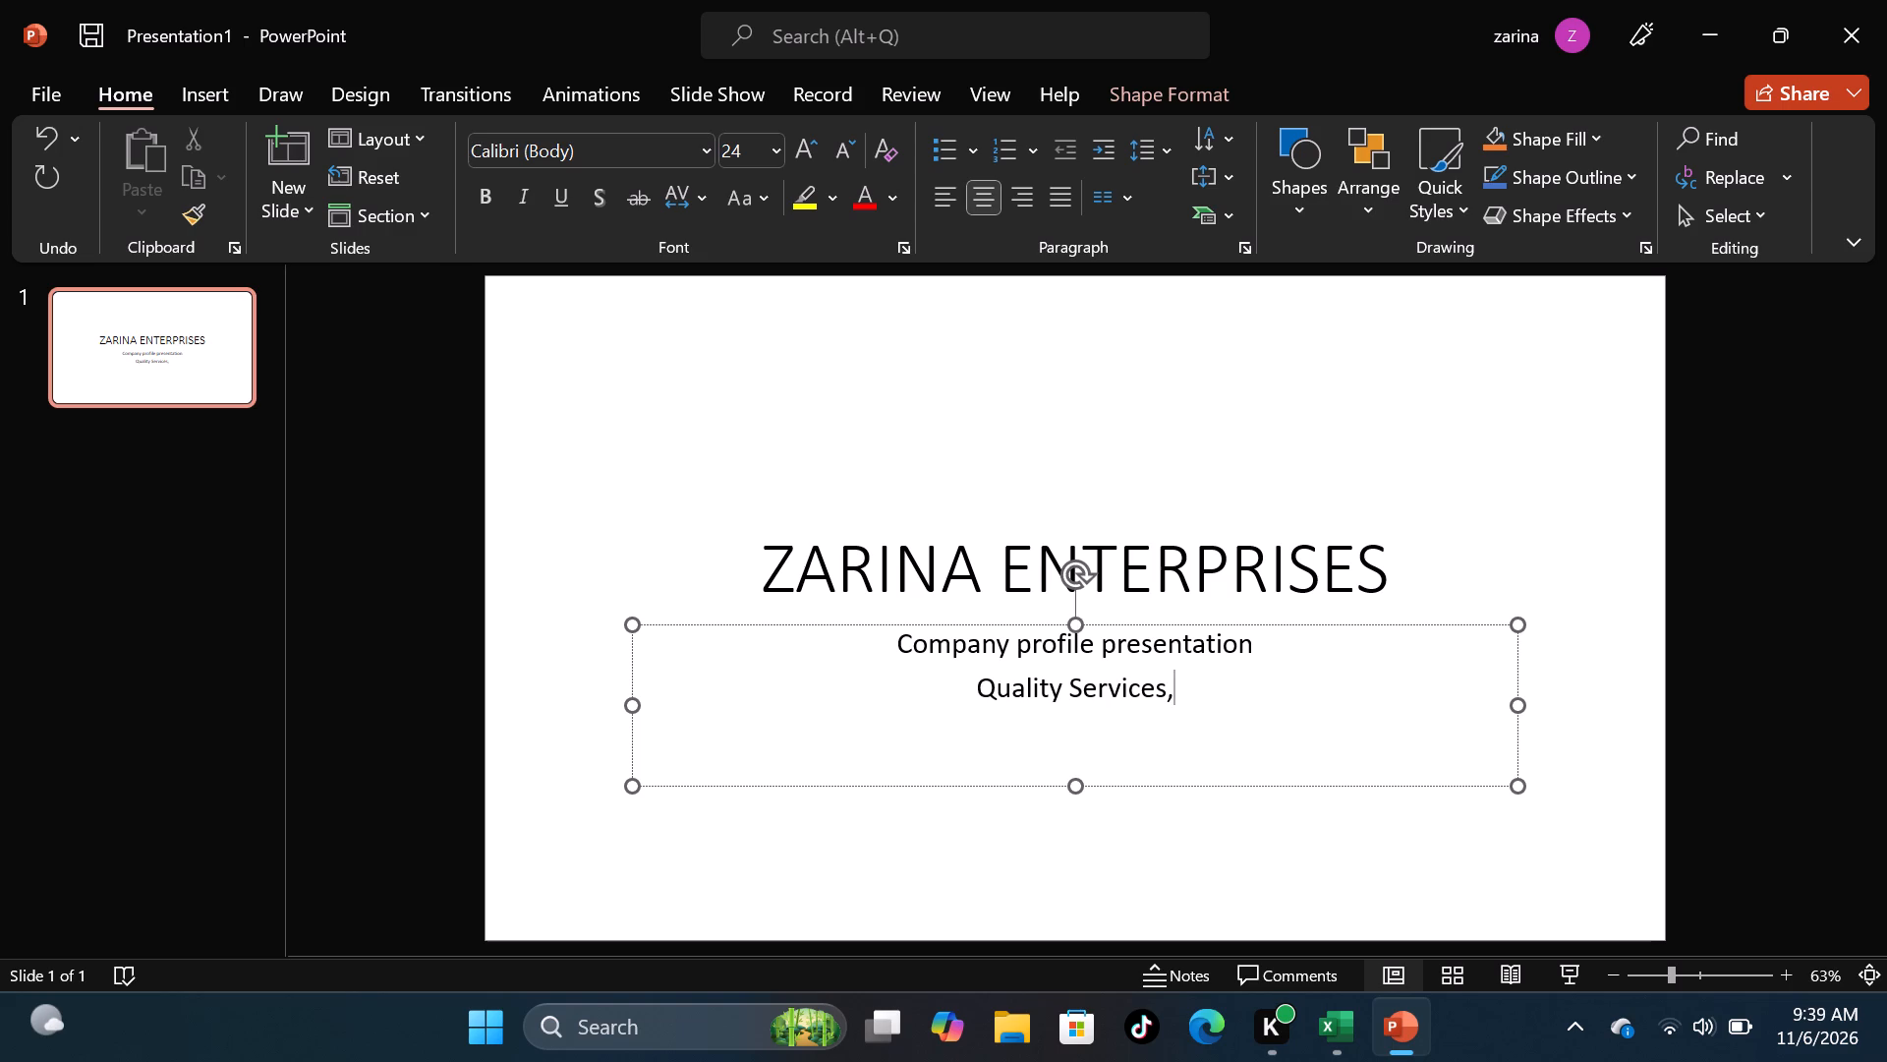
key("c")
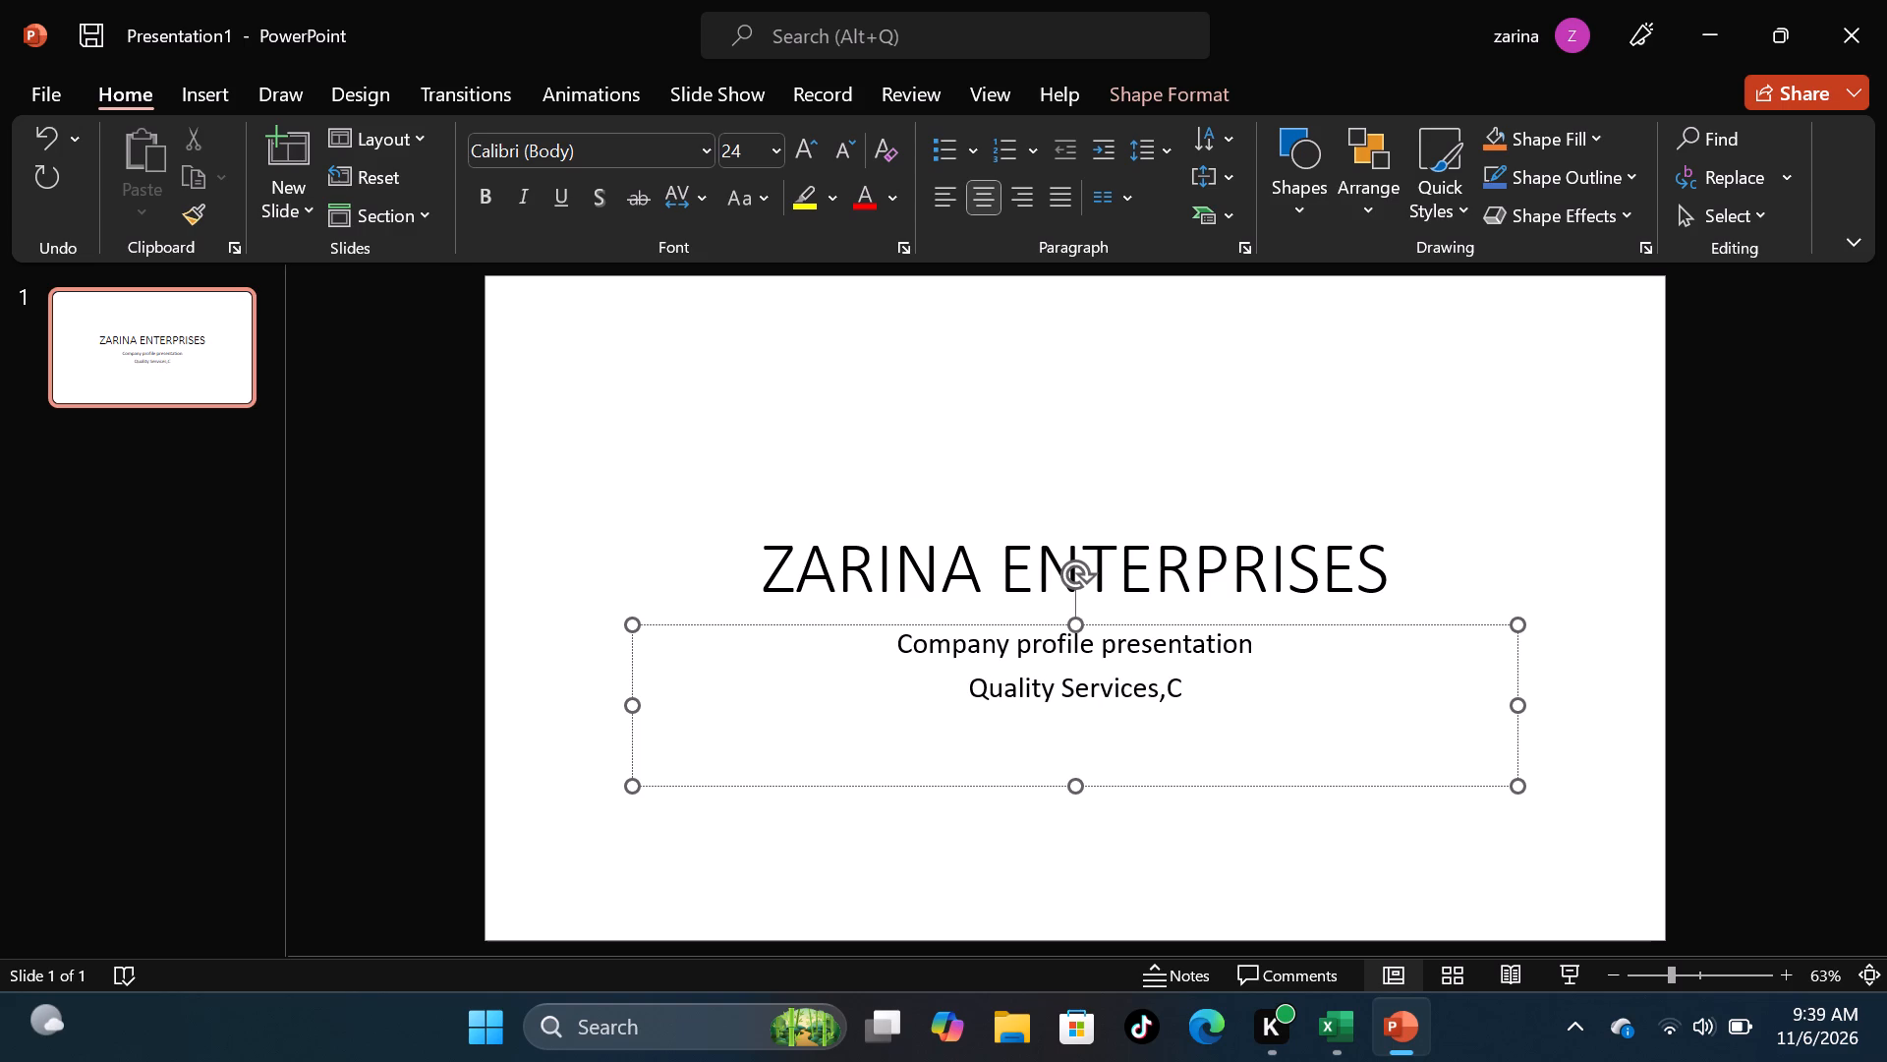
type("ust")
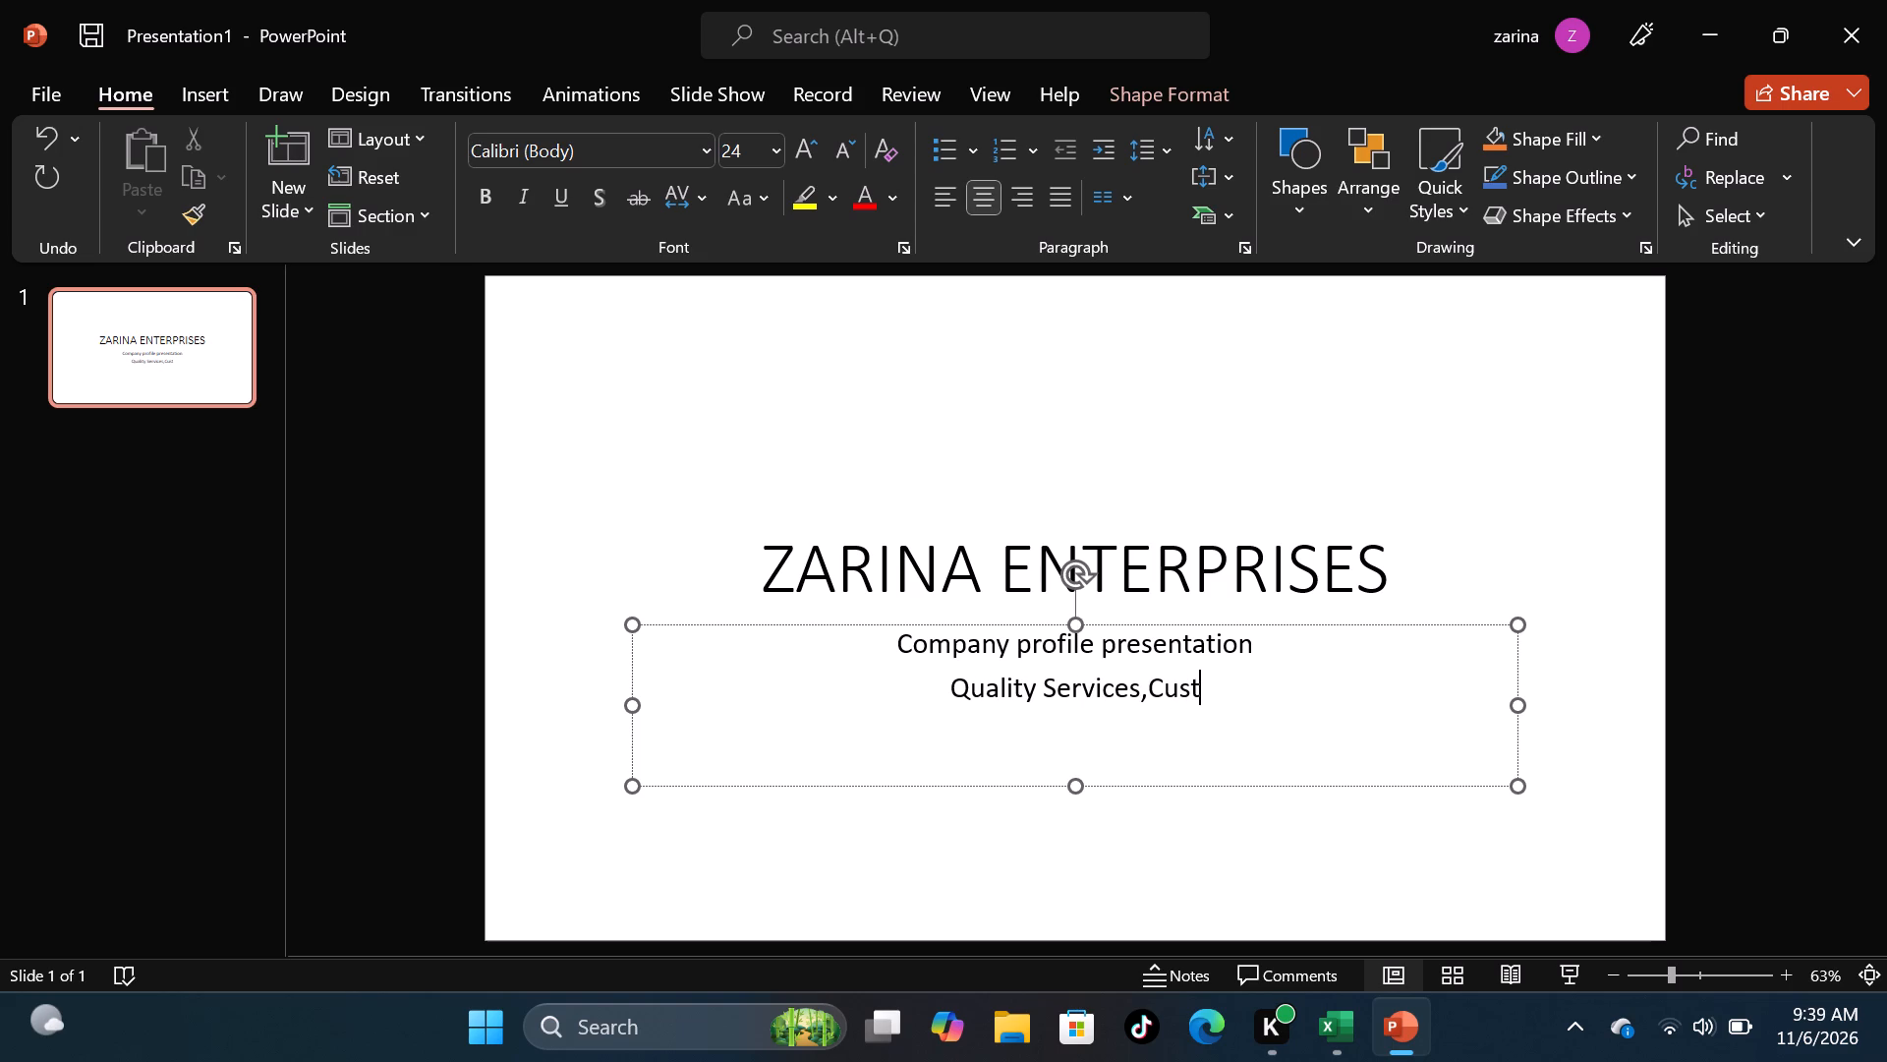
type("omer")
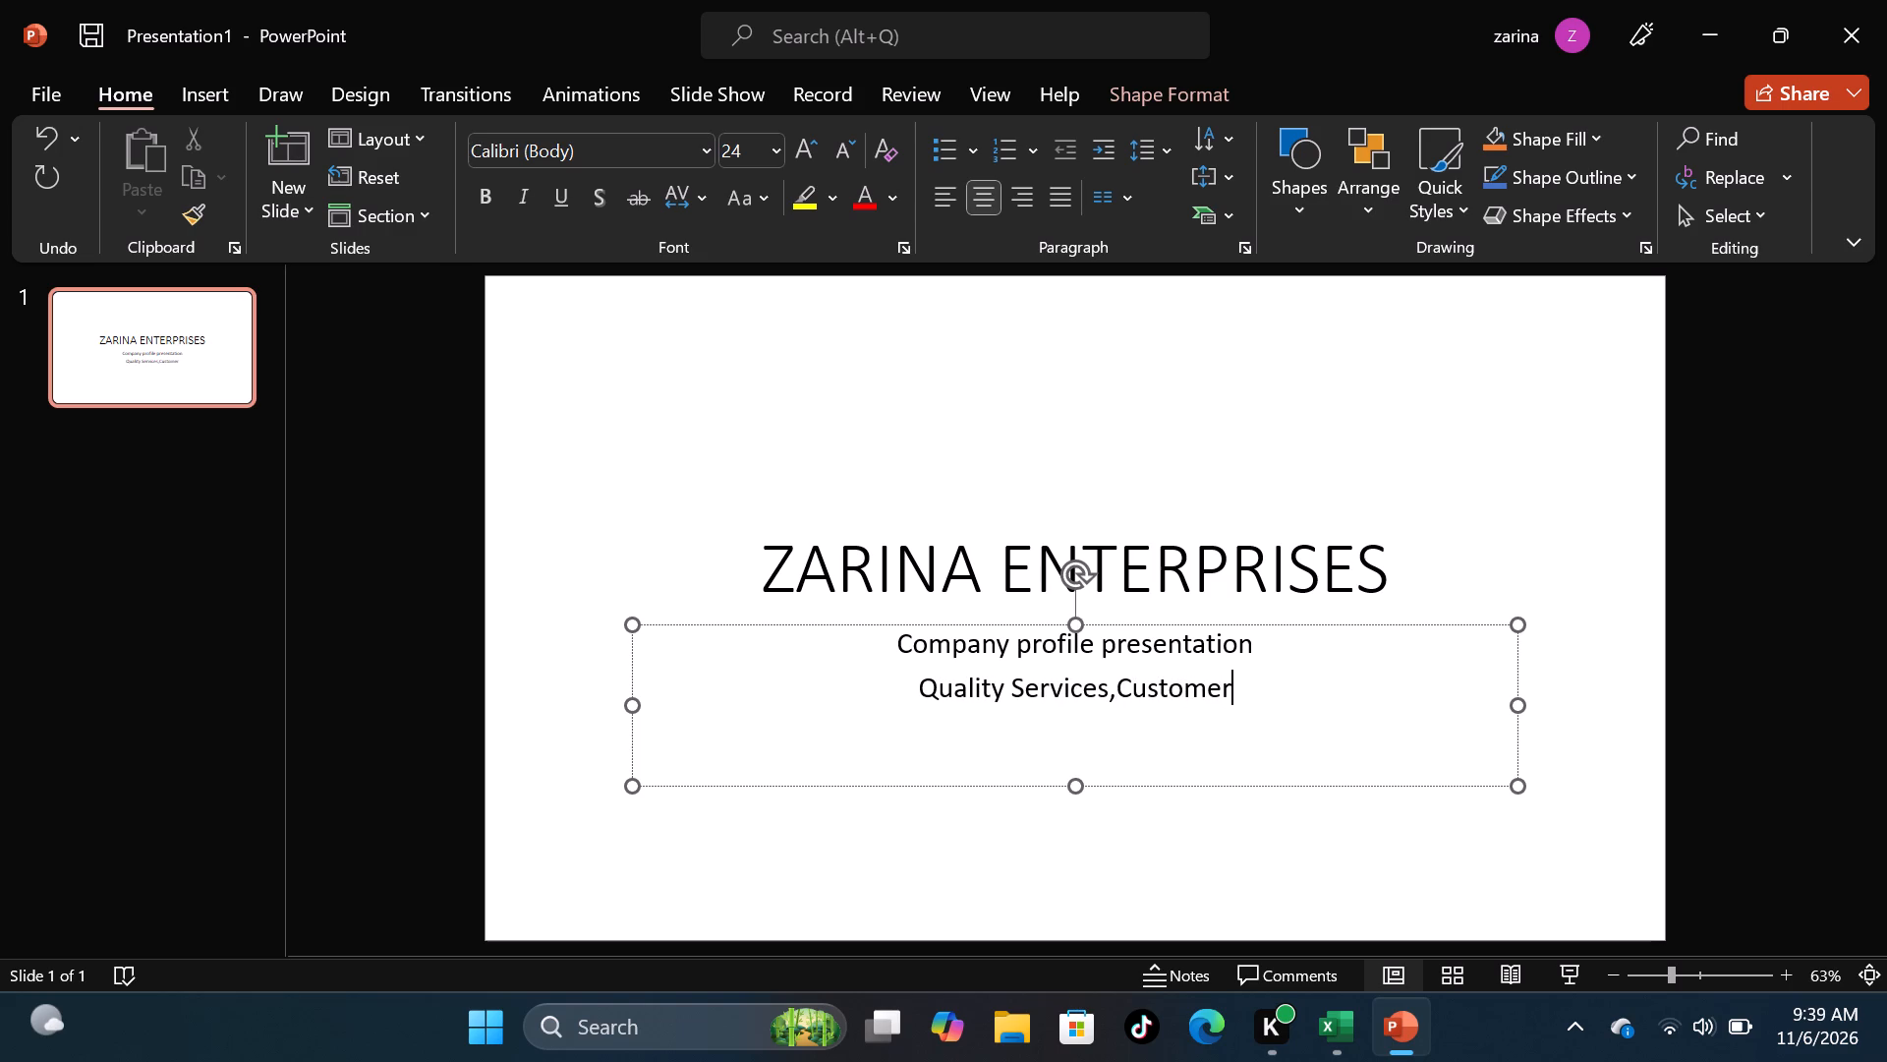
key("space")
key("s")
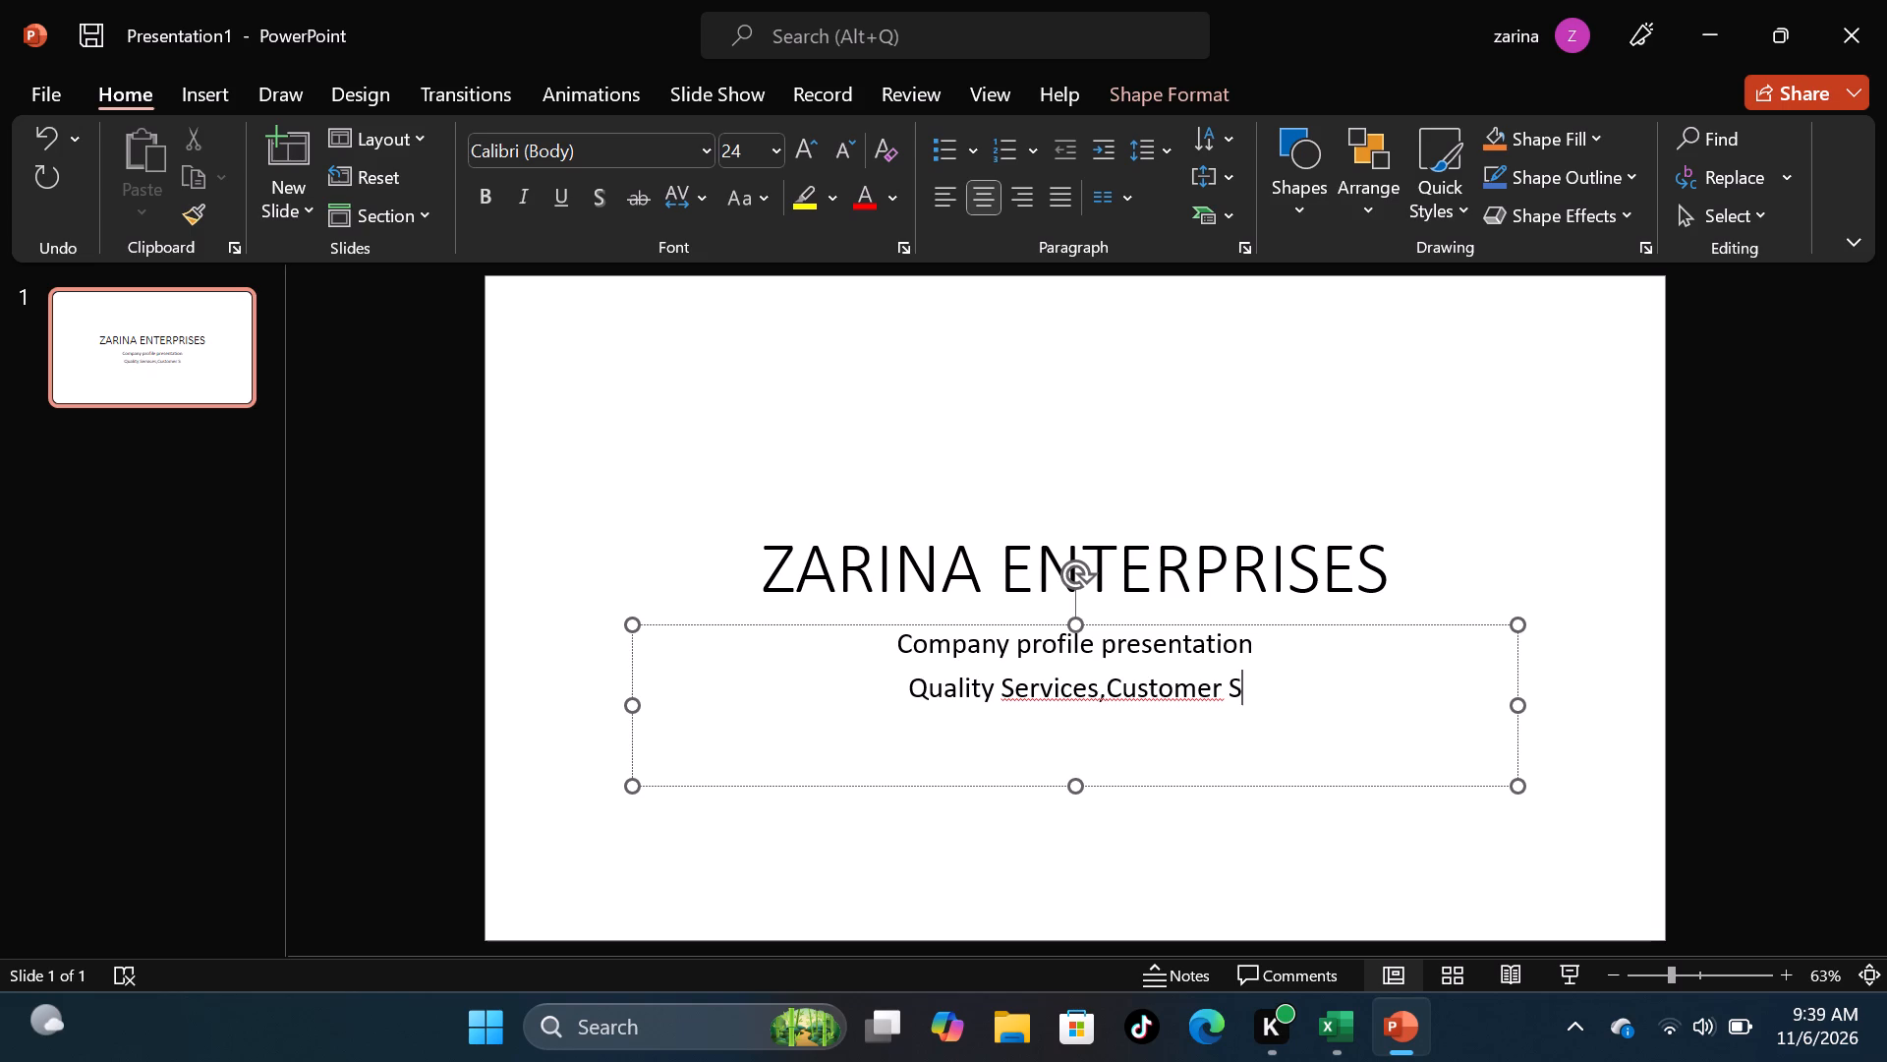
key("BackSpace")
key("BackSpace")
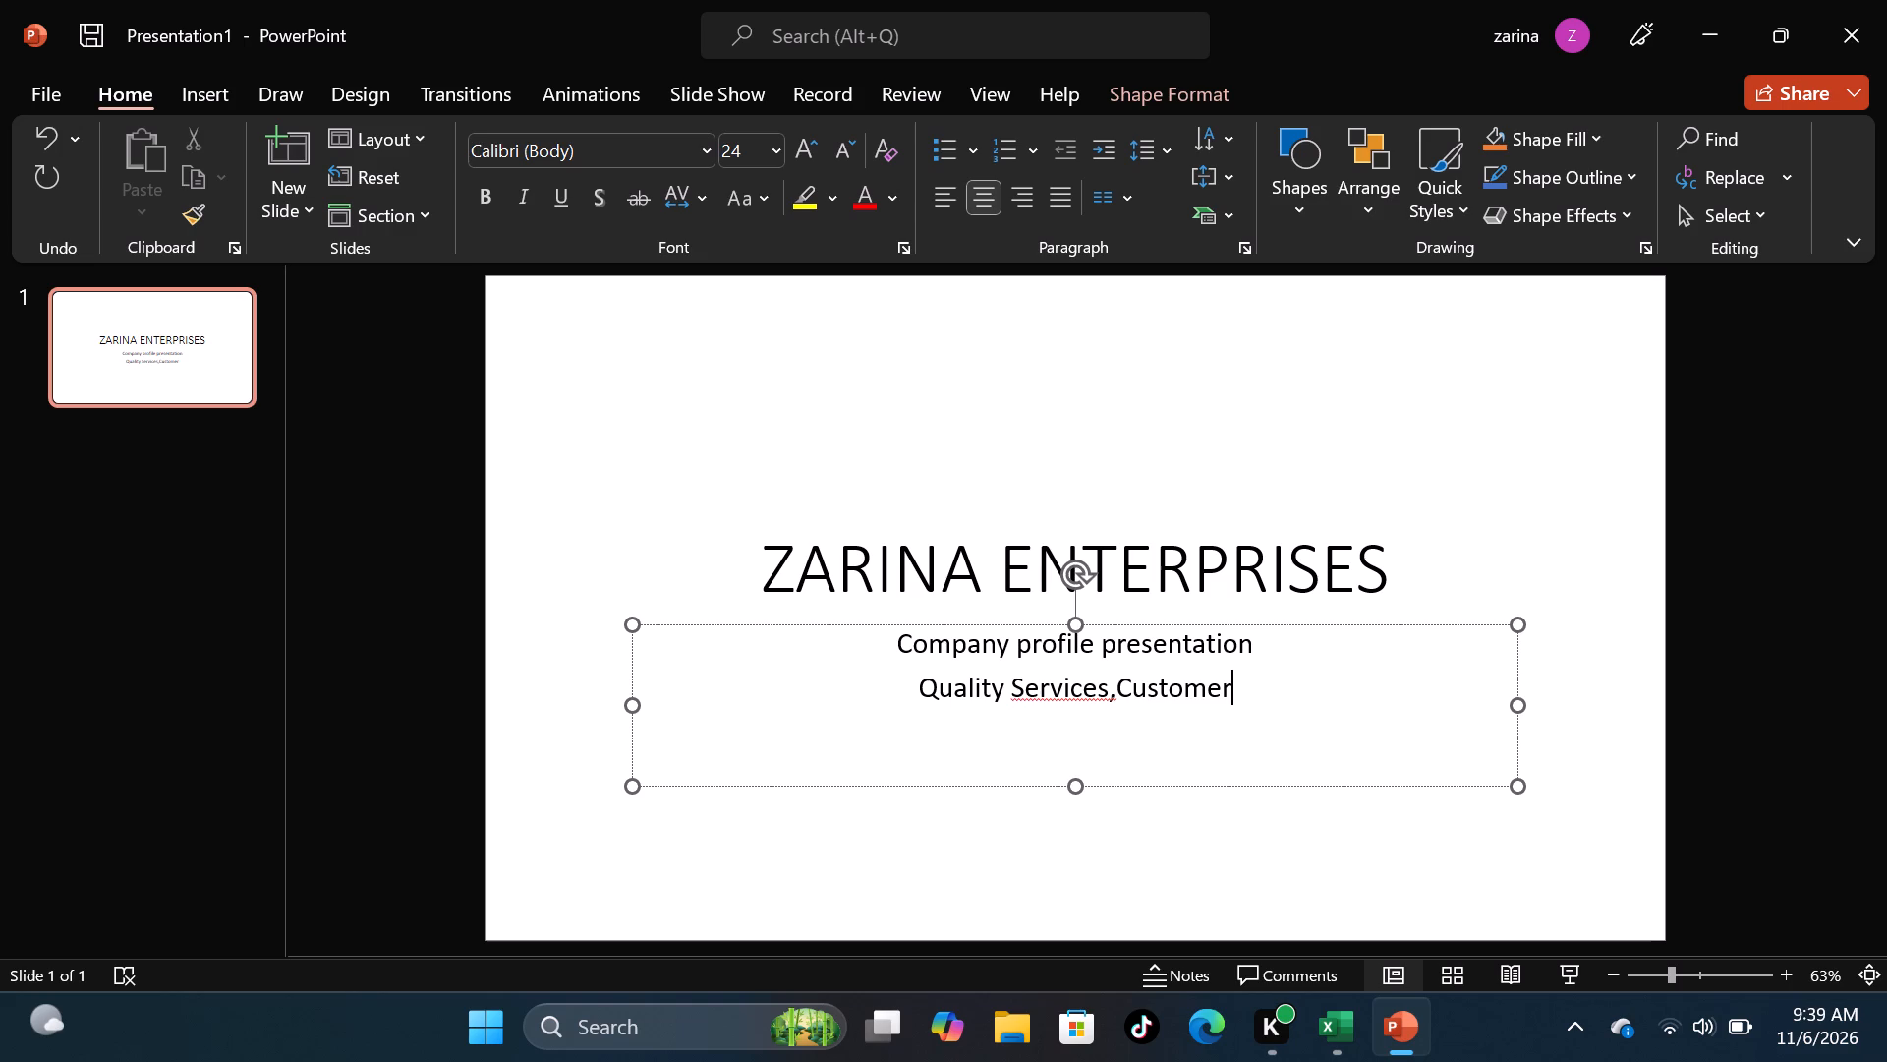
key("s")
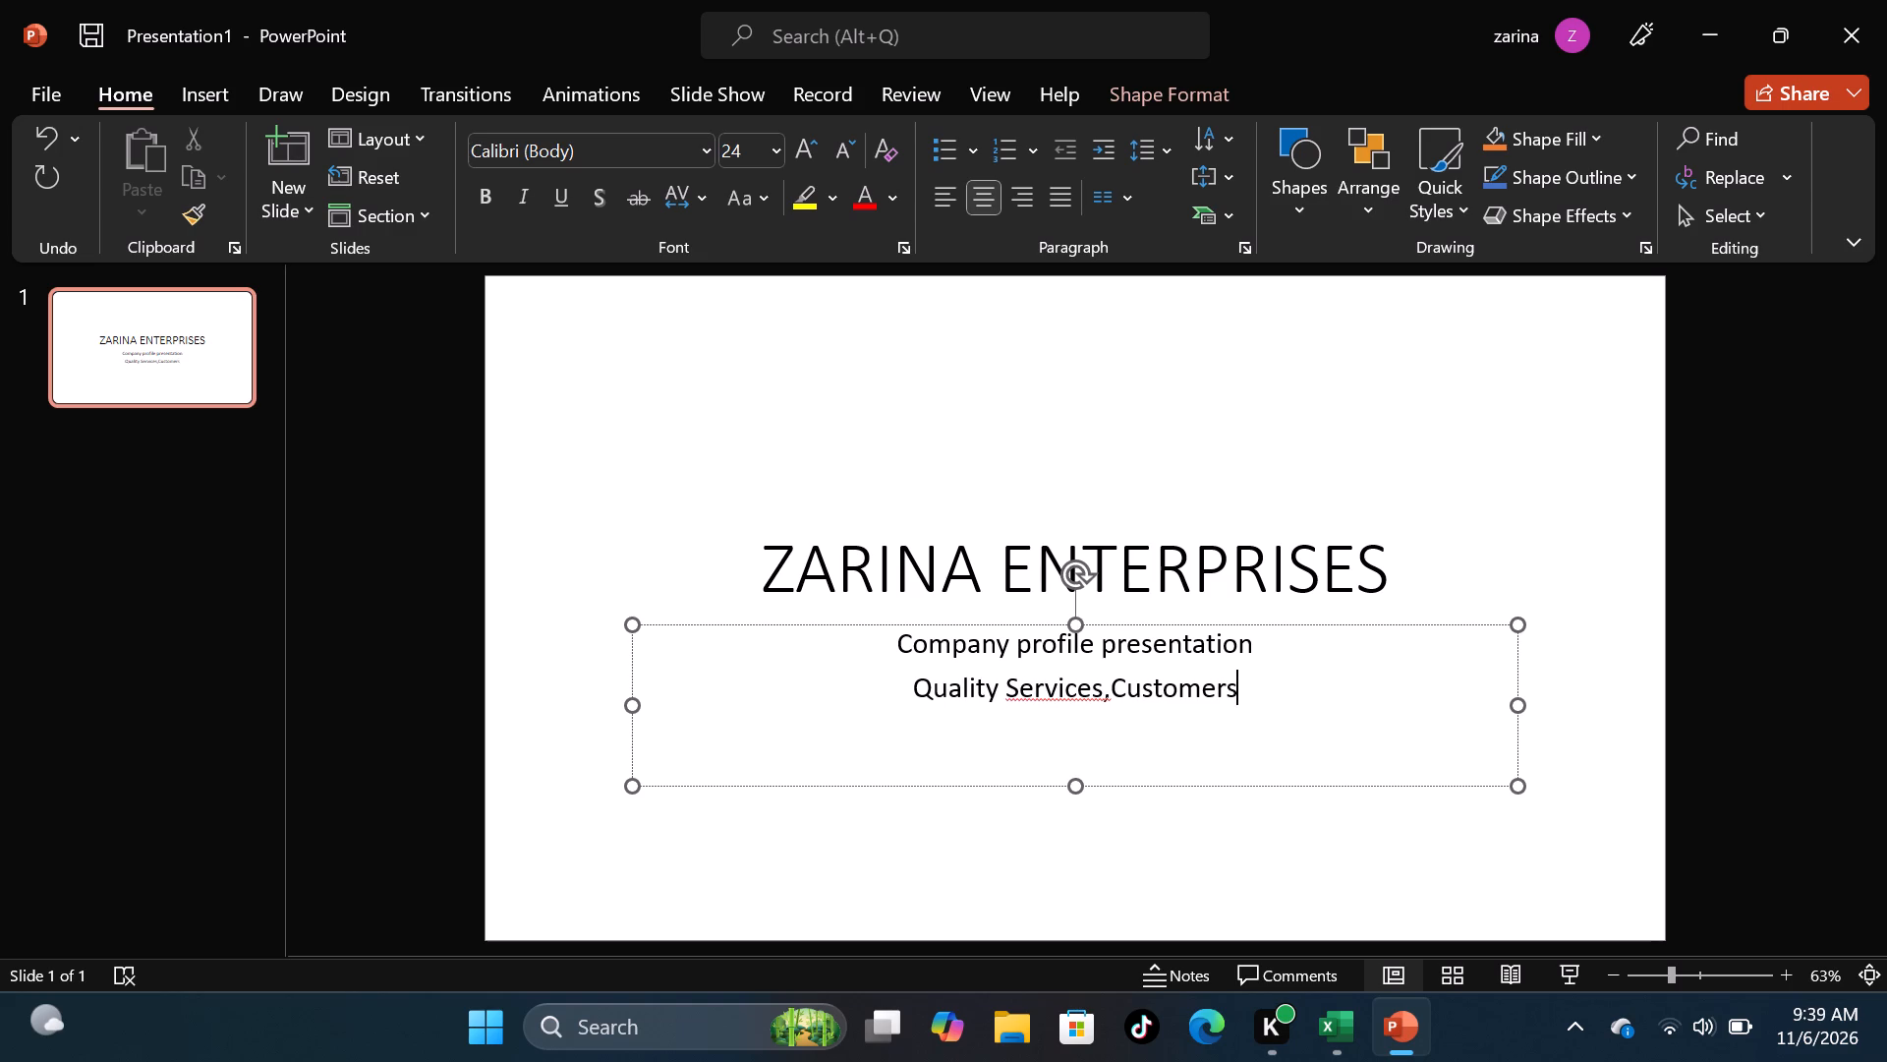
key("space")
key("s")
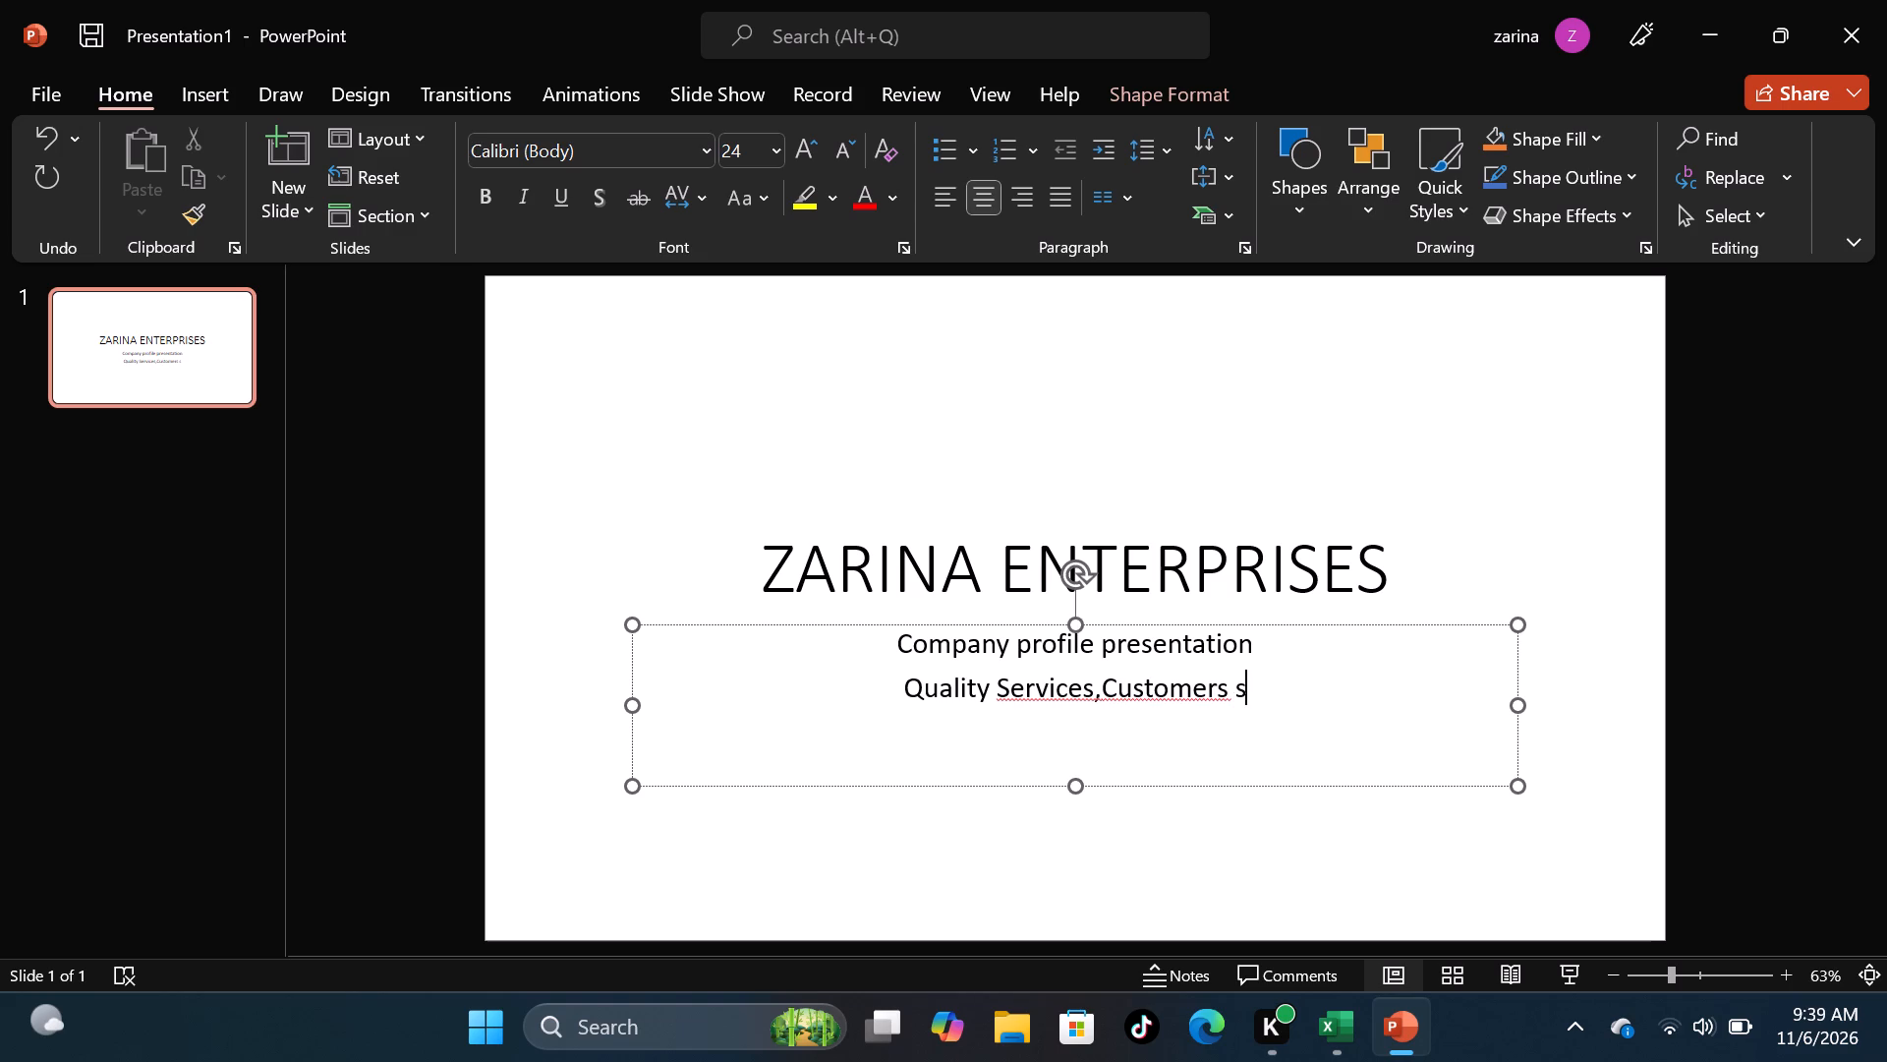
key("BackSpace")
key("s")
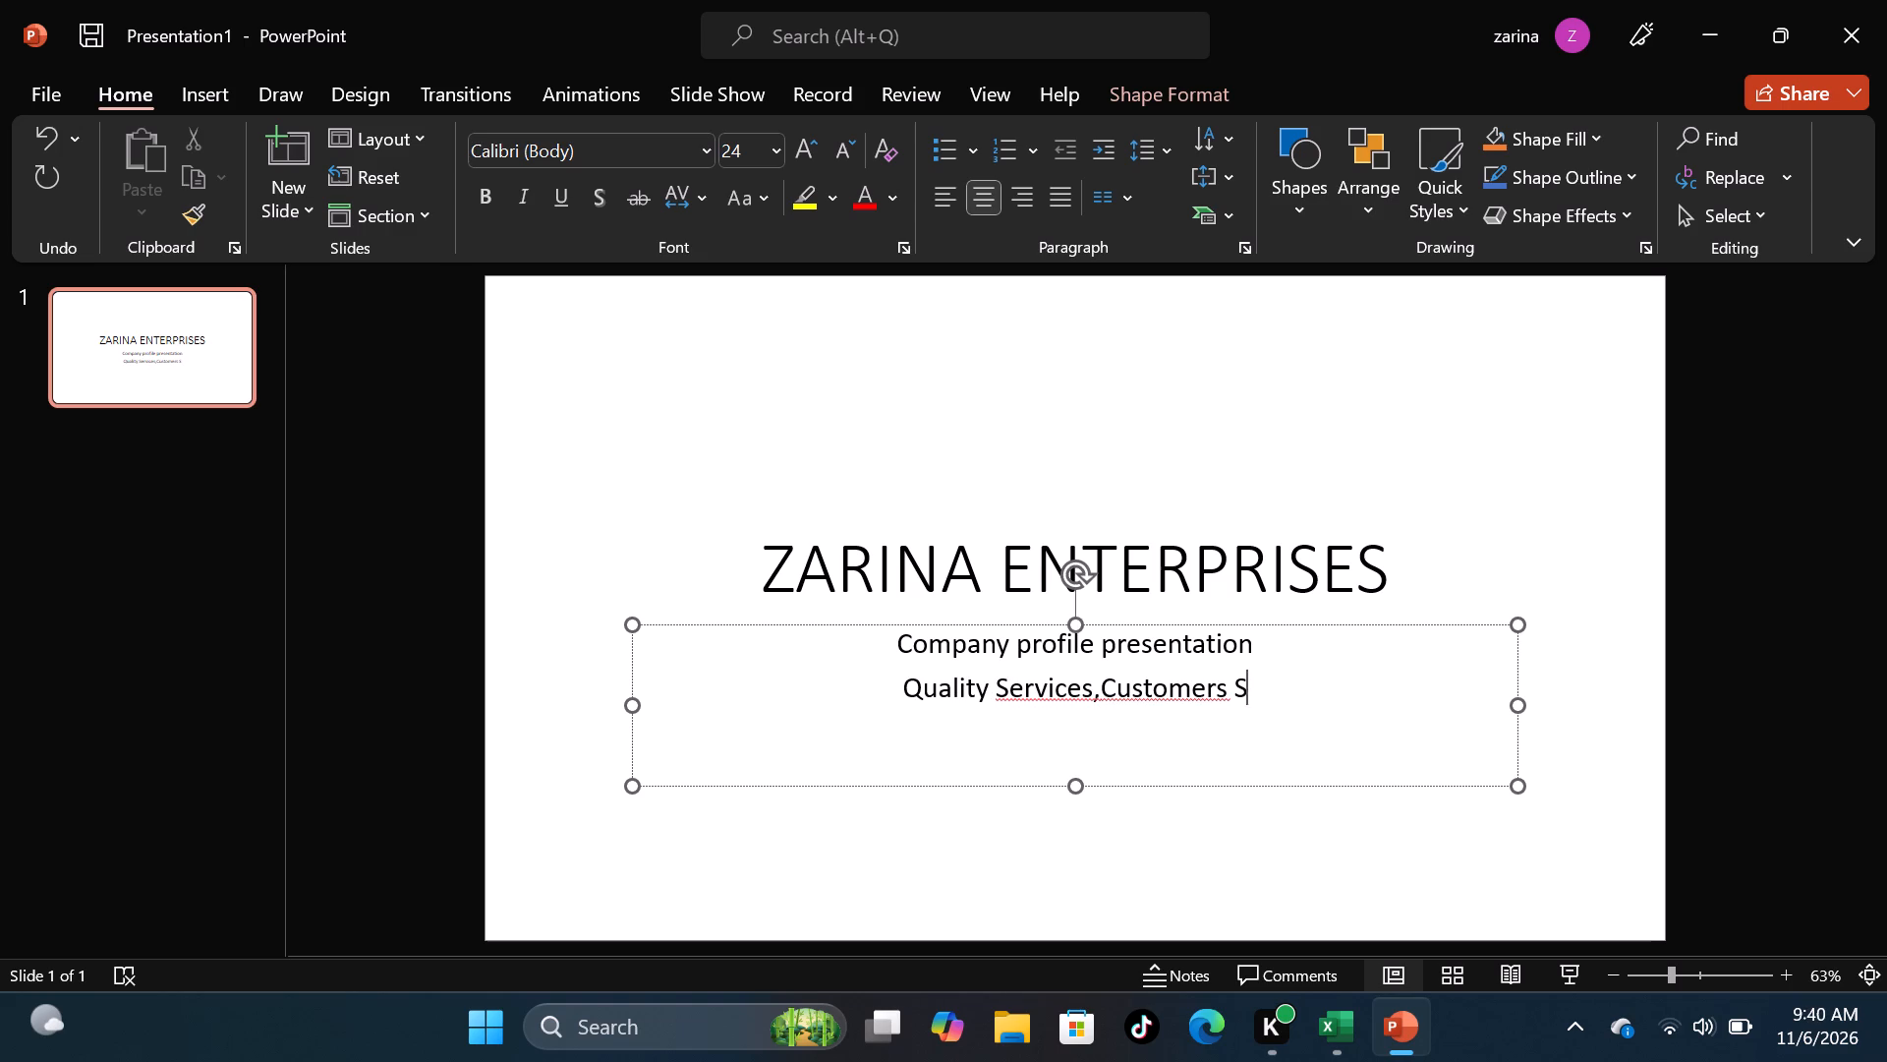
key("a")
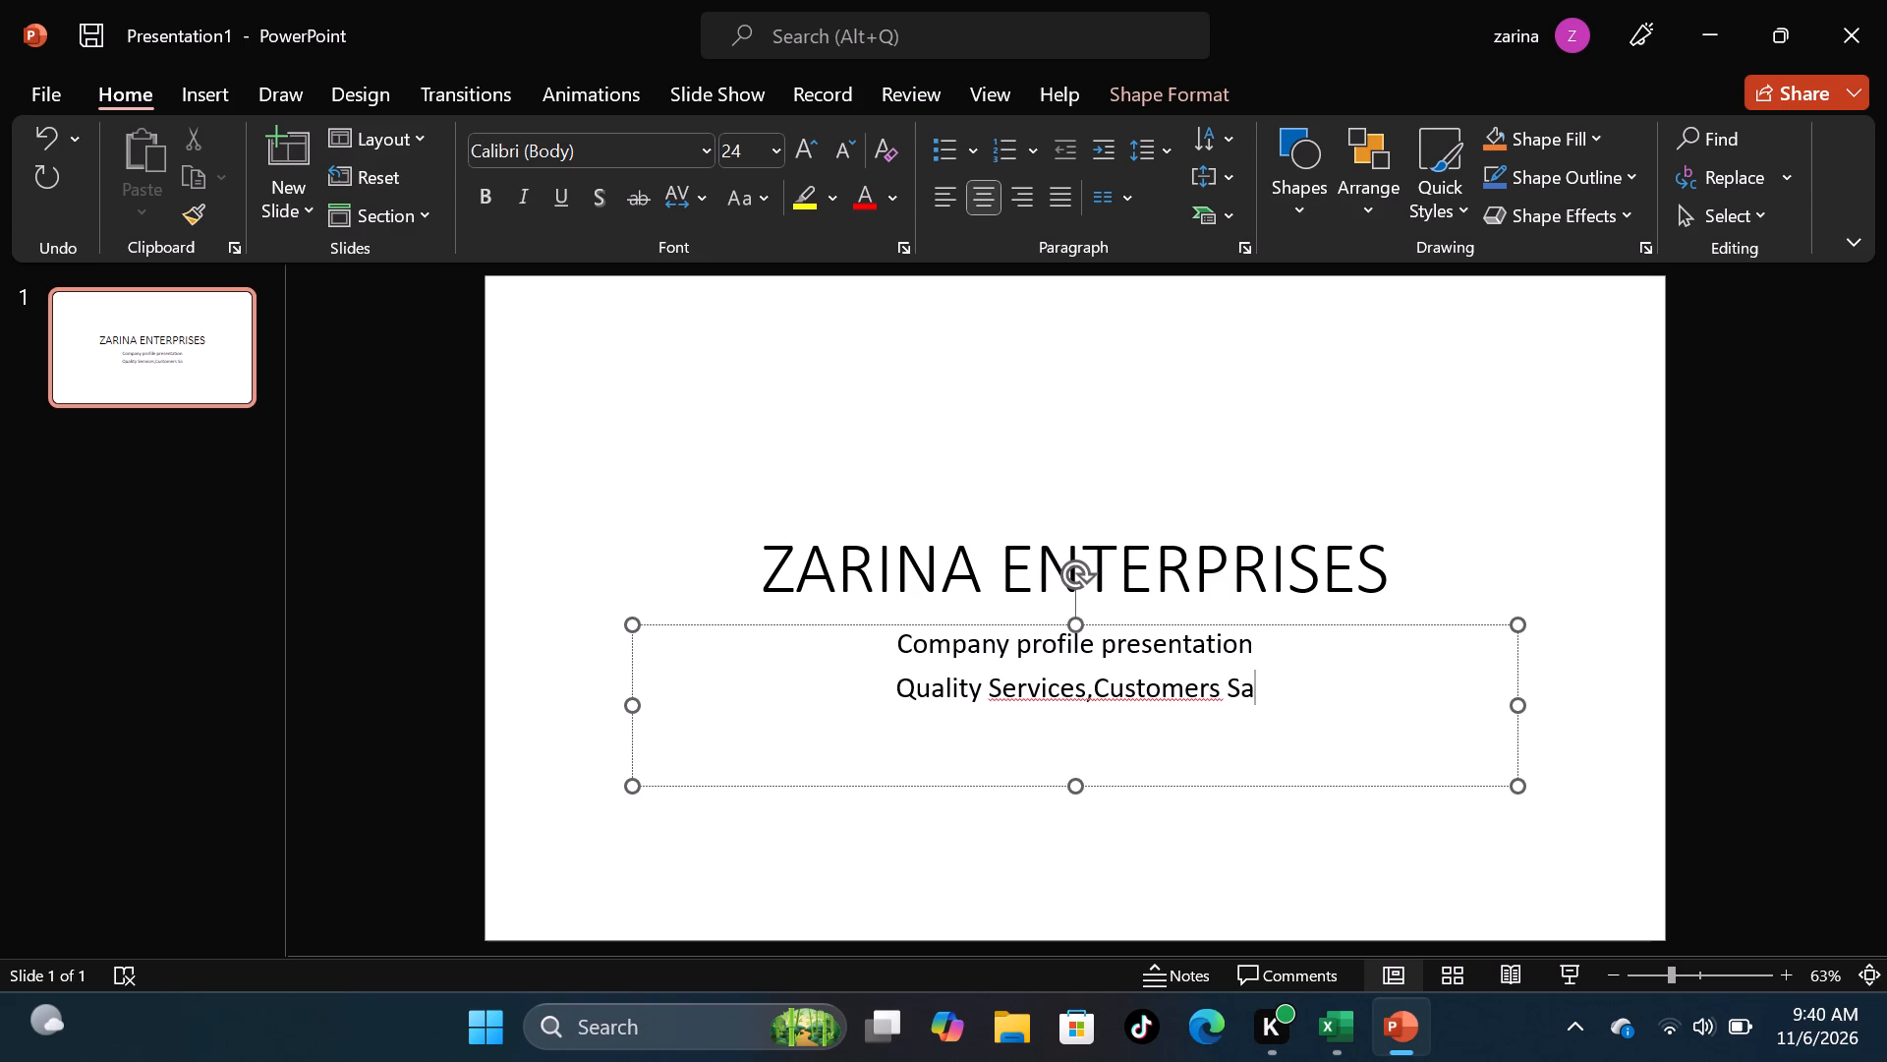
key("t")
key("i")
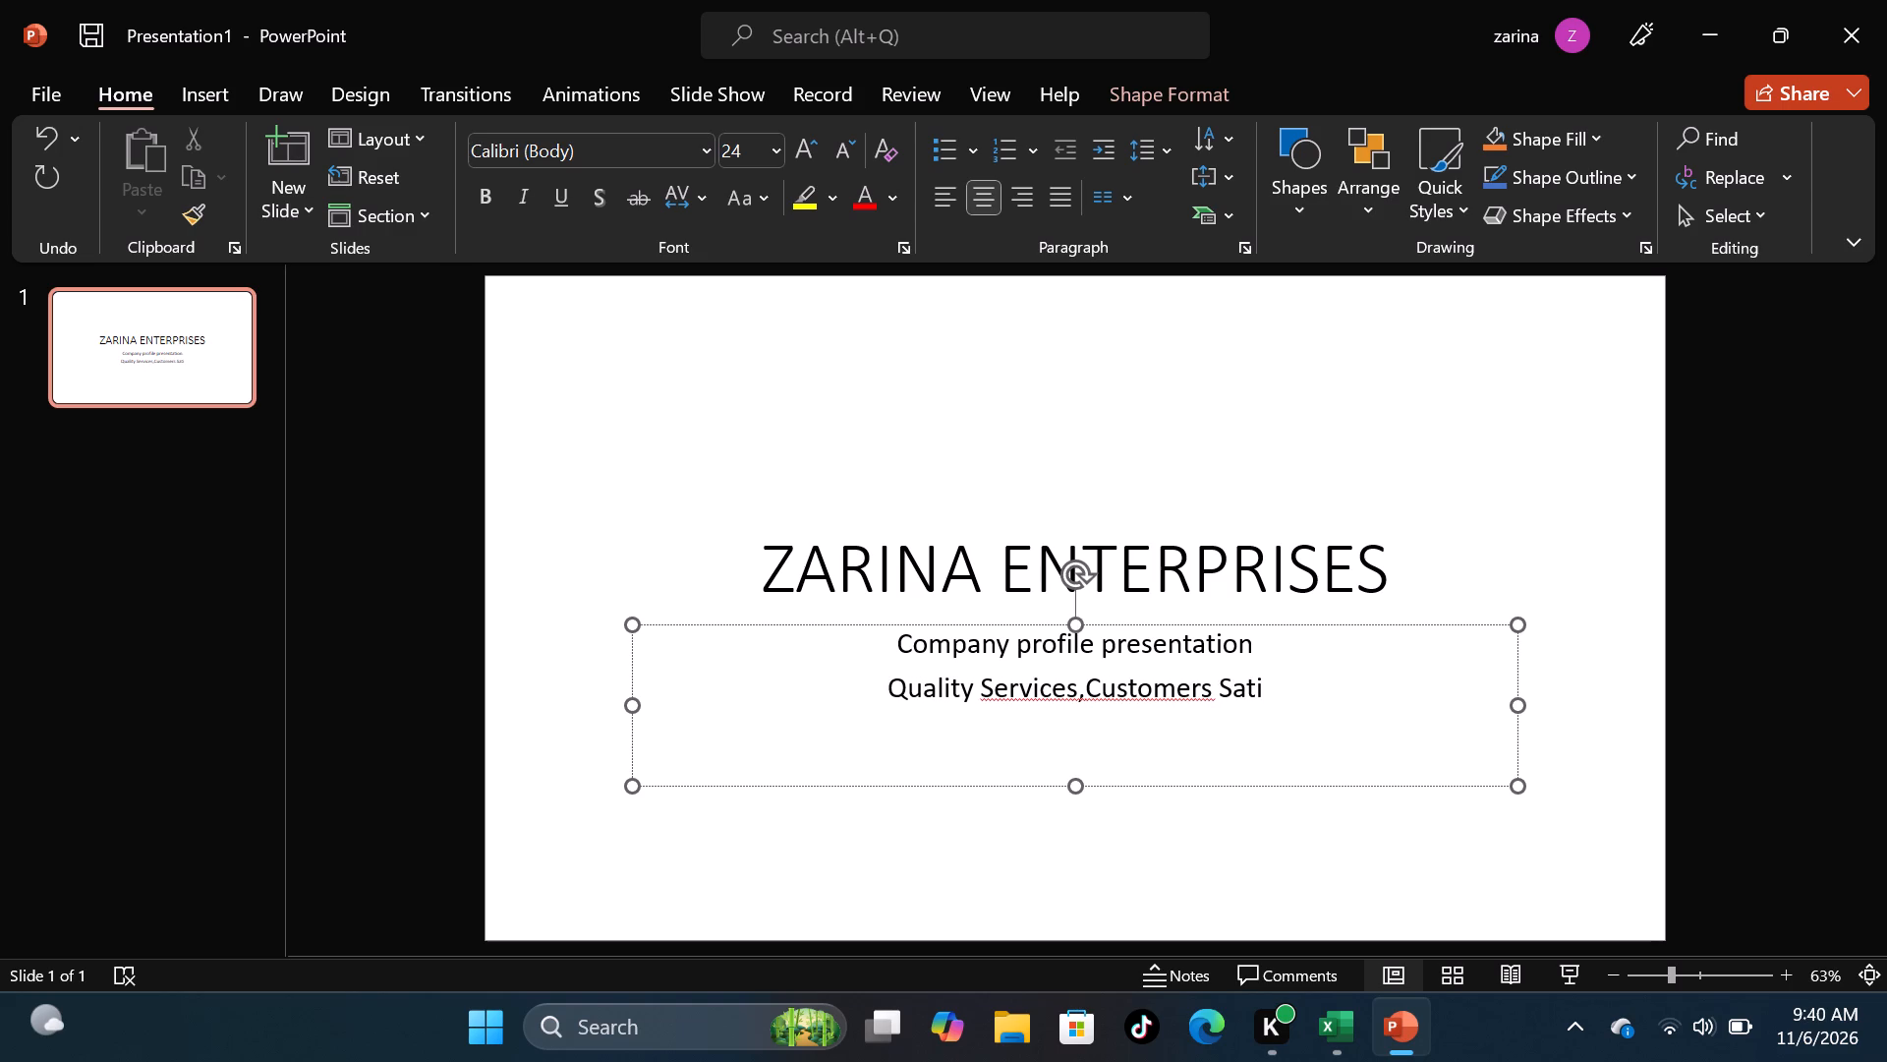
key("s")
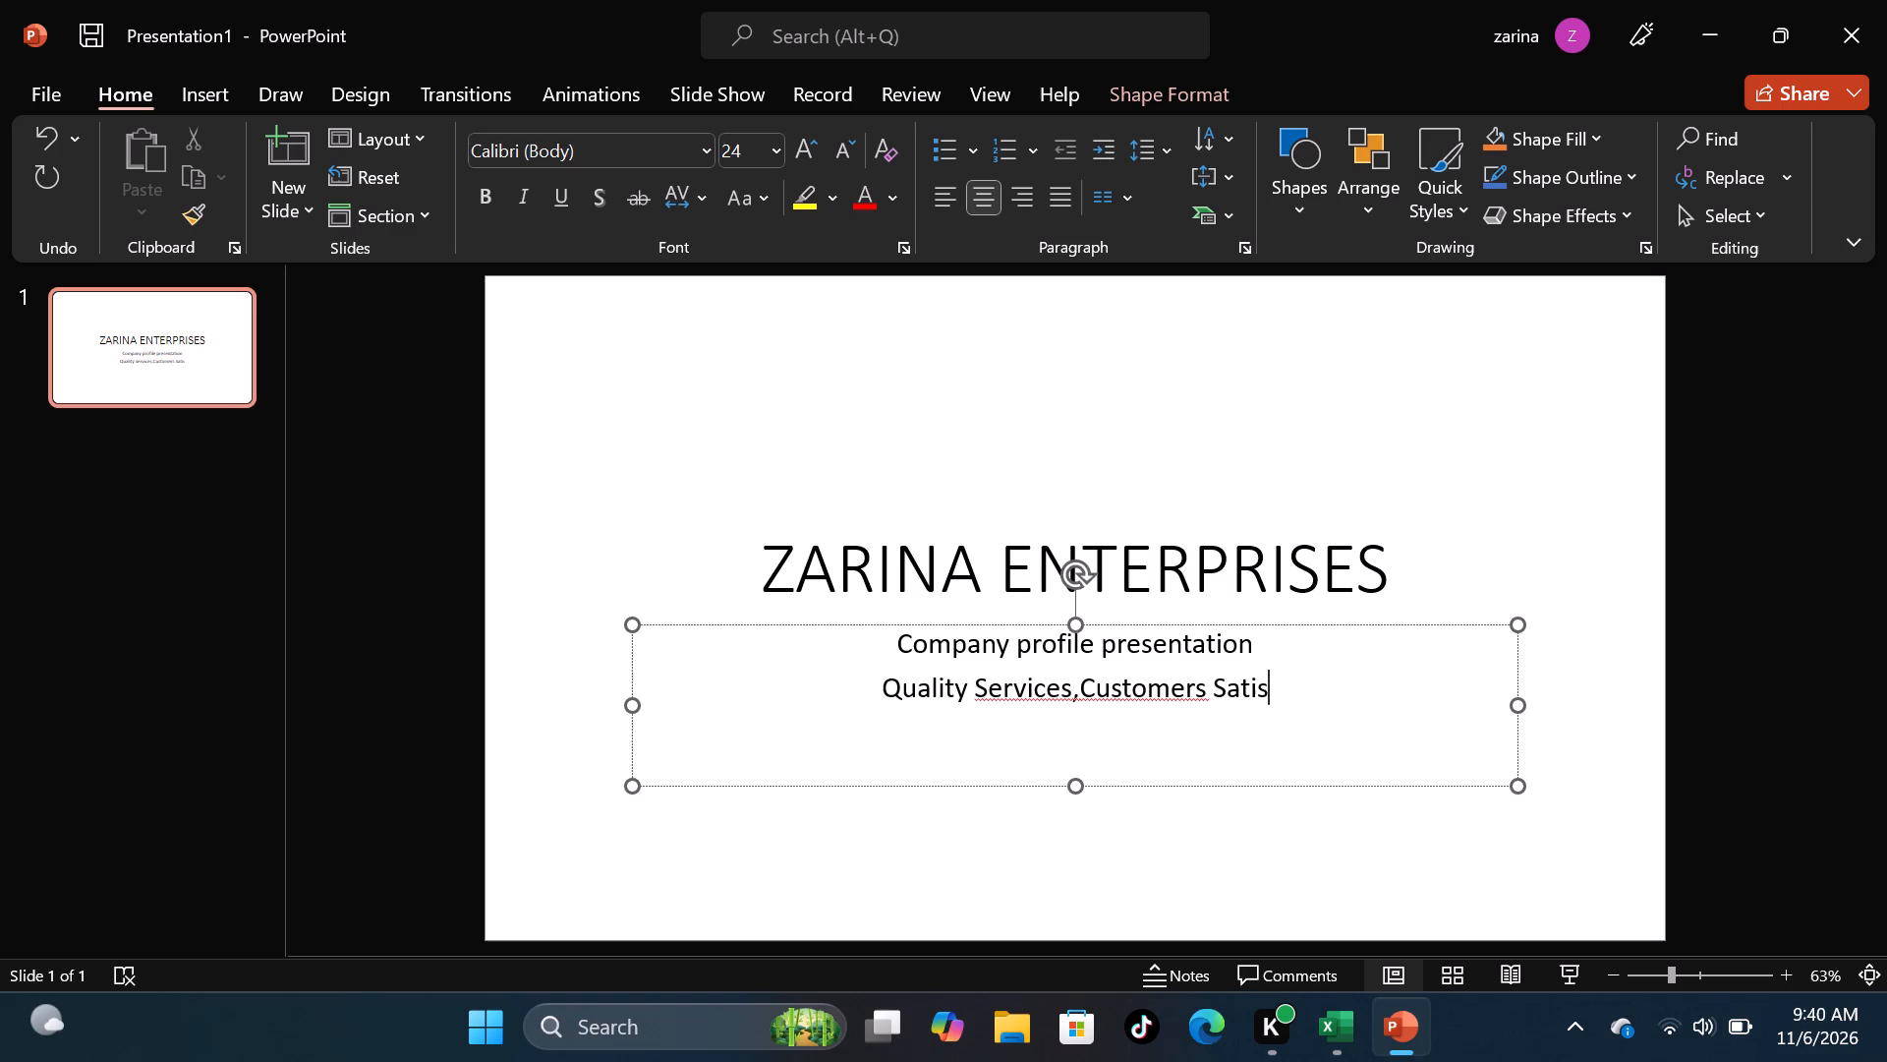
type("fa")
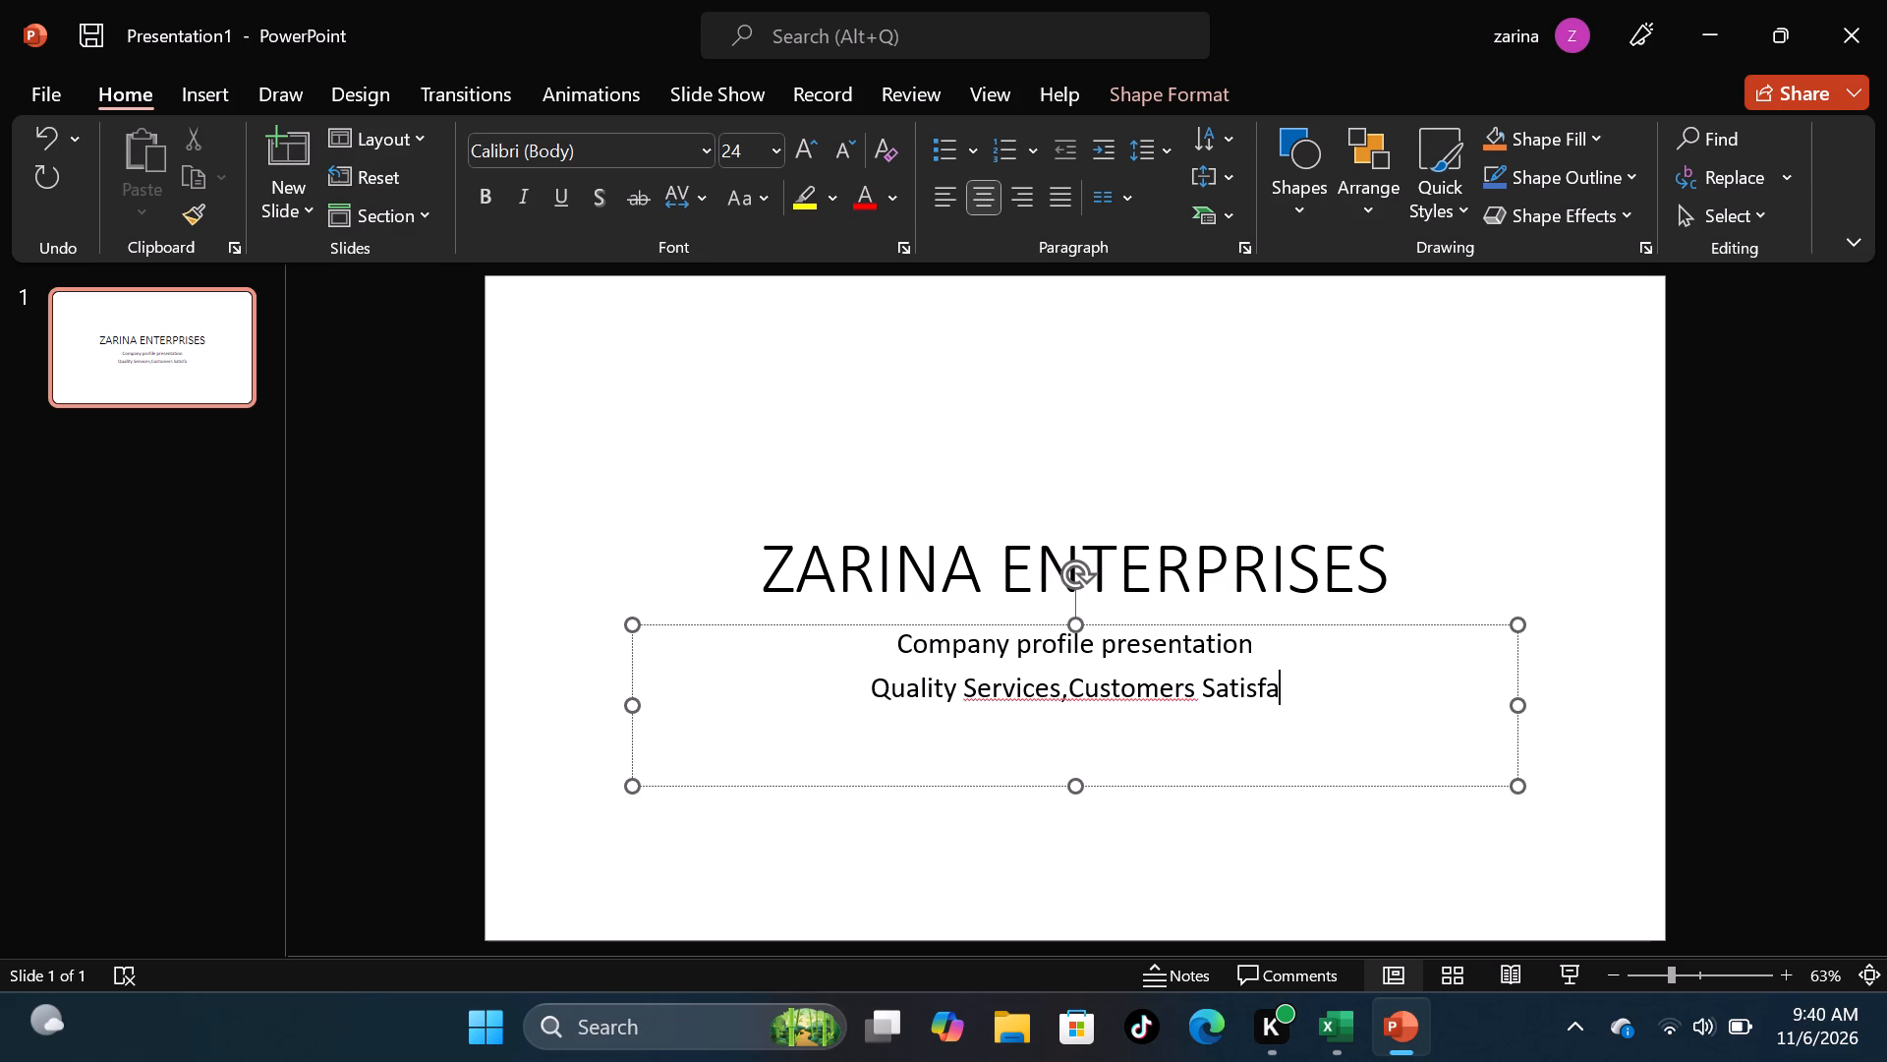
type("ction")
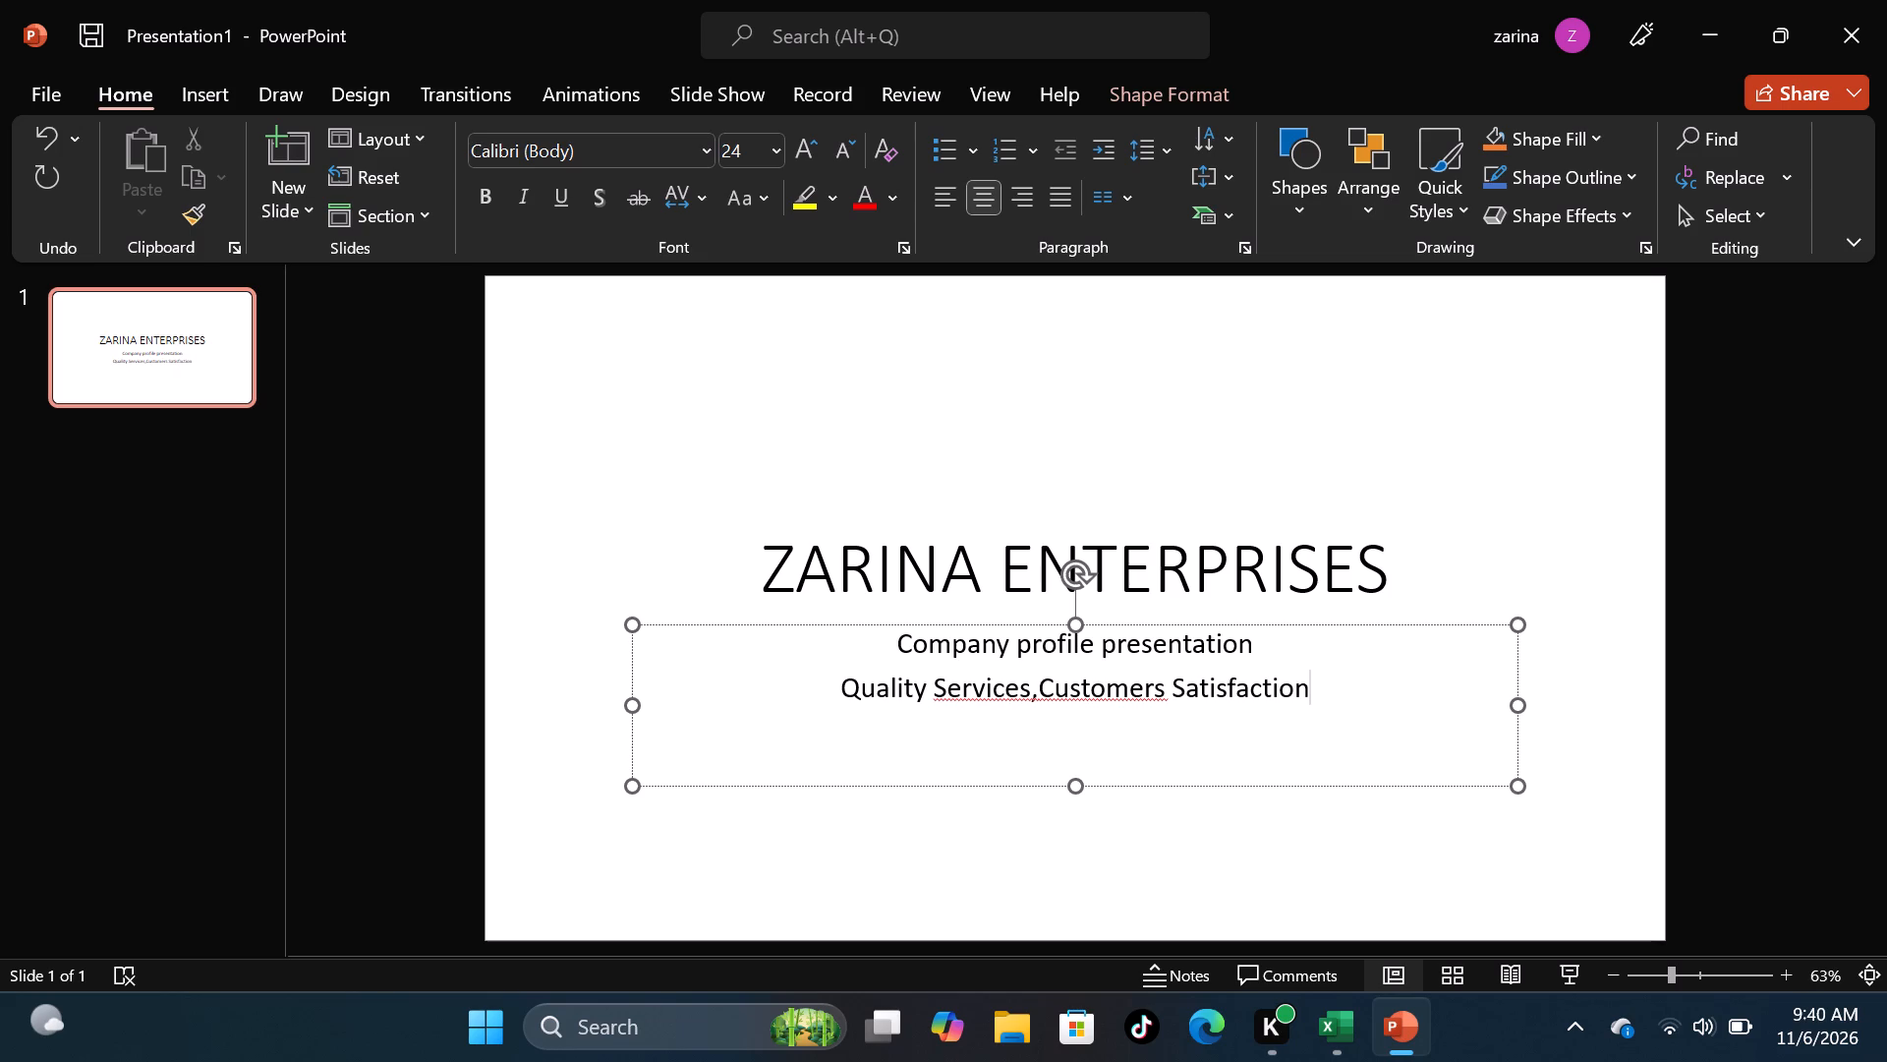
left_click(653, 510)
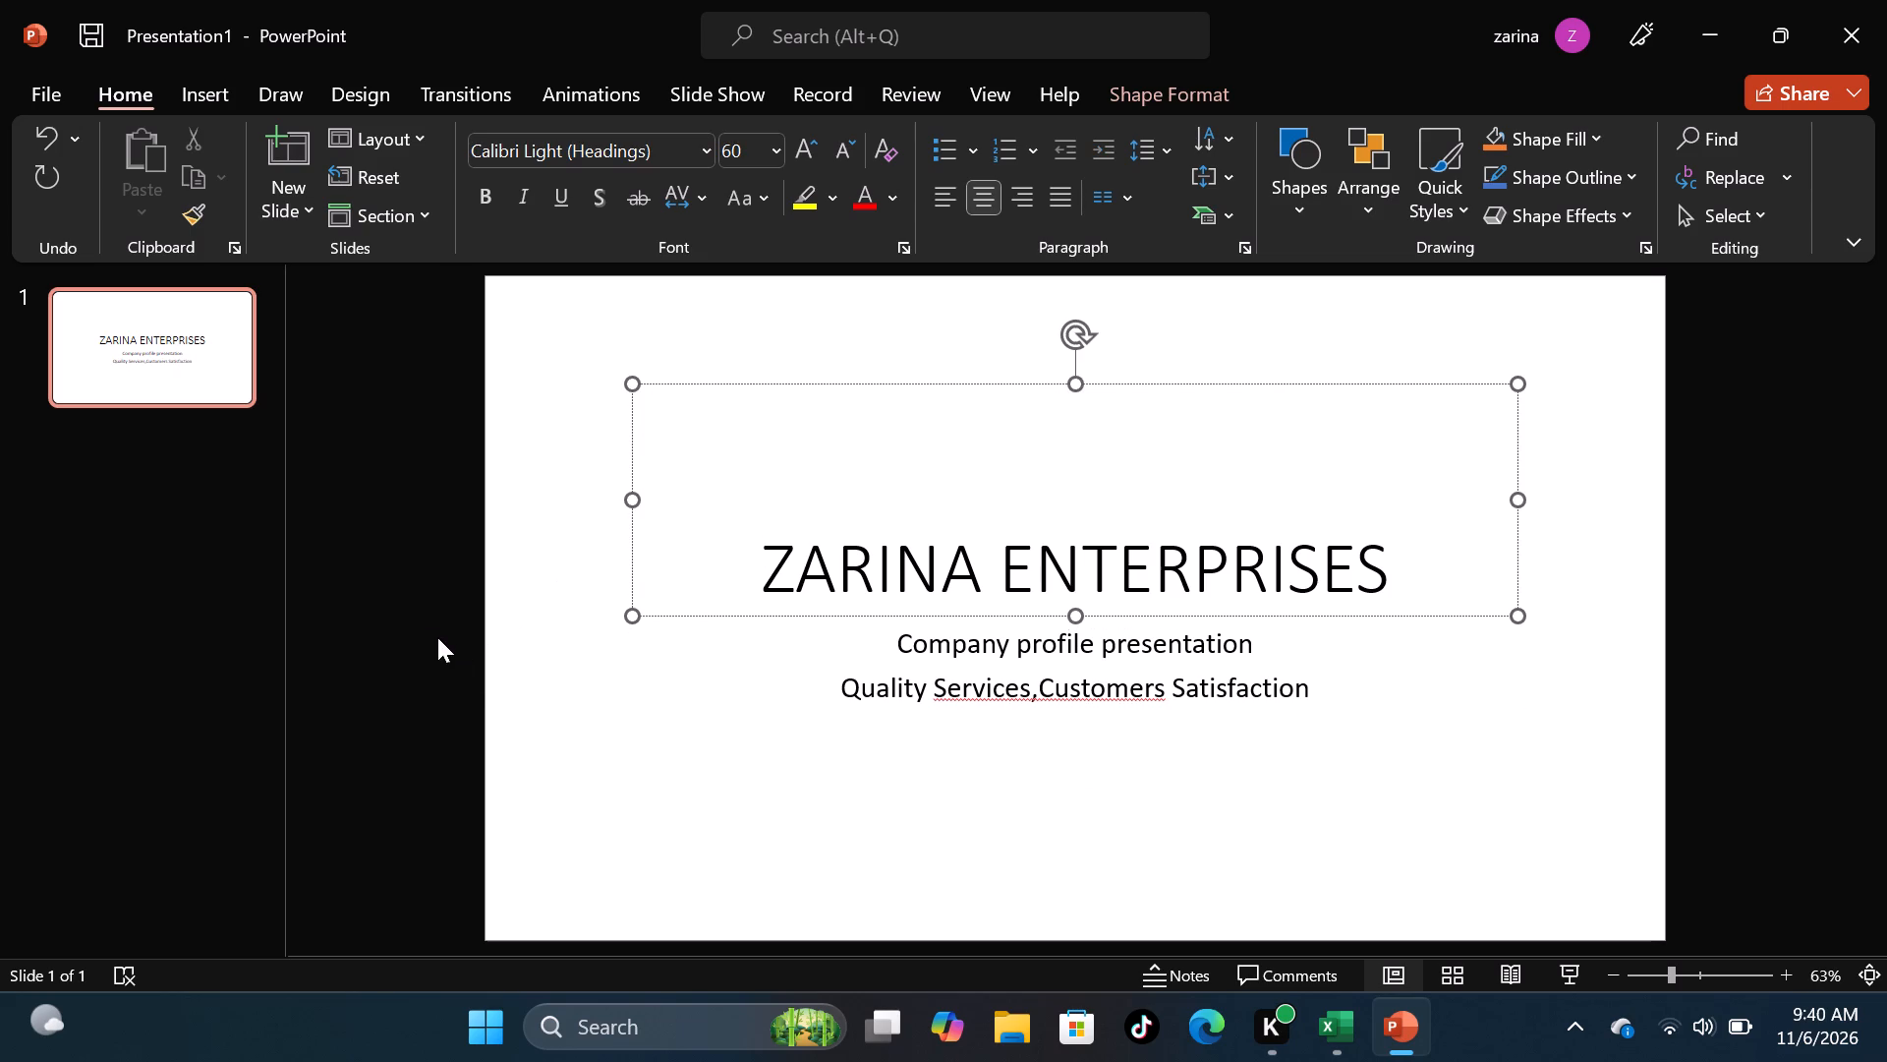
left_click(412, 612)
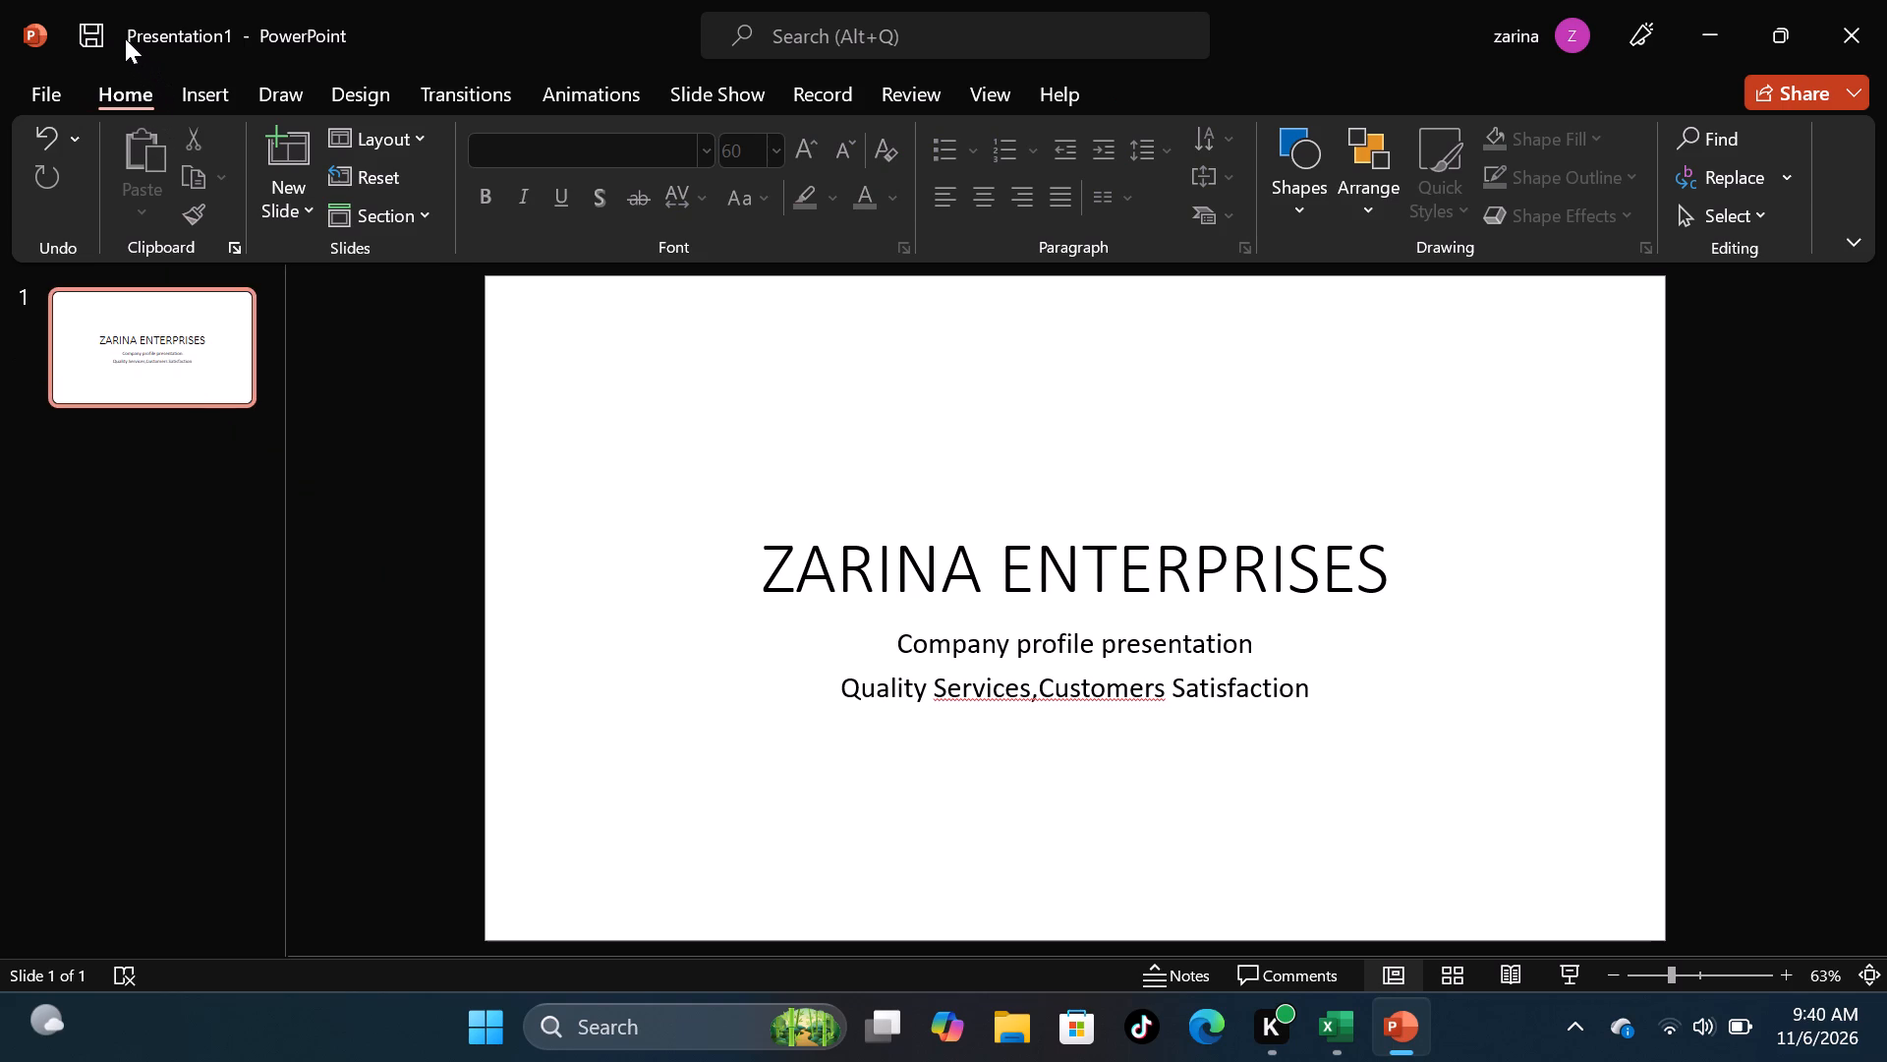
Save the presentation as "ZARINA ENTERPRISES" in the personal OneDrive Documents folder.
left_click(105, 19)
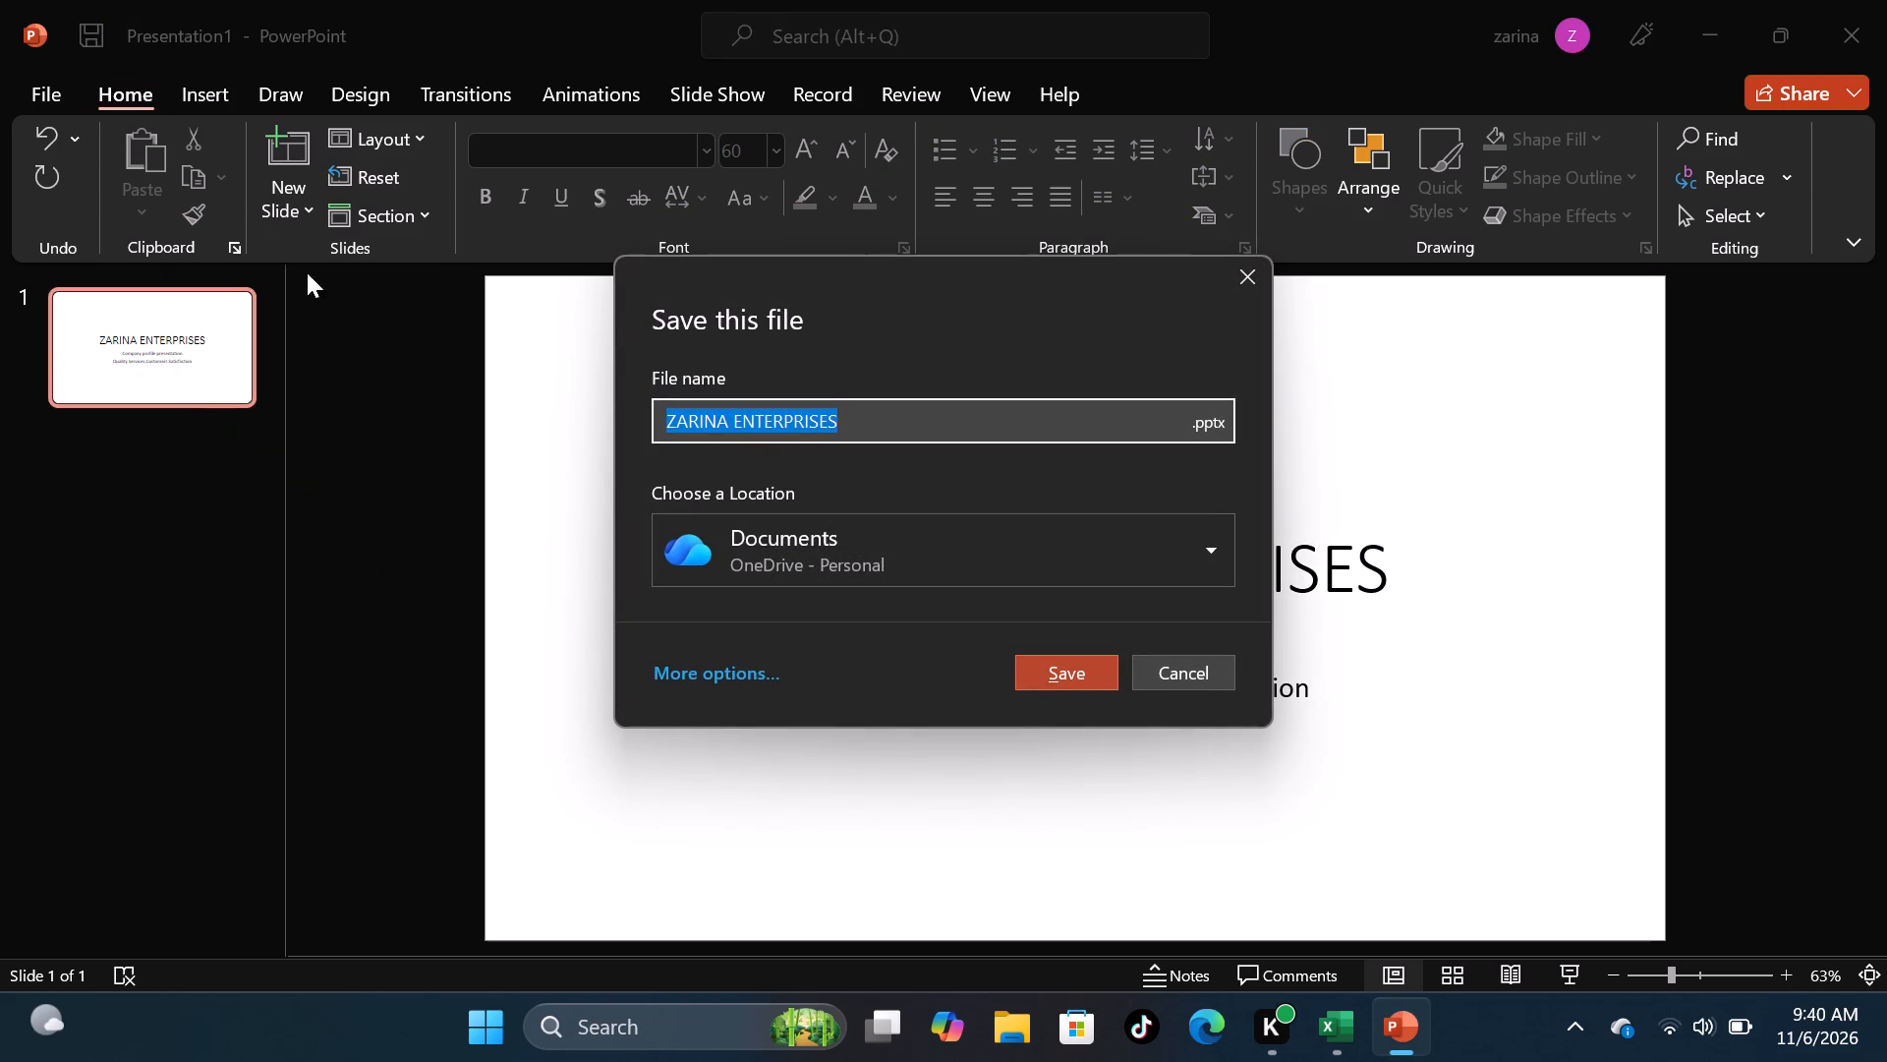
left_click(1044, 675)
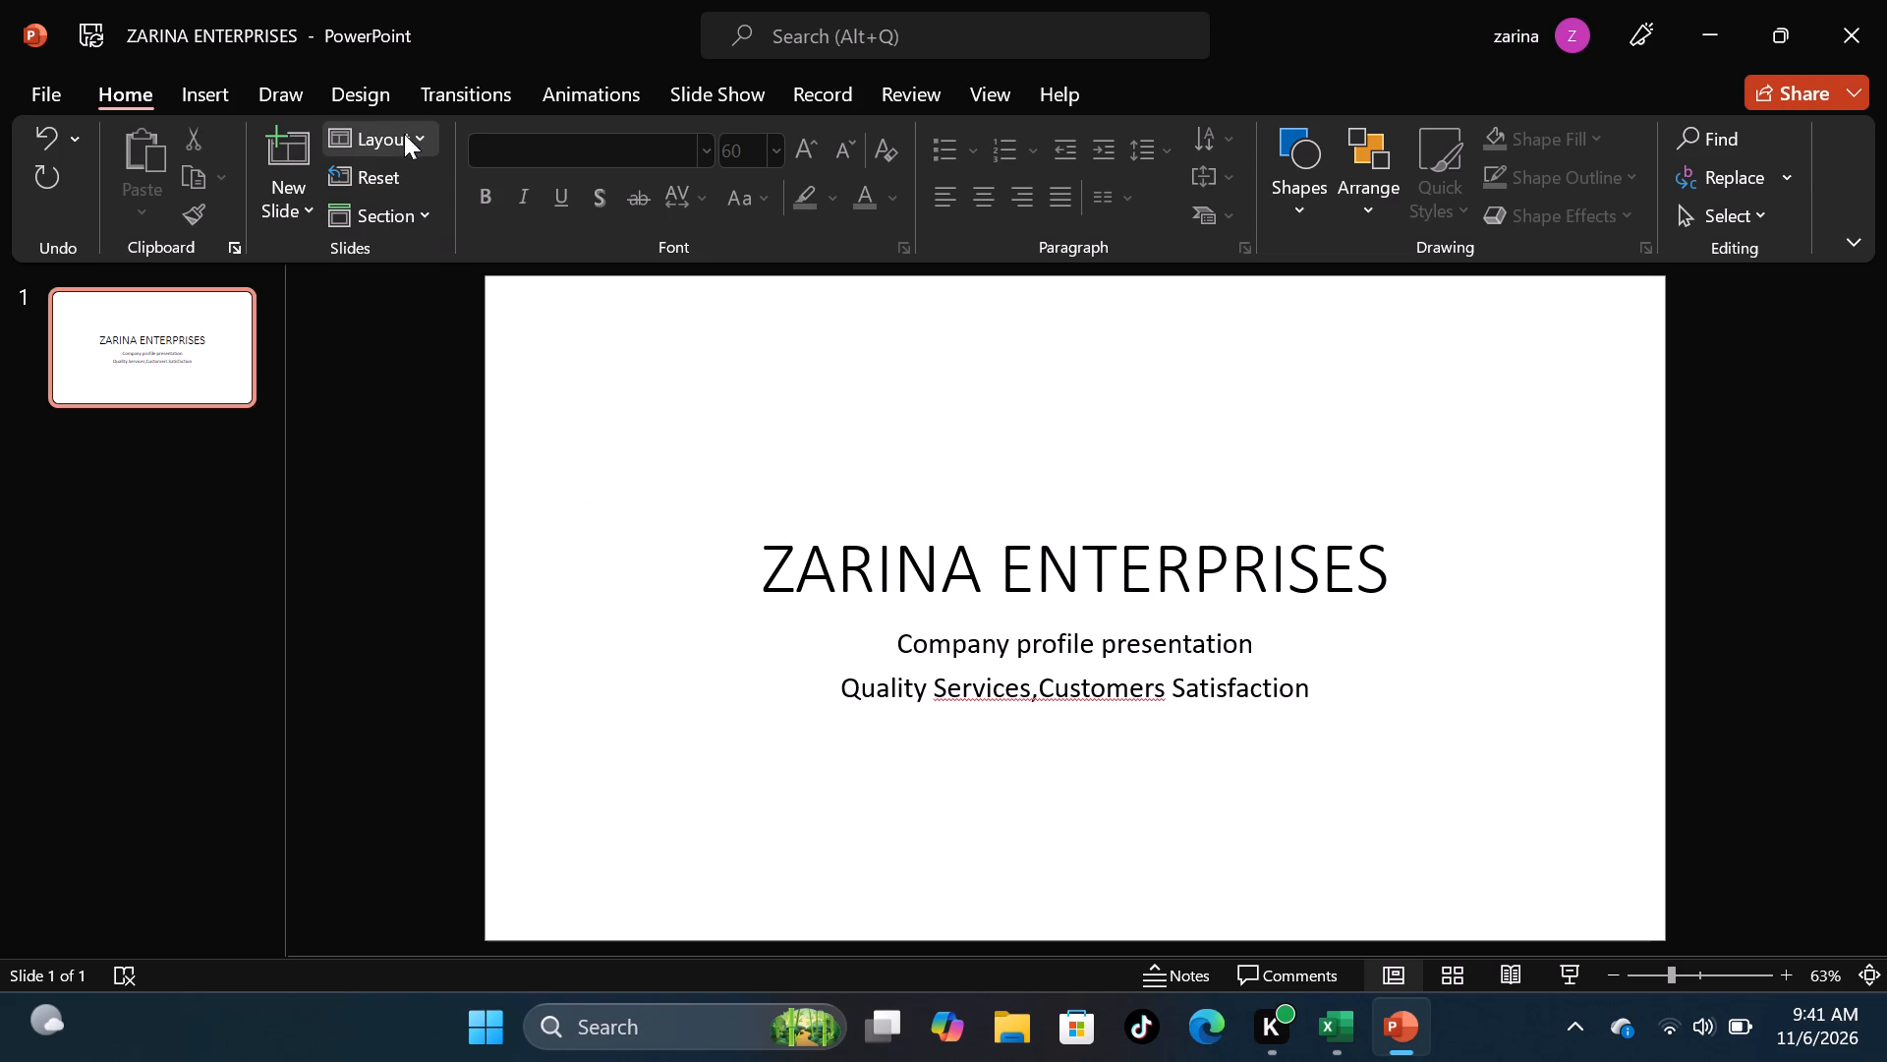
Try a few design themes and apply the white one with angular green side shapes in its blue variant.
left_click(369, 89)
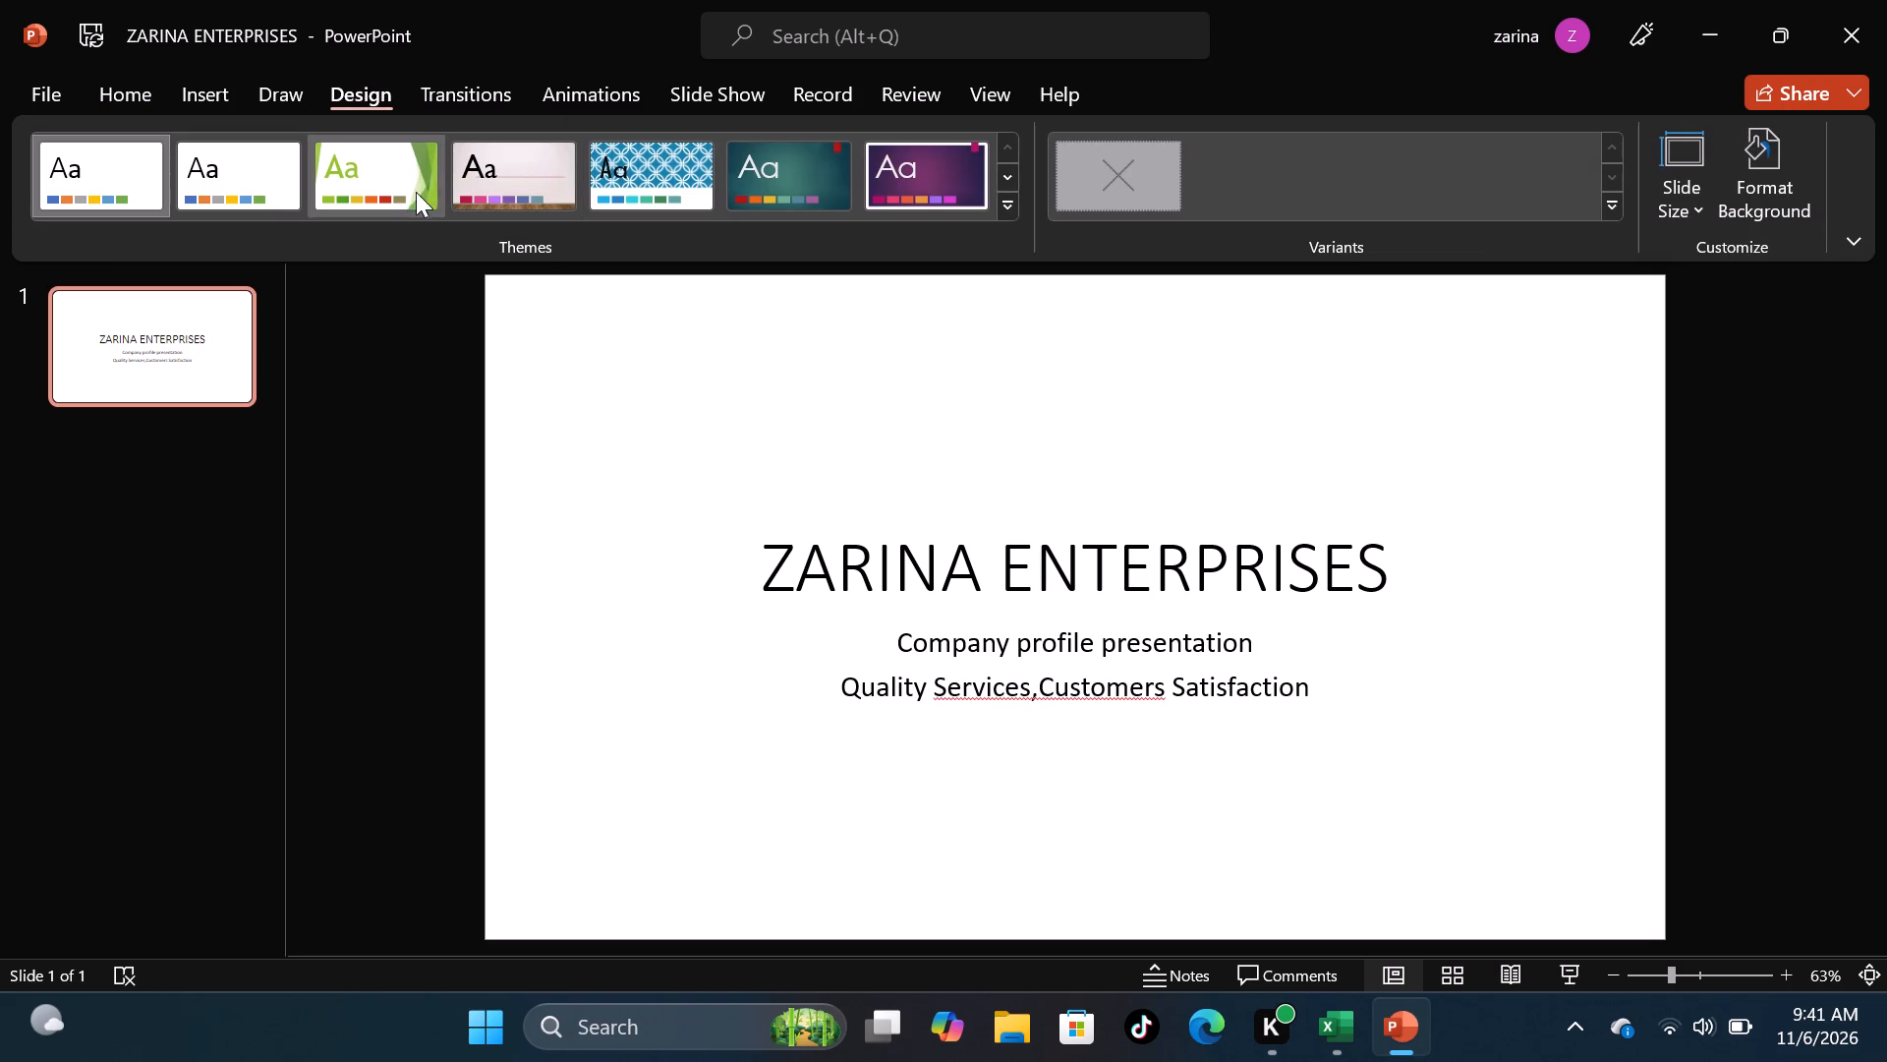
left_click(624, 166)
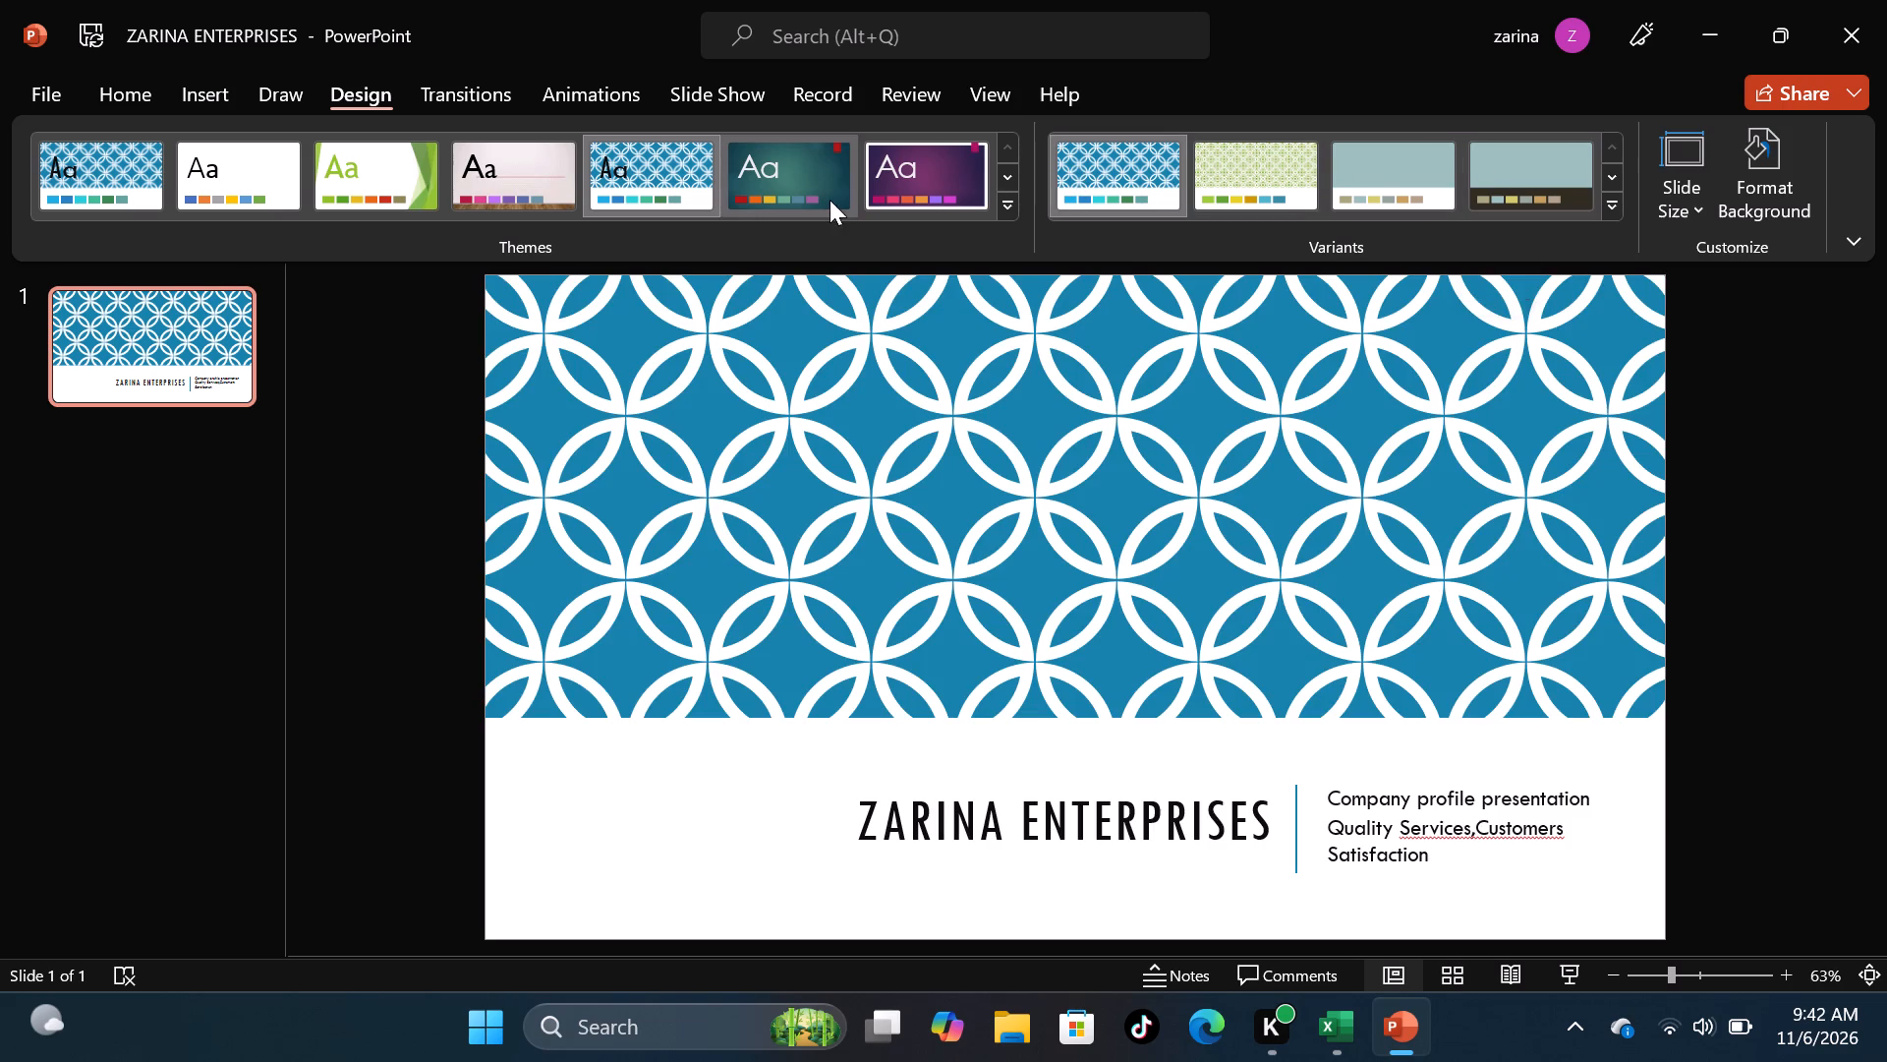
left_click(518, 150)
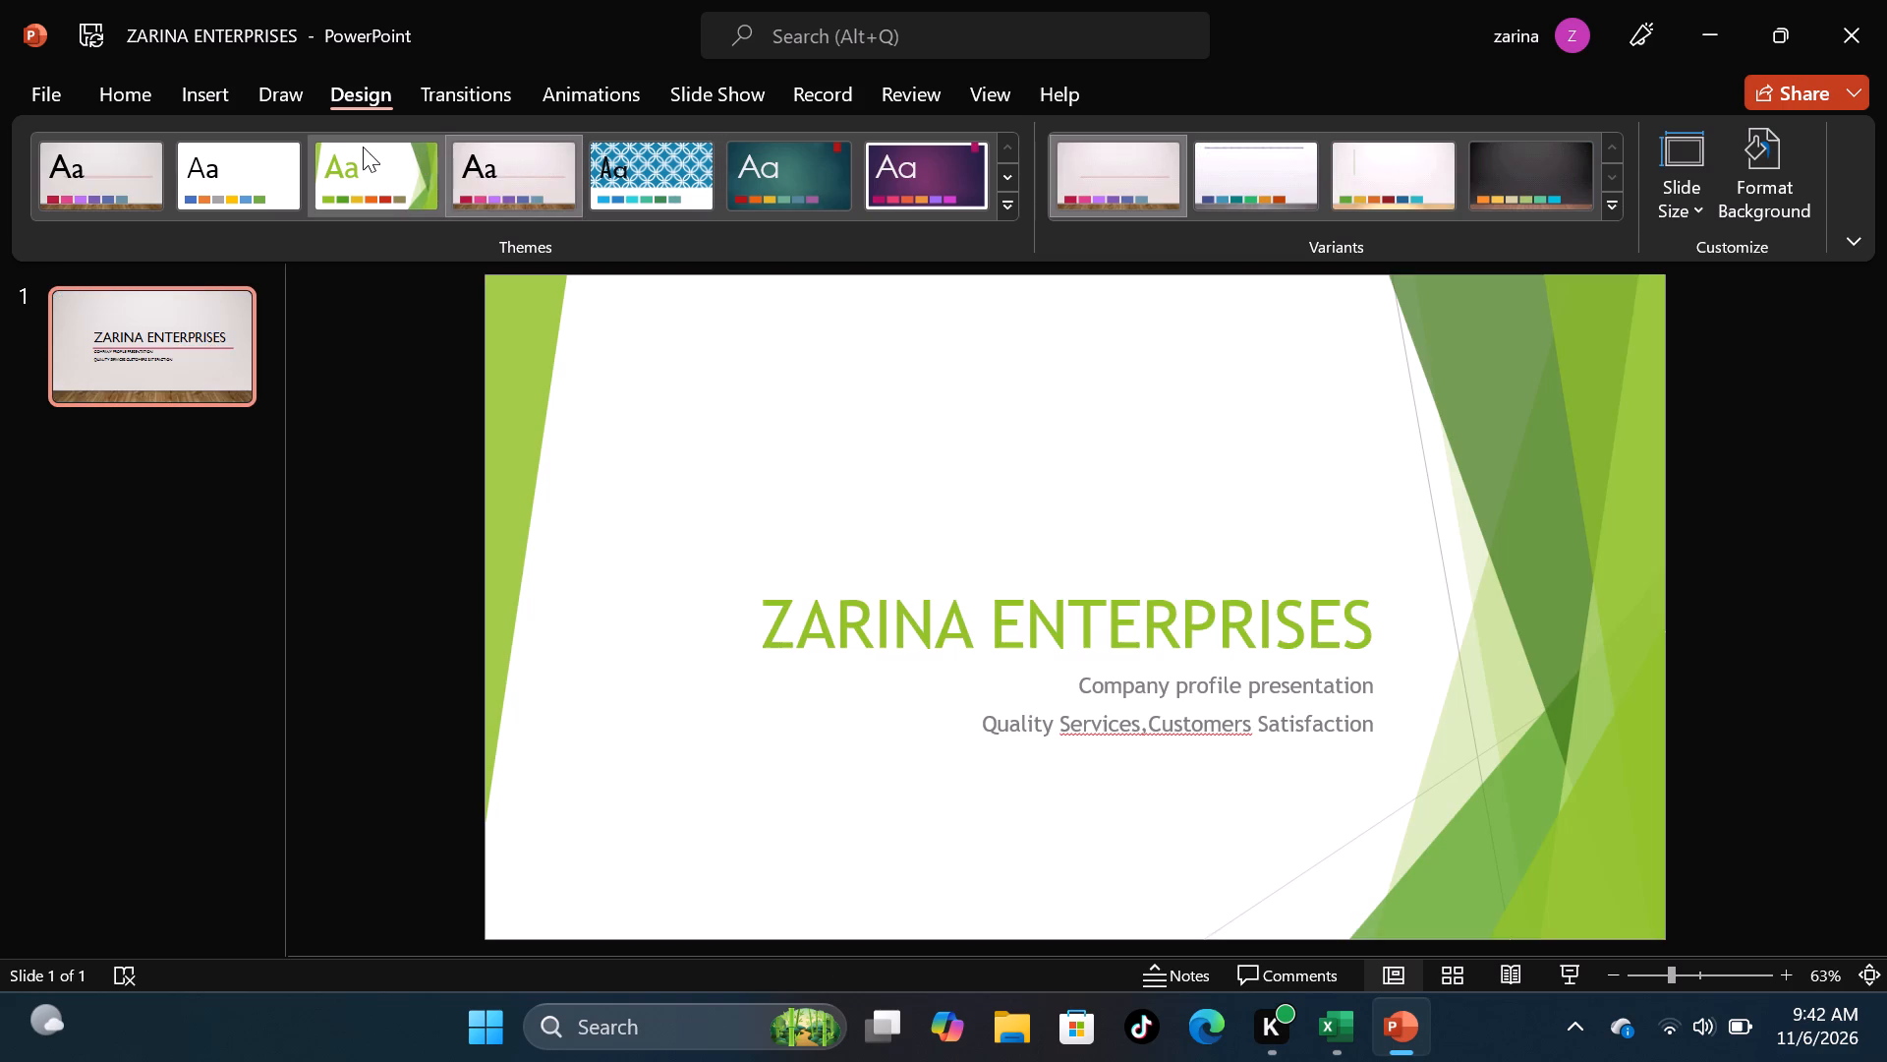
left_click(360, 151)
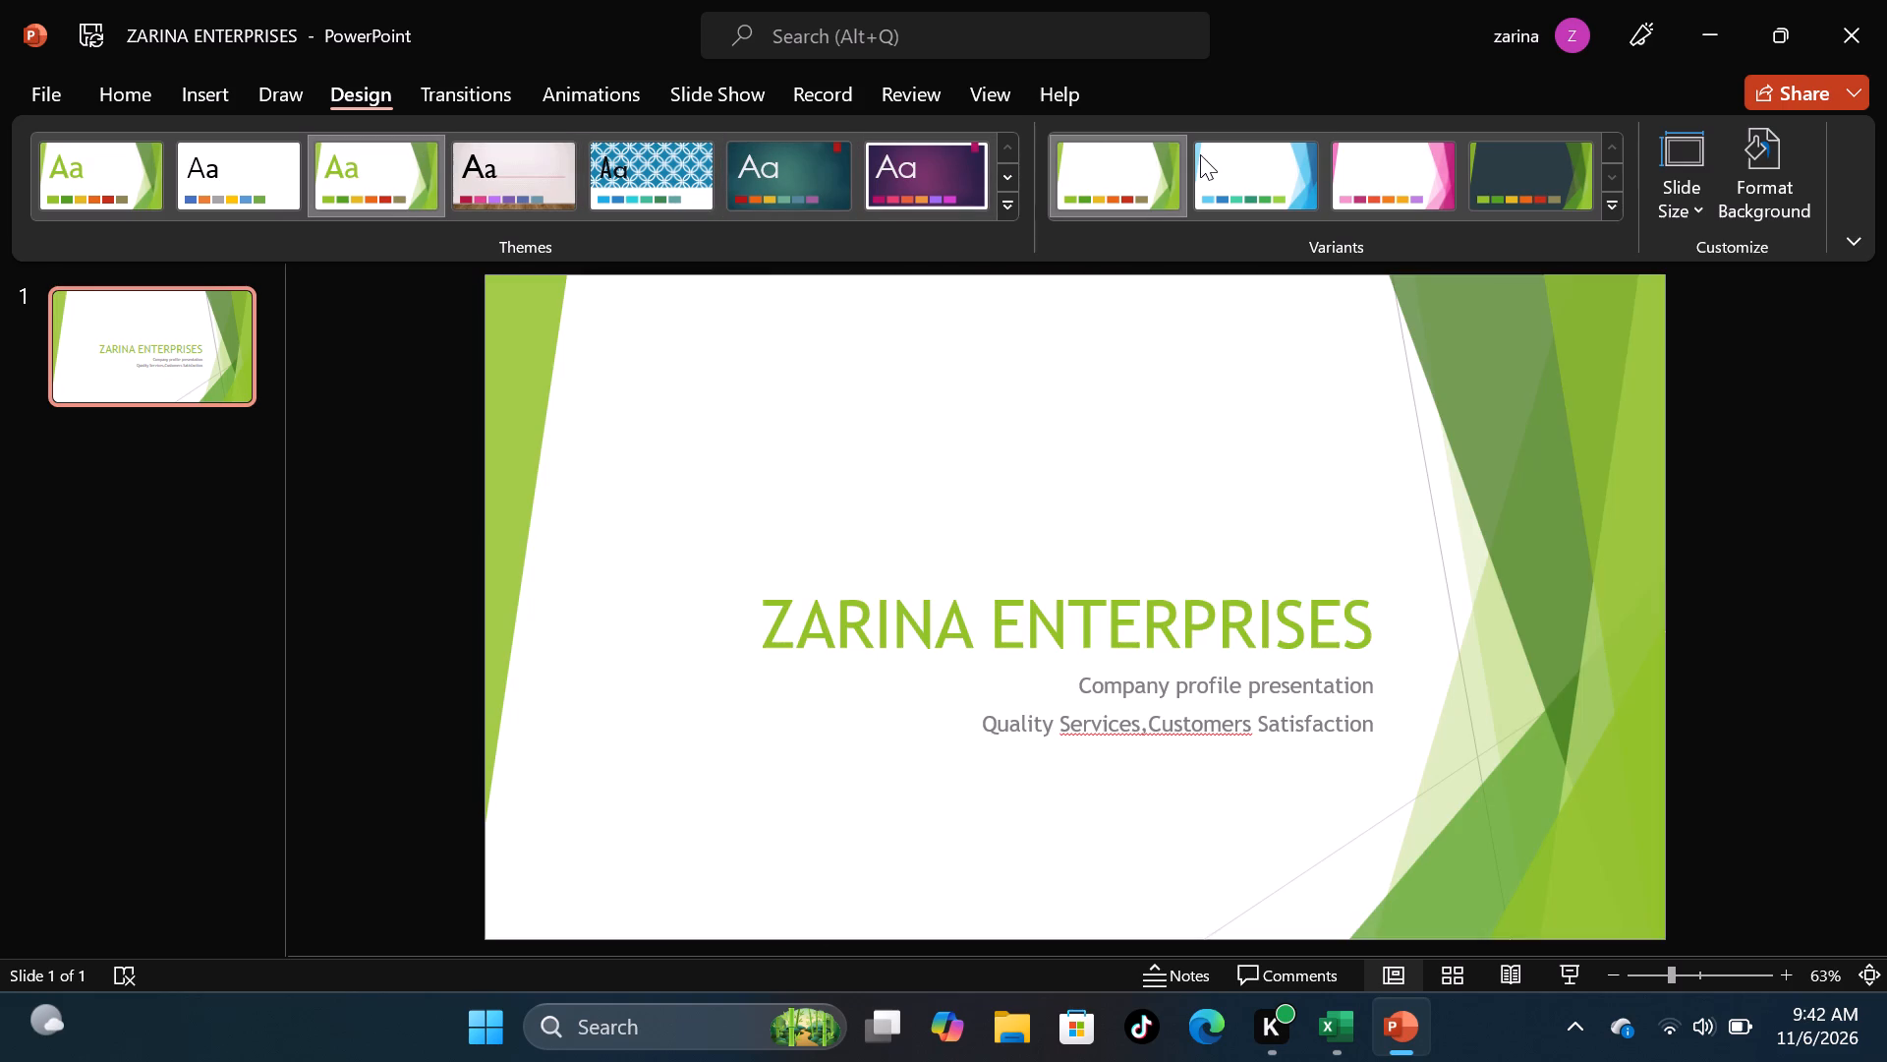
left_click(1230, 161)
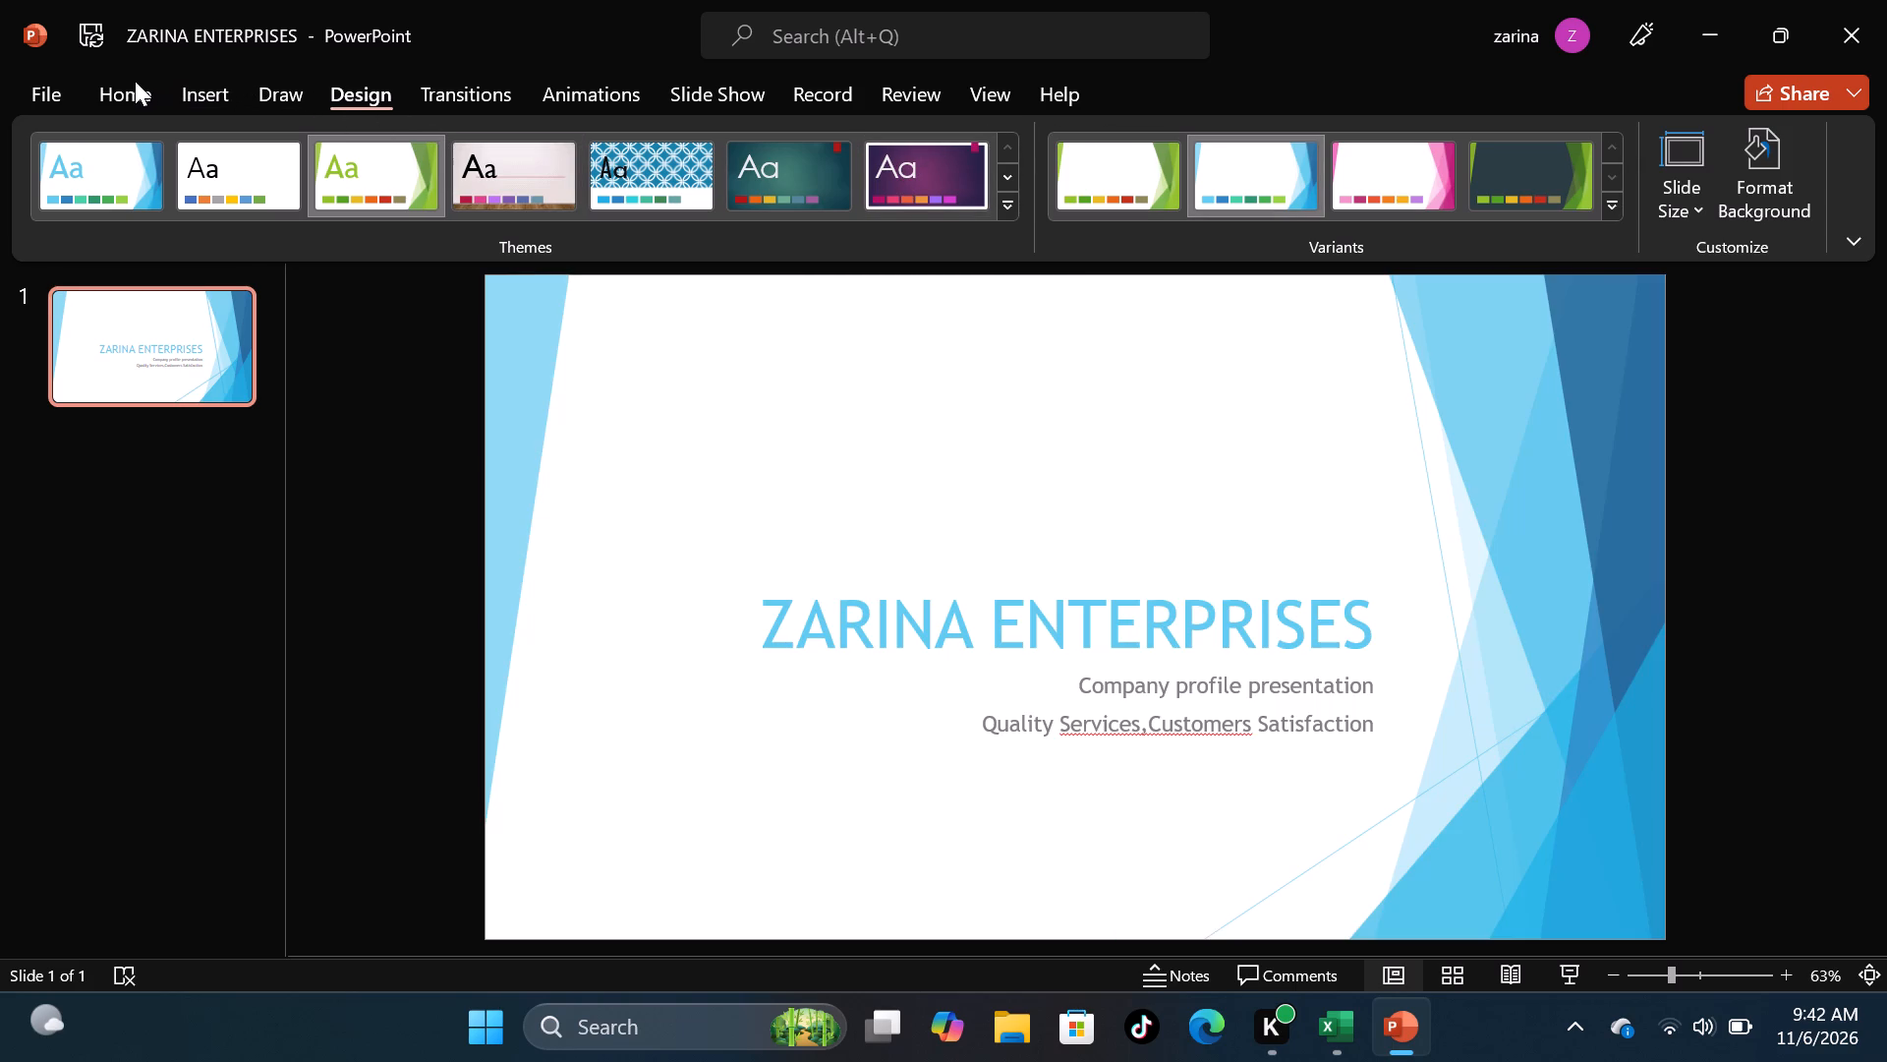
Format the "ZARINA ENTERPRISES" title on the title slide as bold at font size 54.
left_click(135, 81)
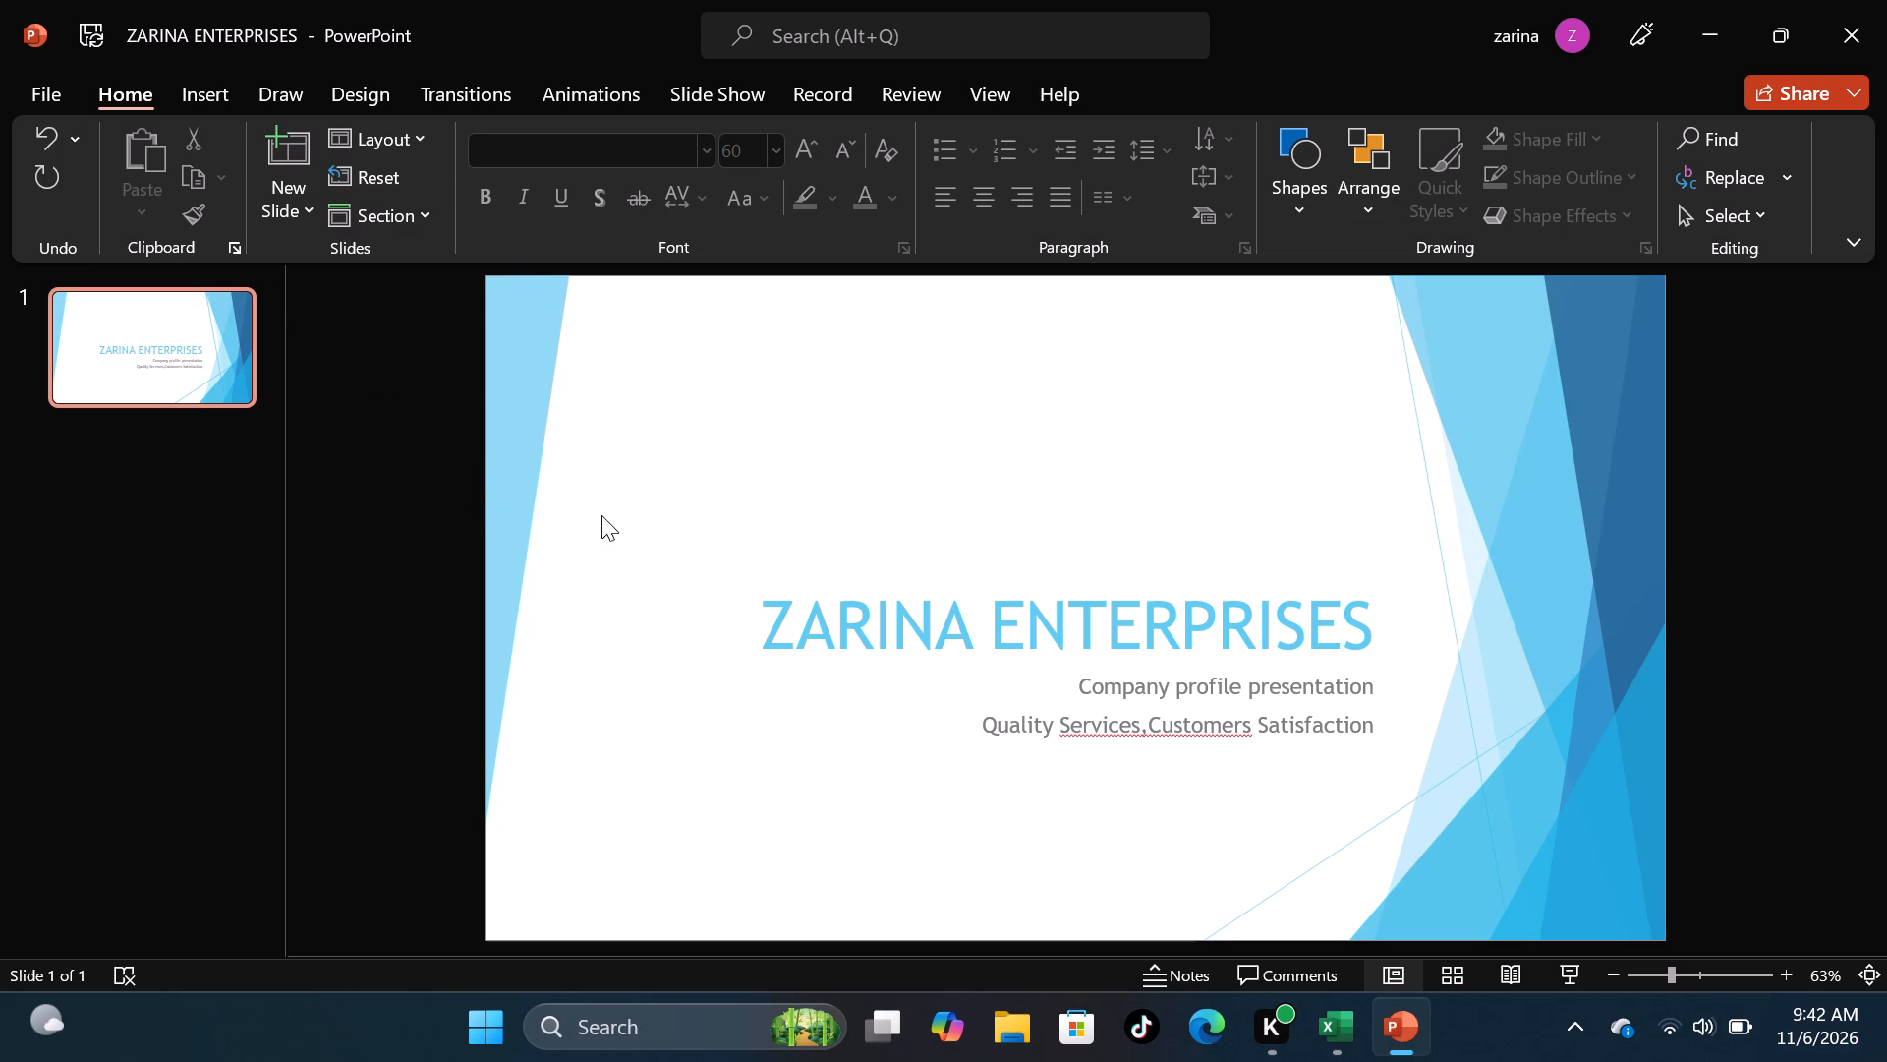
left_click(775, 612)
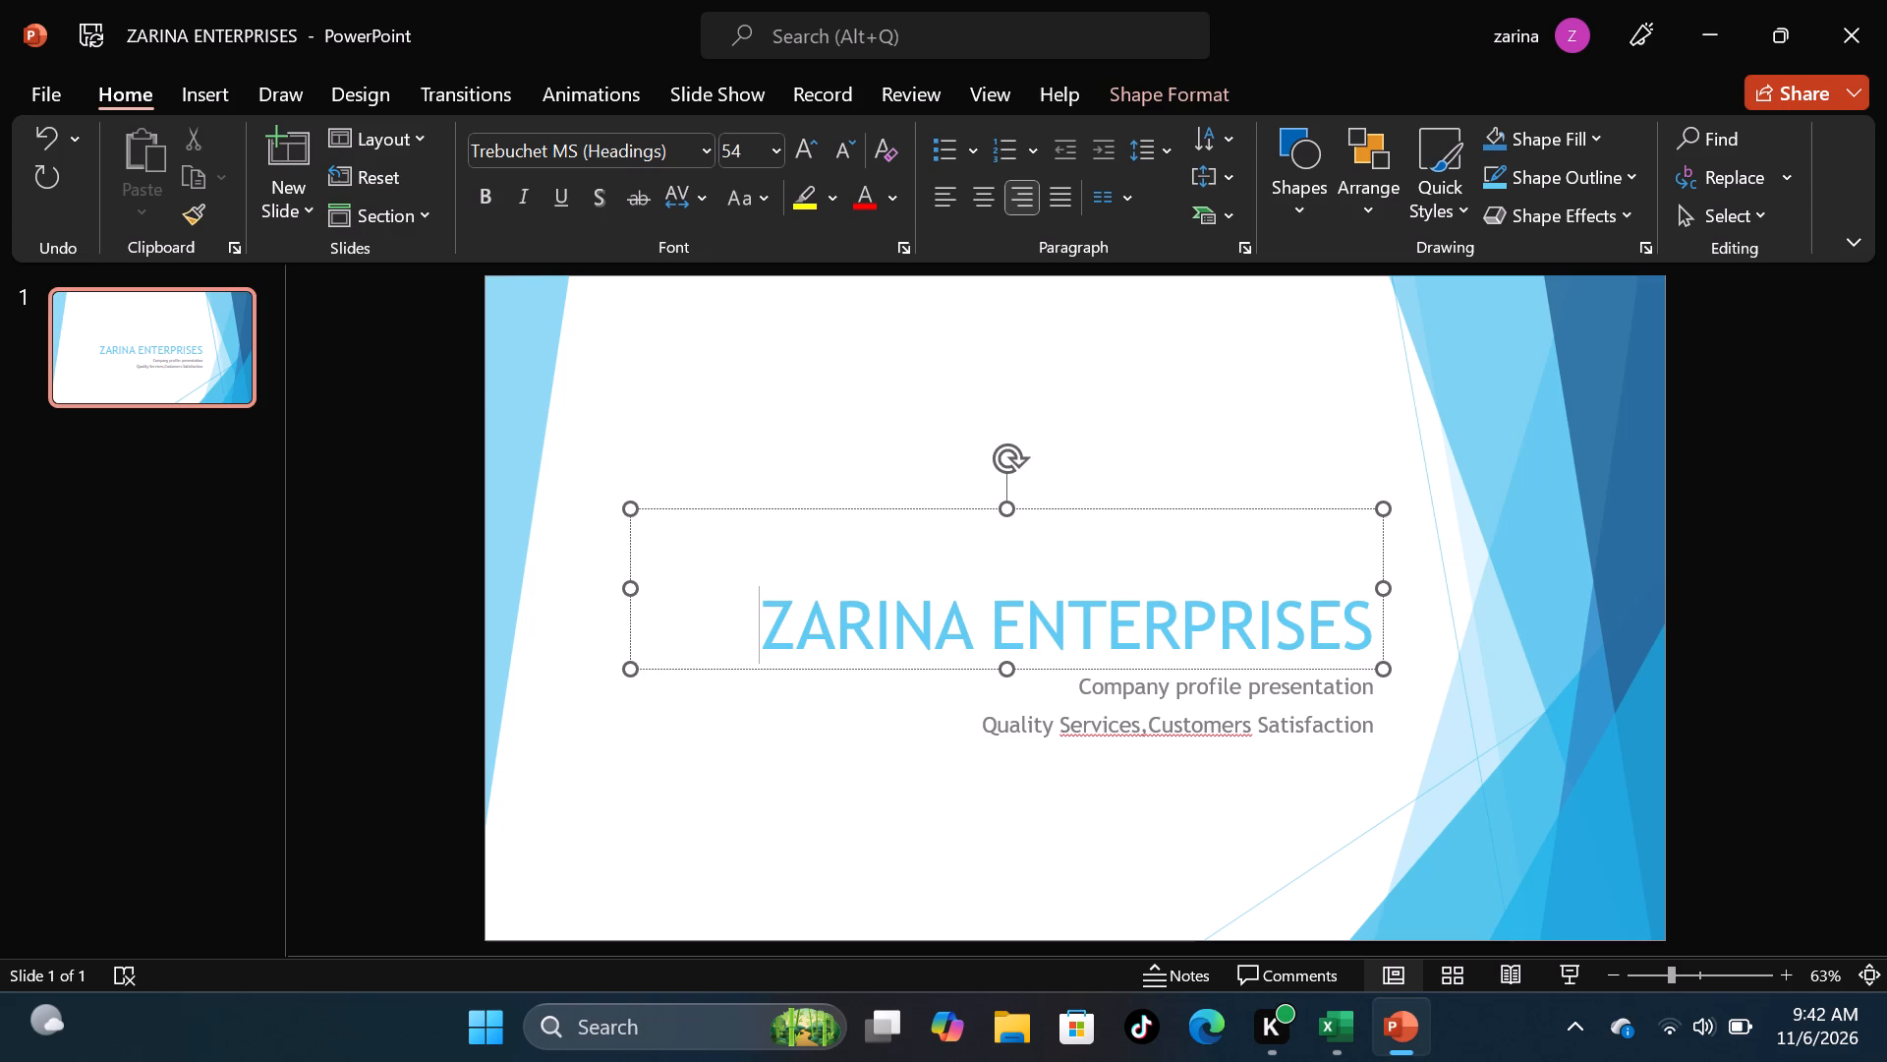
key("shift+Right")
key("shift+Right")
key("shift+Right")
key("shift+Right")
key("shift+Right")
key("shift+Right")
key("shift+Right")
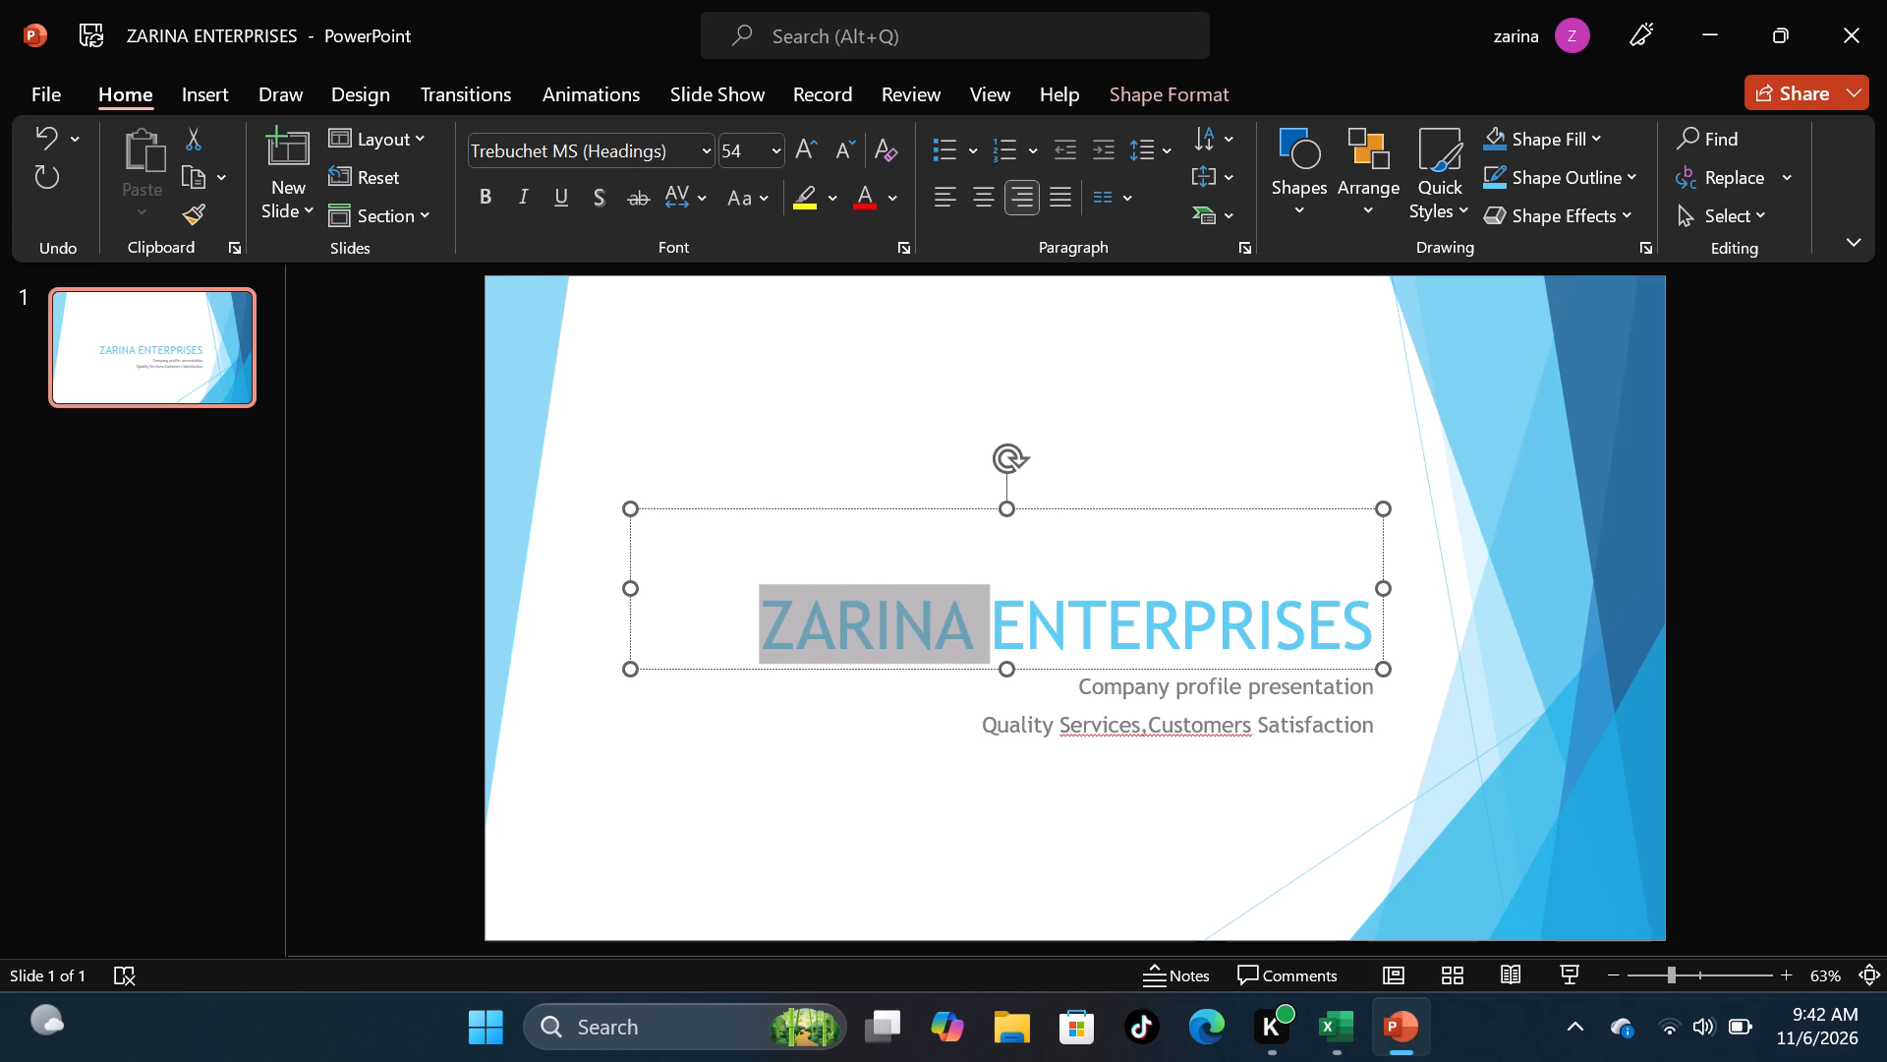
key("shift+Right")
key("shift+Right")
key("shift+Right")
key("shift+Right")
key("shift+Right")
key("shift+Right")
key("shift+Right")
key("shift+Right")
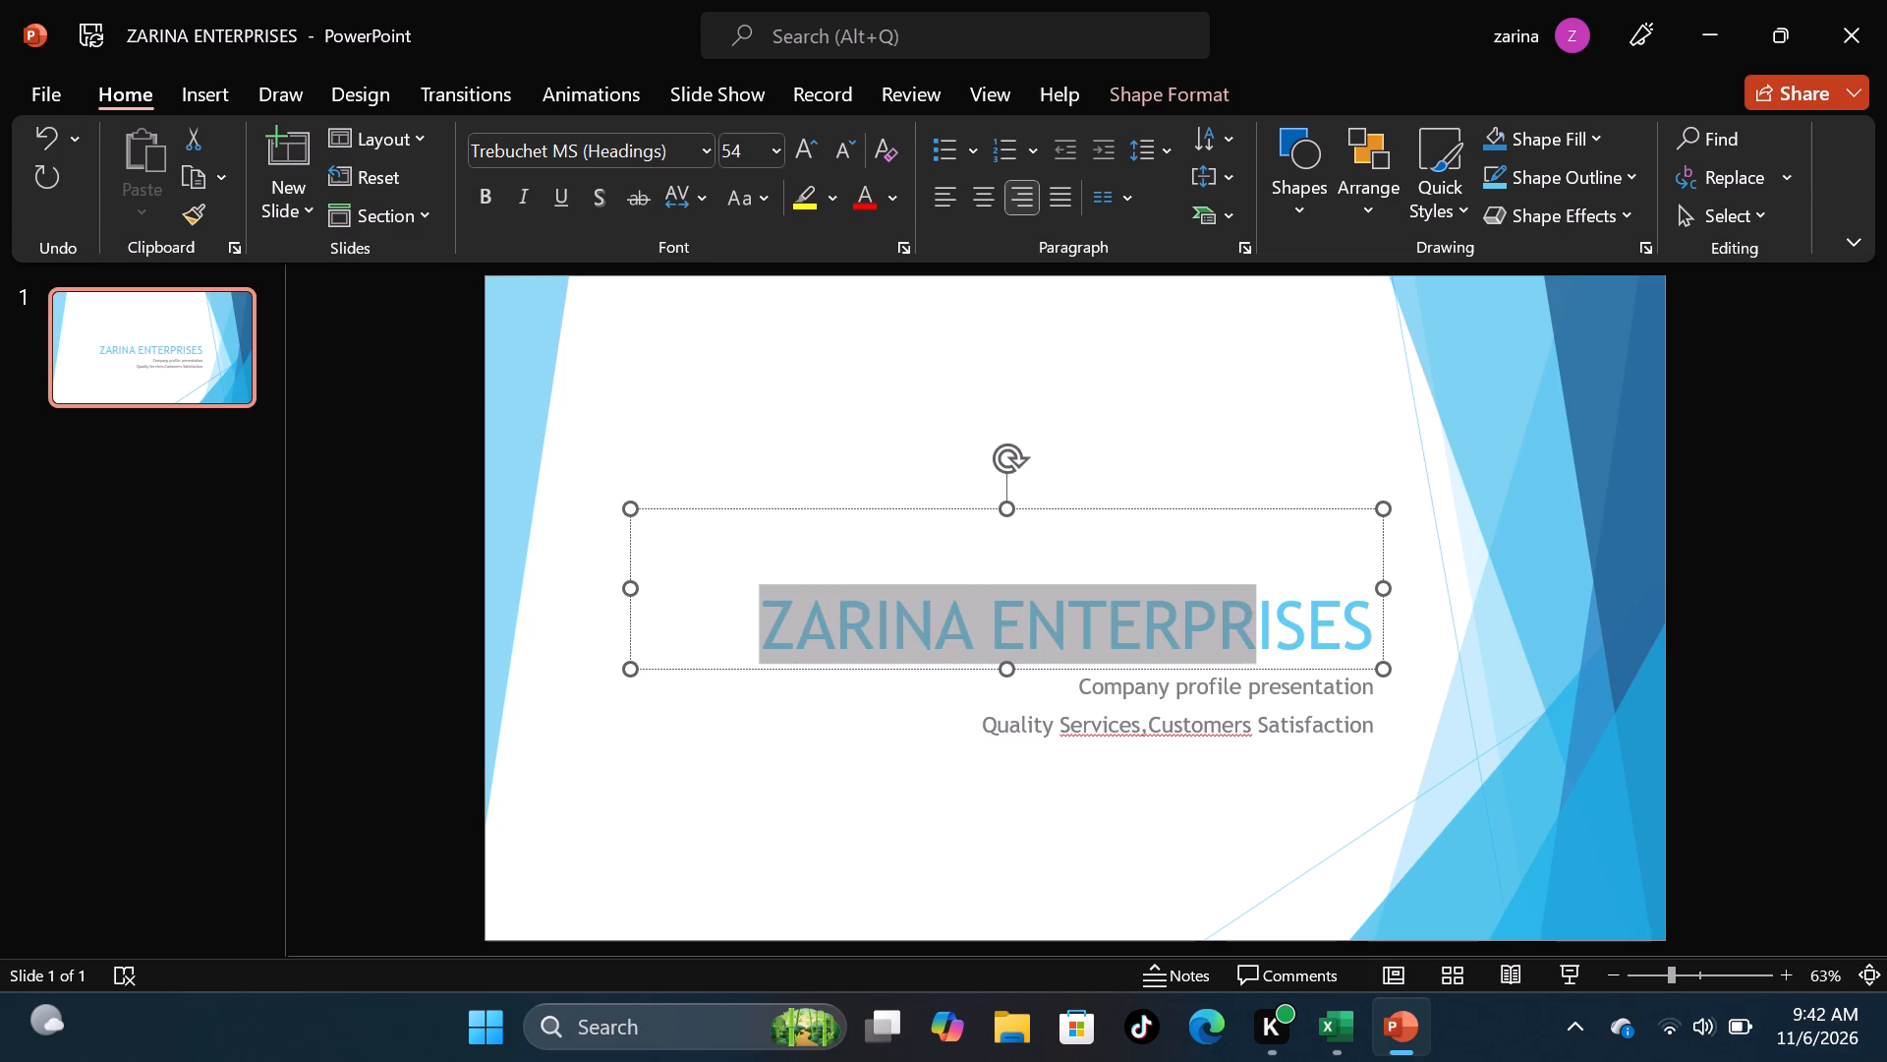
key("shift+Right")
key("shift+Right")
key("shift+Right")
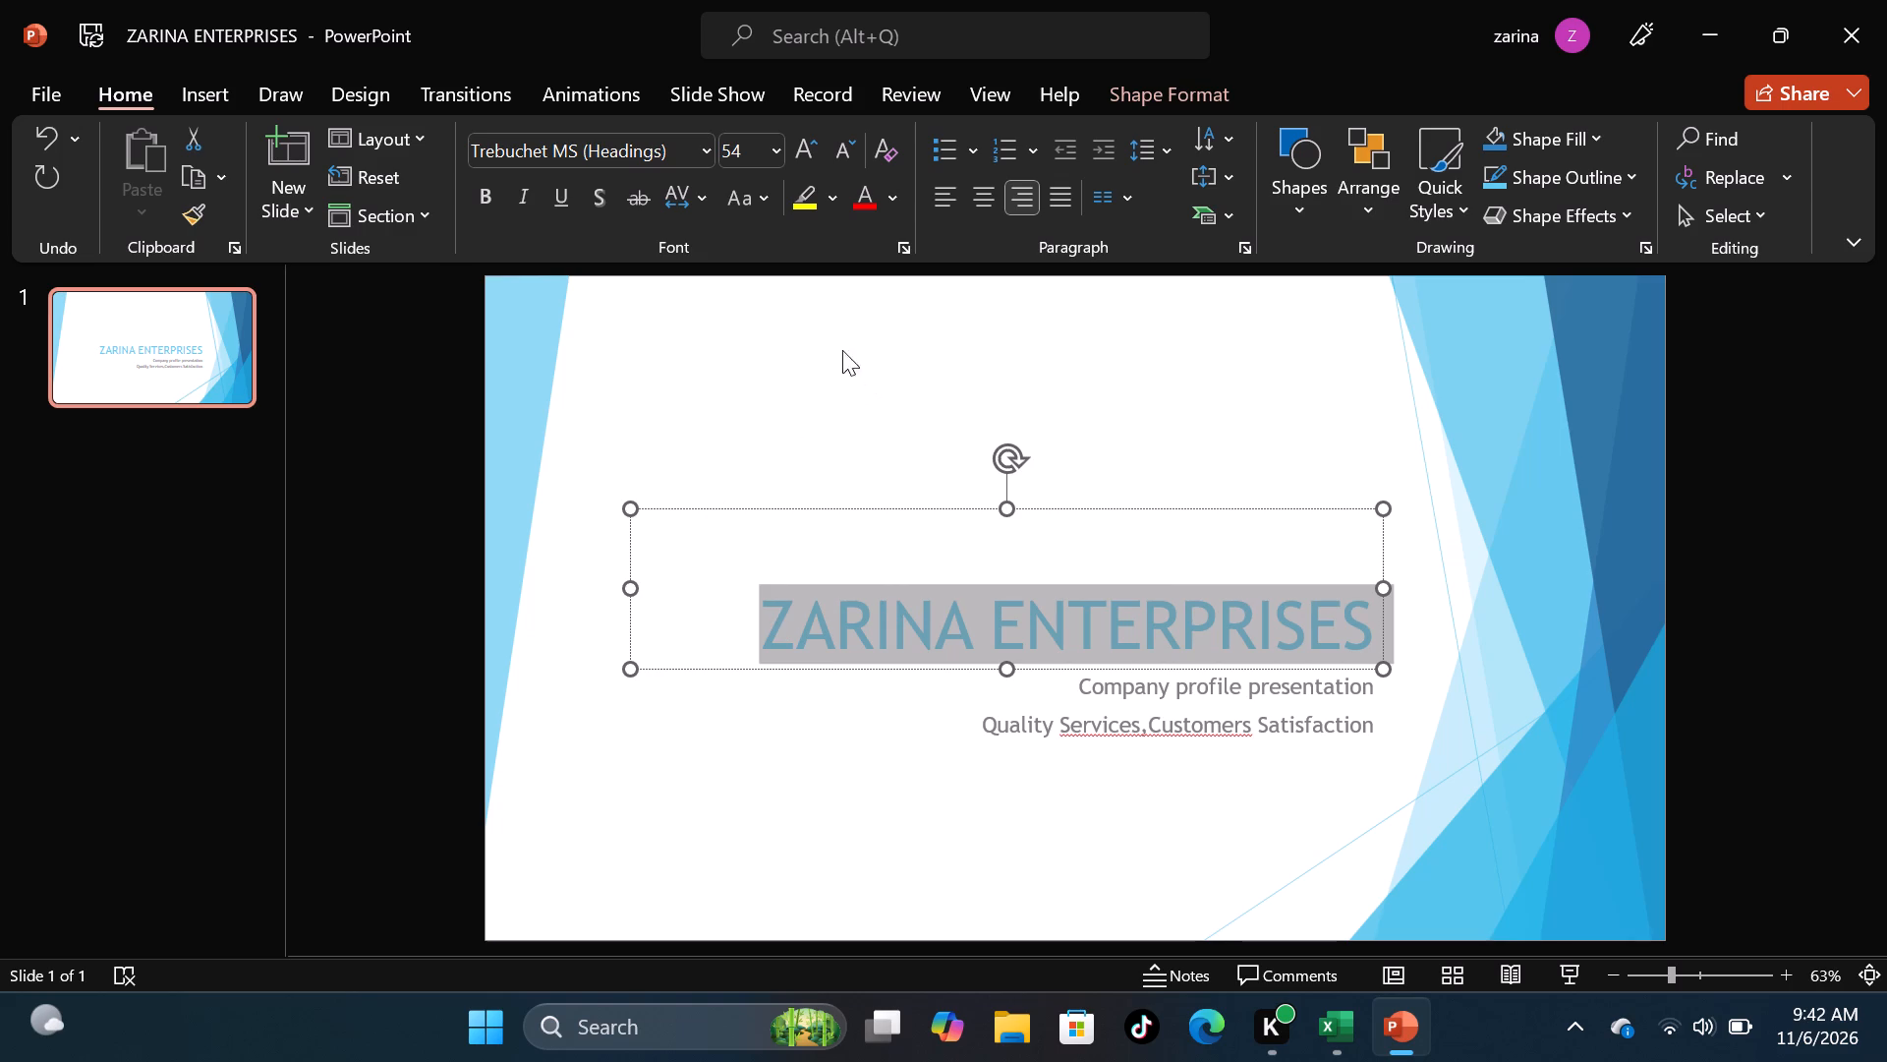
left_click(777, 147)
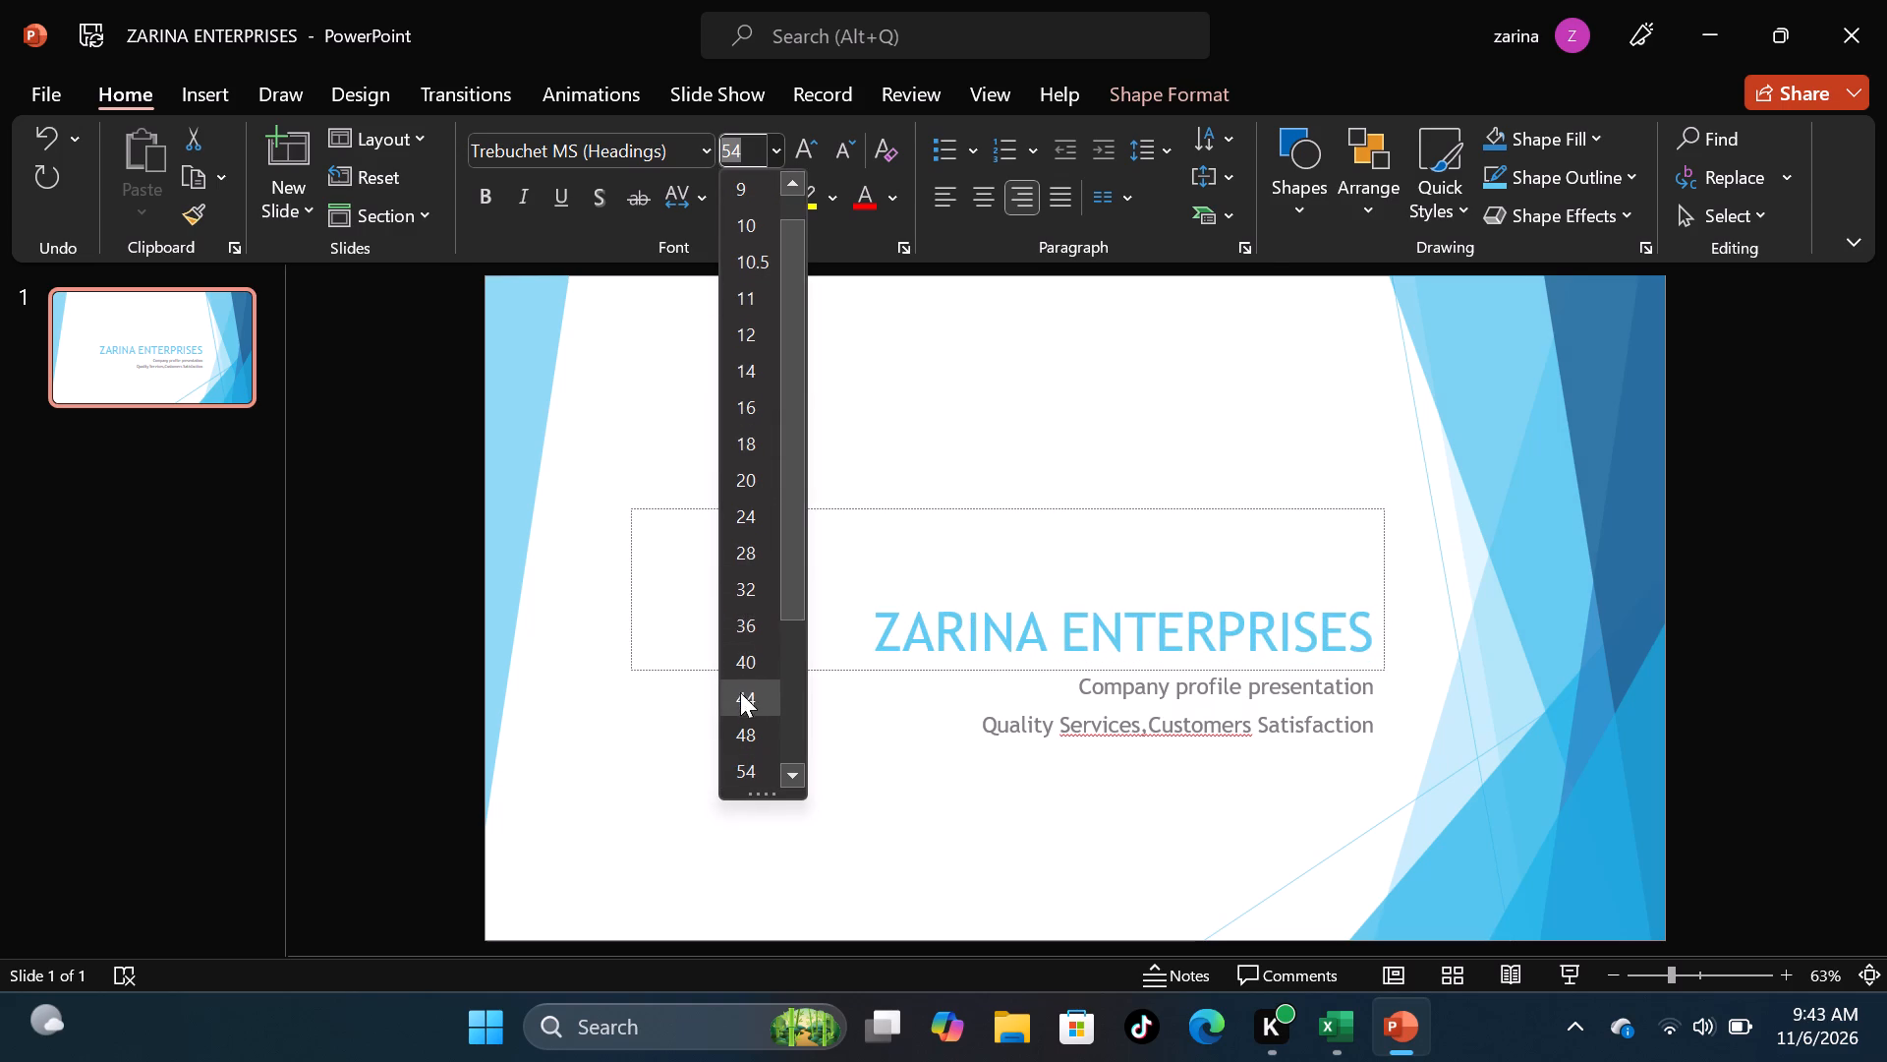
left_click(749, 757)
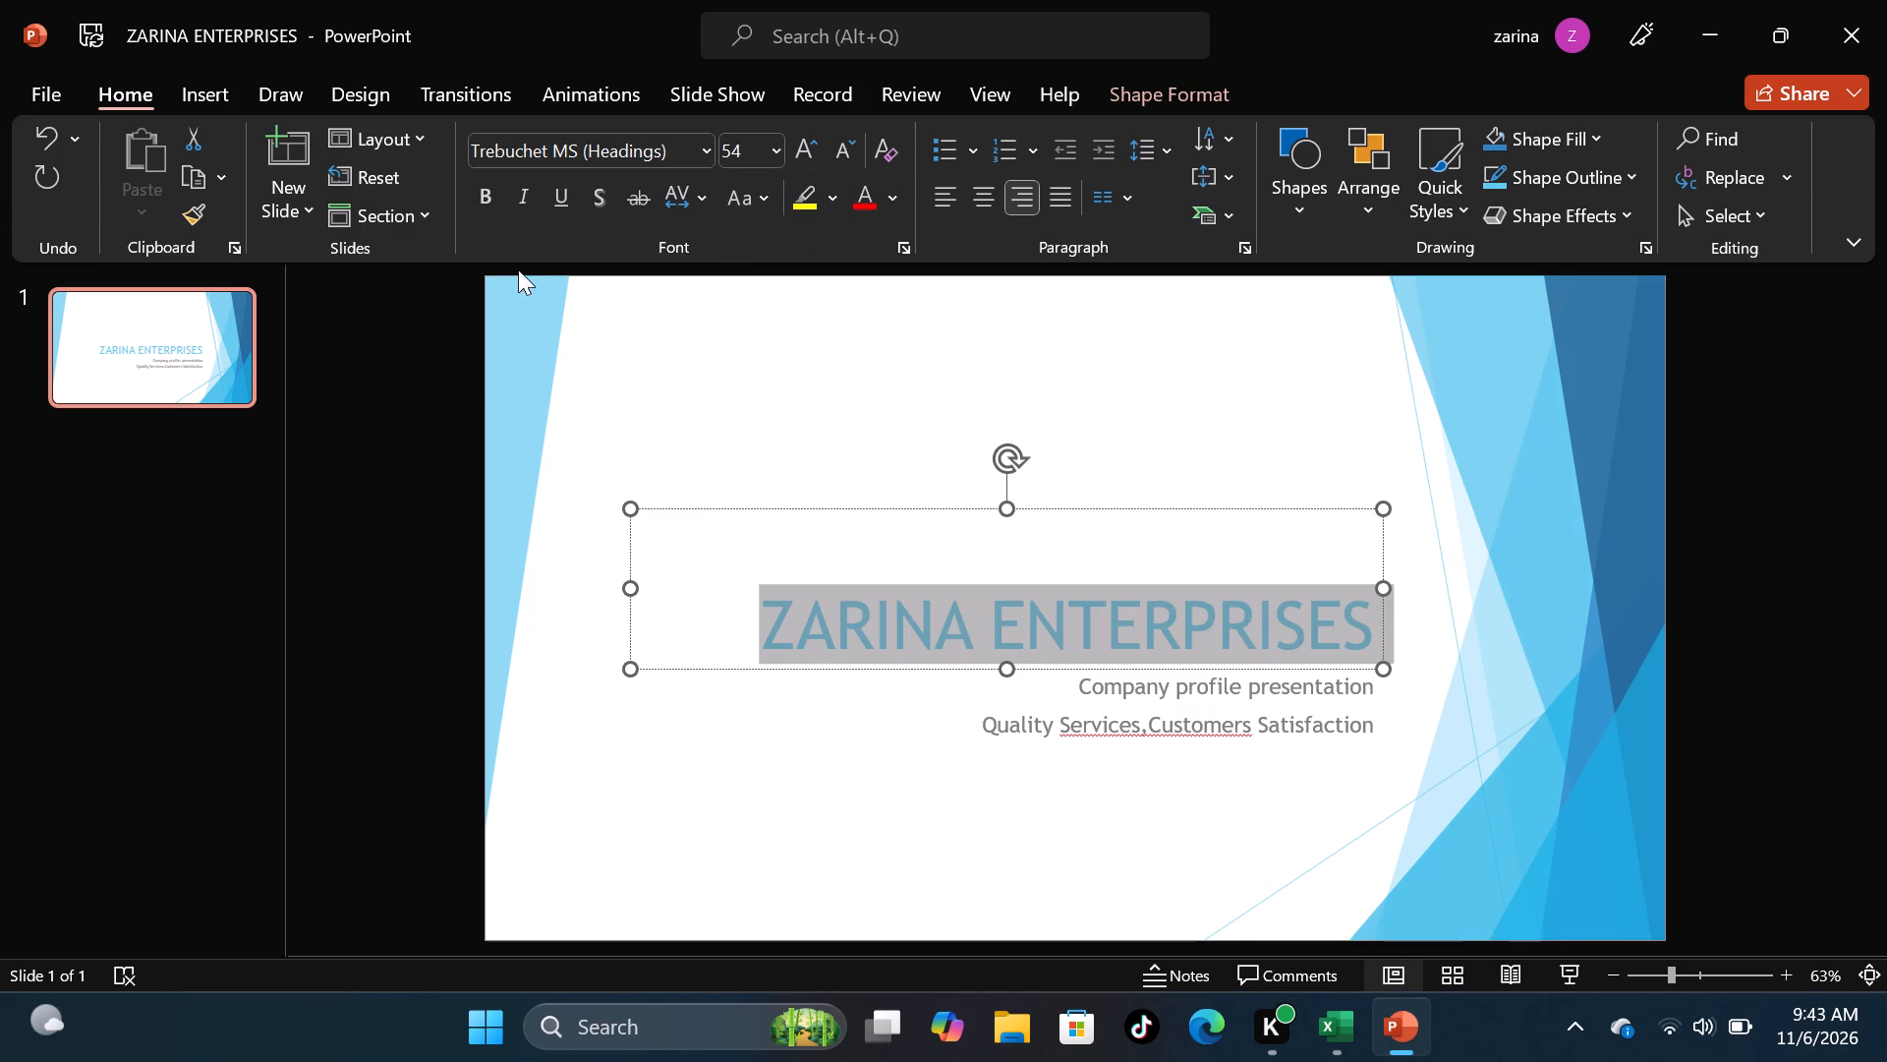
left_click(485, 196)
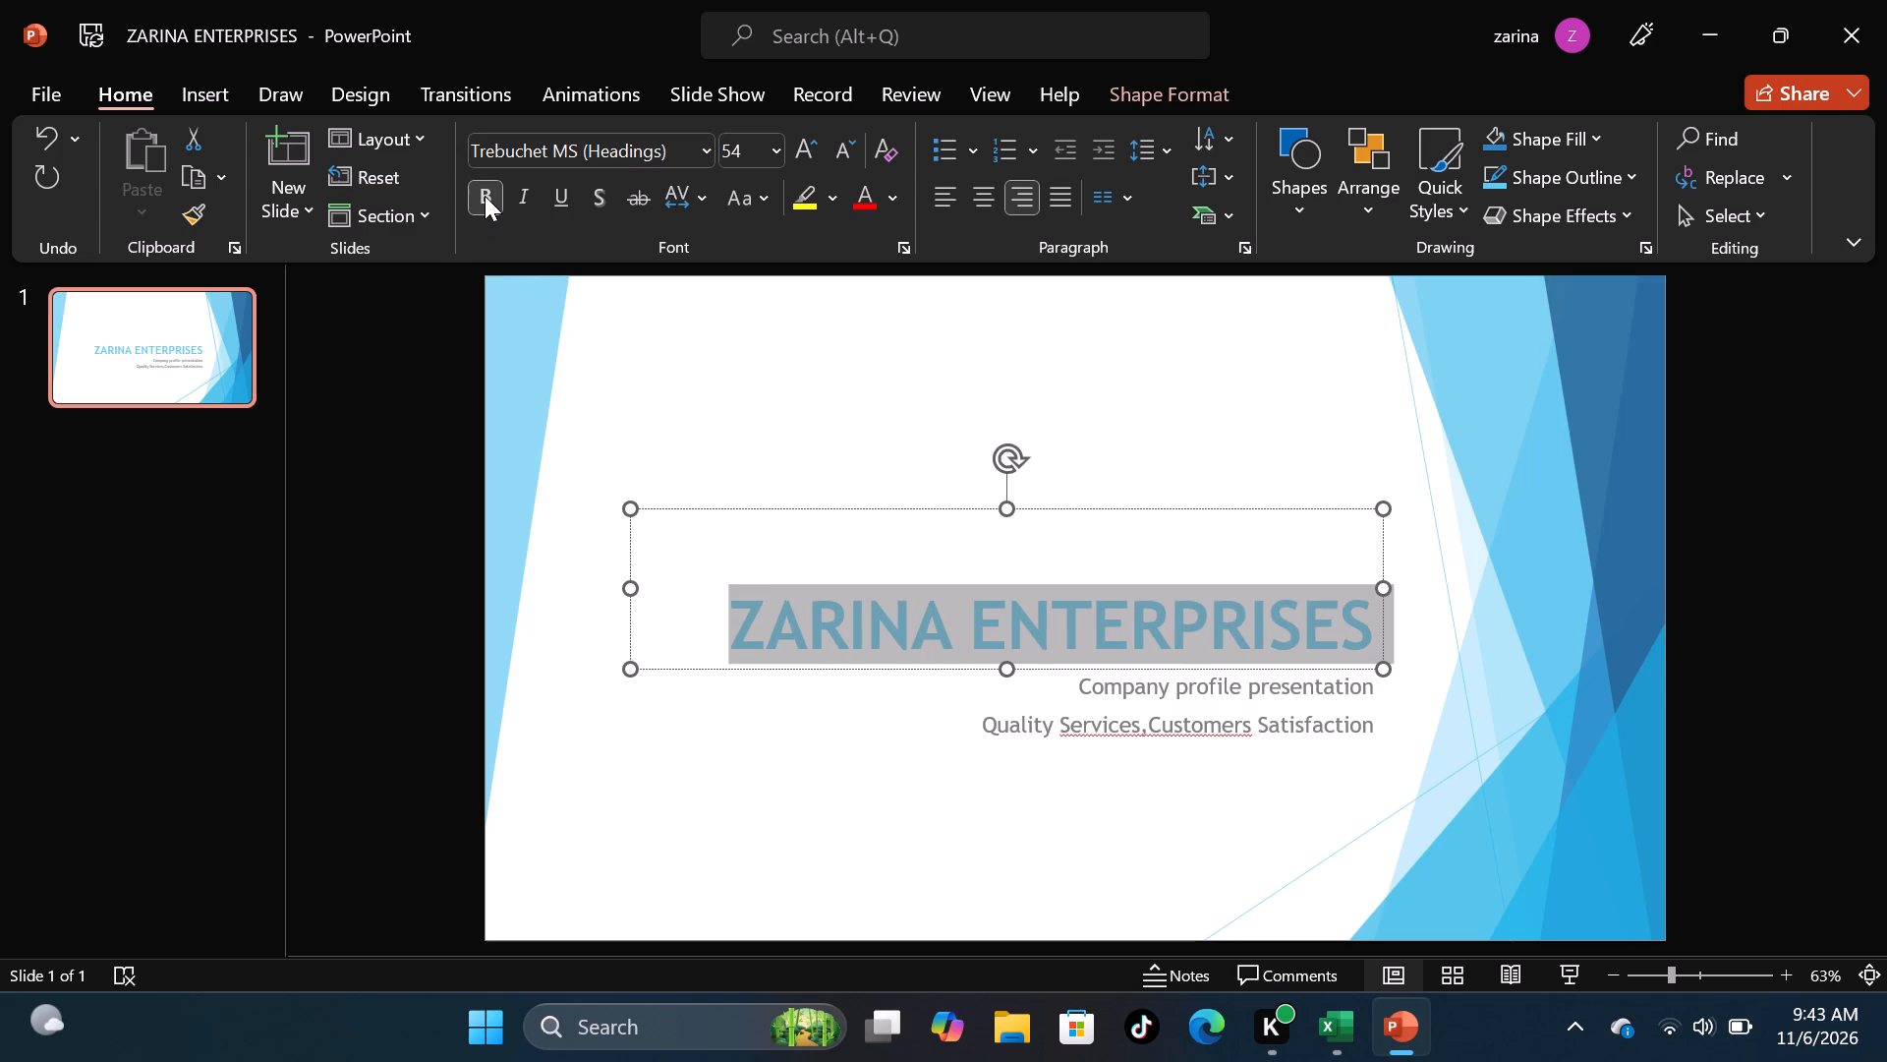
left_click(928, 422)
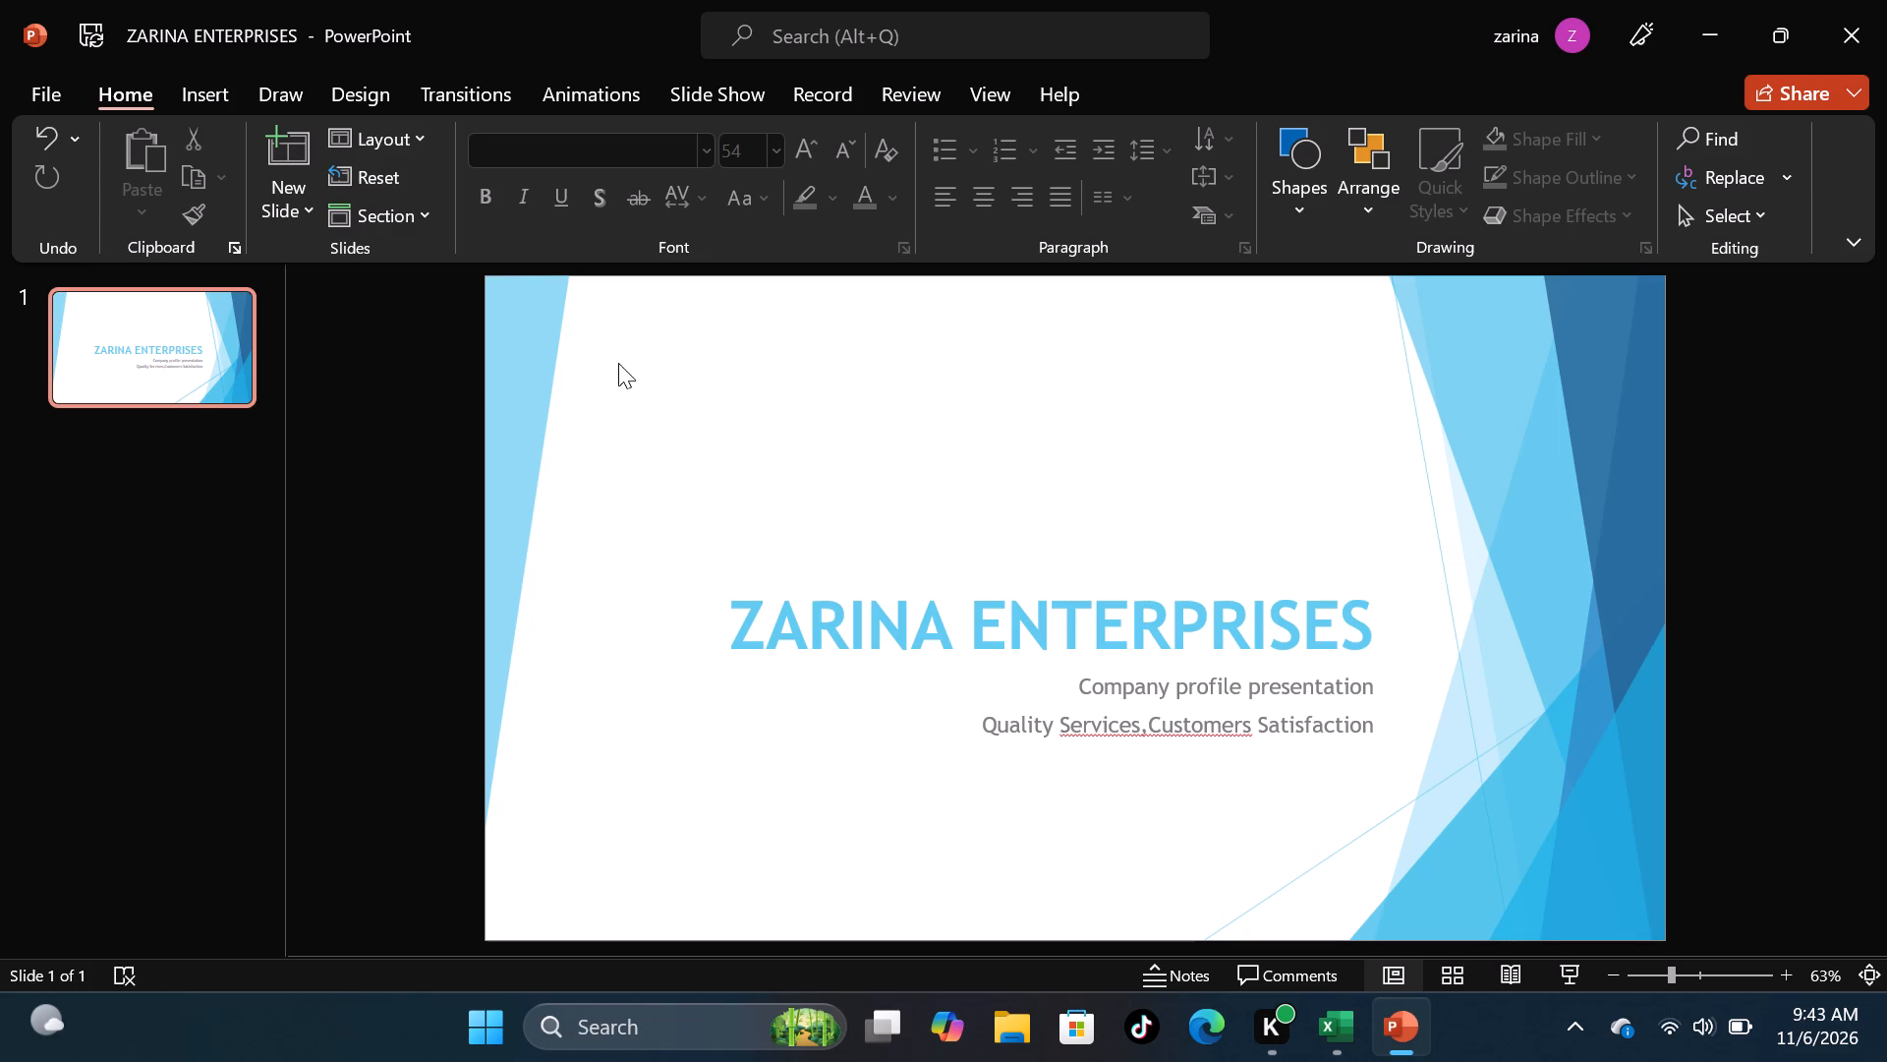
Save the presentation.
left_click(92, 25)
Add a second slide with the Title and Content layout.
left_click(309, 211)
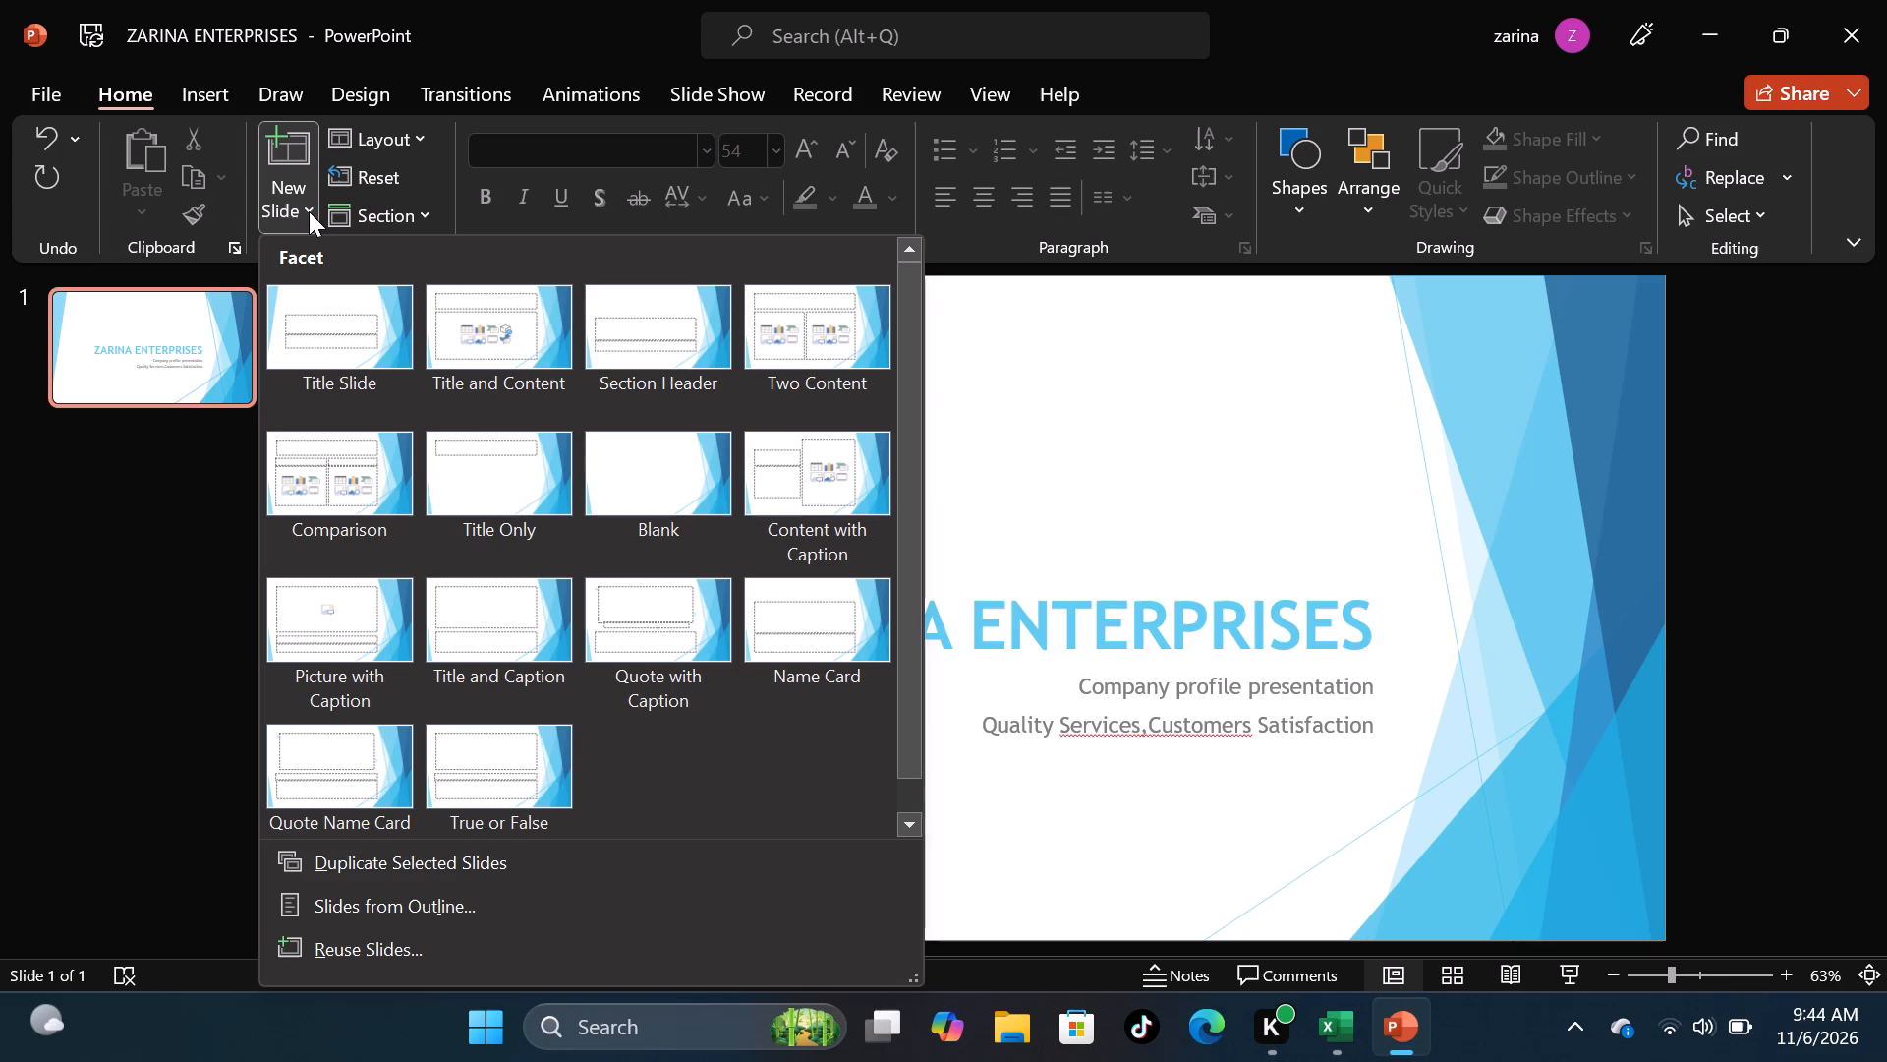
left_click(309, 211)
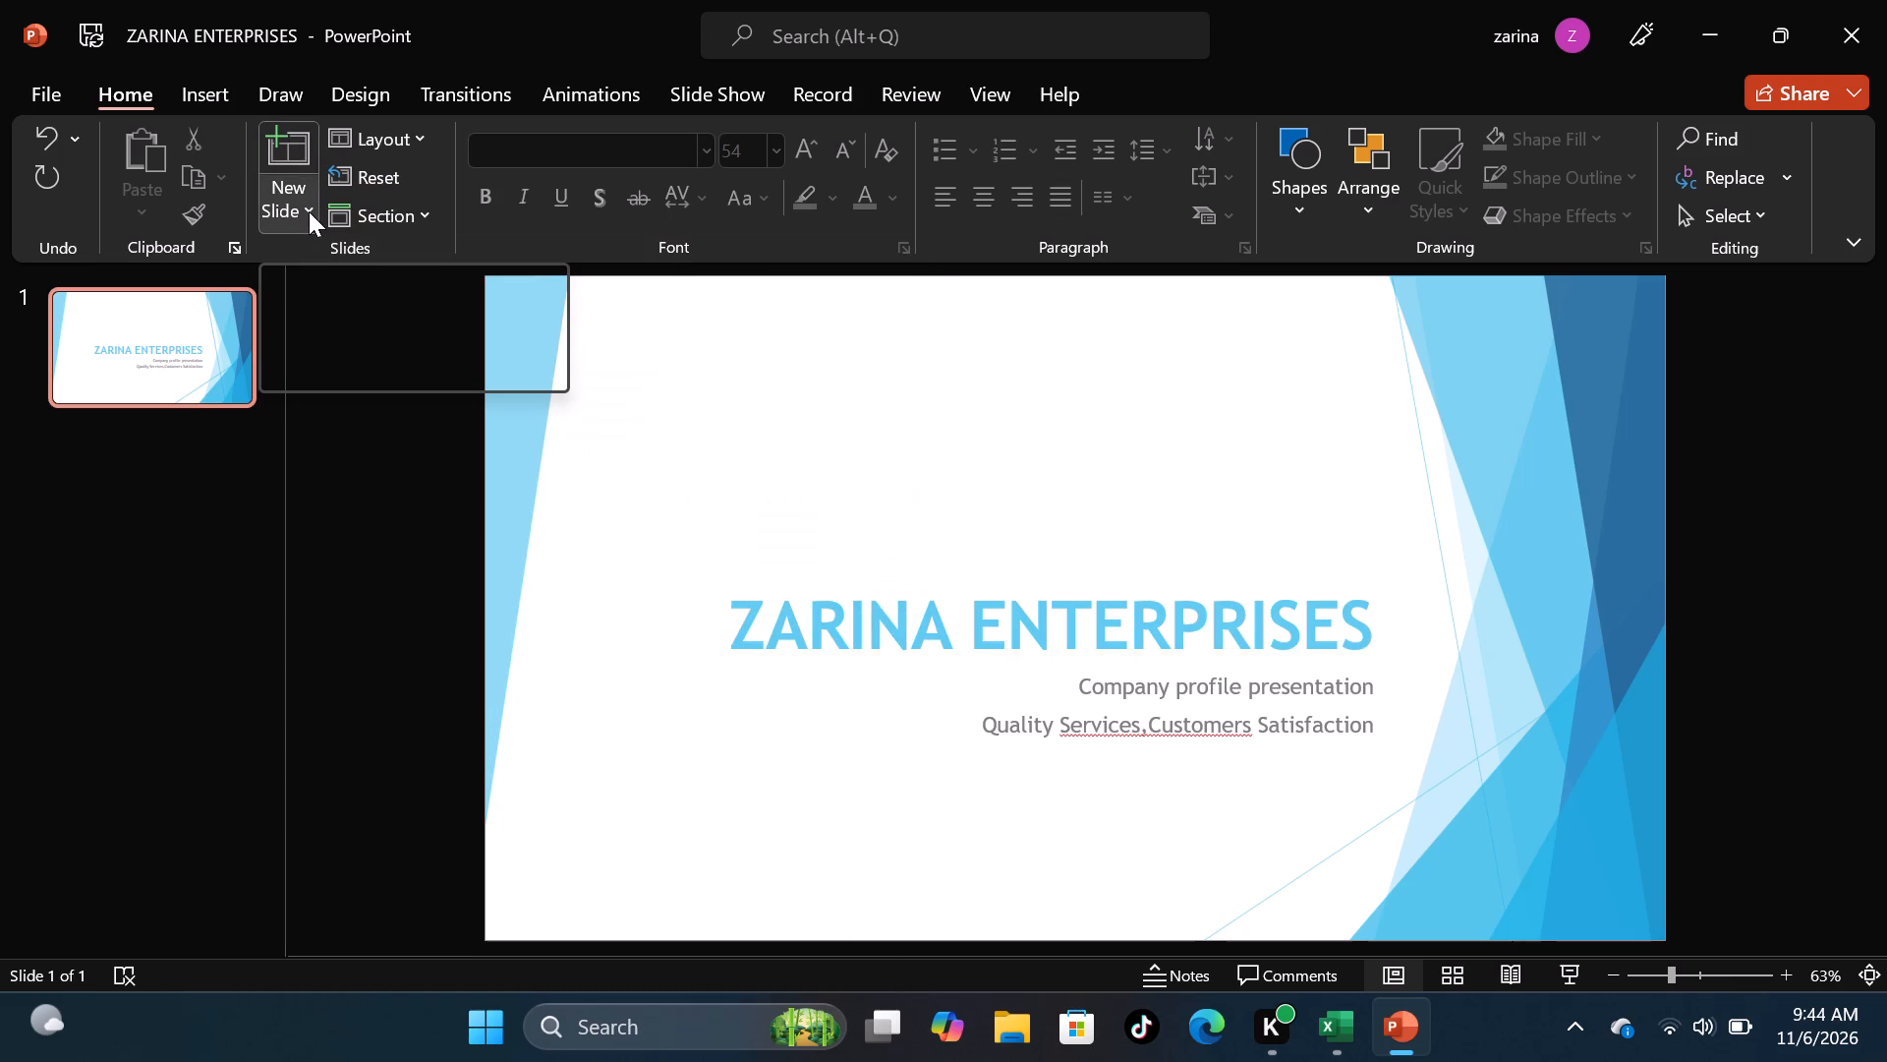
left_click(309, 211)
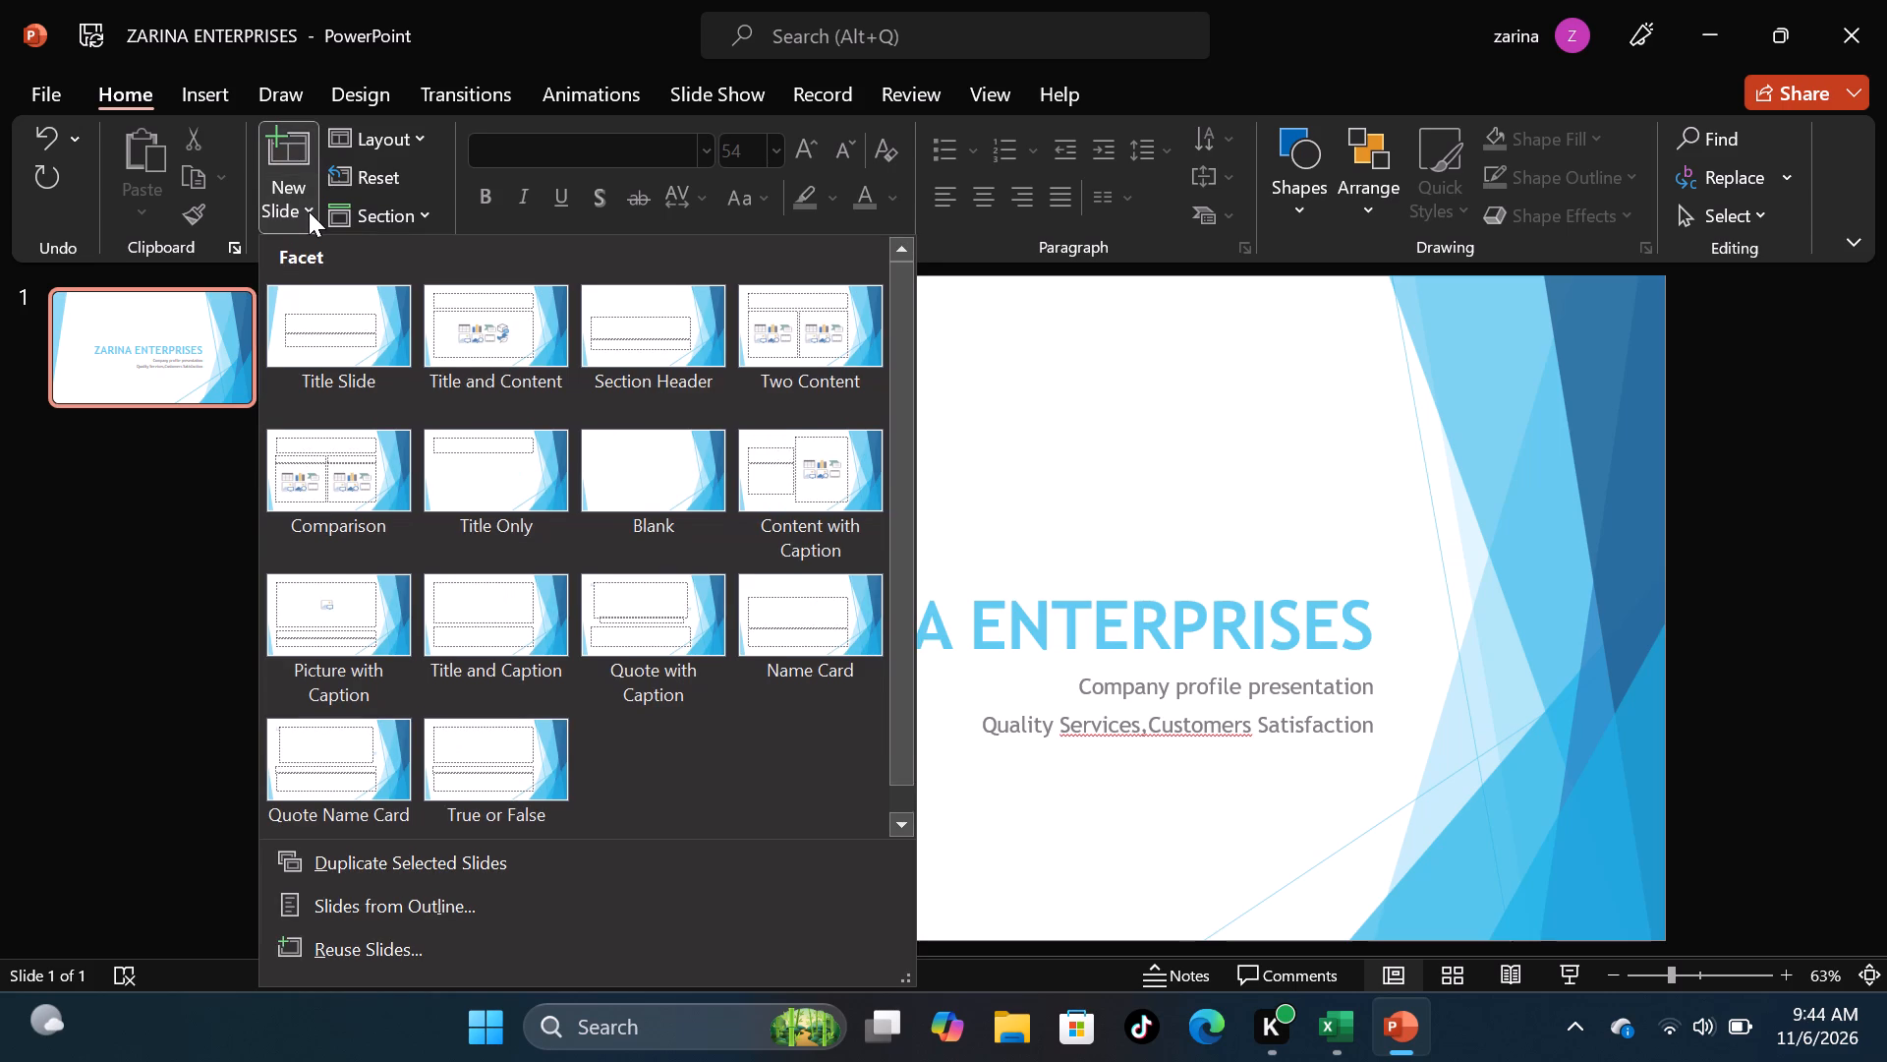
left_click(492, 334)
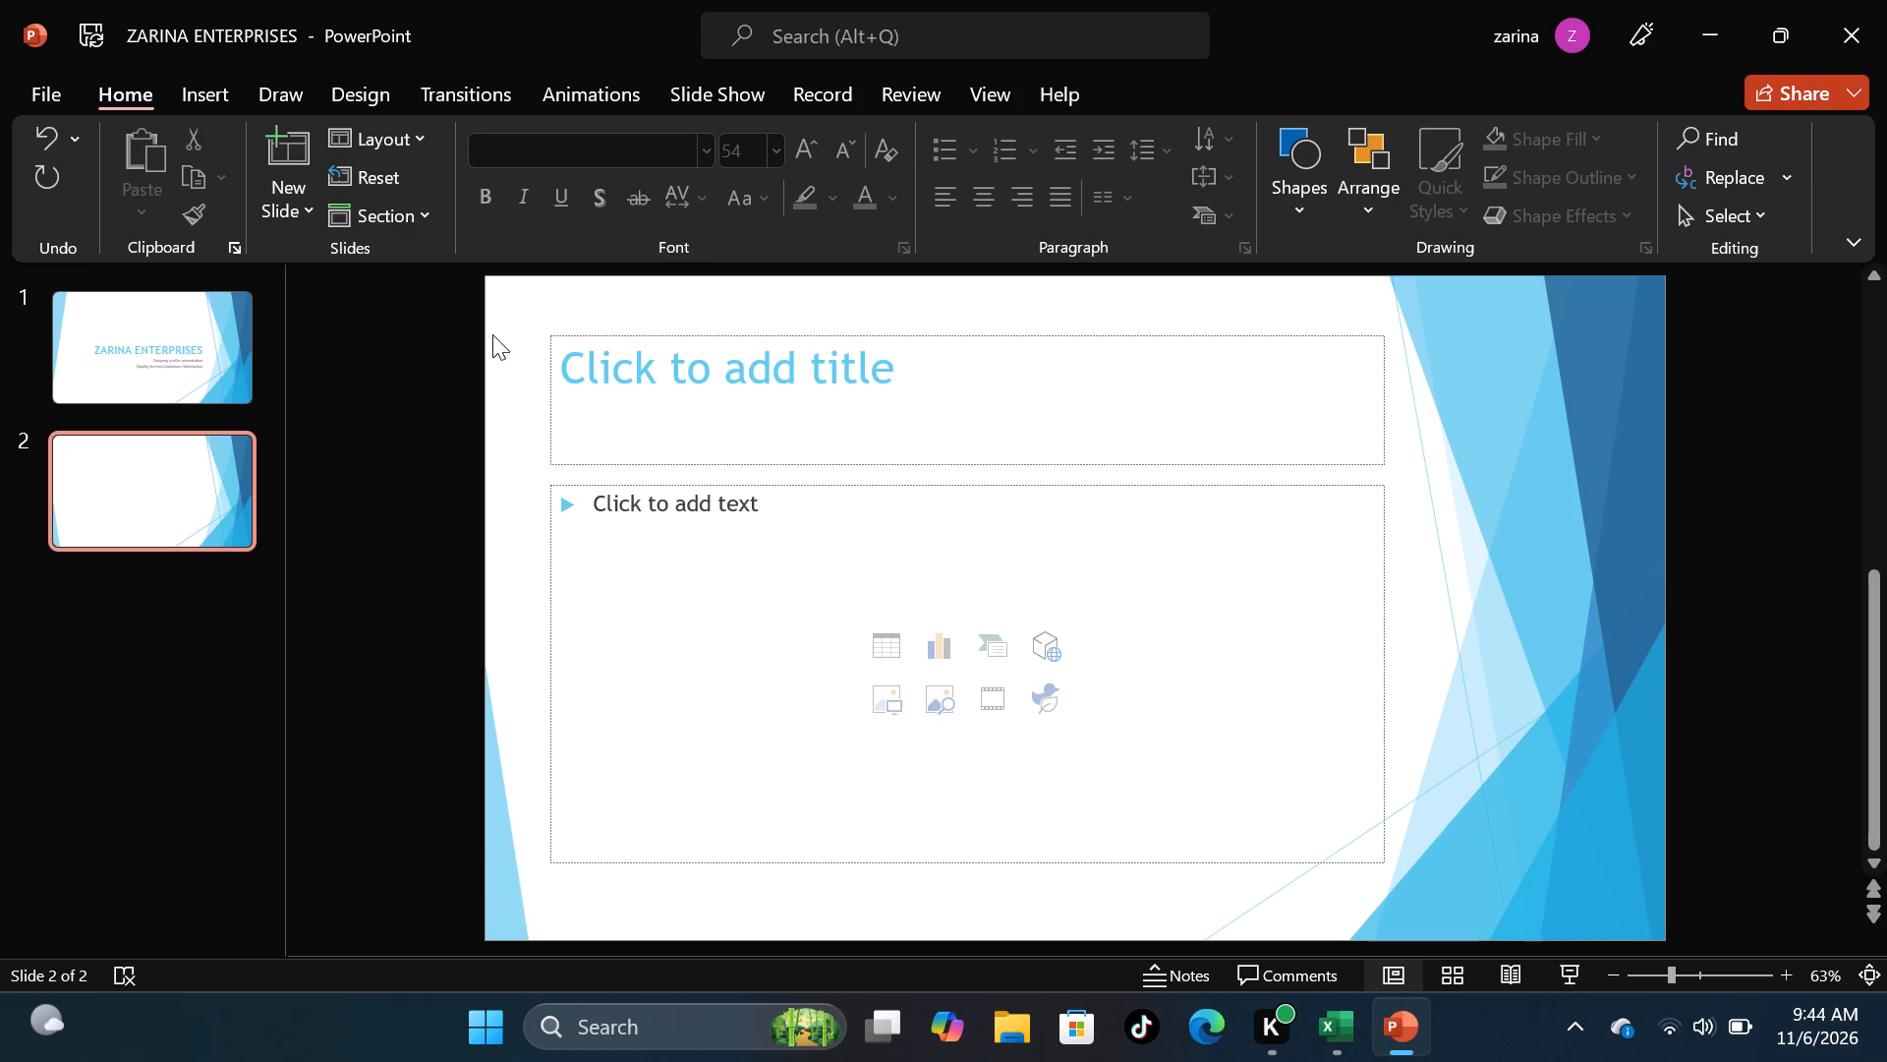
Enter "ABOUT OUR COMPANY" as the title of slide 2.
left_click(611, 388)
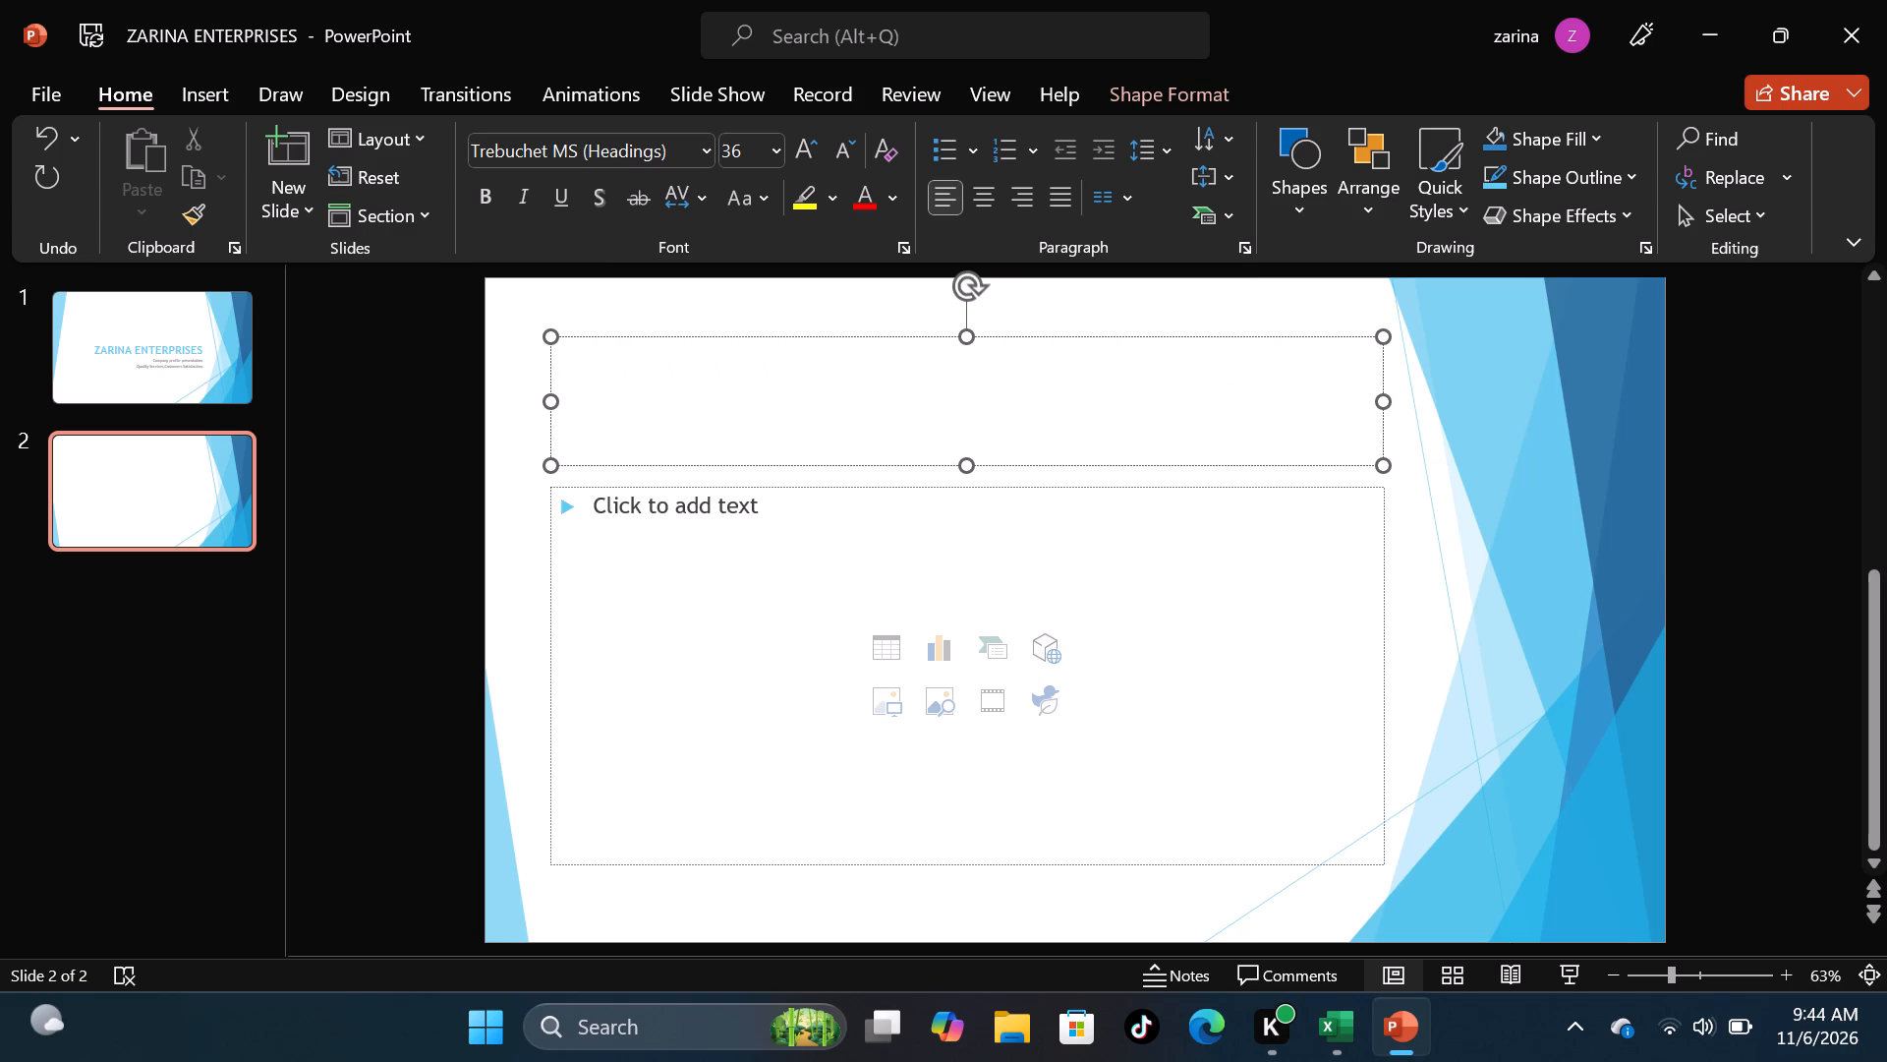
key("a")
key("b")
key("o")
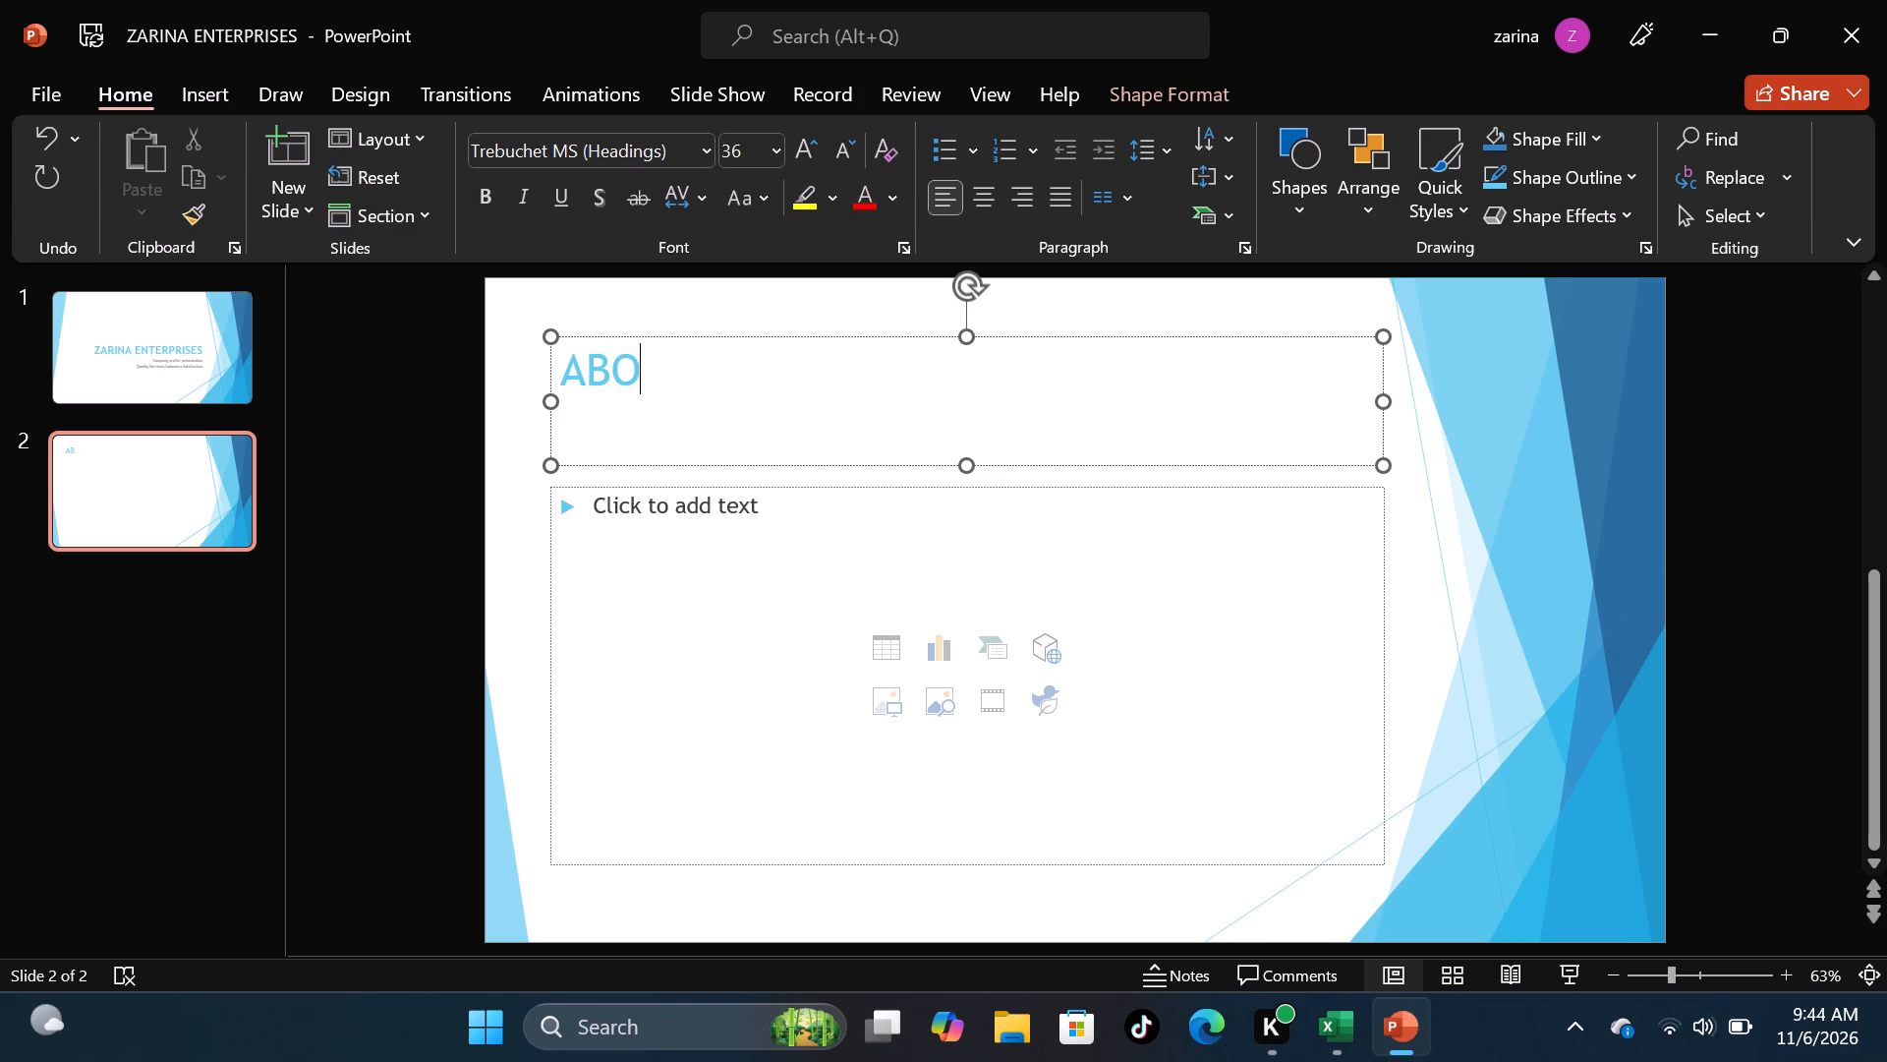
type("UT")
key("space")
type("OUR")
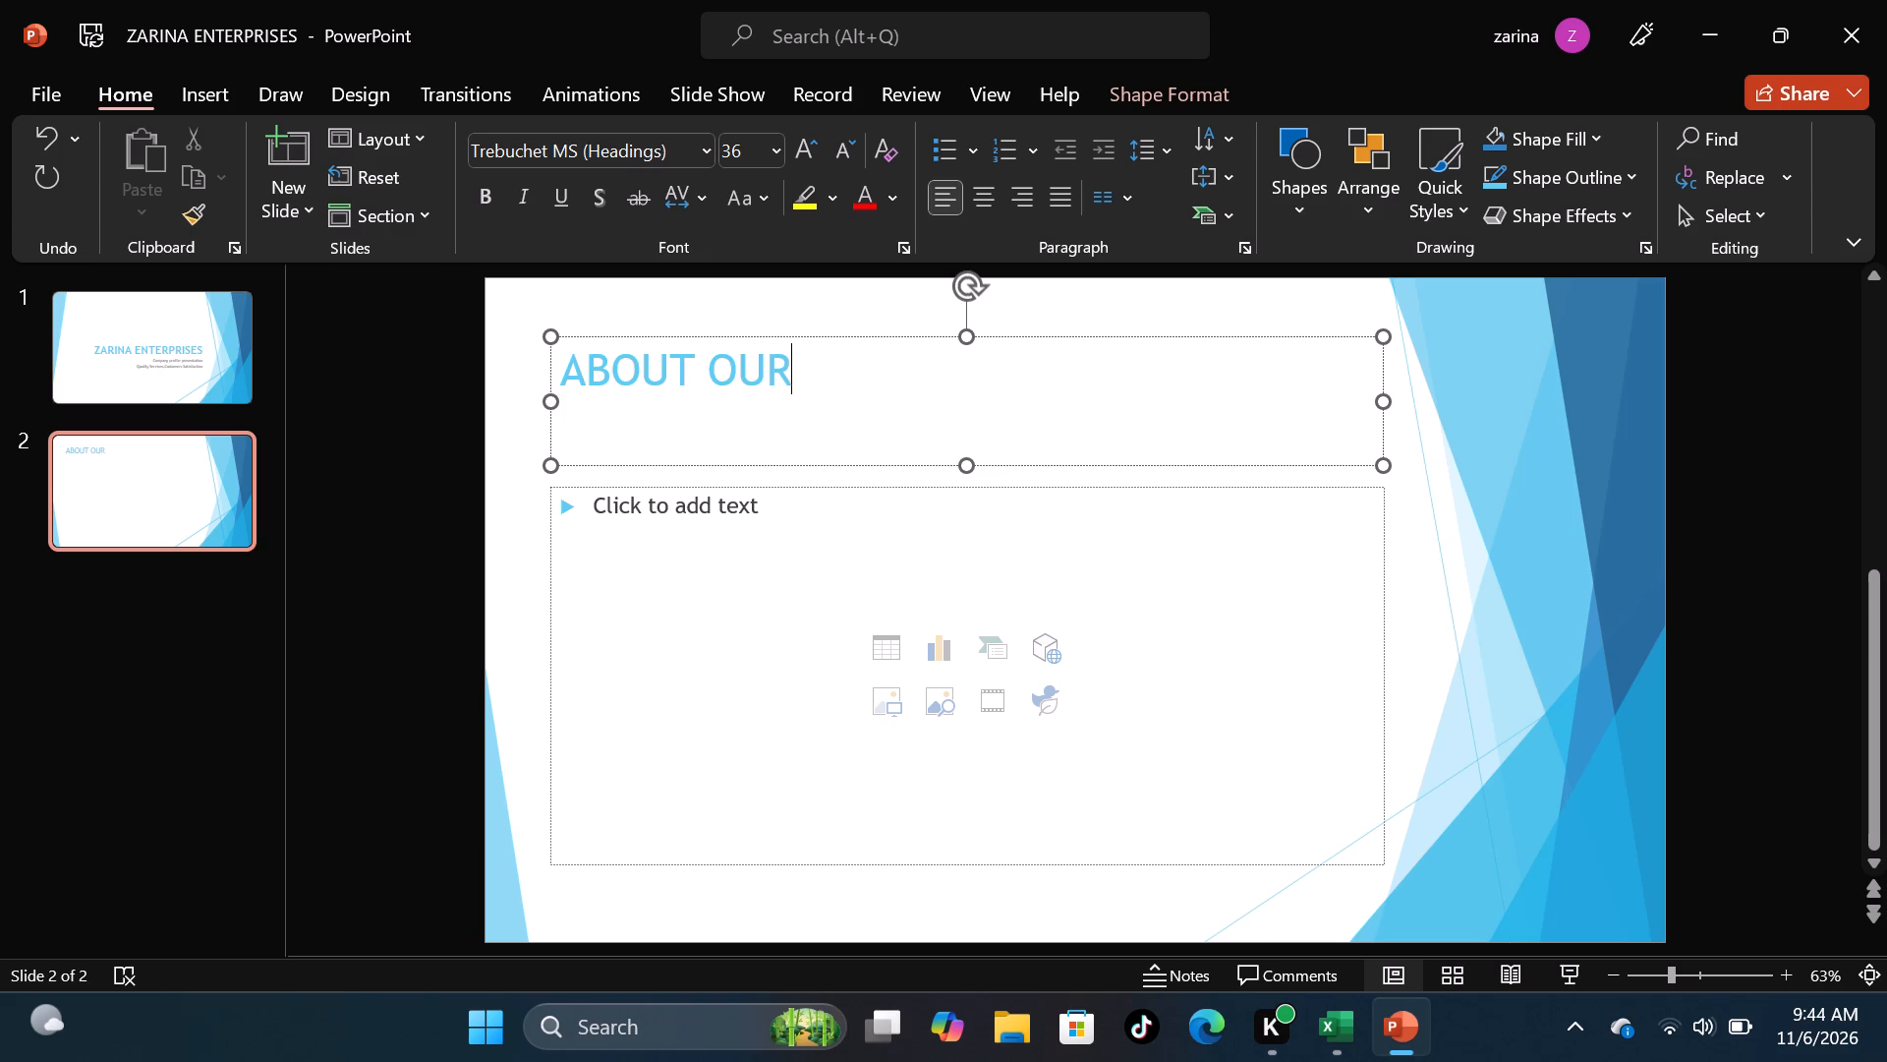
key("space")
type("CO")
type("MPANY")
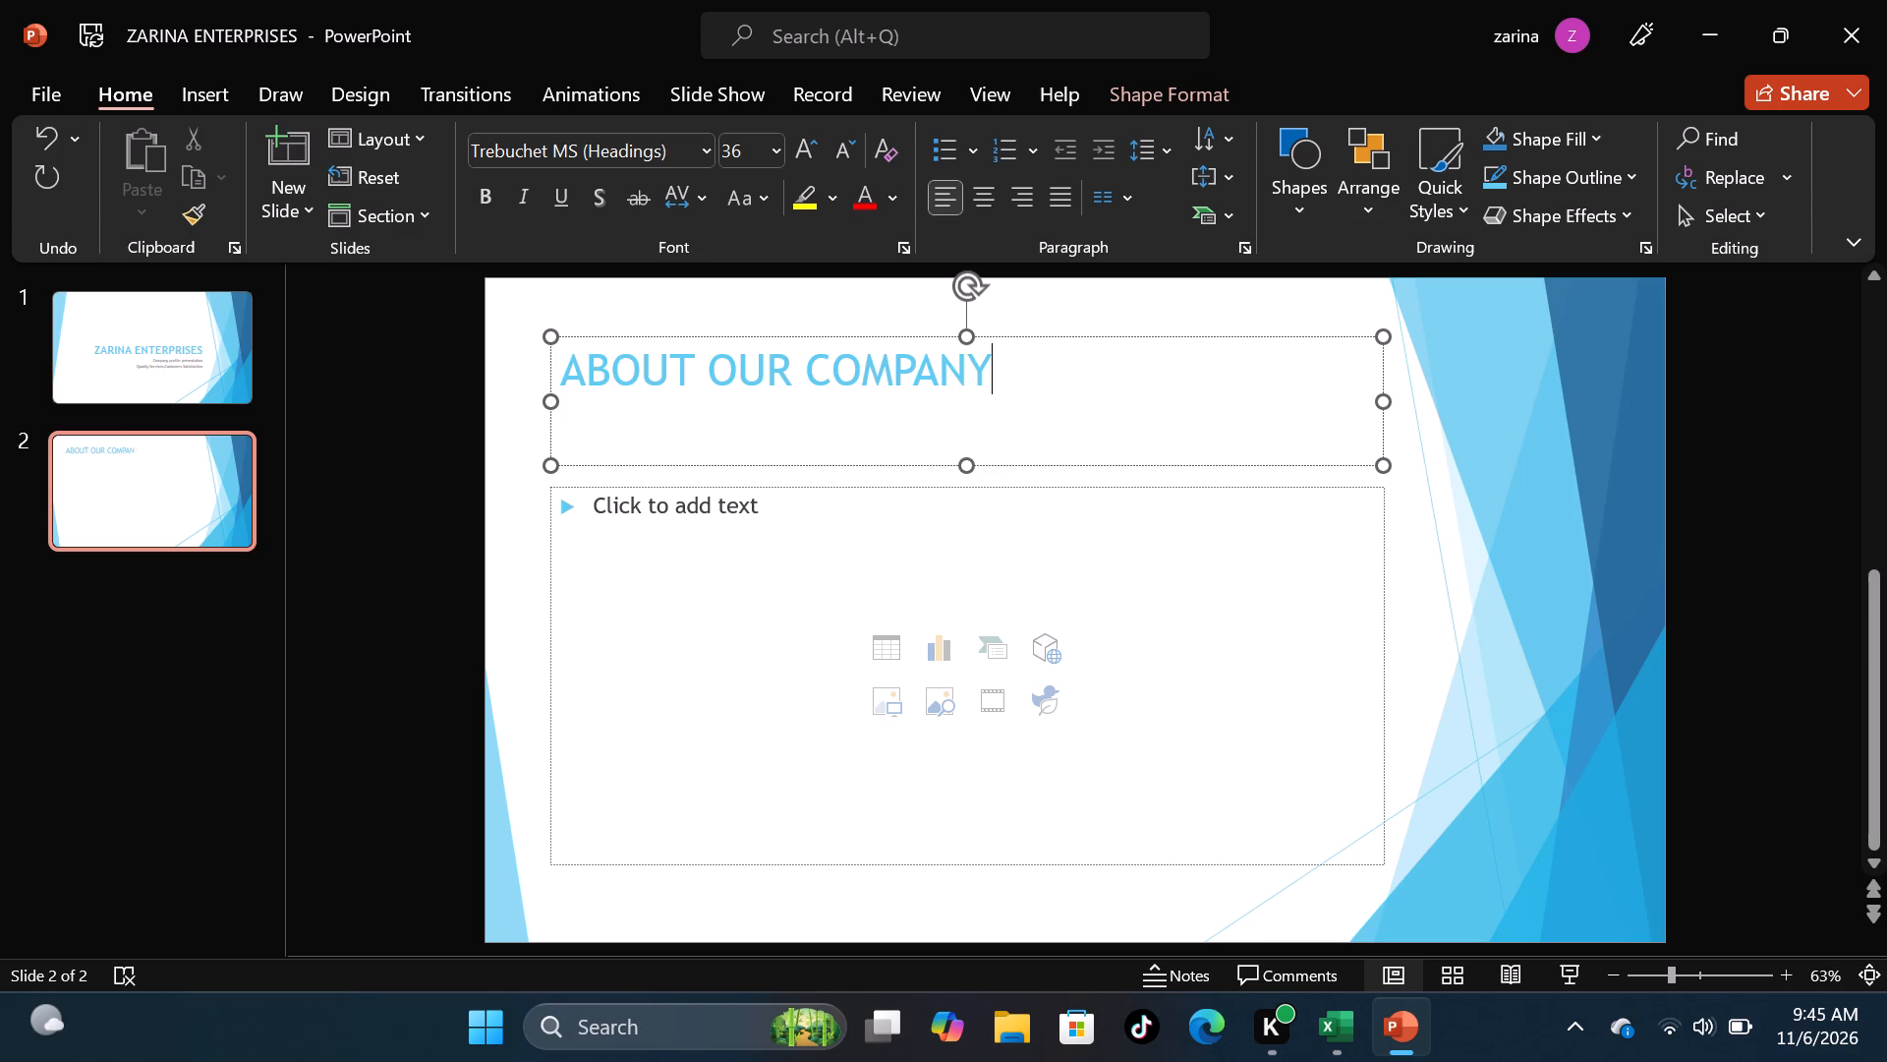
Enter "Zarina Enterprises Ltd is a business company committed to providing quality" as slide 2's first body bullet, followed by a new empty bullet.
left_click(613, 611)
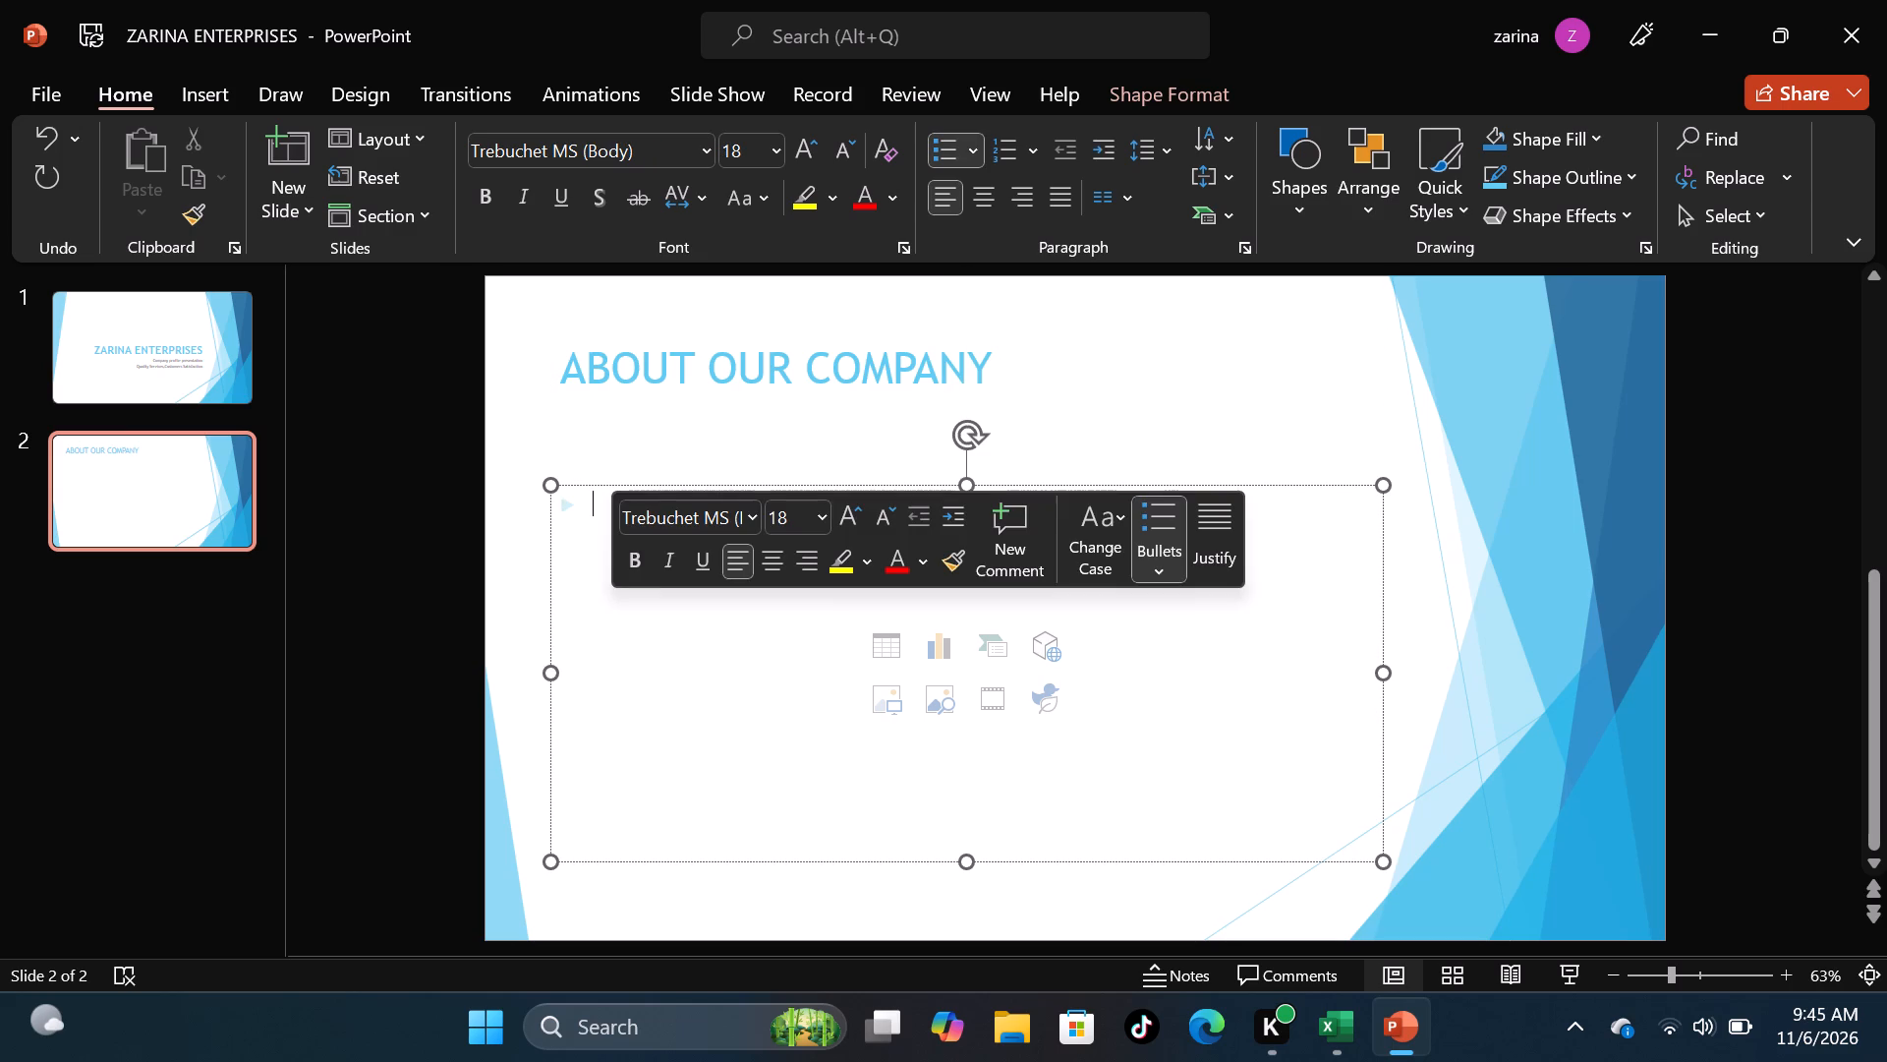
key("z")
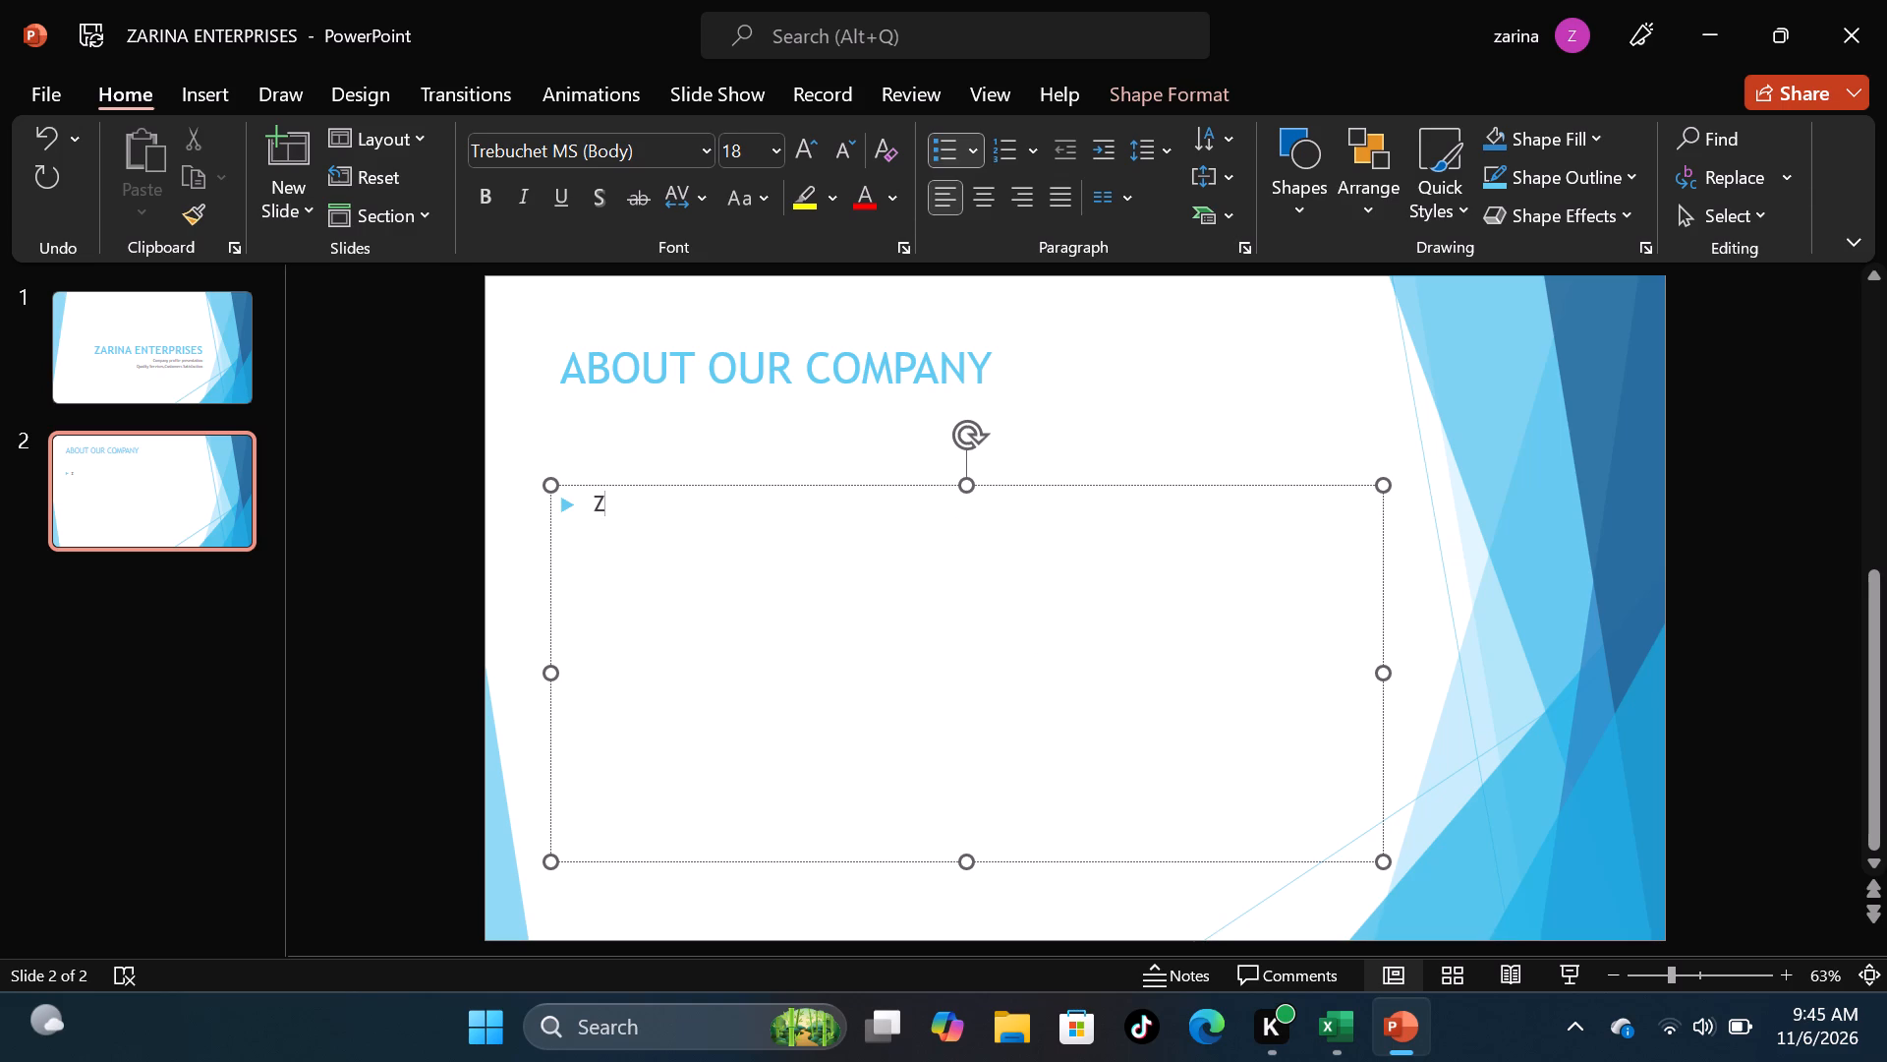
key("a")
key("r")
type("ina")
key("space")
key("e")
key("n")
type("ter")
key("p")
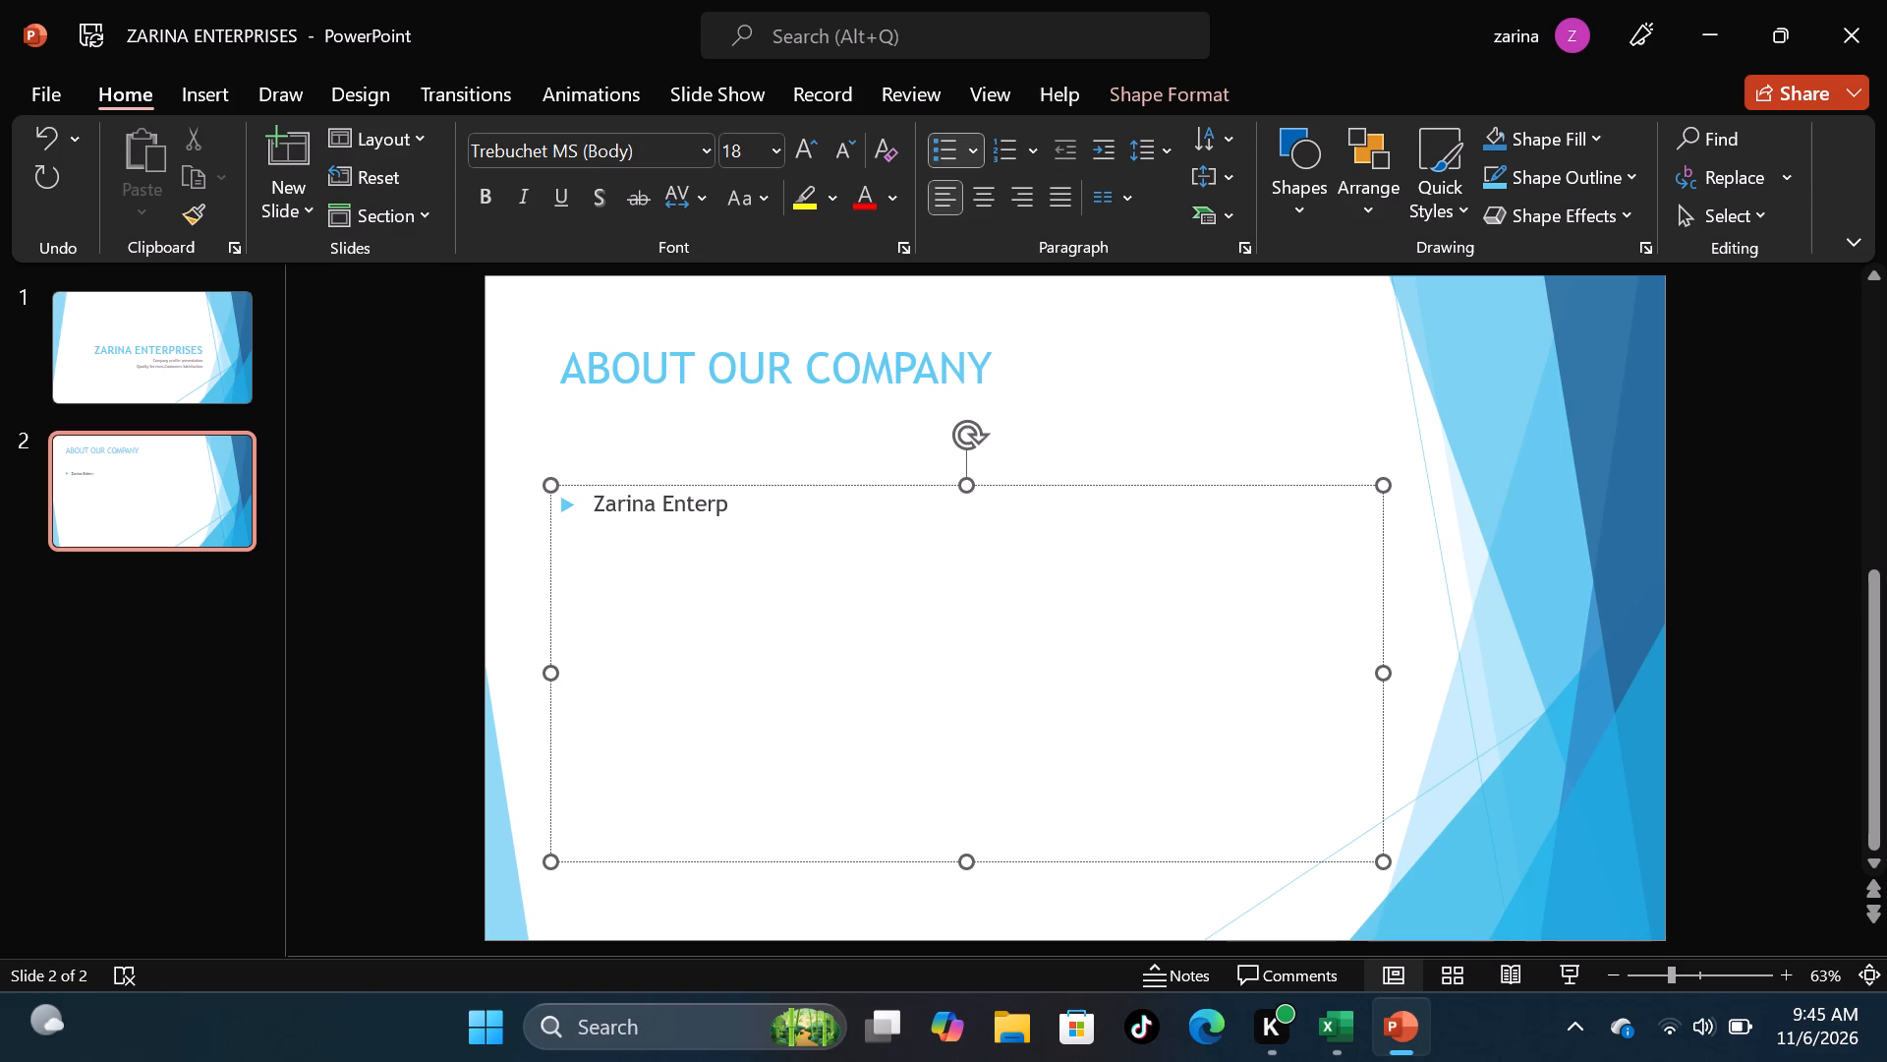
key("r")
key("i")
type("ses")
key("space")
key("l")
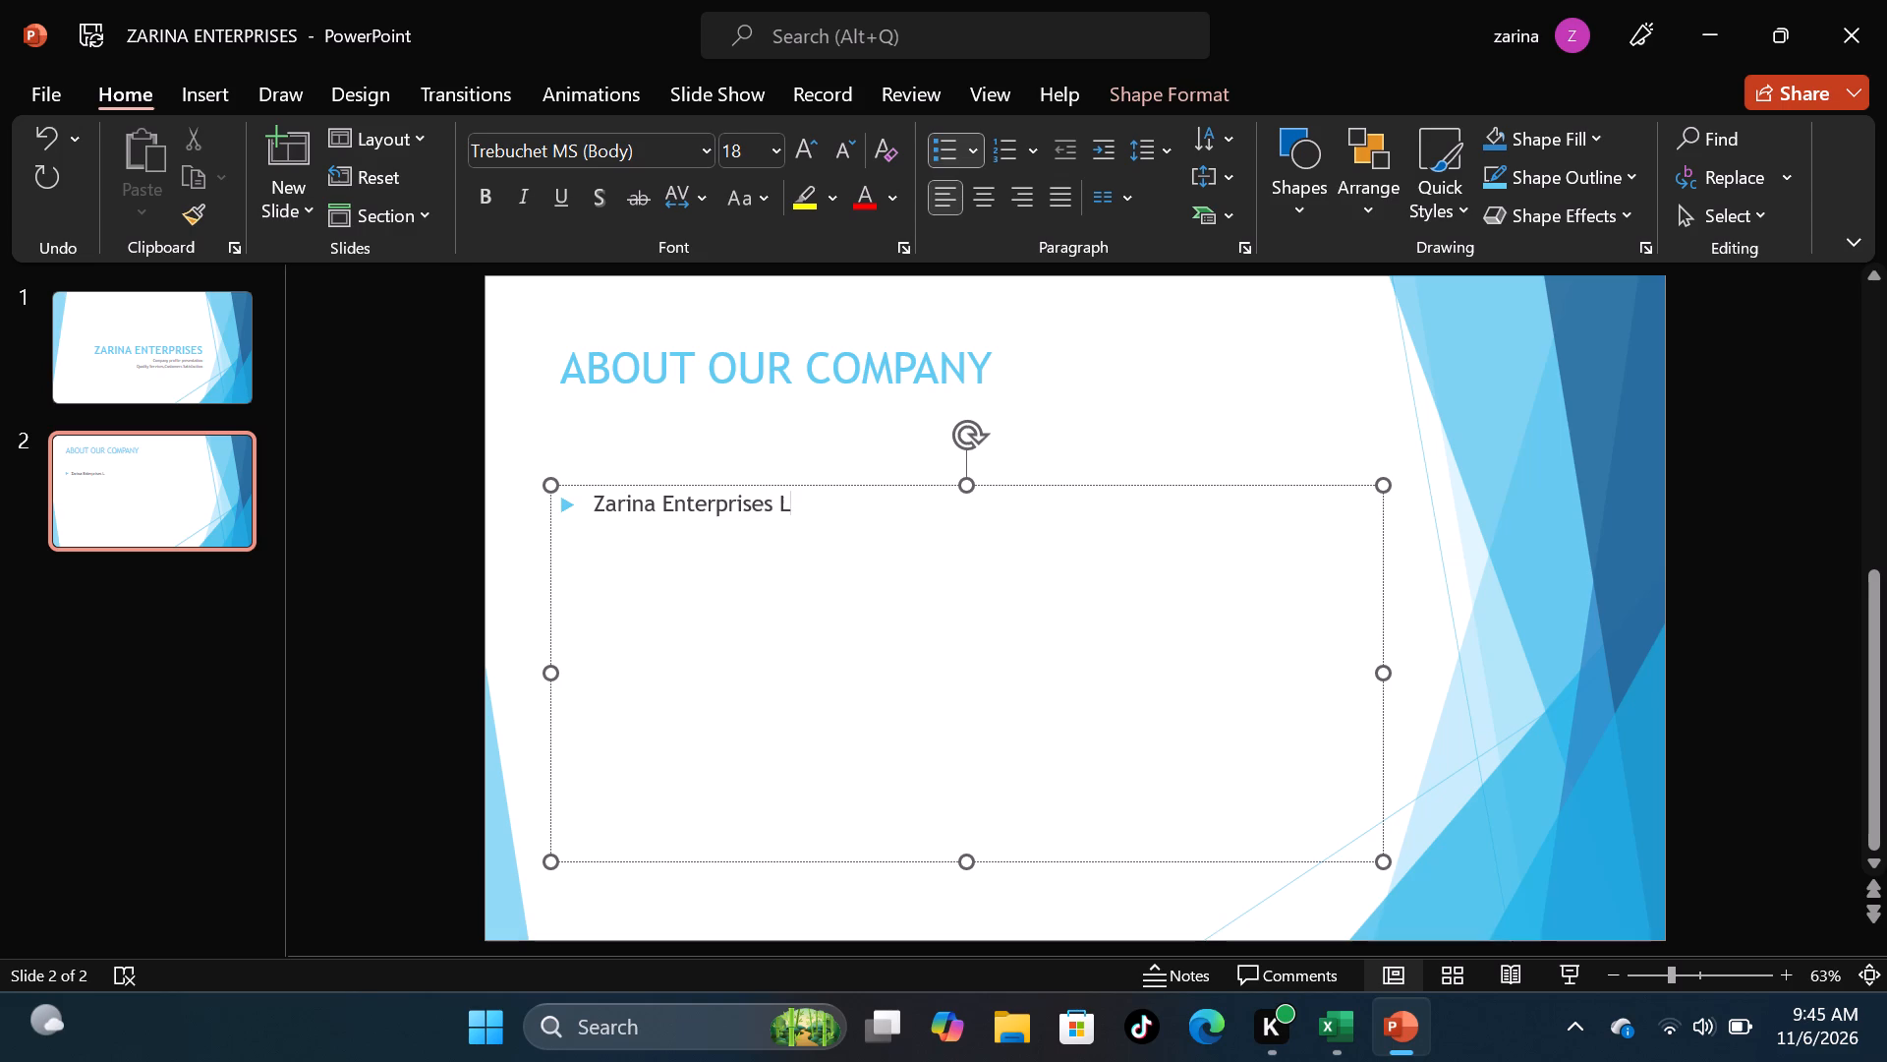
type("td")
key("space")
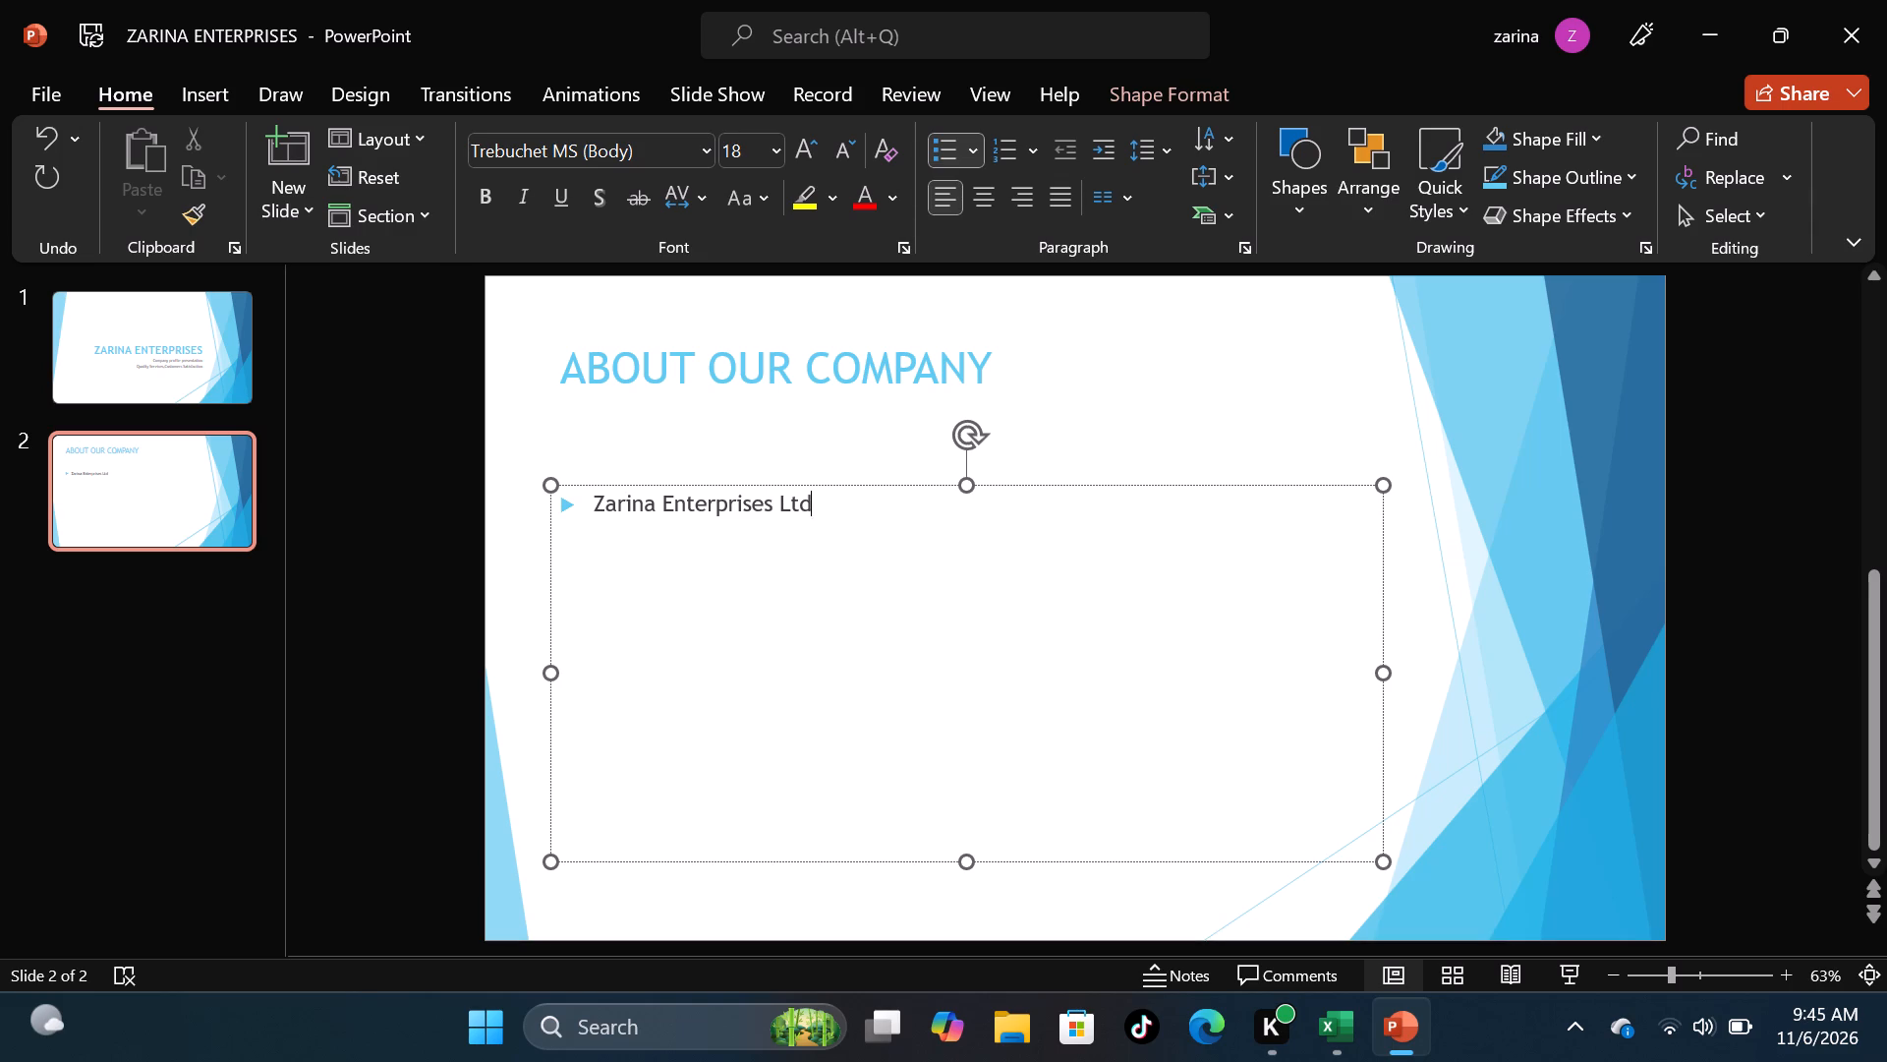
type("i")
key("s")
key("space")
type("a bu")
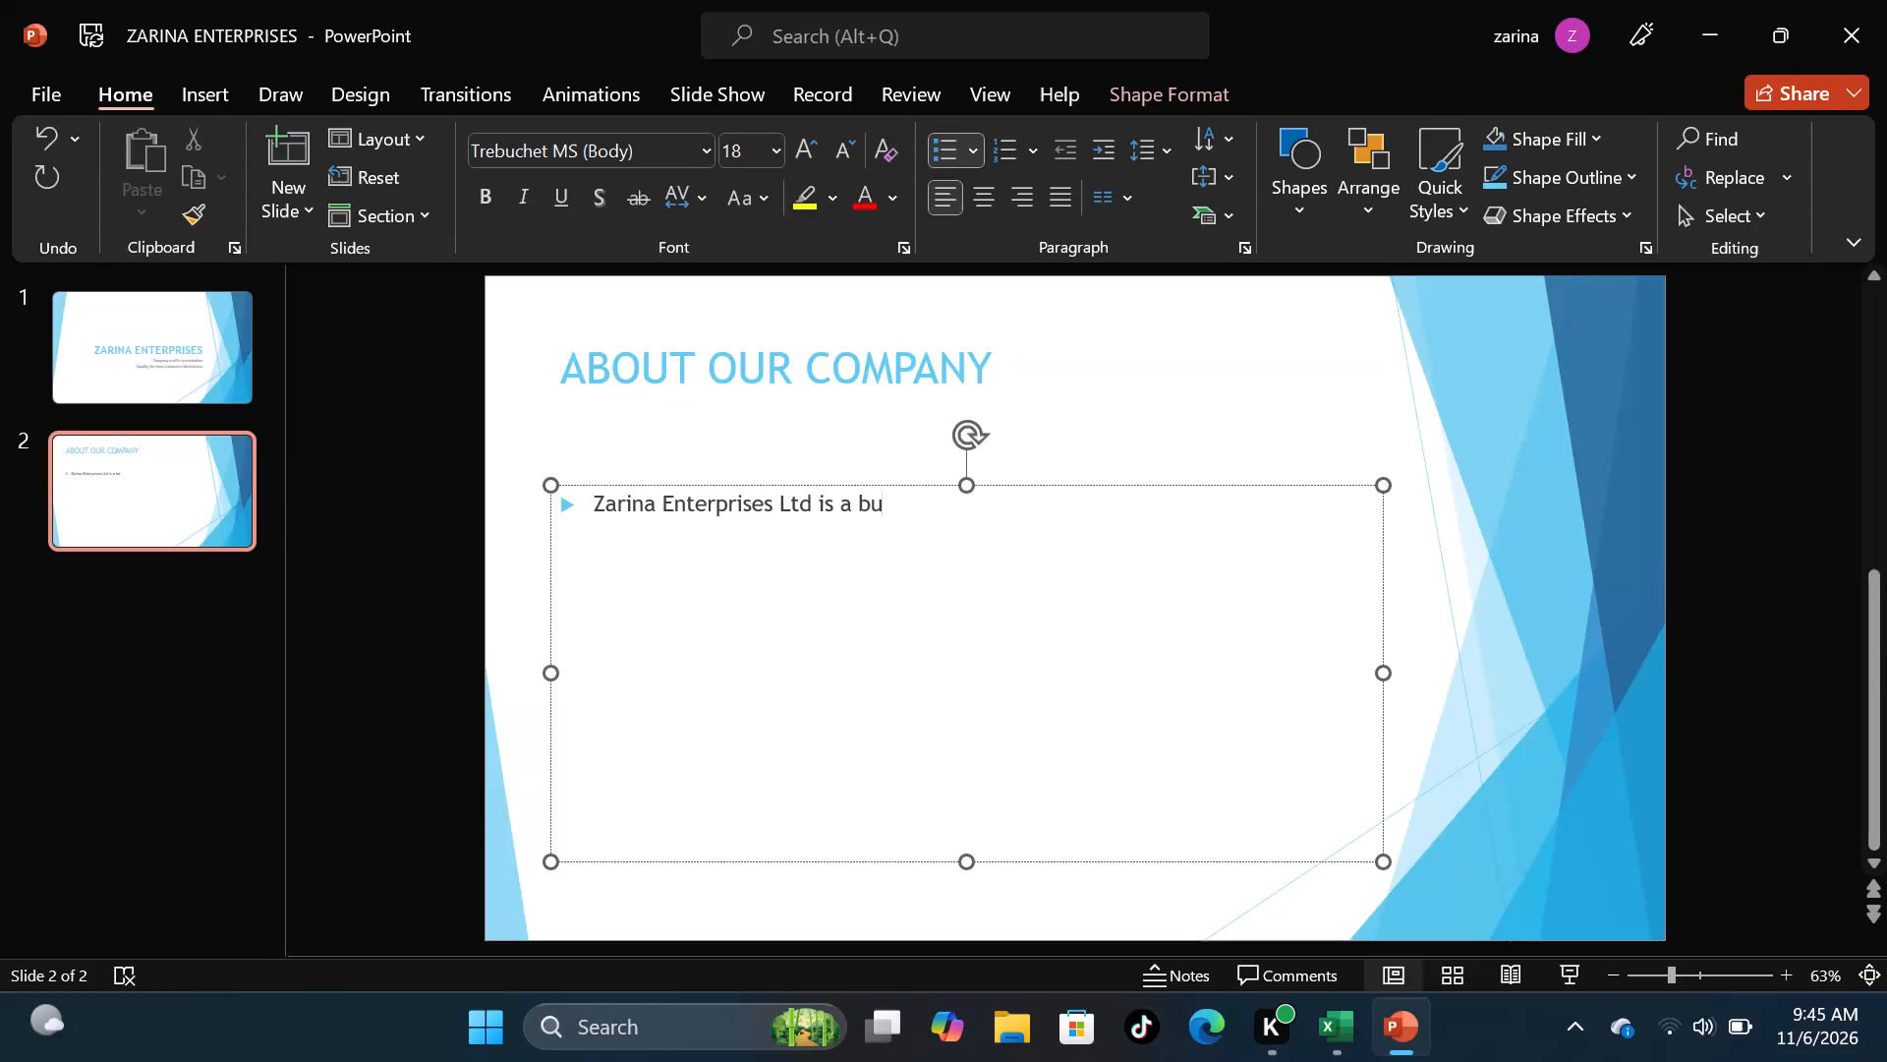
type("siness")
key("space")
type("company")
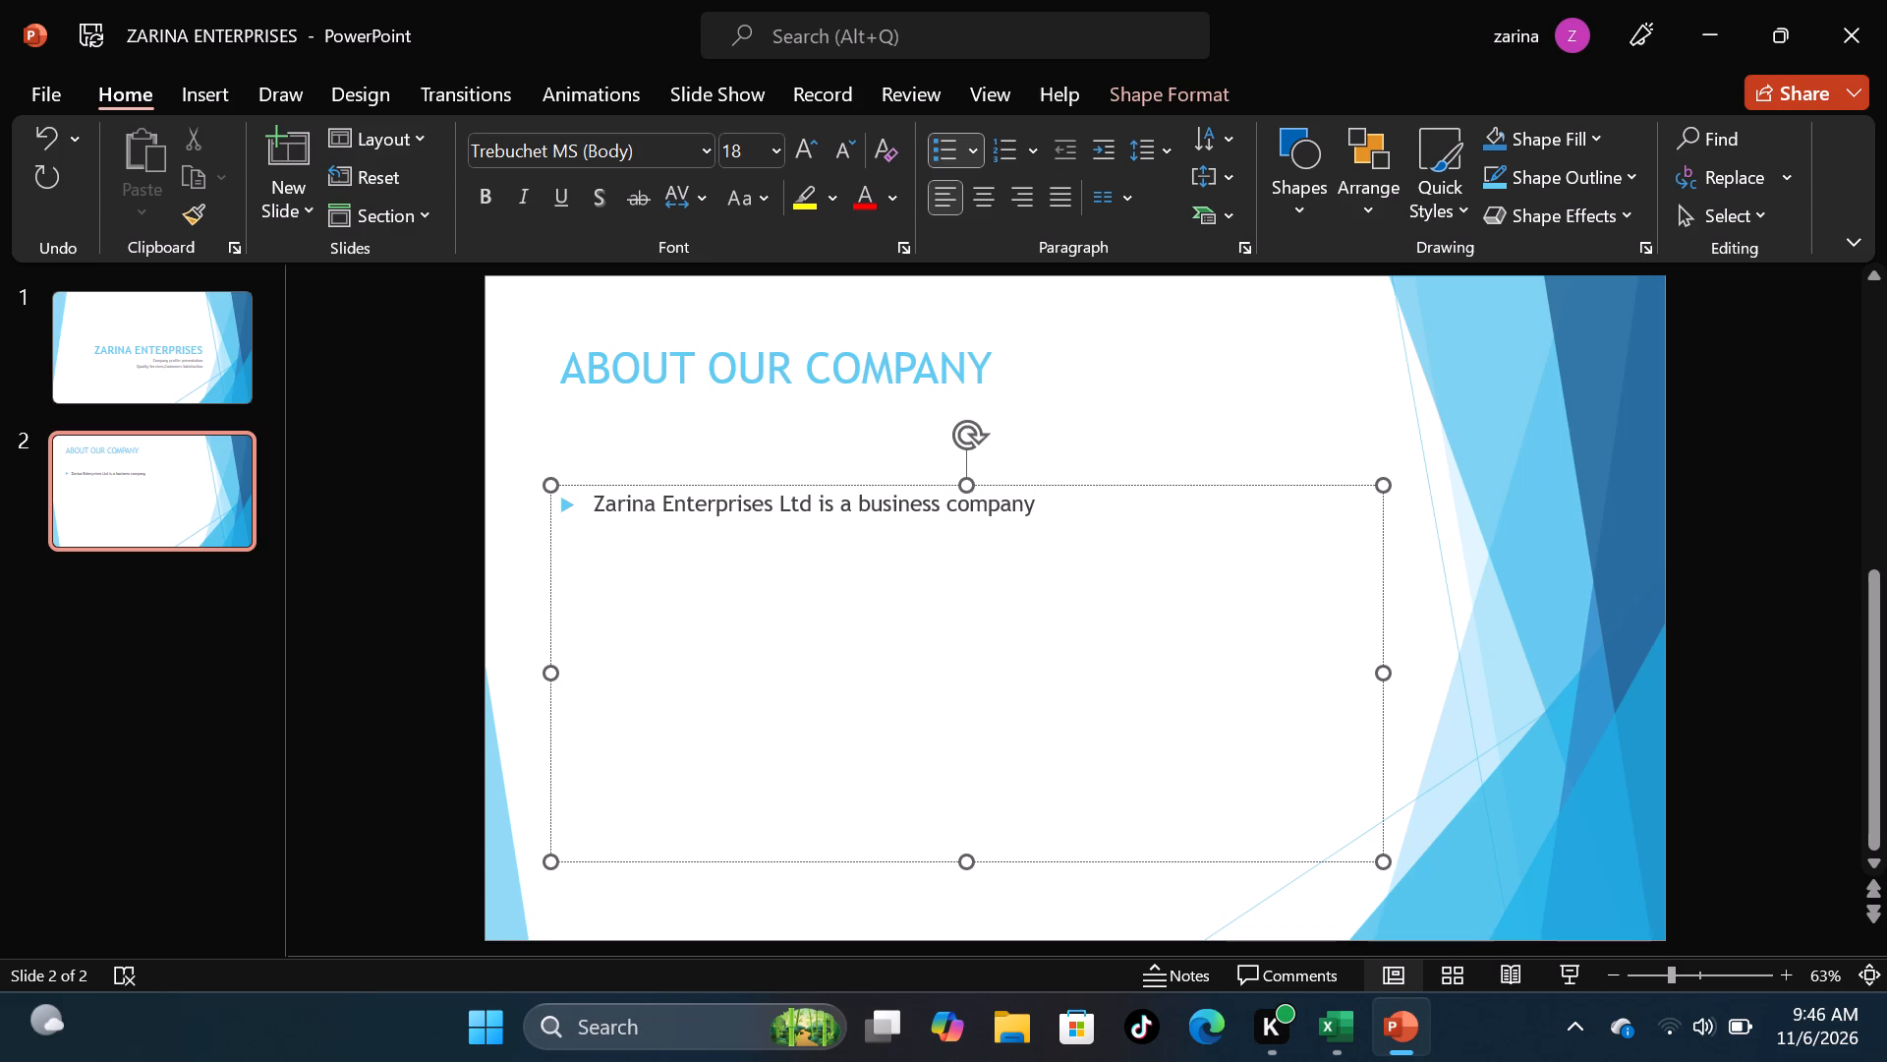
key("space")
type("co")
type("mm")
key("i")
type("tt")
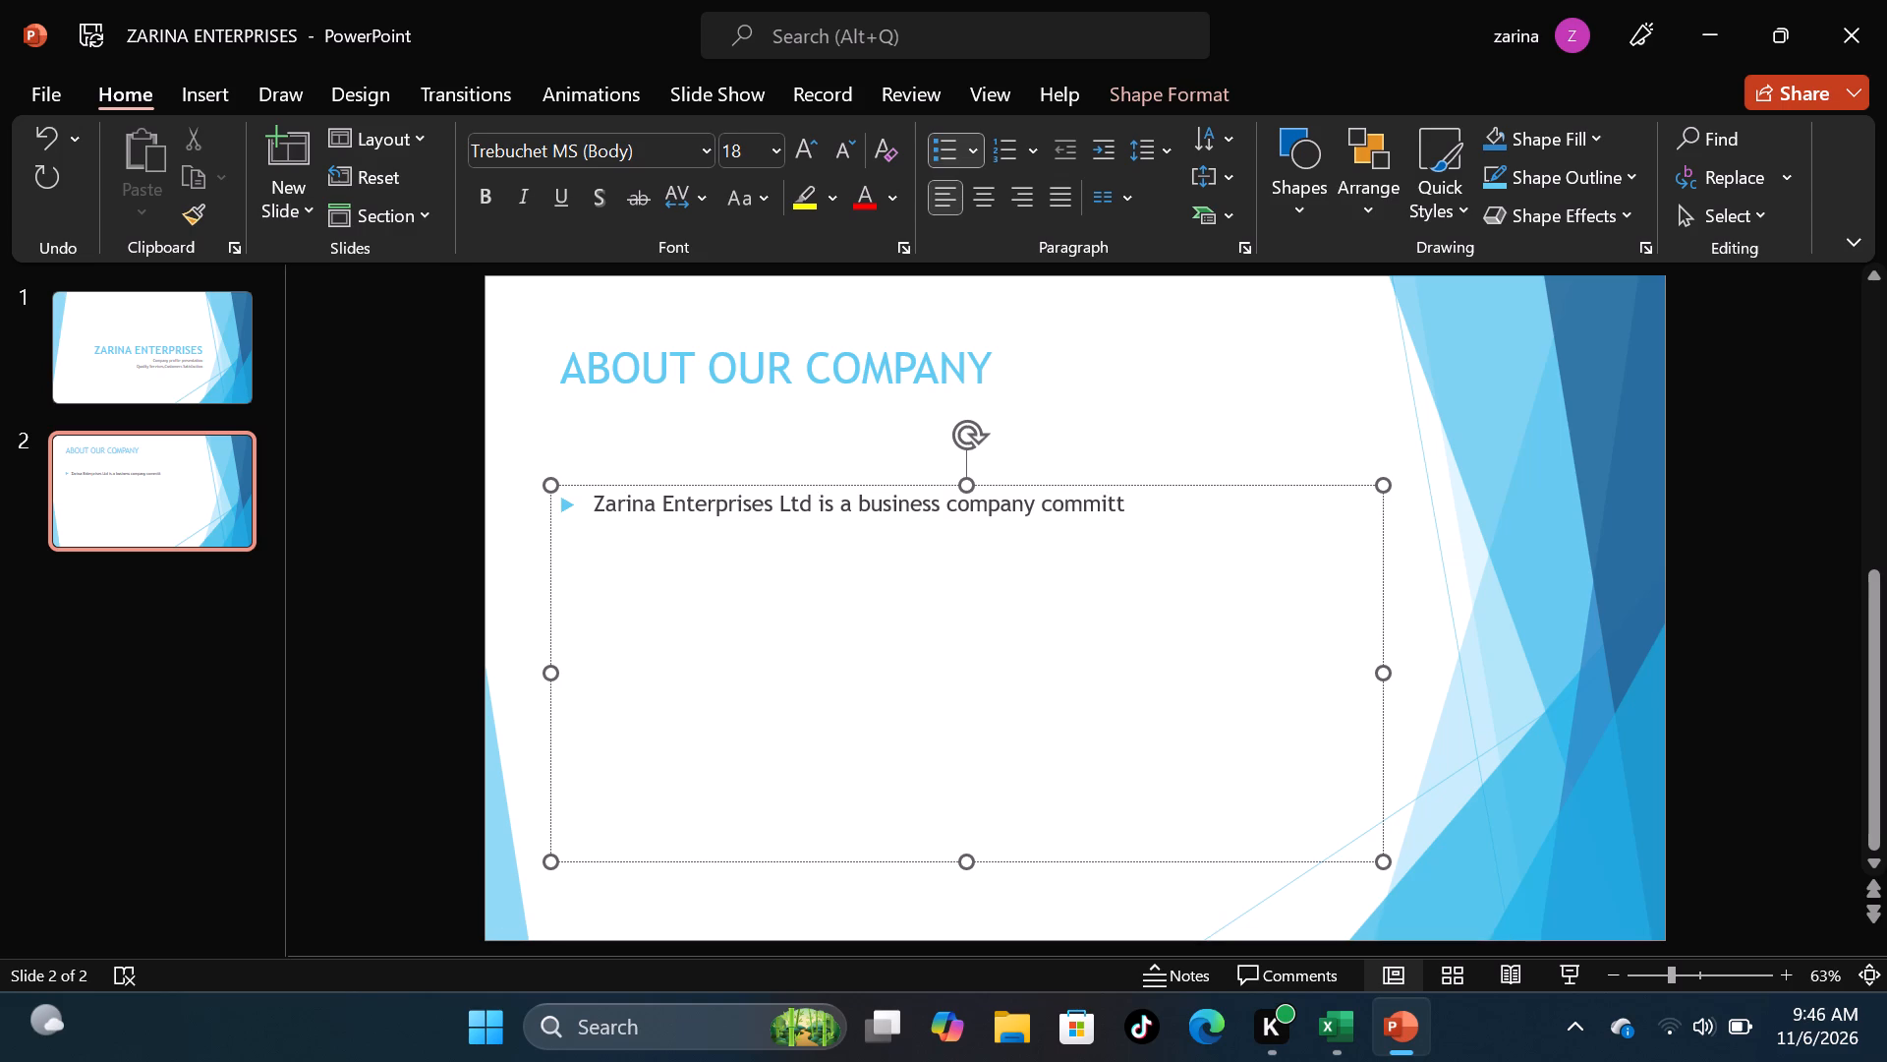
type("ed")
key("space")
type("to")
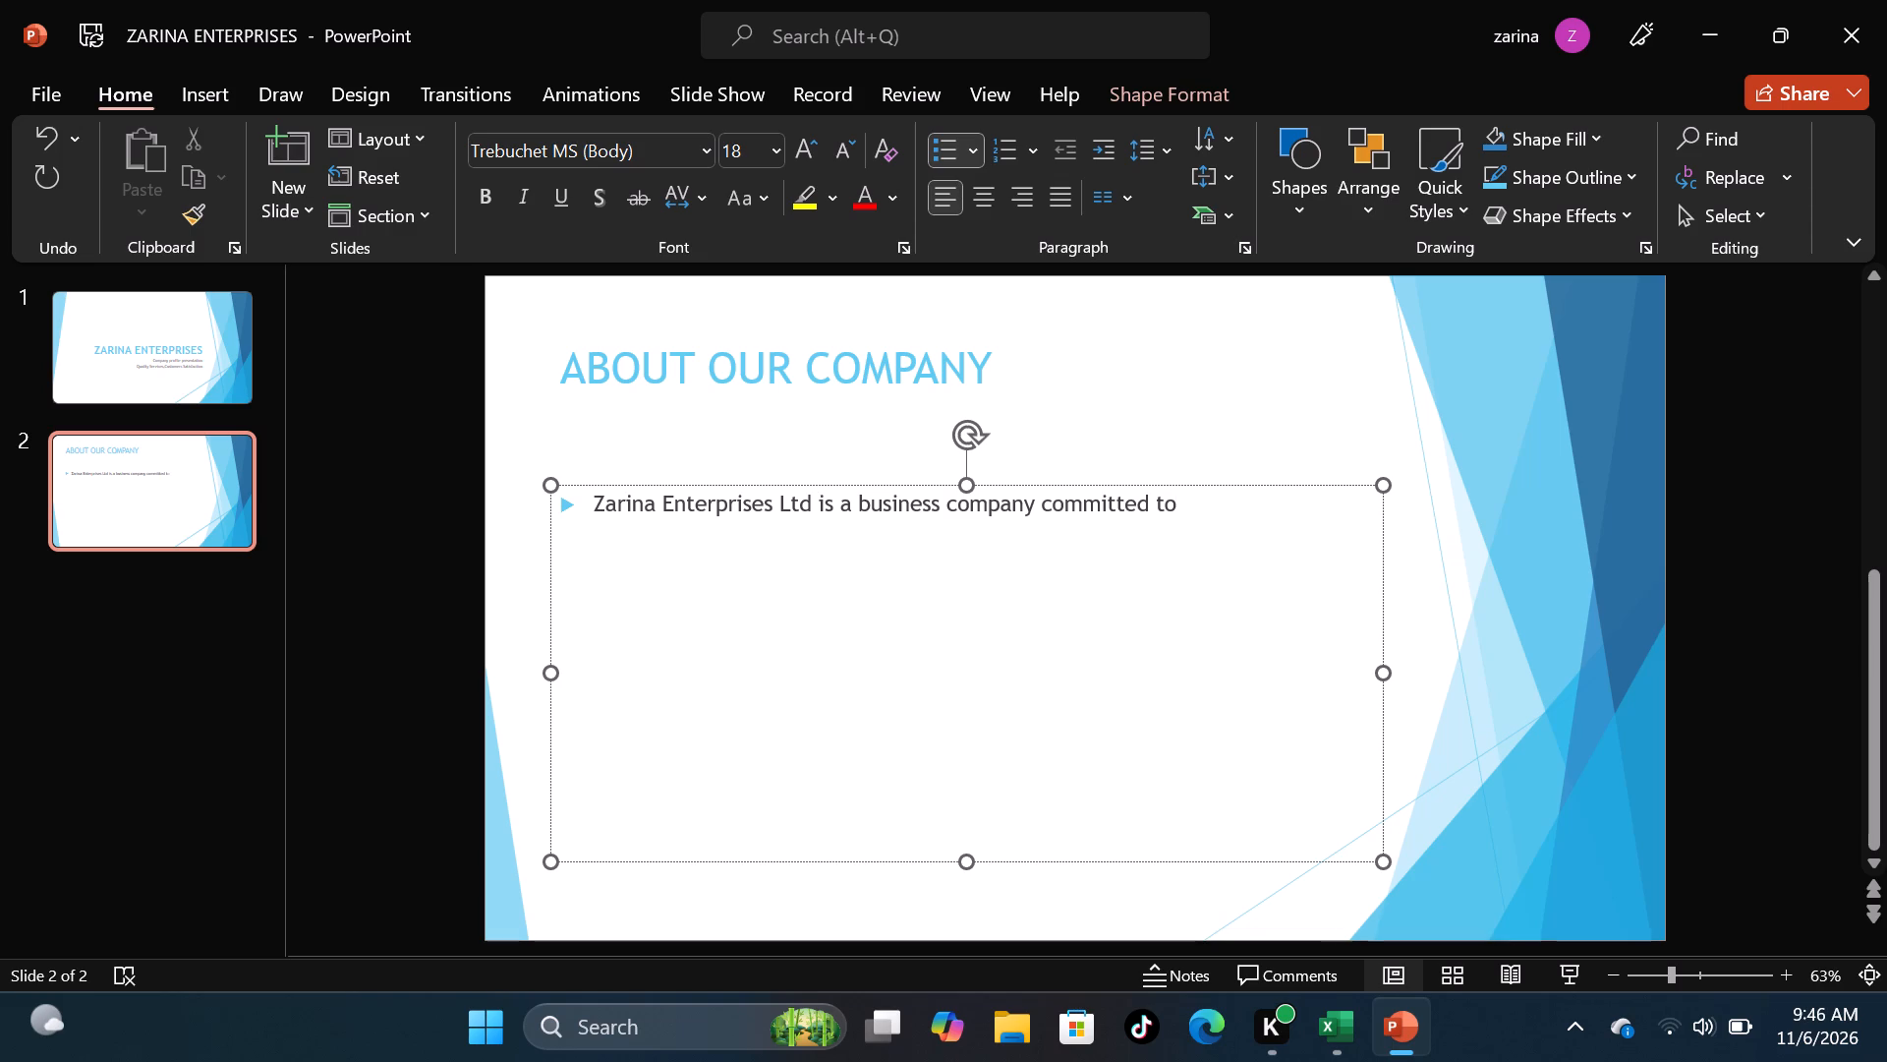
key("space")
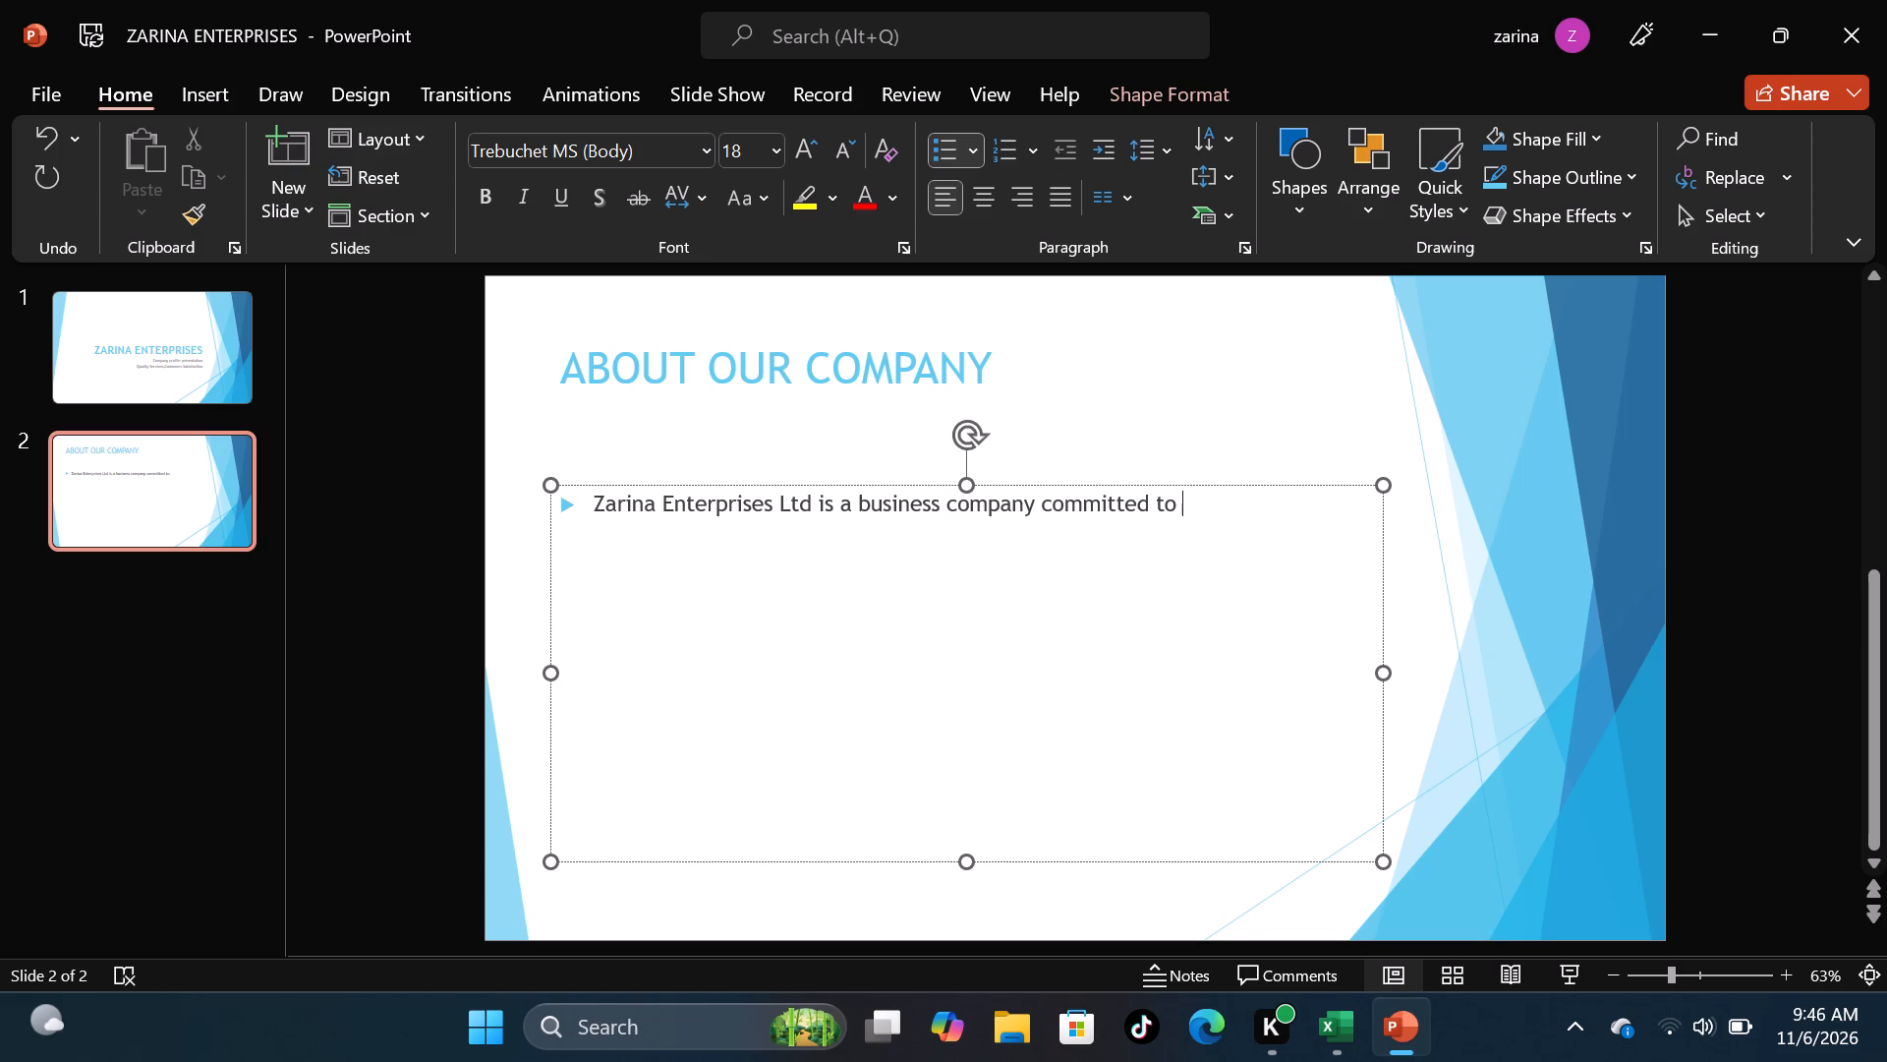
type("pro")
key("v")
type("id")
type("ing")
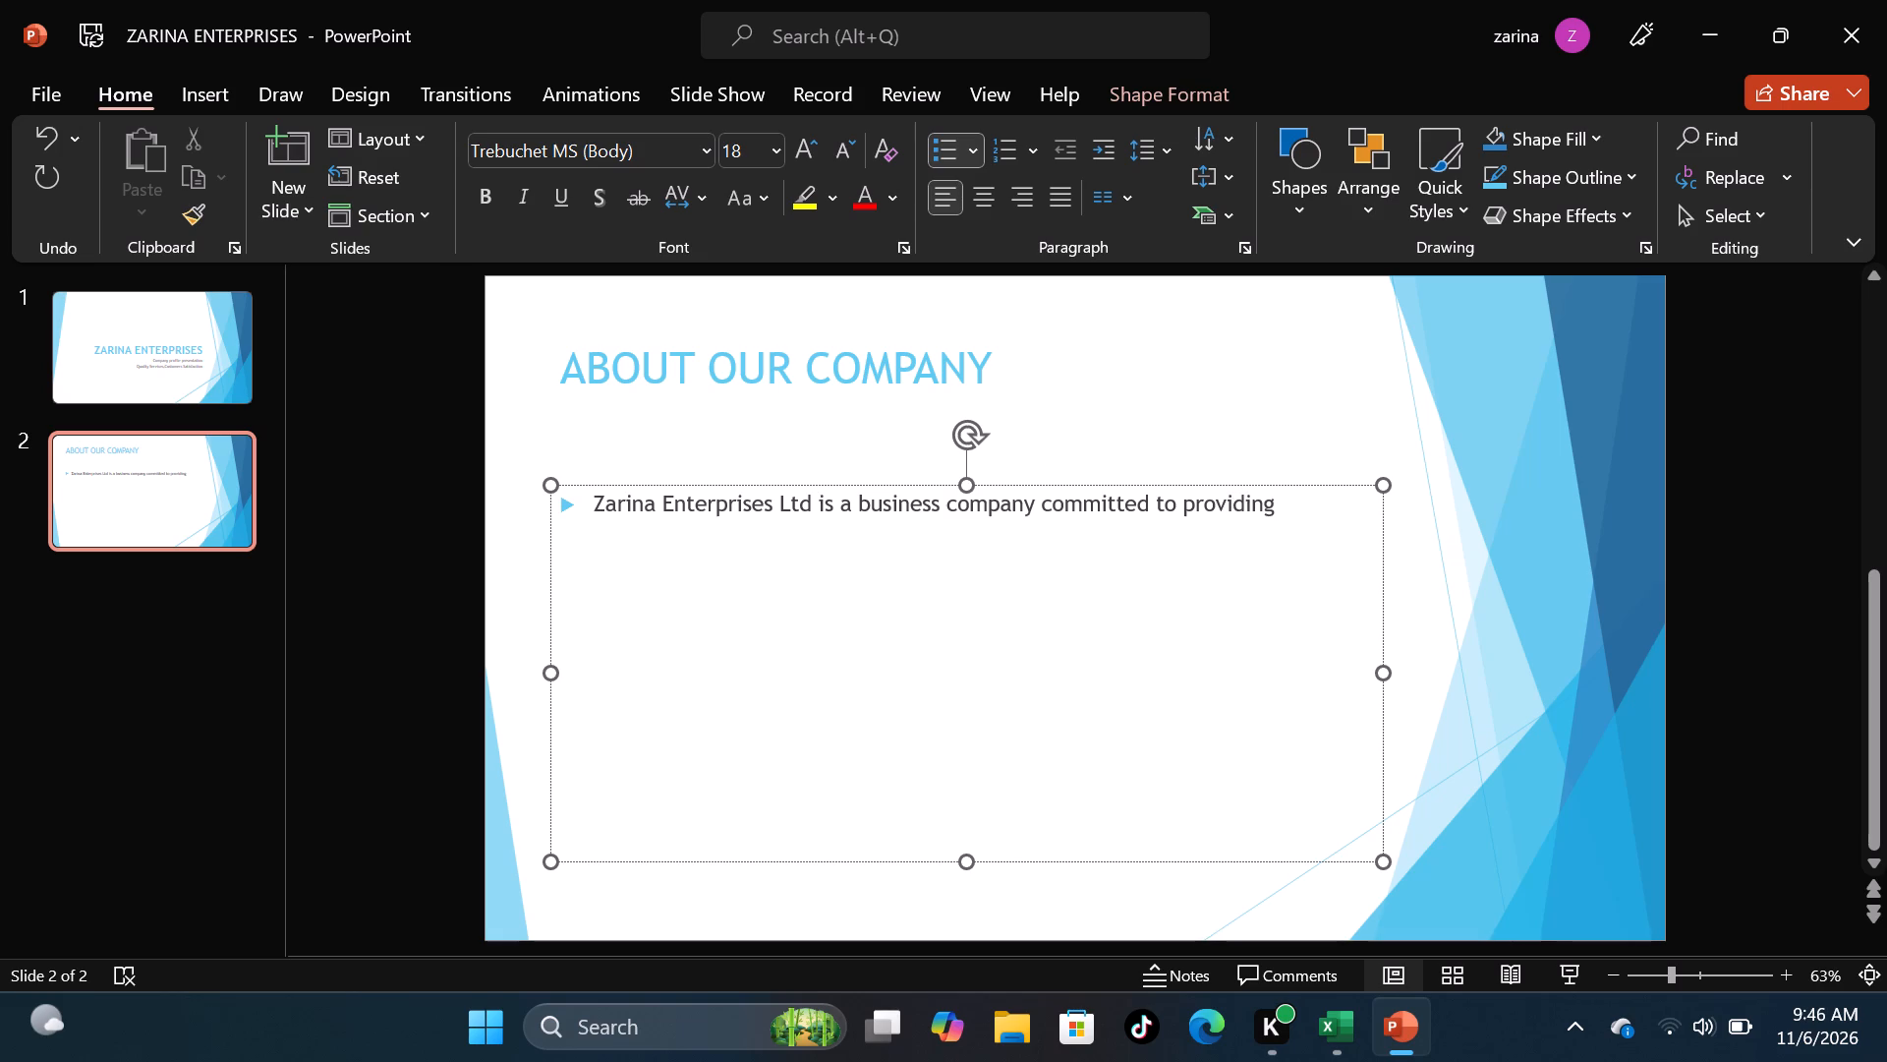
key("space")
type("qua")
type("lit")
key("y")
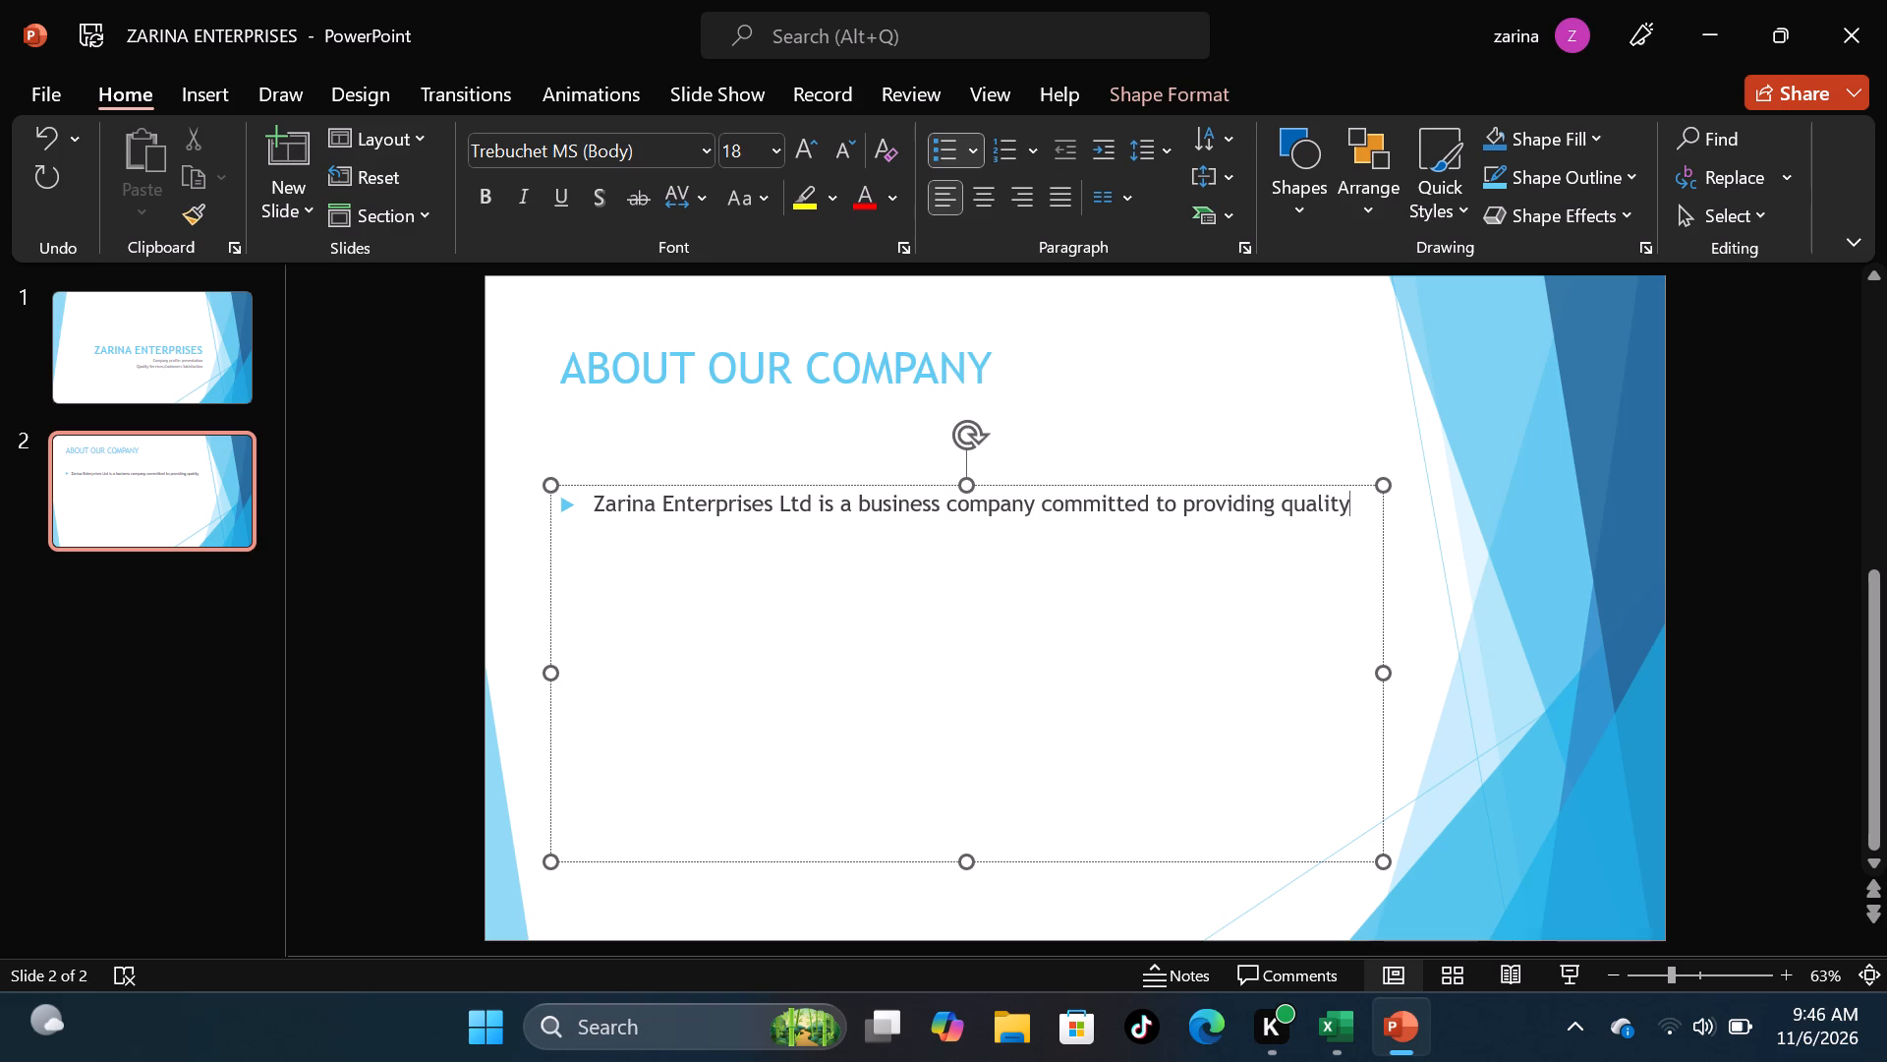
key("Return")
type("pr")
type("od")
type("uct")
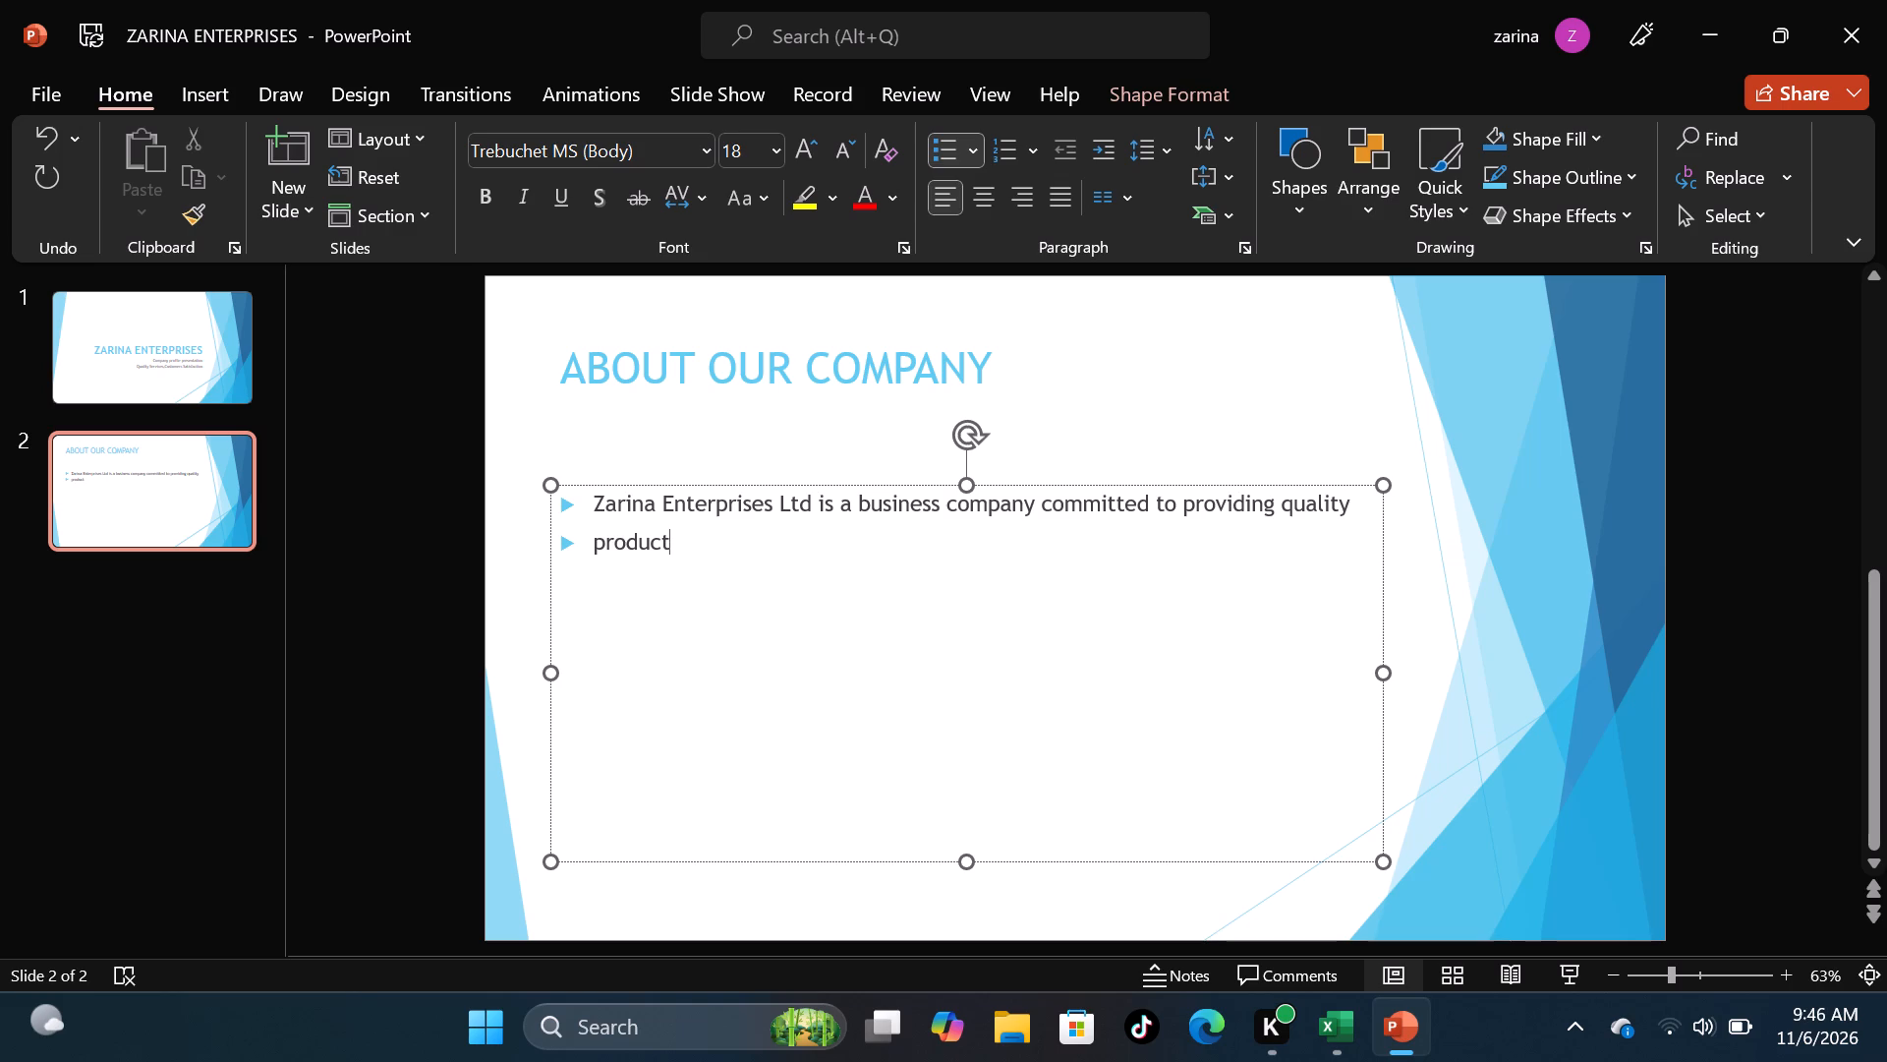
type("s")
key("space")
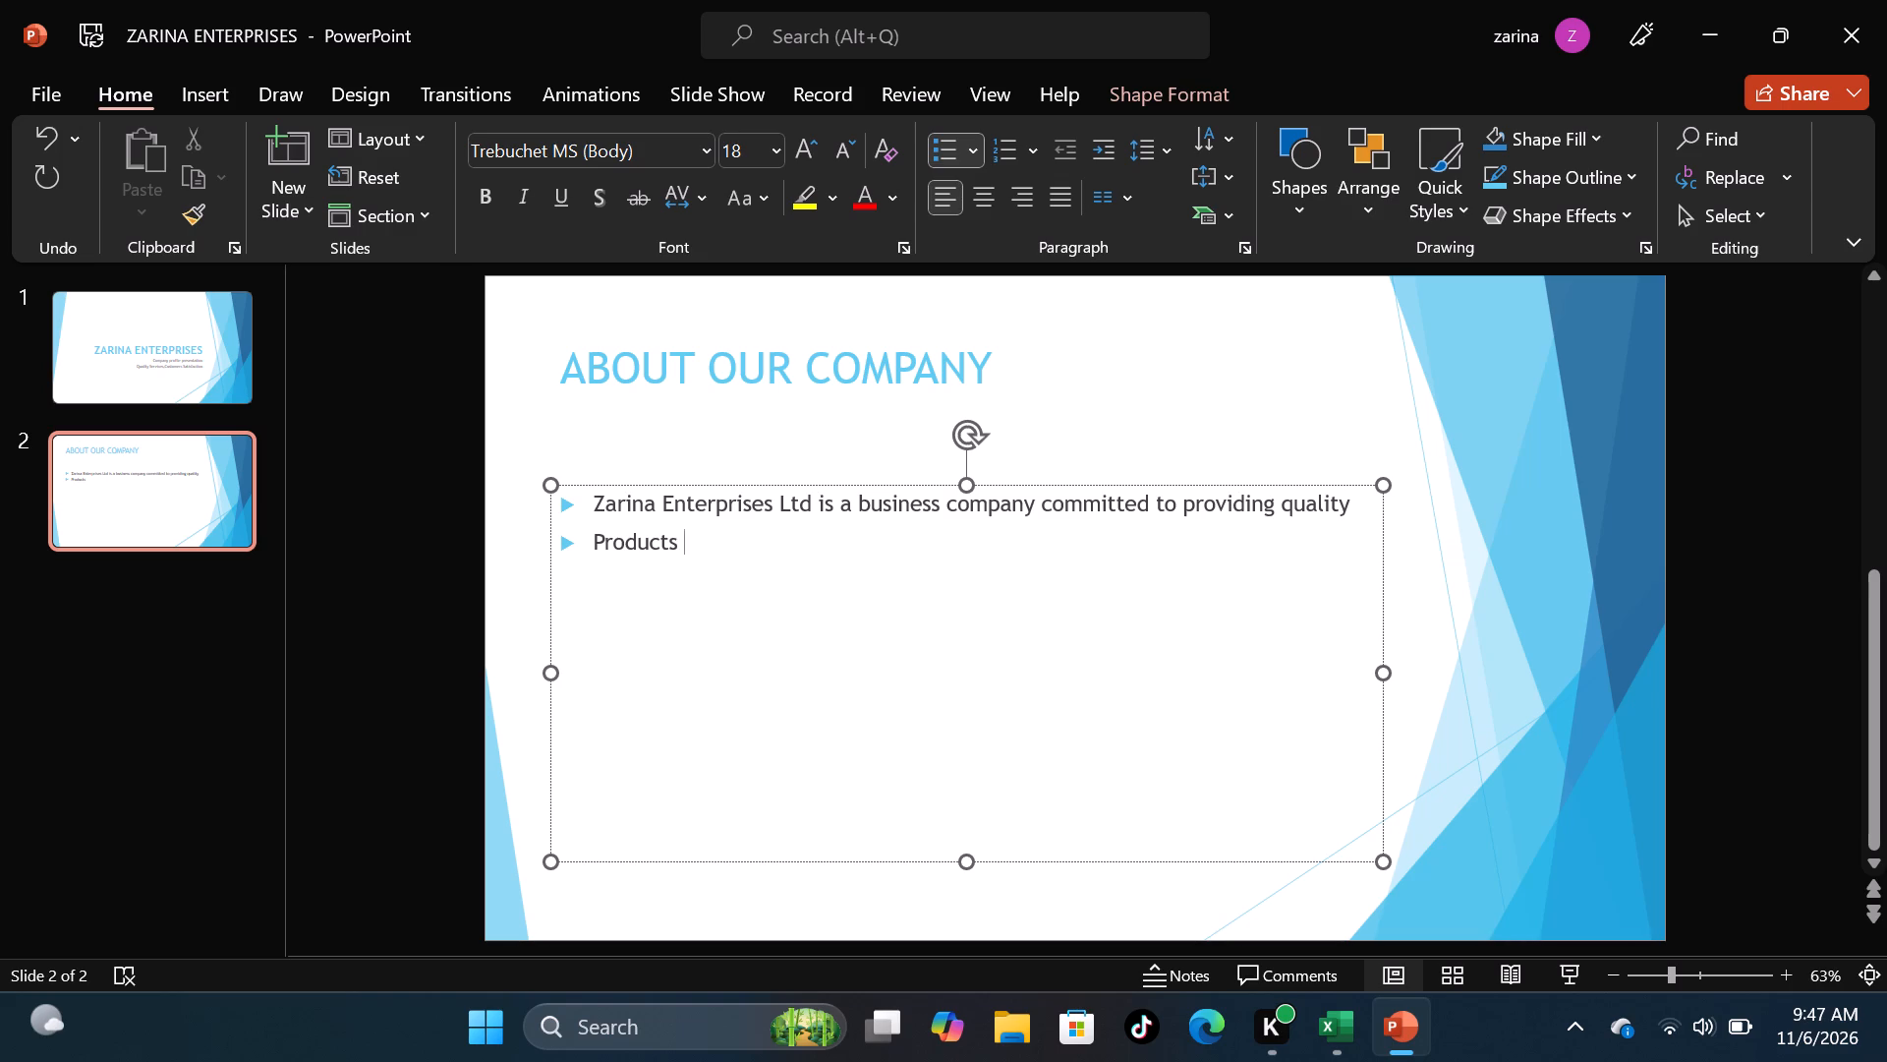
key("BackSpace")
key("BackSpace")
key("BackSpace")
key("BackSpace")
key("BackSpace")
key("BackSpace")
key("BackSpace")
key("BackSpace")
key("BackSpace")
Justify the empty second bullet in slide 2's body text.
left_click(1050, 186)
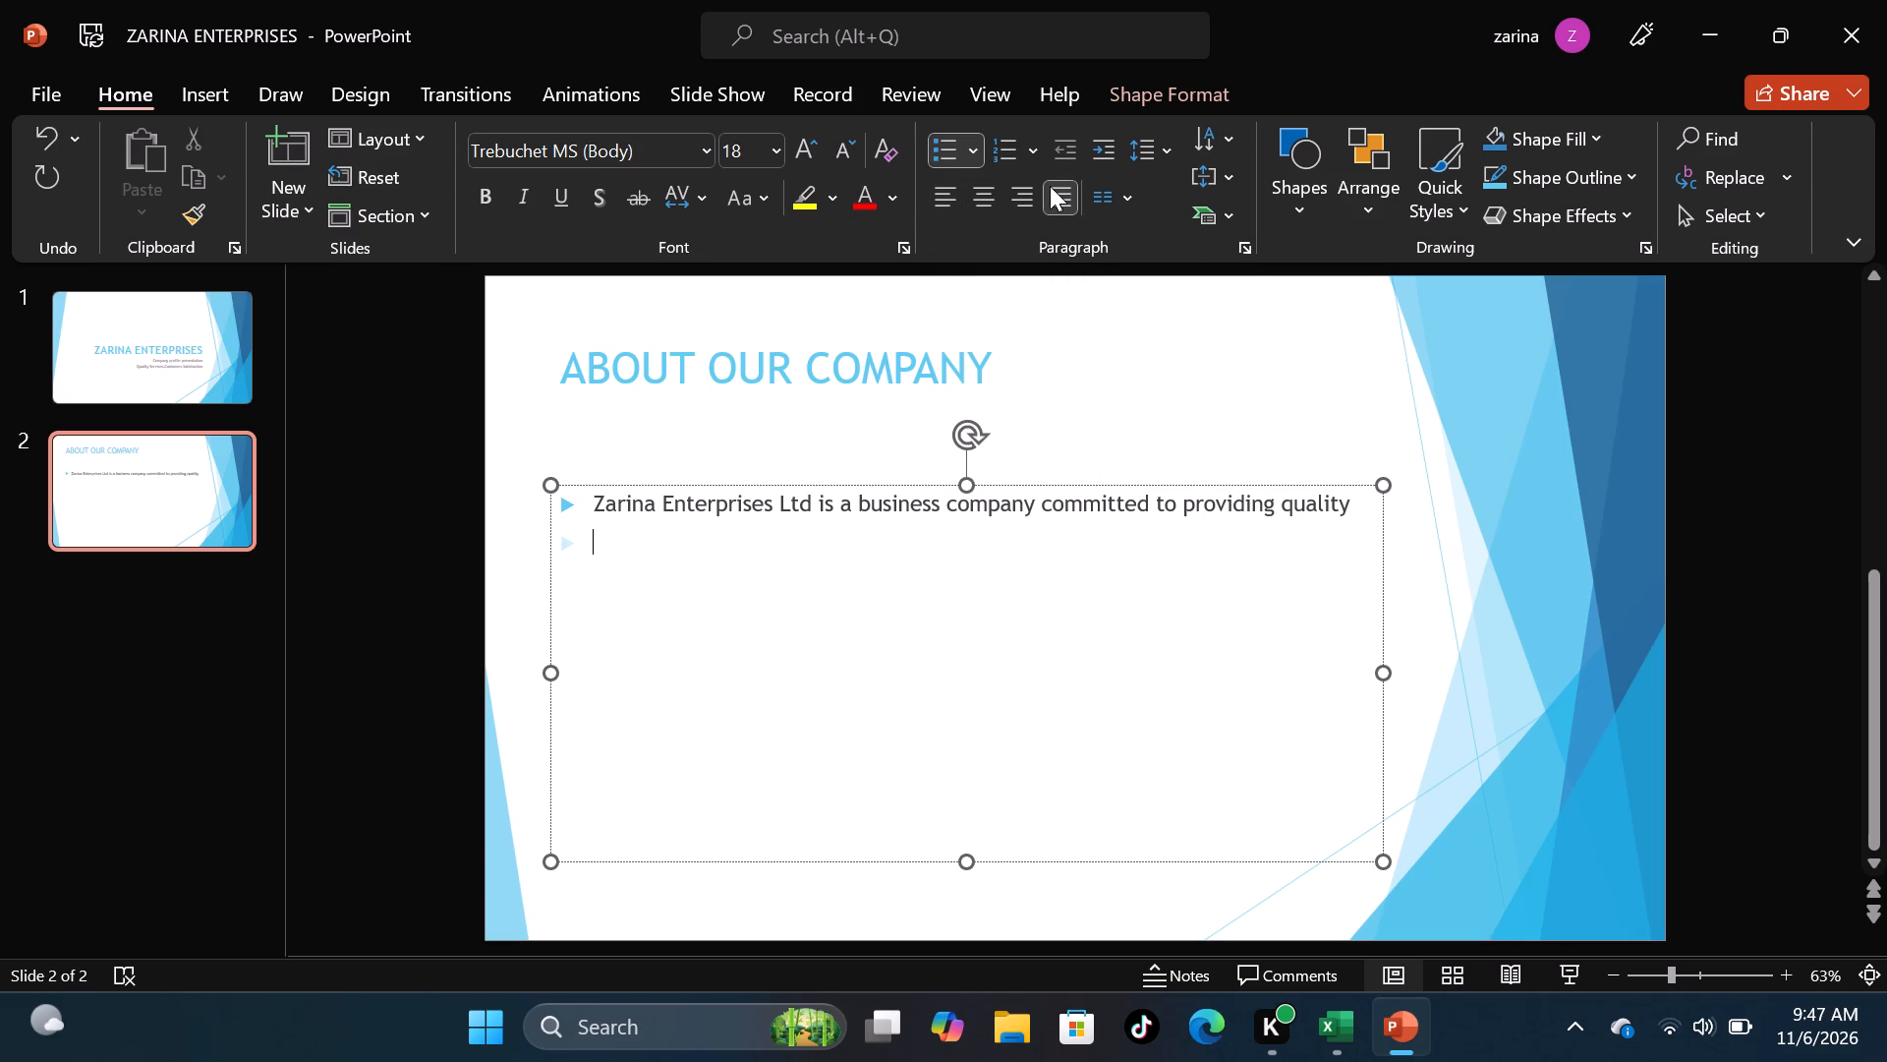
left_click(1050, 186)
Enter "products and reliable services to its customers." as slide 2's second body bullet.
key("p")
type("ro")
type("du")
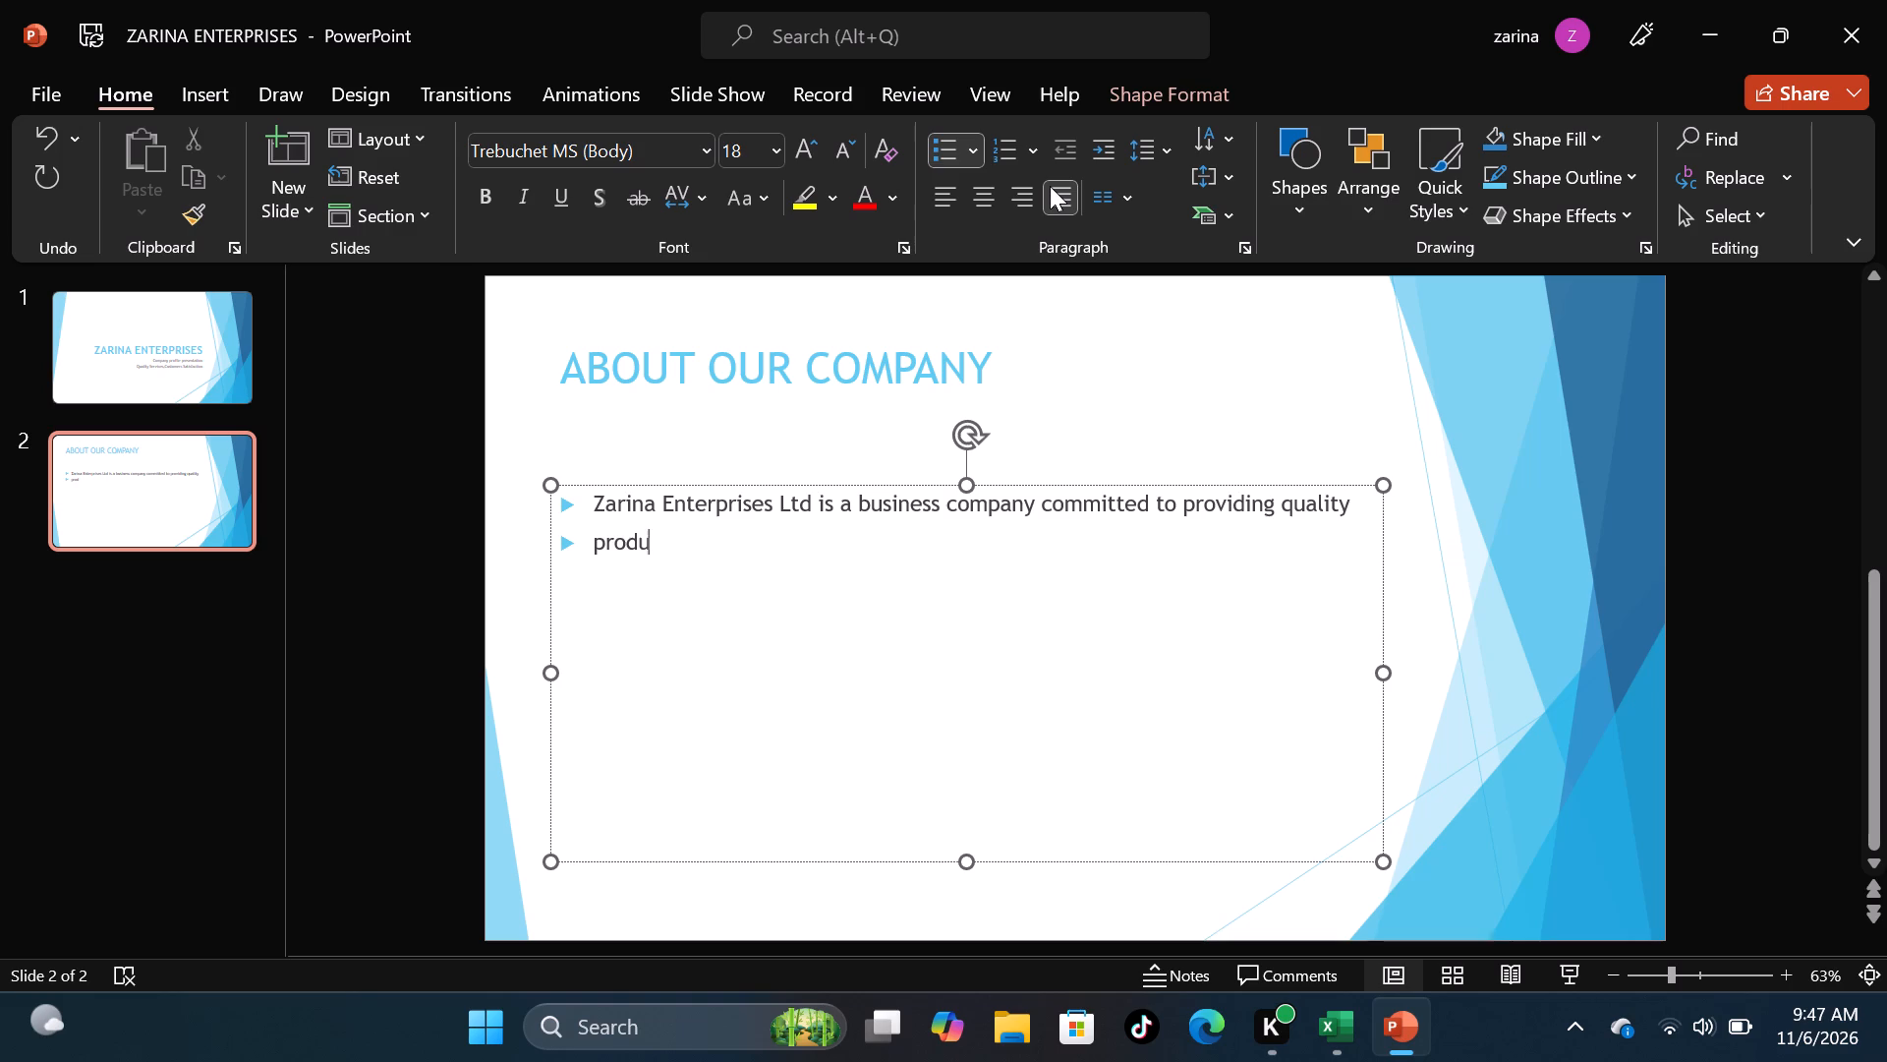
type("ct")
key("s")
key("space")
type("and")
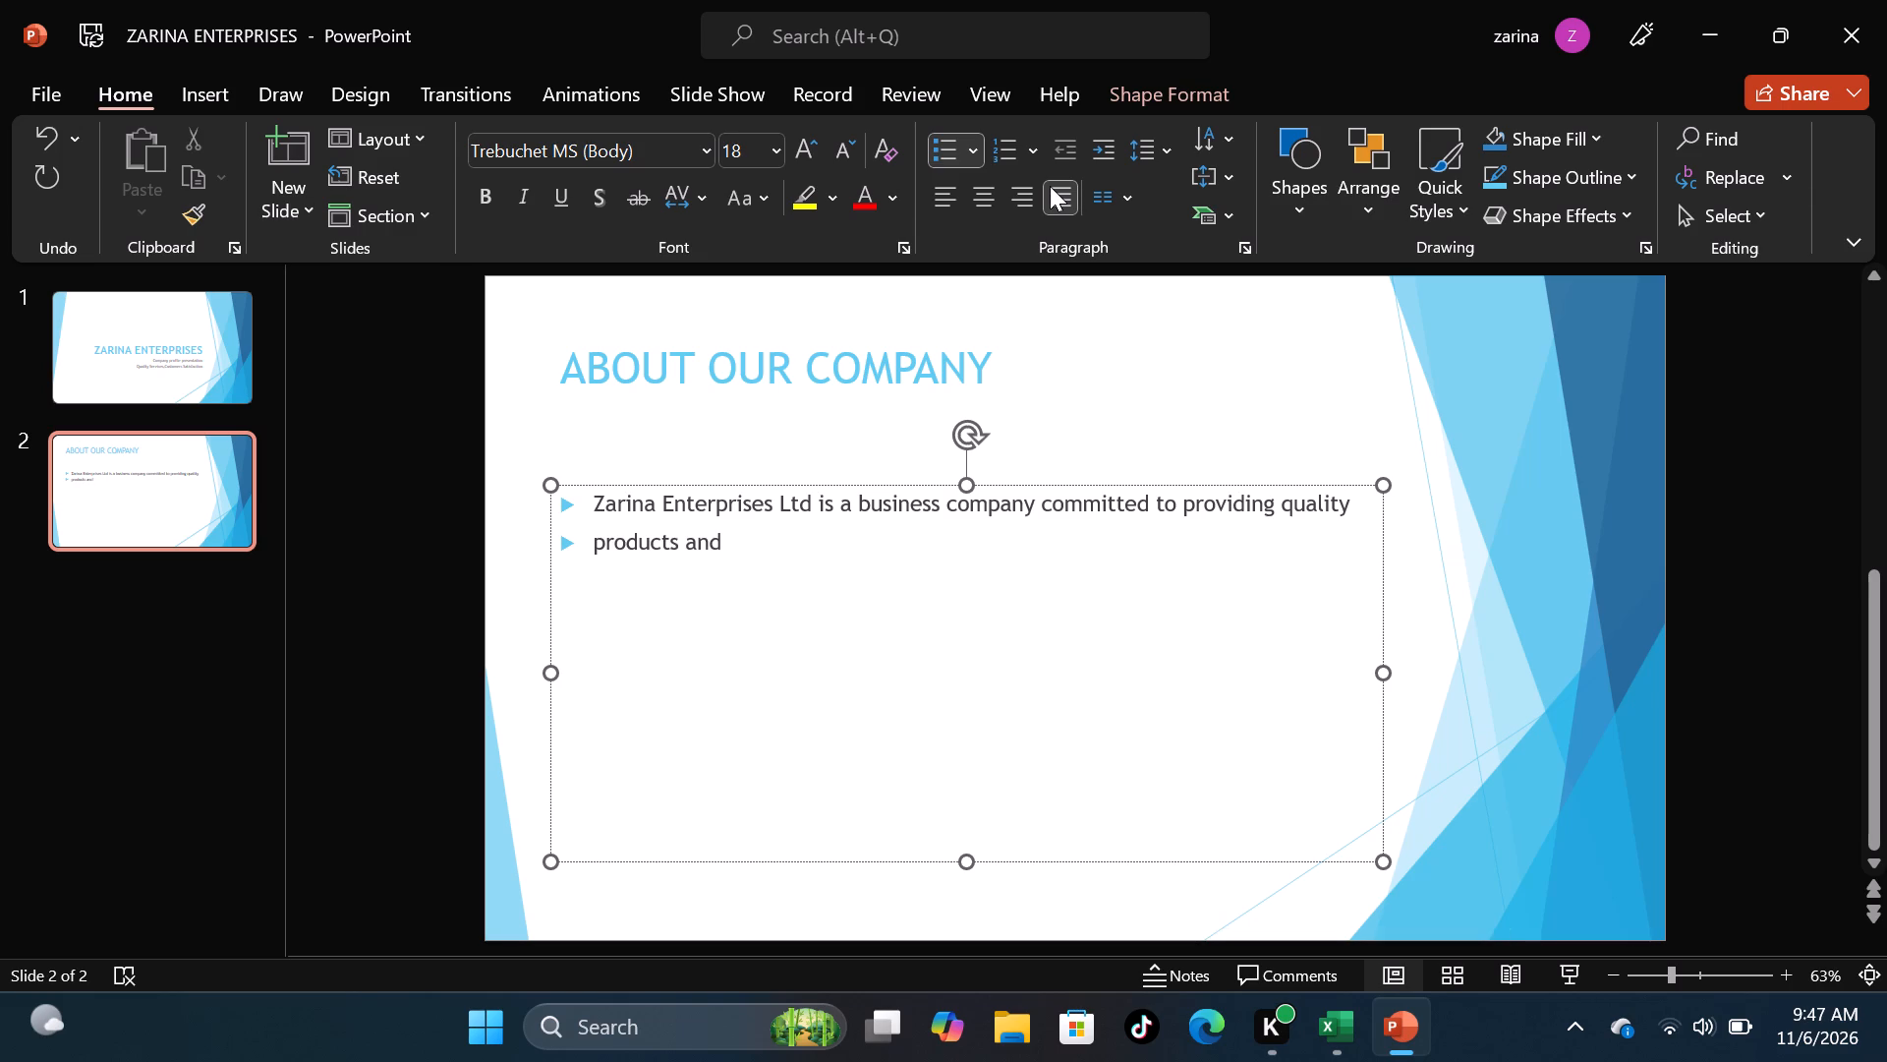
key("space")
type("re")
key("l")
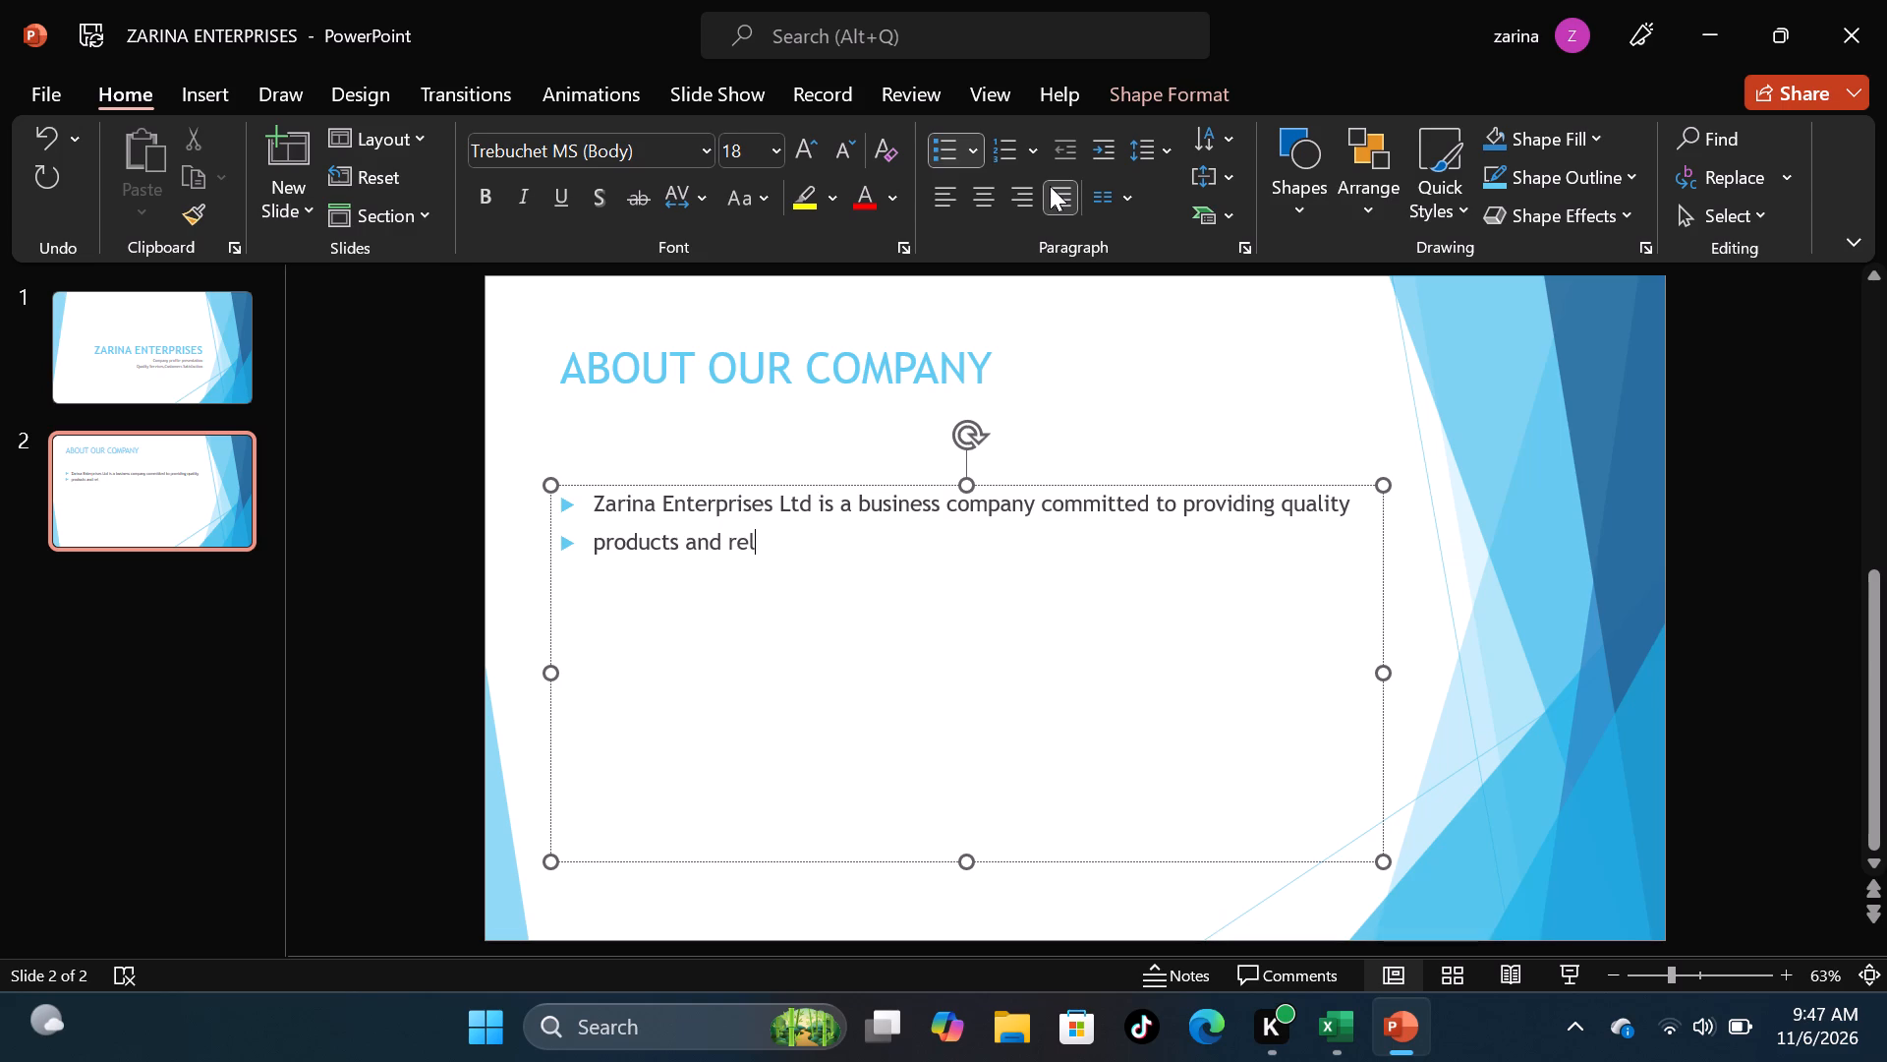
type("ia")
type("ble")
key("space")
type("ser")
key("v")
type("ices")
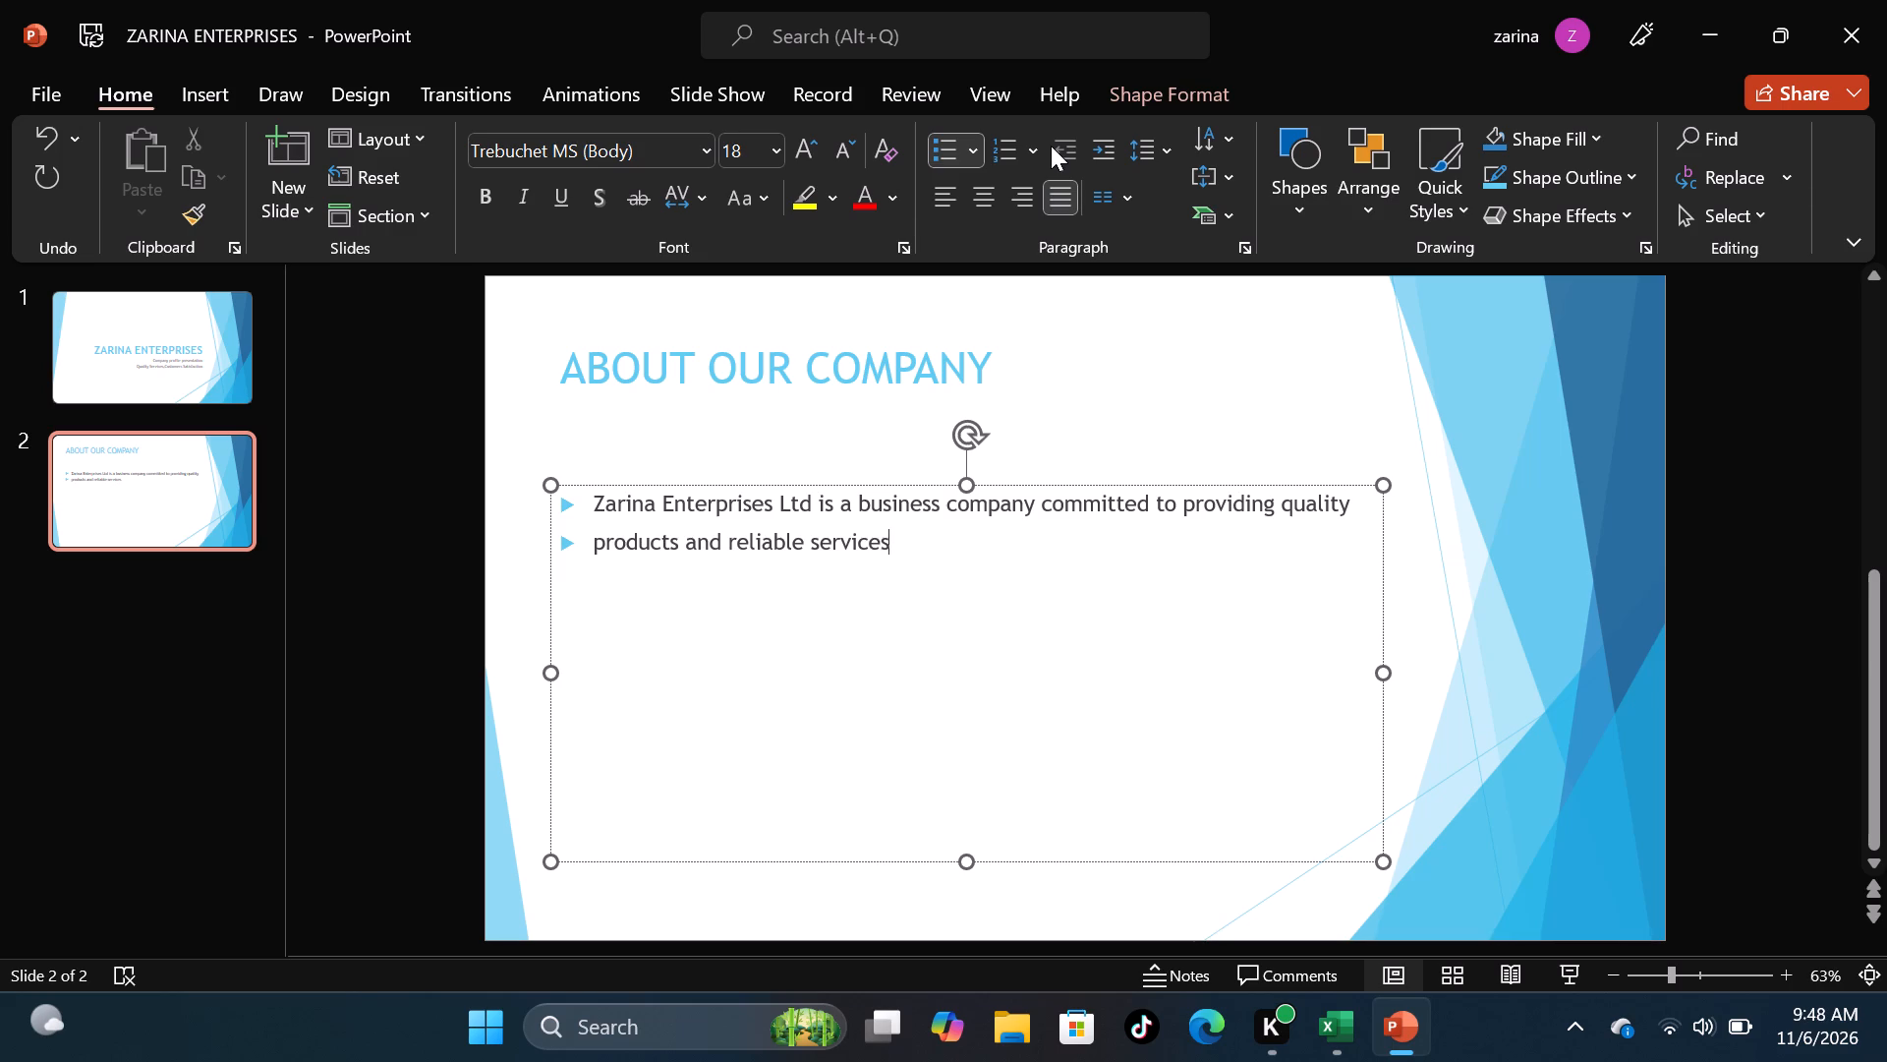
key("space")
type("to")
key("space")
type("its")
key("space")
key("c")
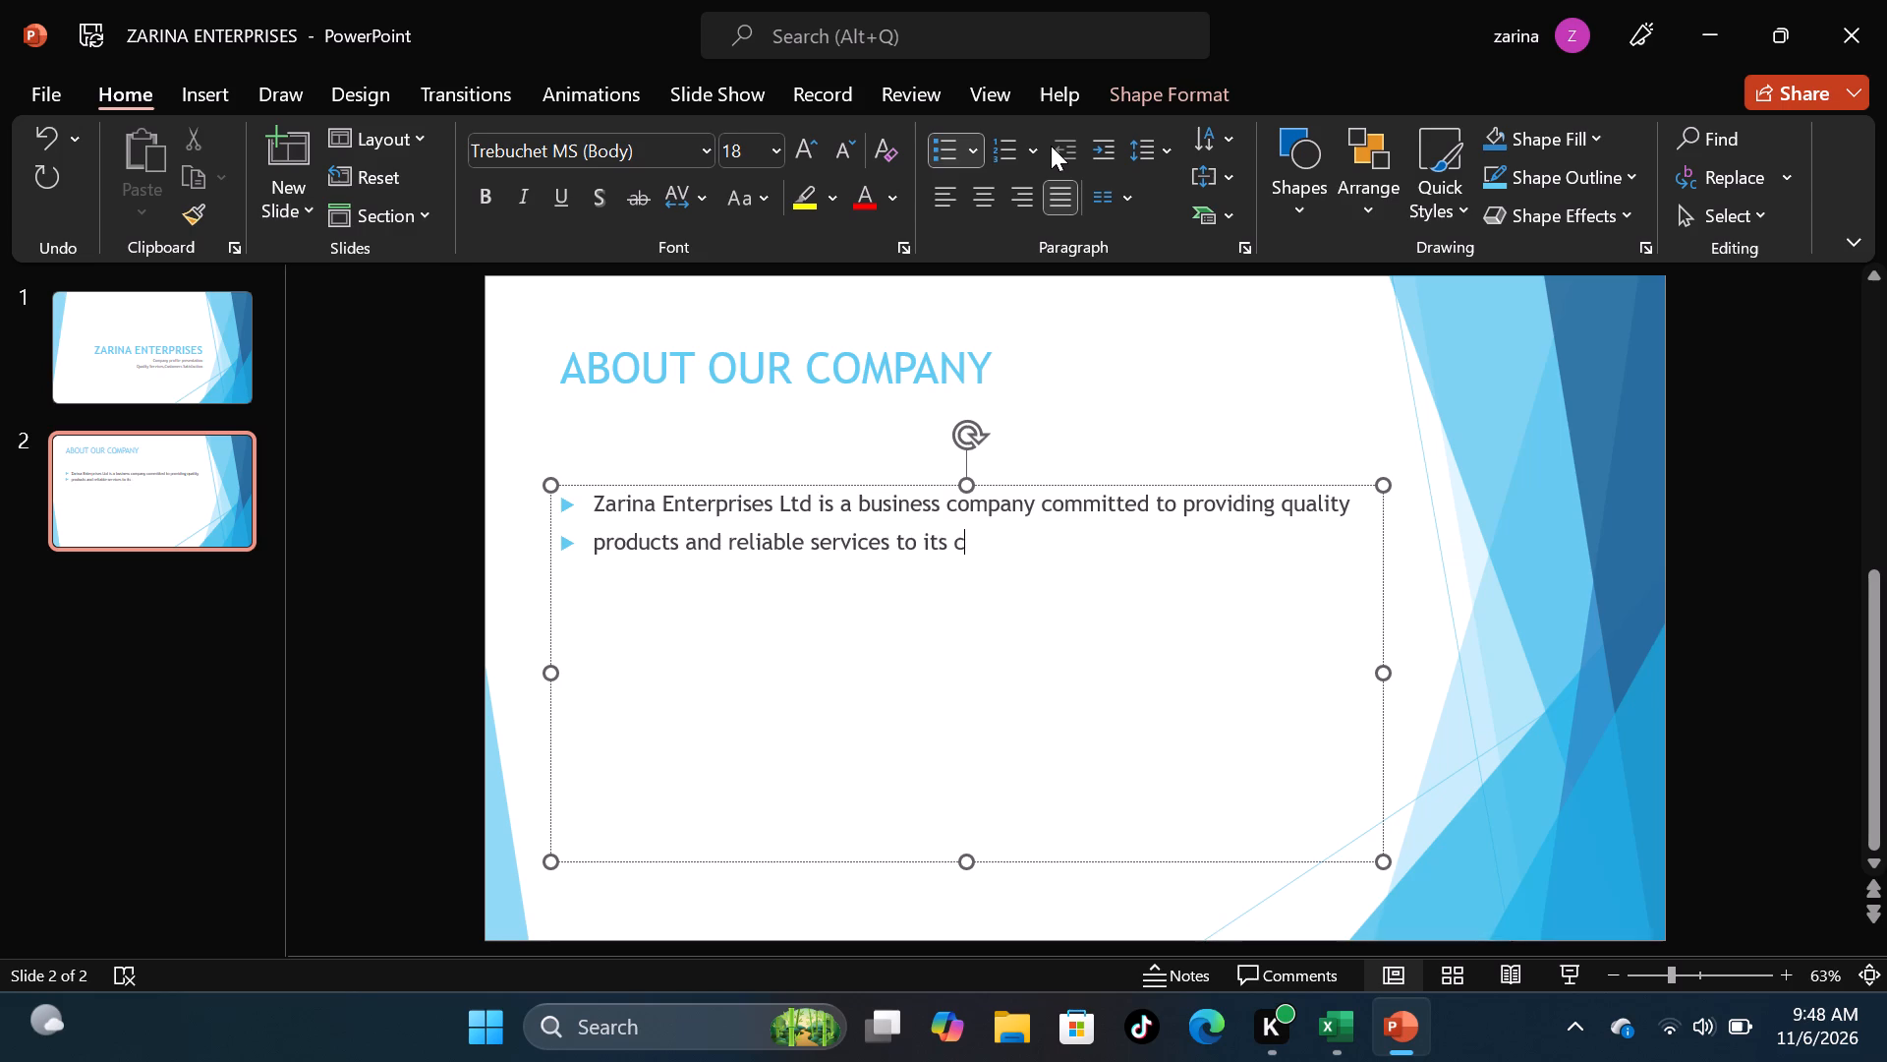
key("u")
type("st")
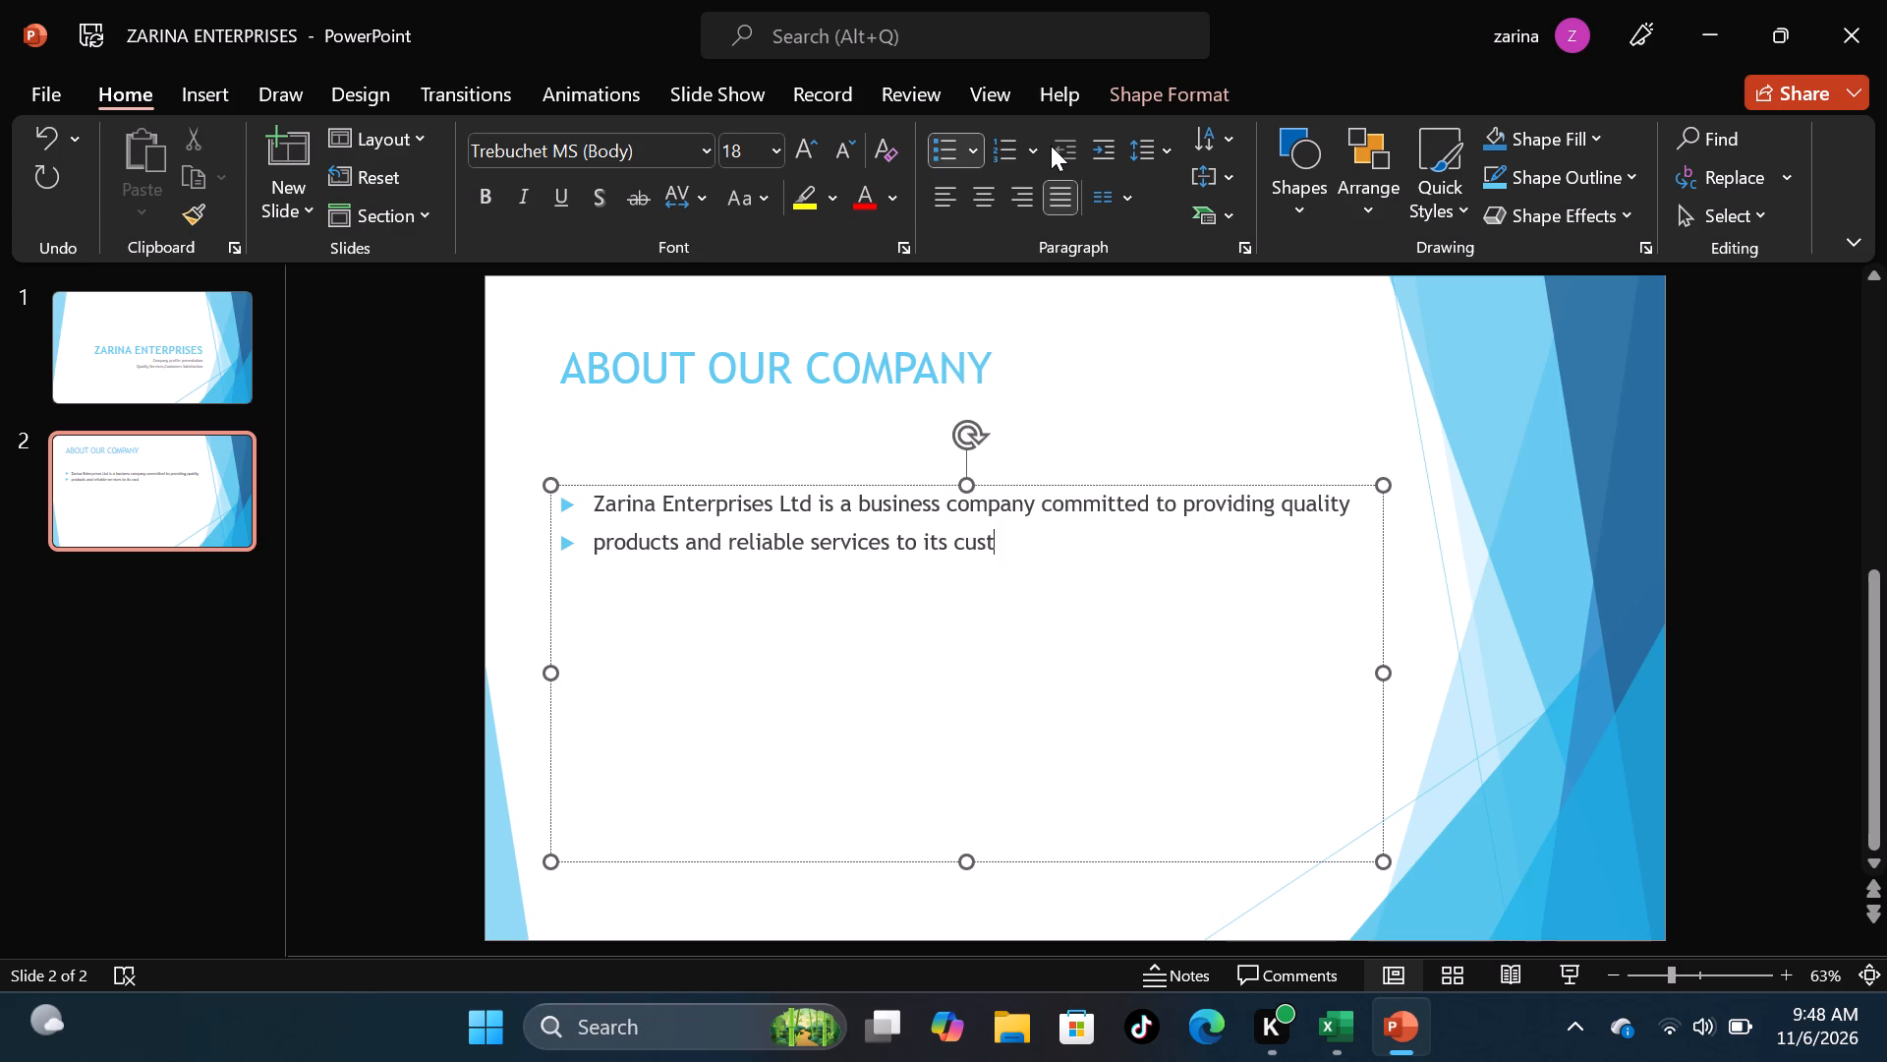
type("omer")
key("s")
key("period")
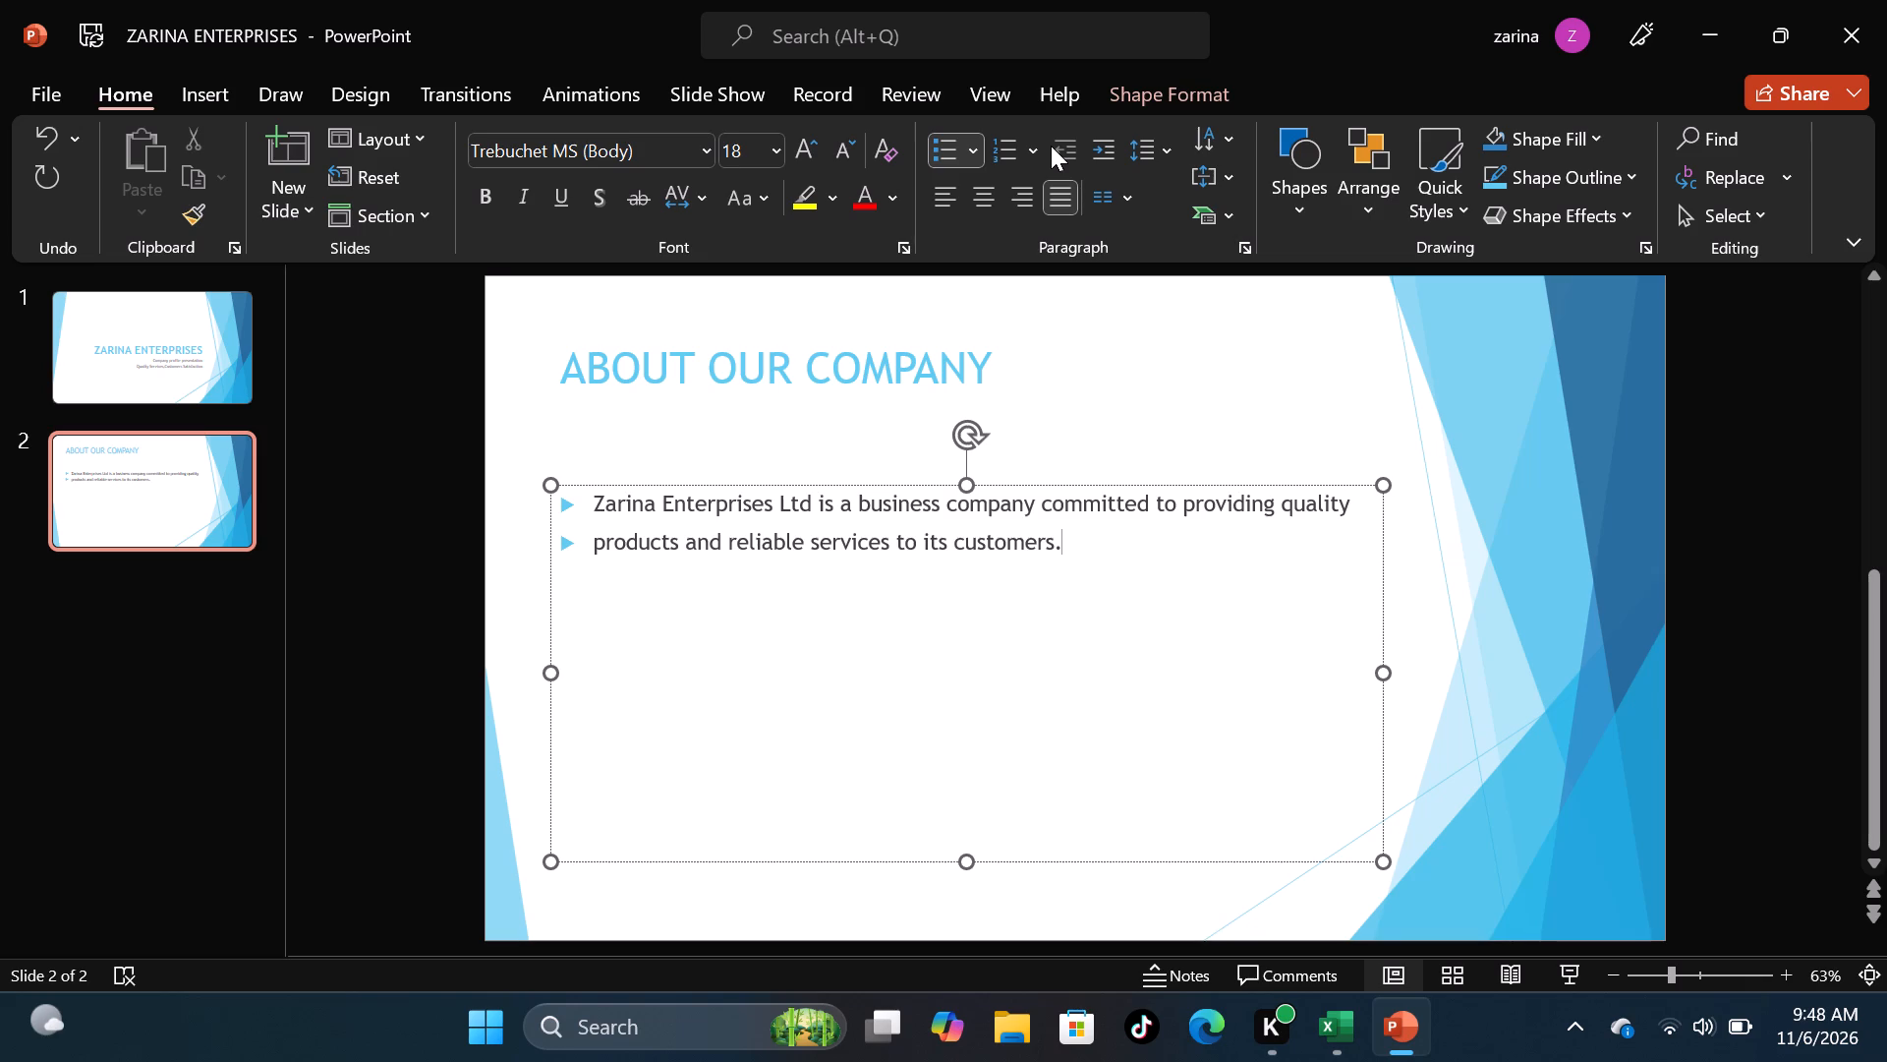
Leave two blank lines below the second bullet and begin a new bullet with "Our com".
key("Return")
key("Down")
key("Down")
key("Down")
key("Return")
key("Return")
key("o")
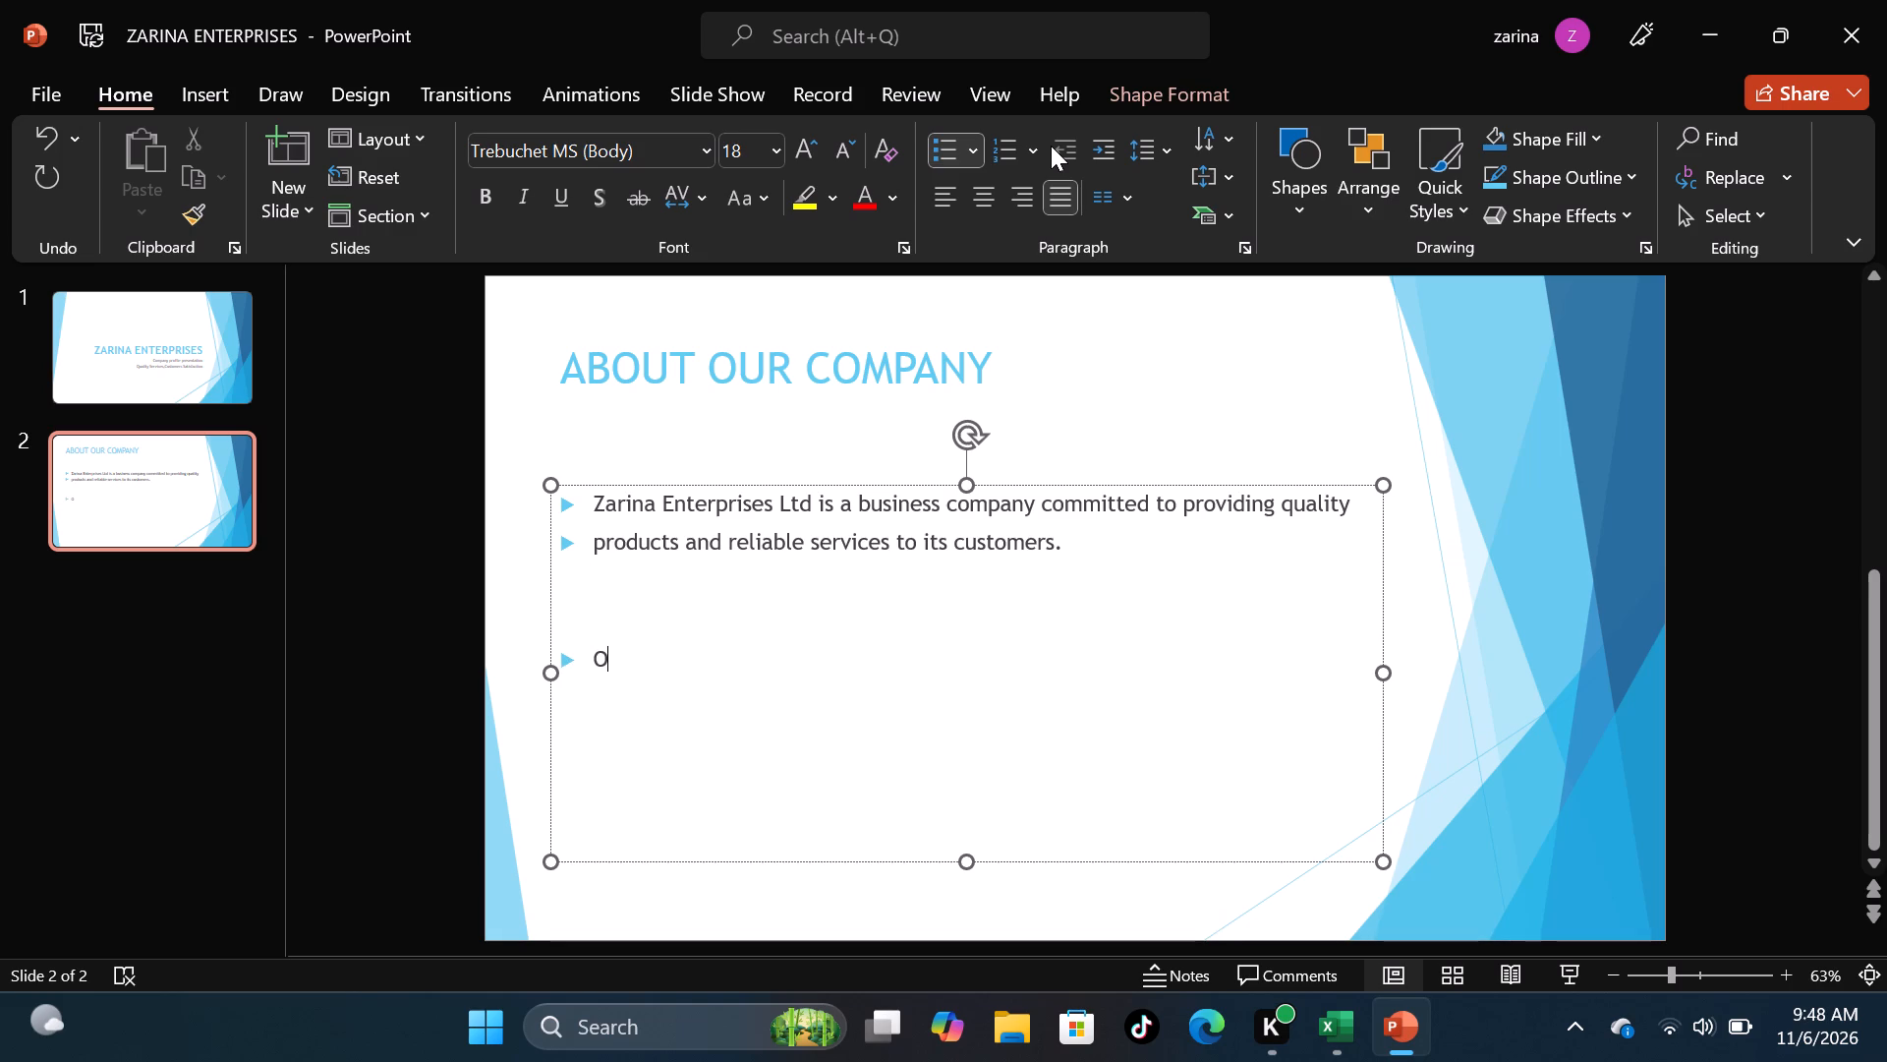
type("ur")
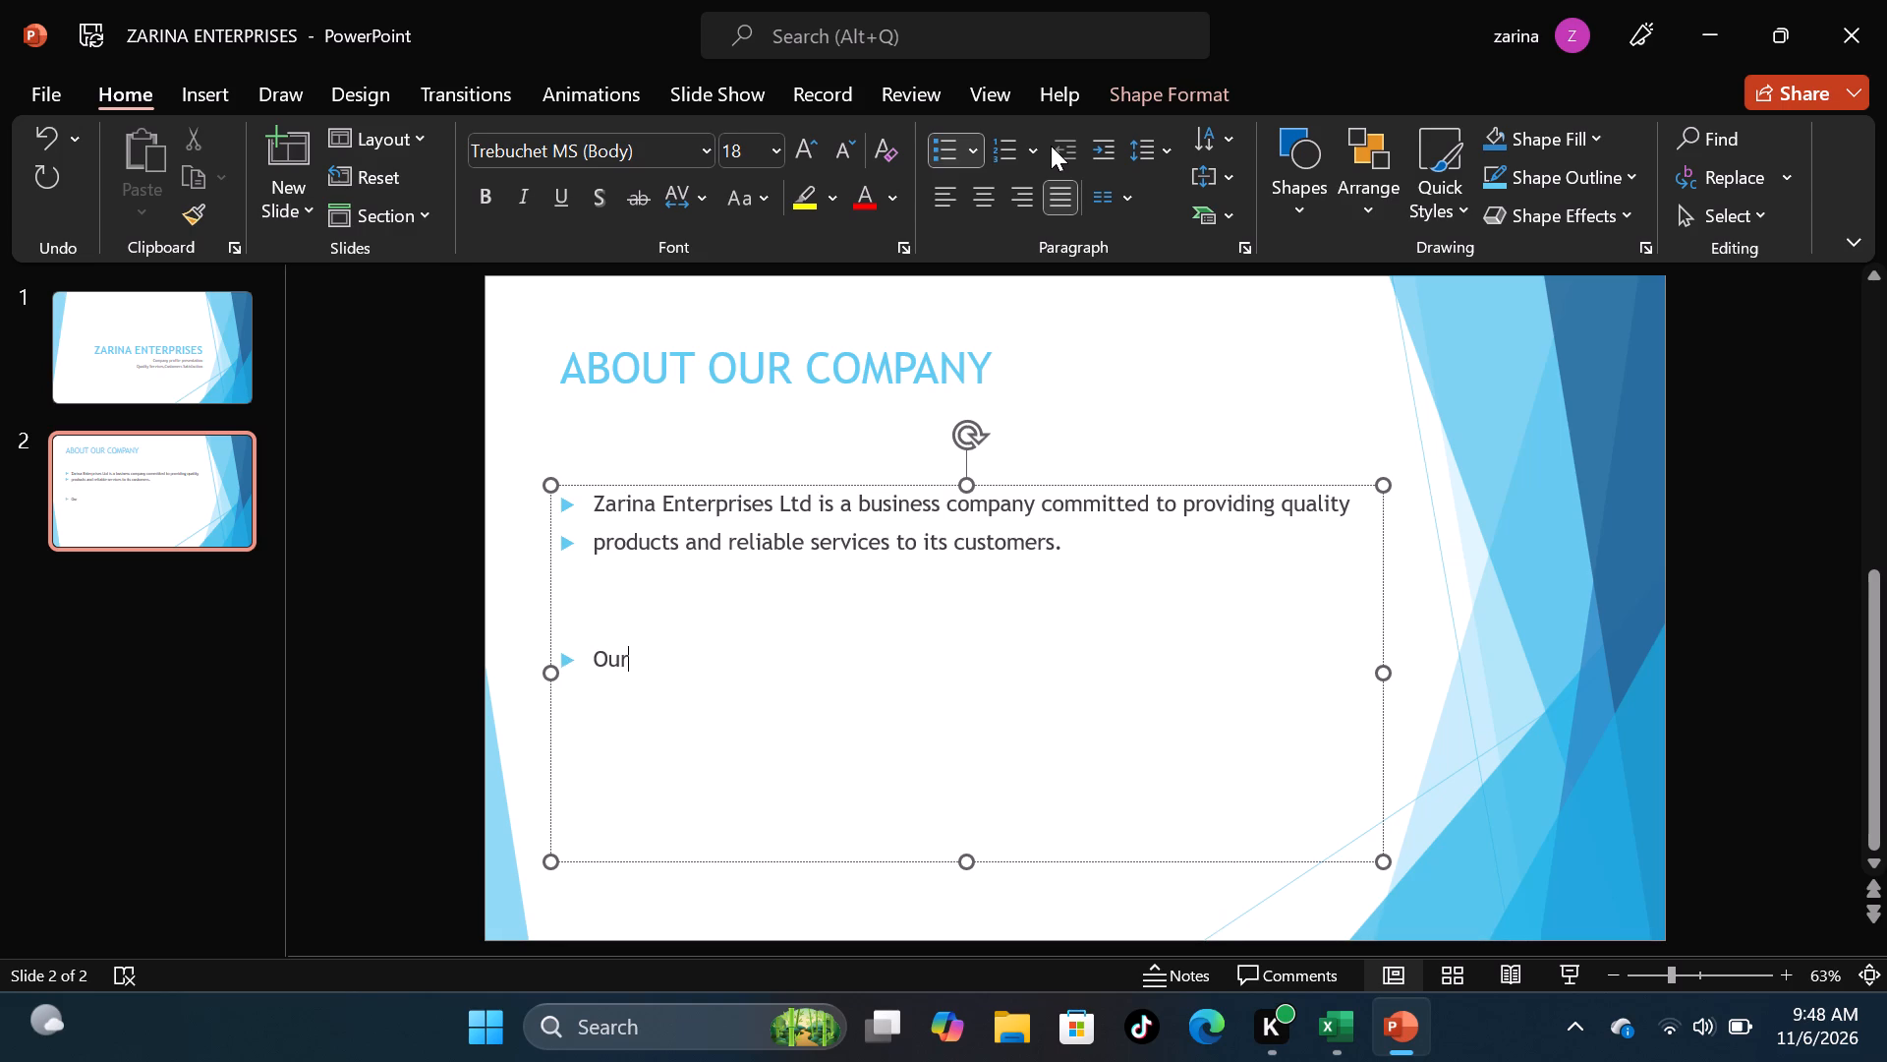
key("space")
type("co")
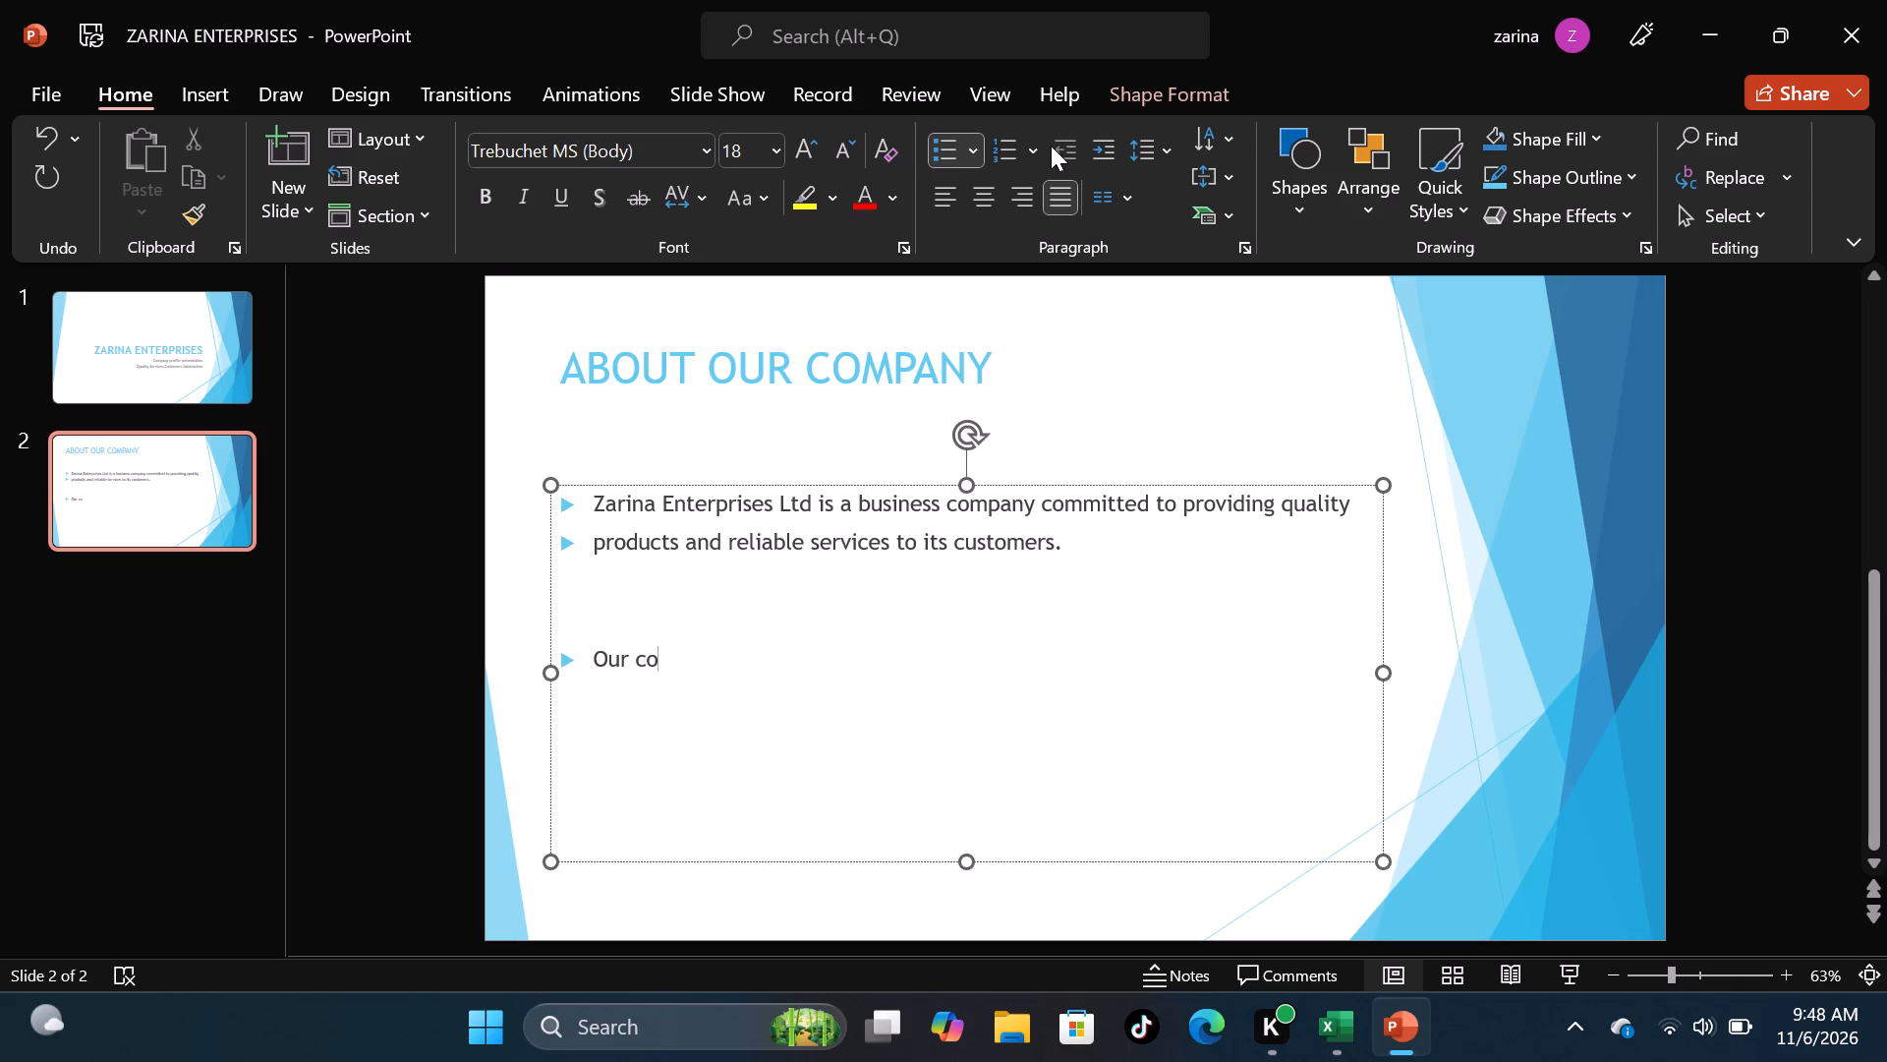
key("m")
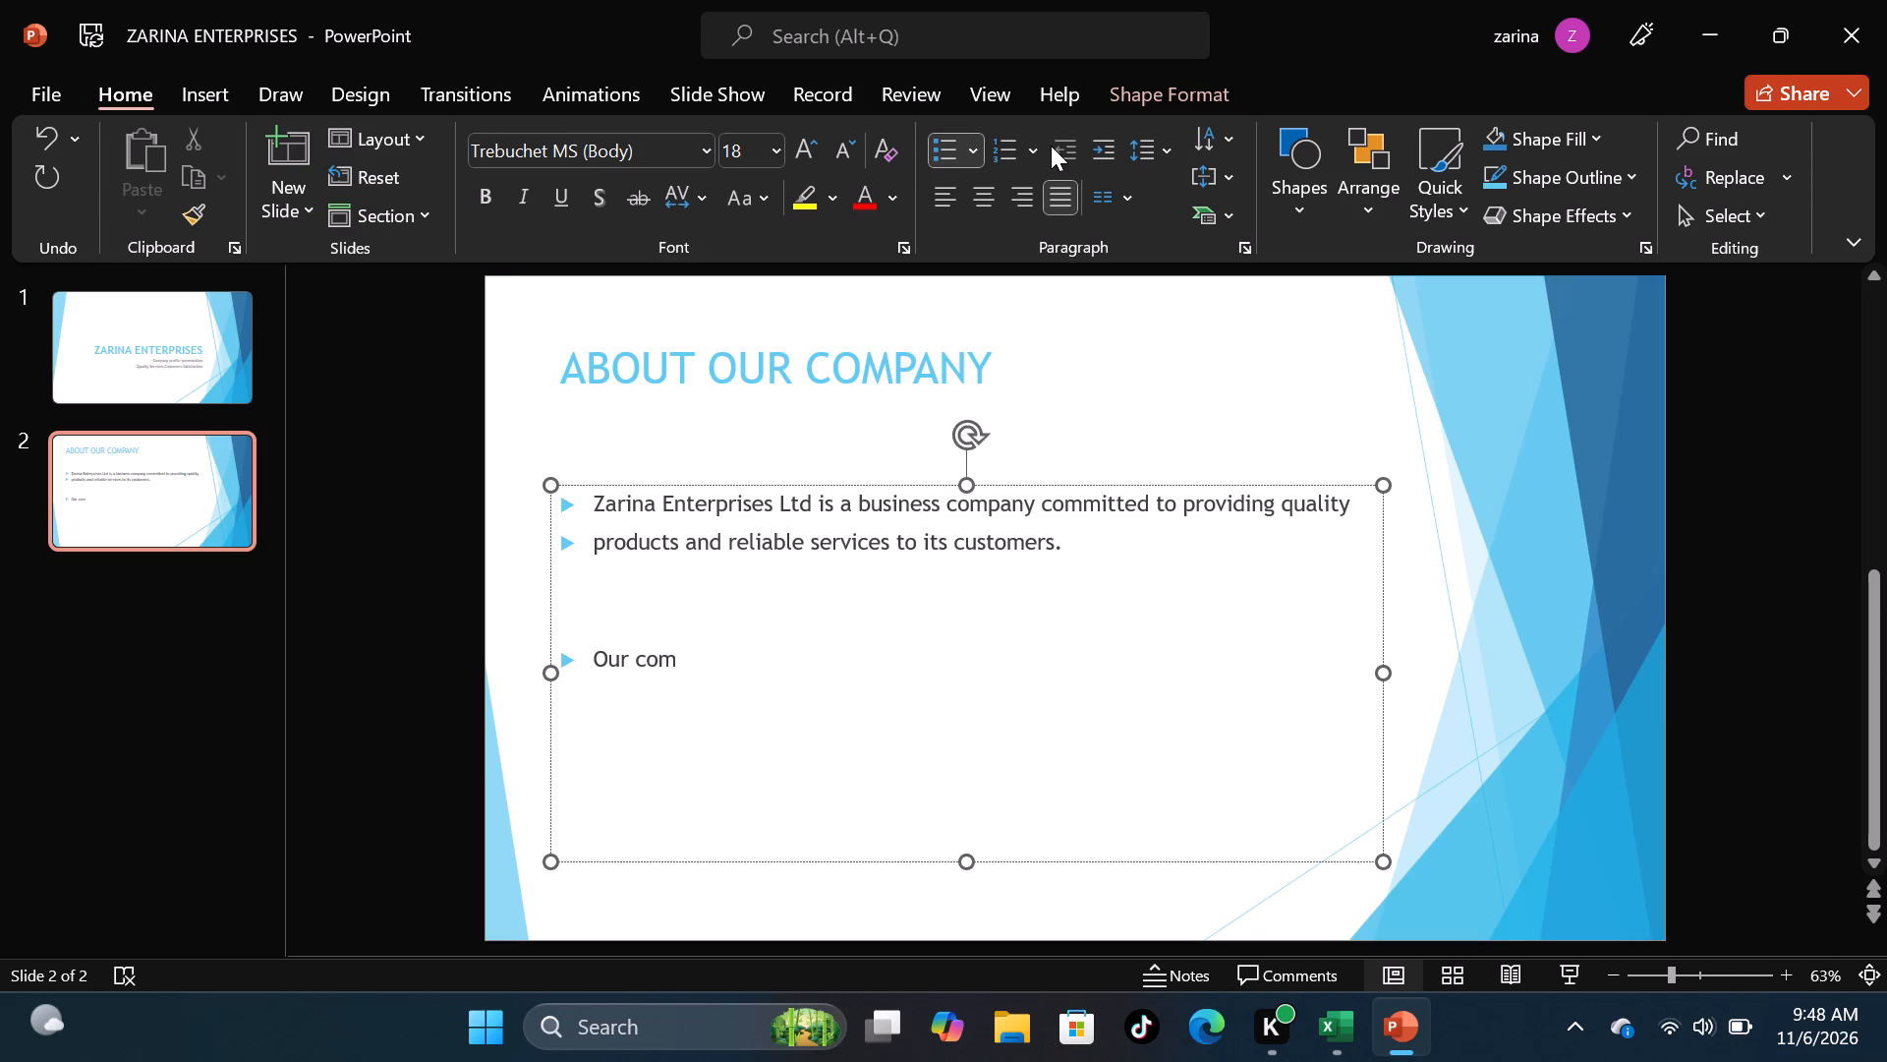
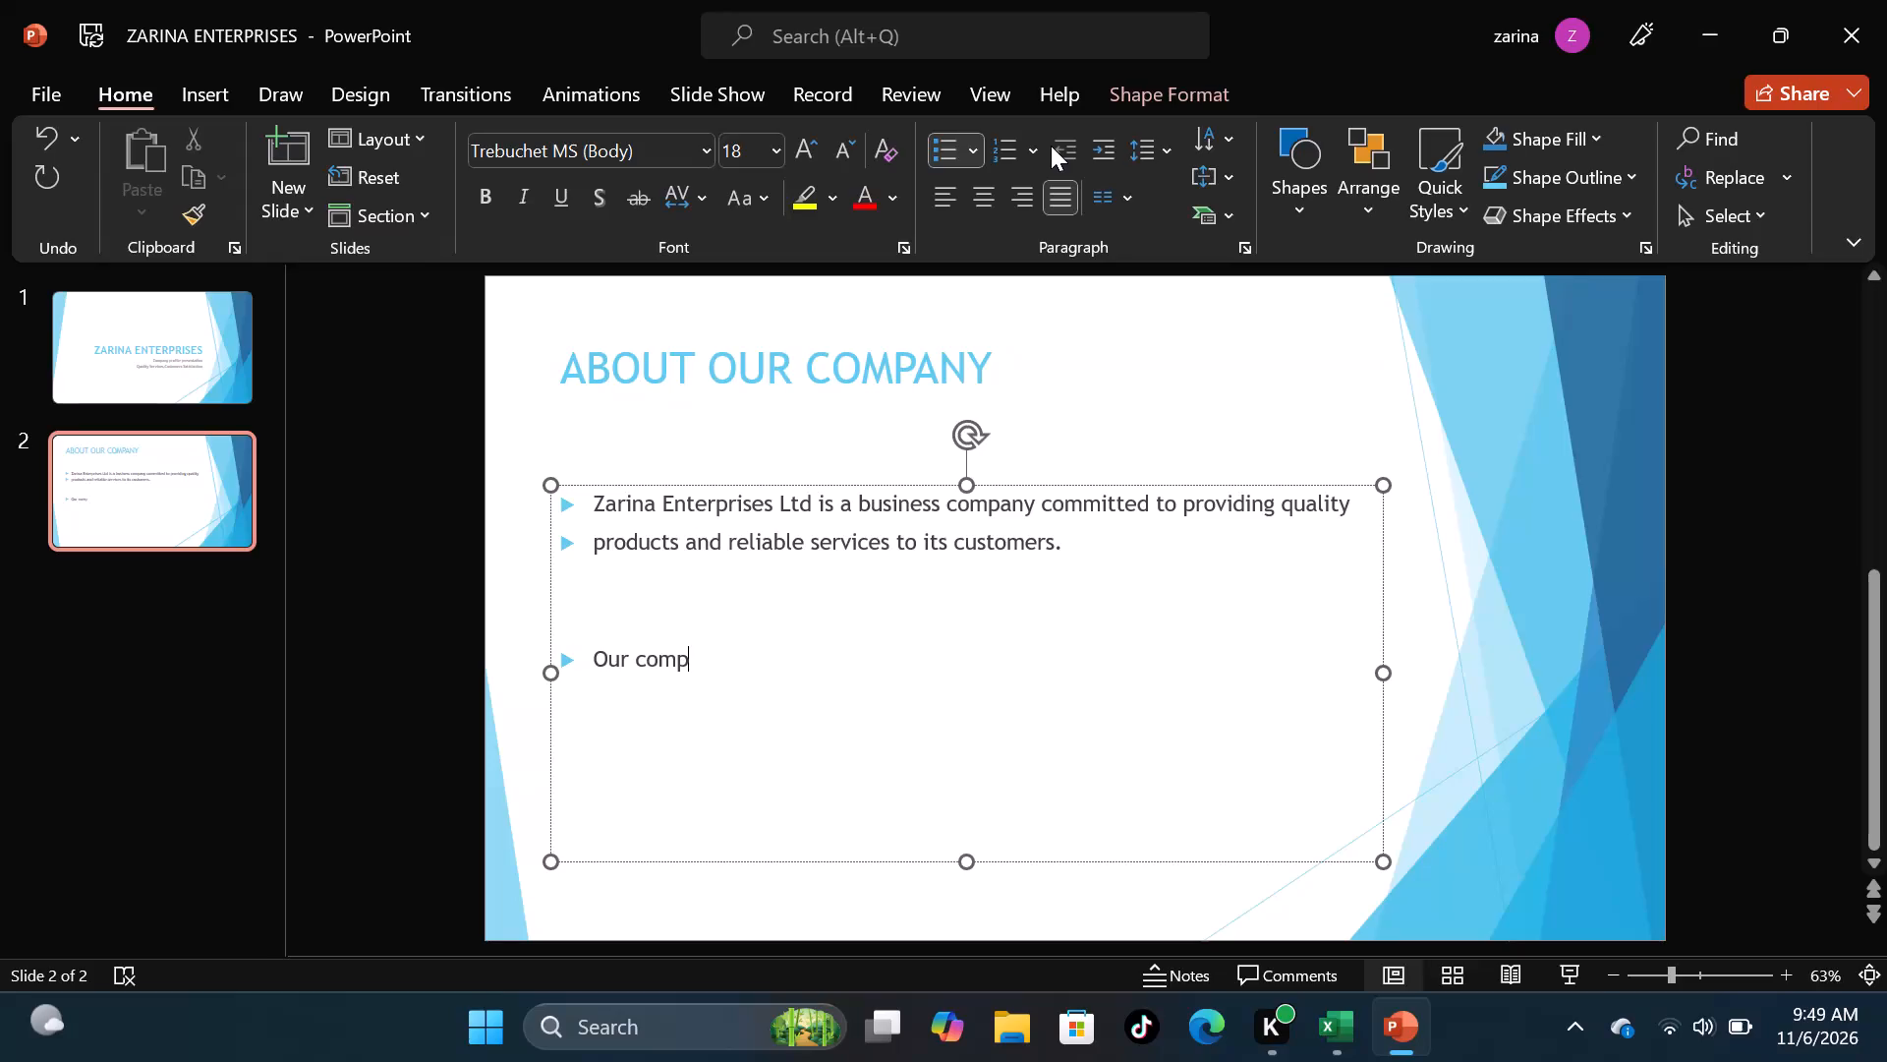
Complete the opening of slide 2's last body bullet as "Our company aims to meet customer needs".
type("an")
key("y")
key("space")
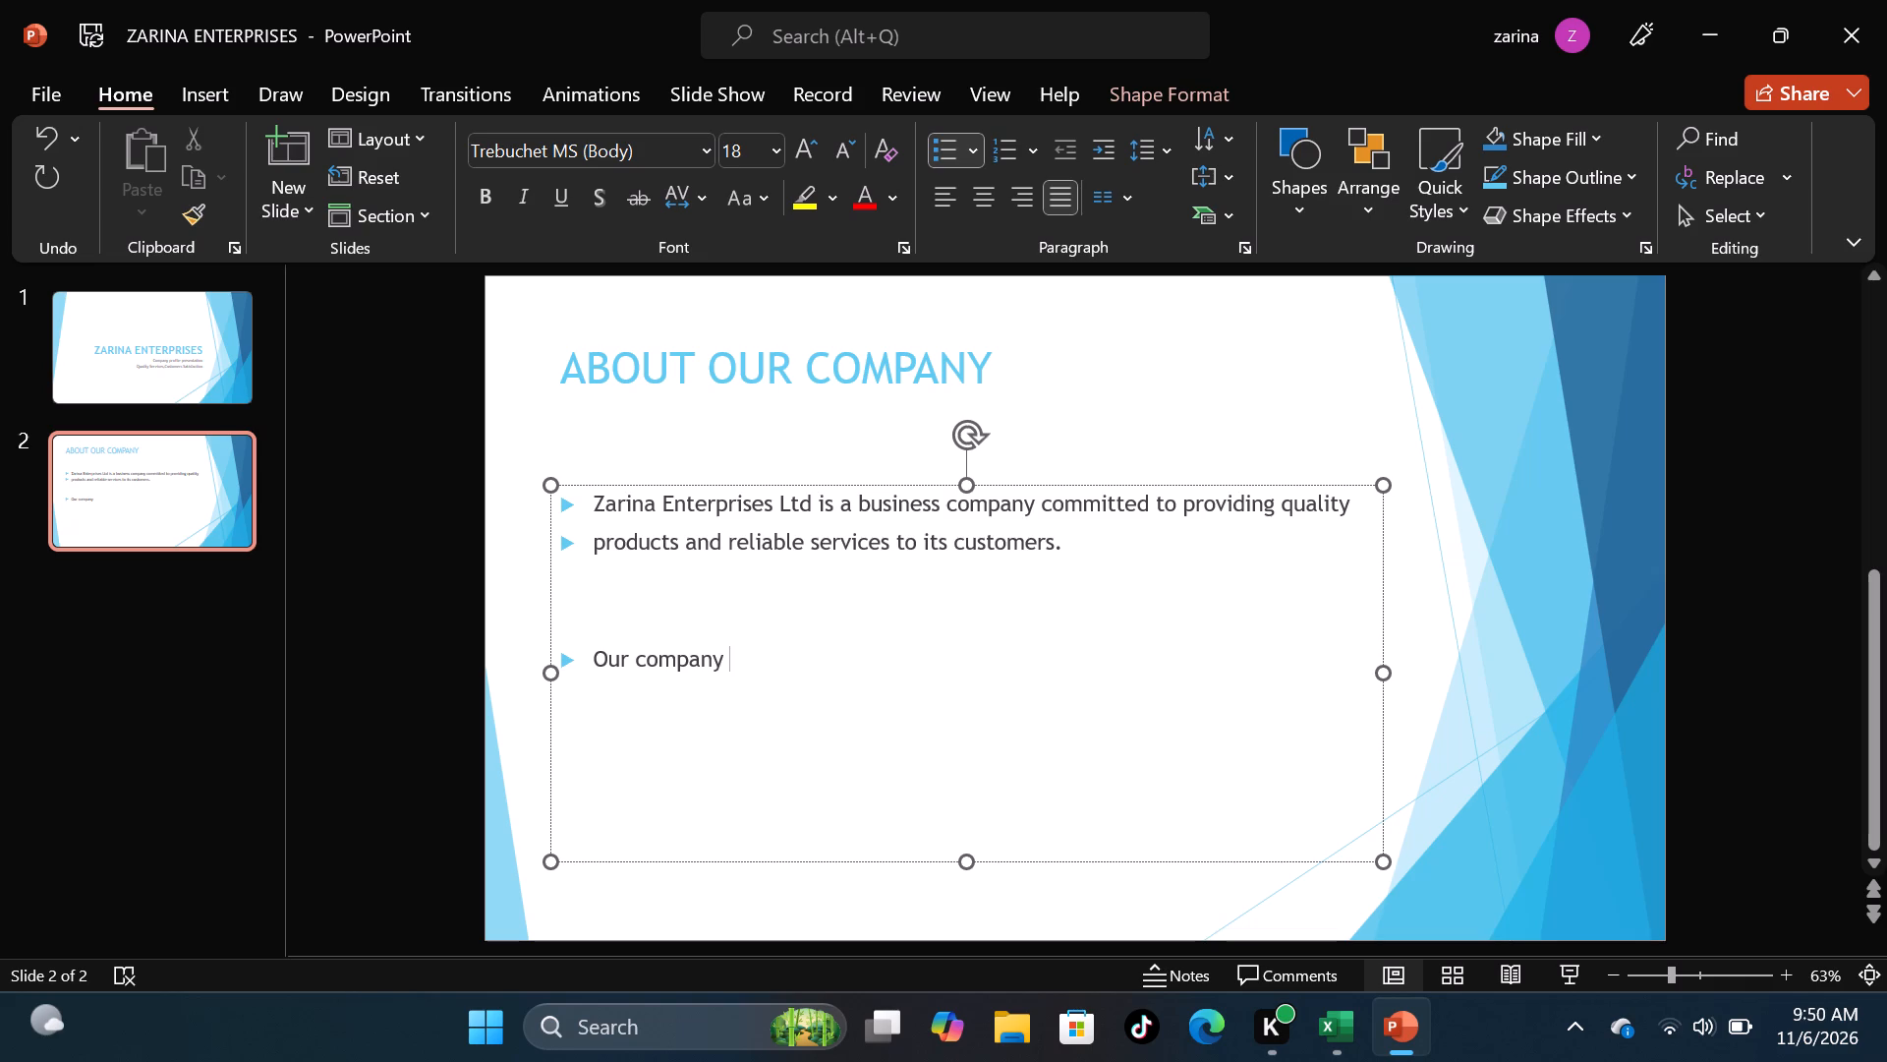
key("a")
type("ims")
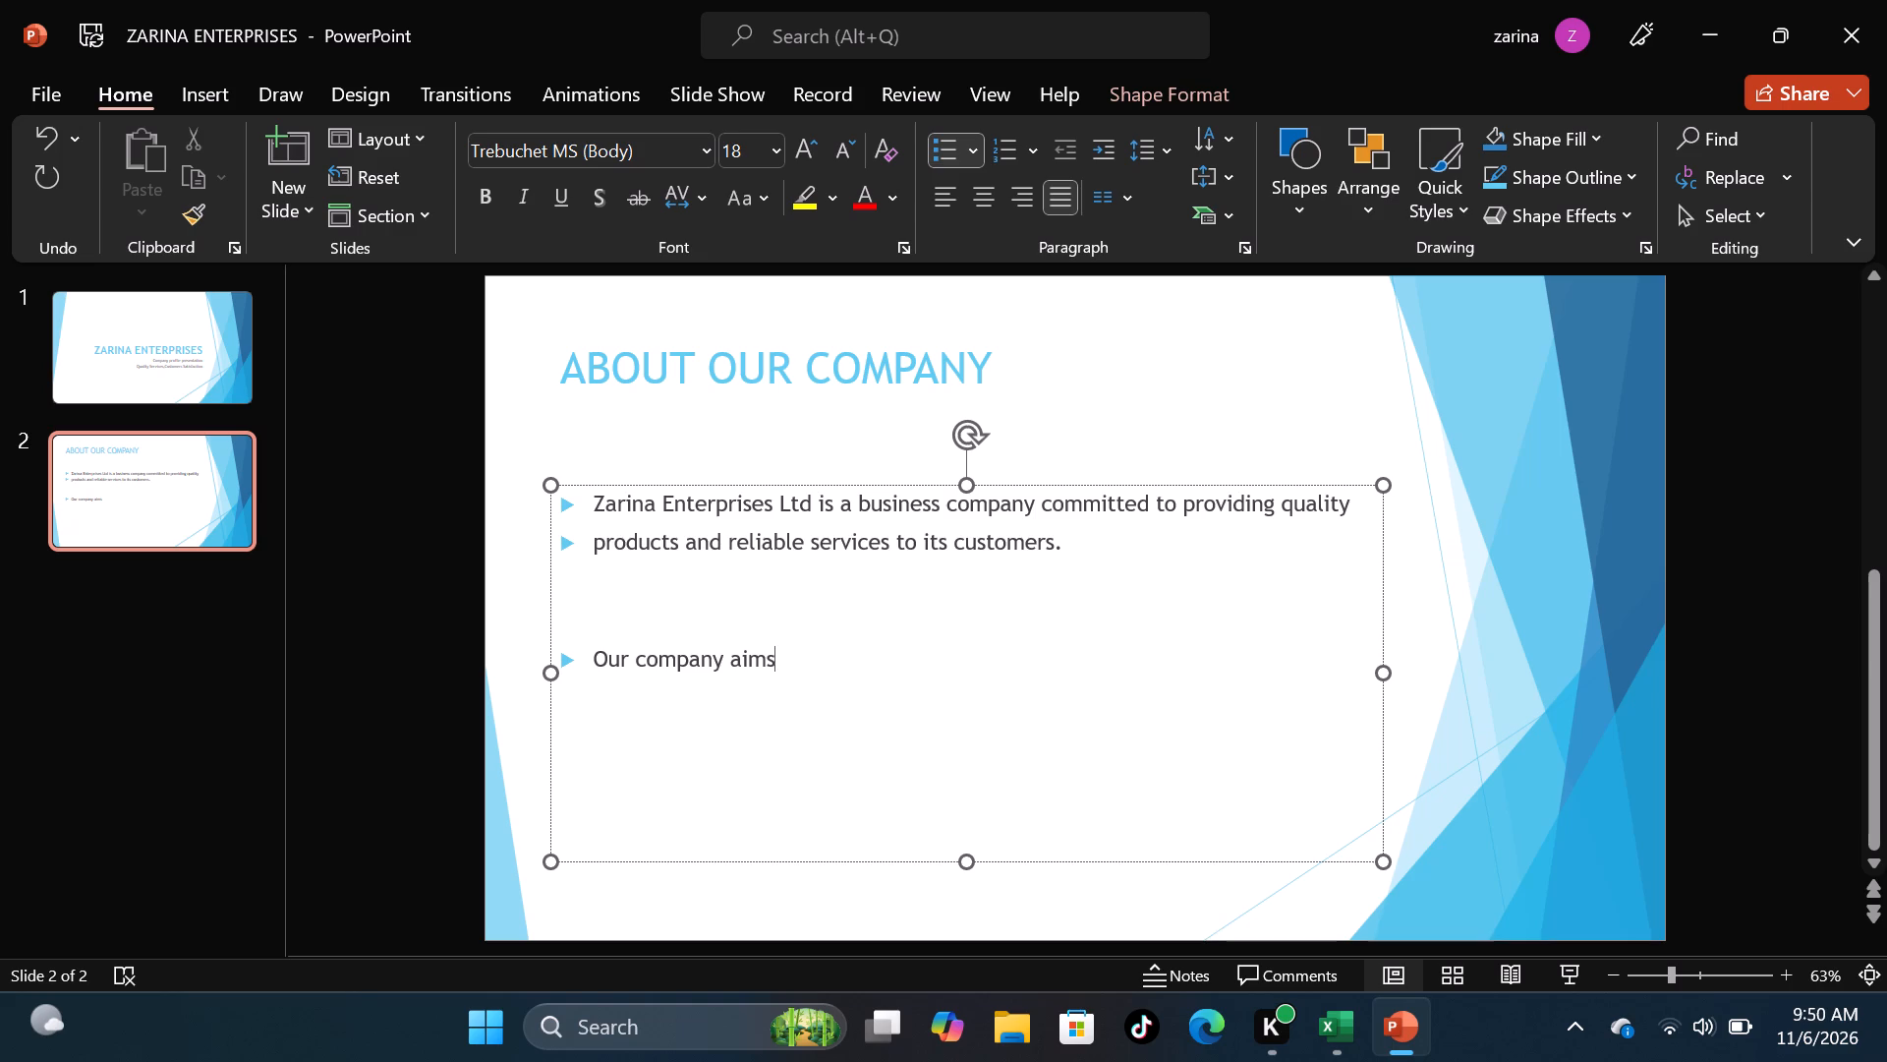
key("space")
type("to")
key("space")
type("meet")
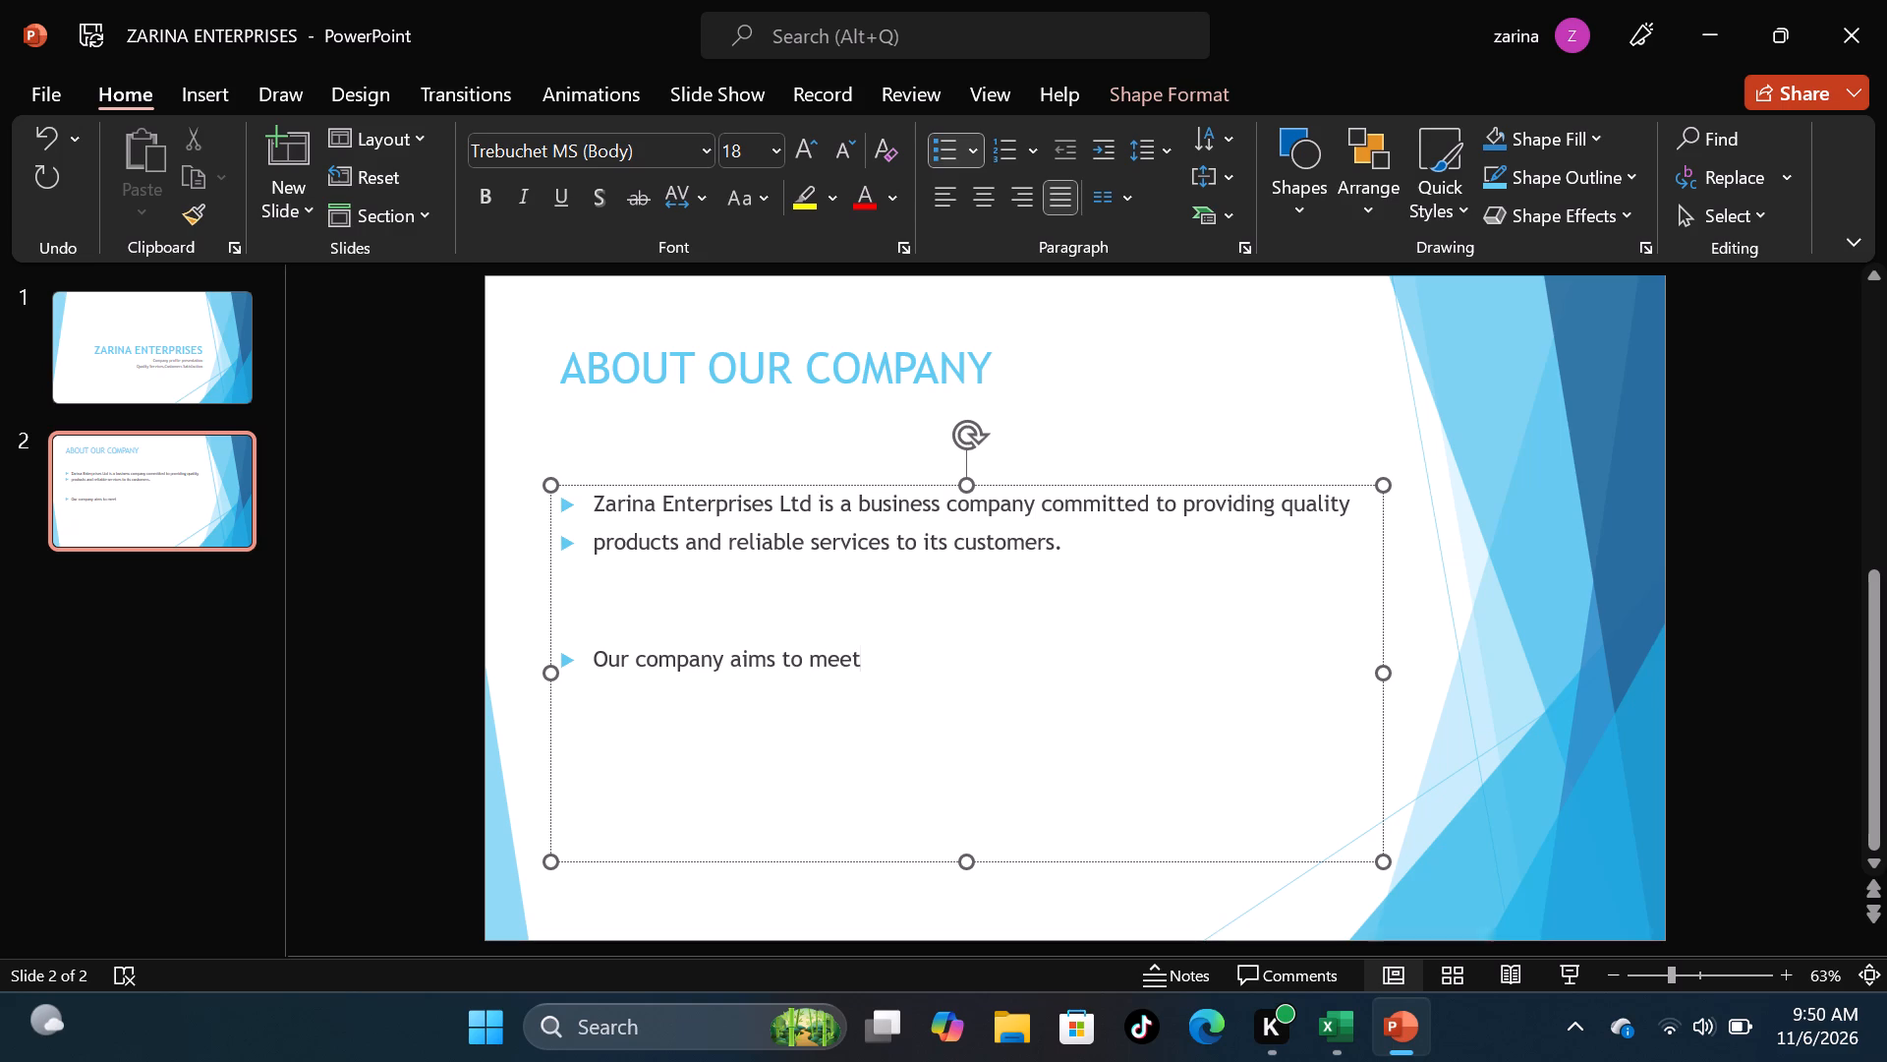
key("space")
type("cu")
type("st")
type("omer")
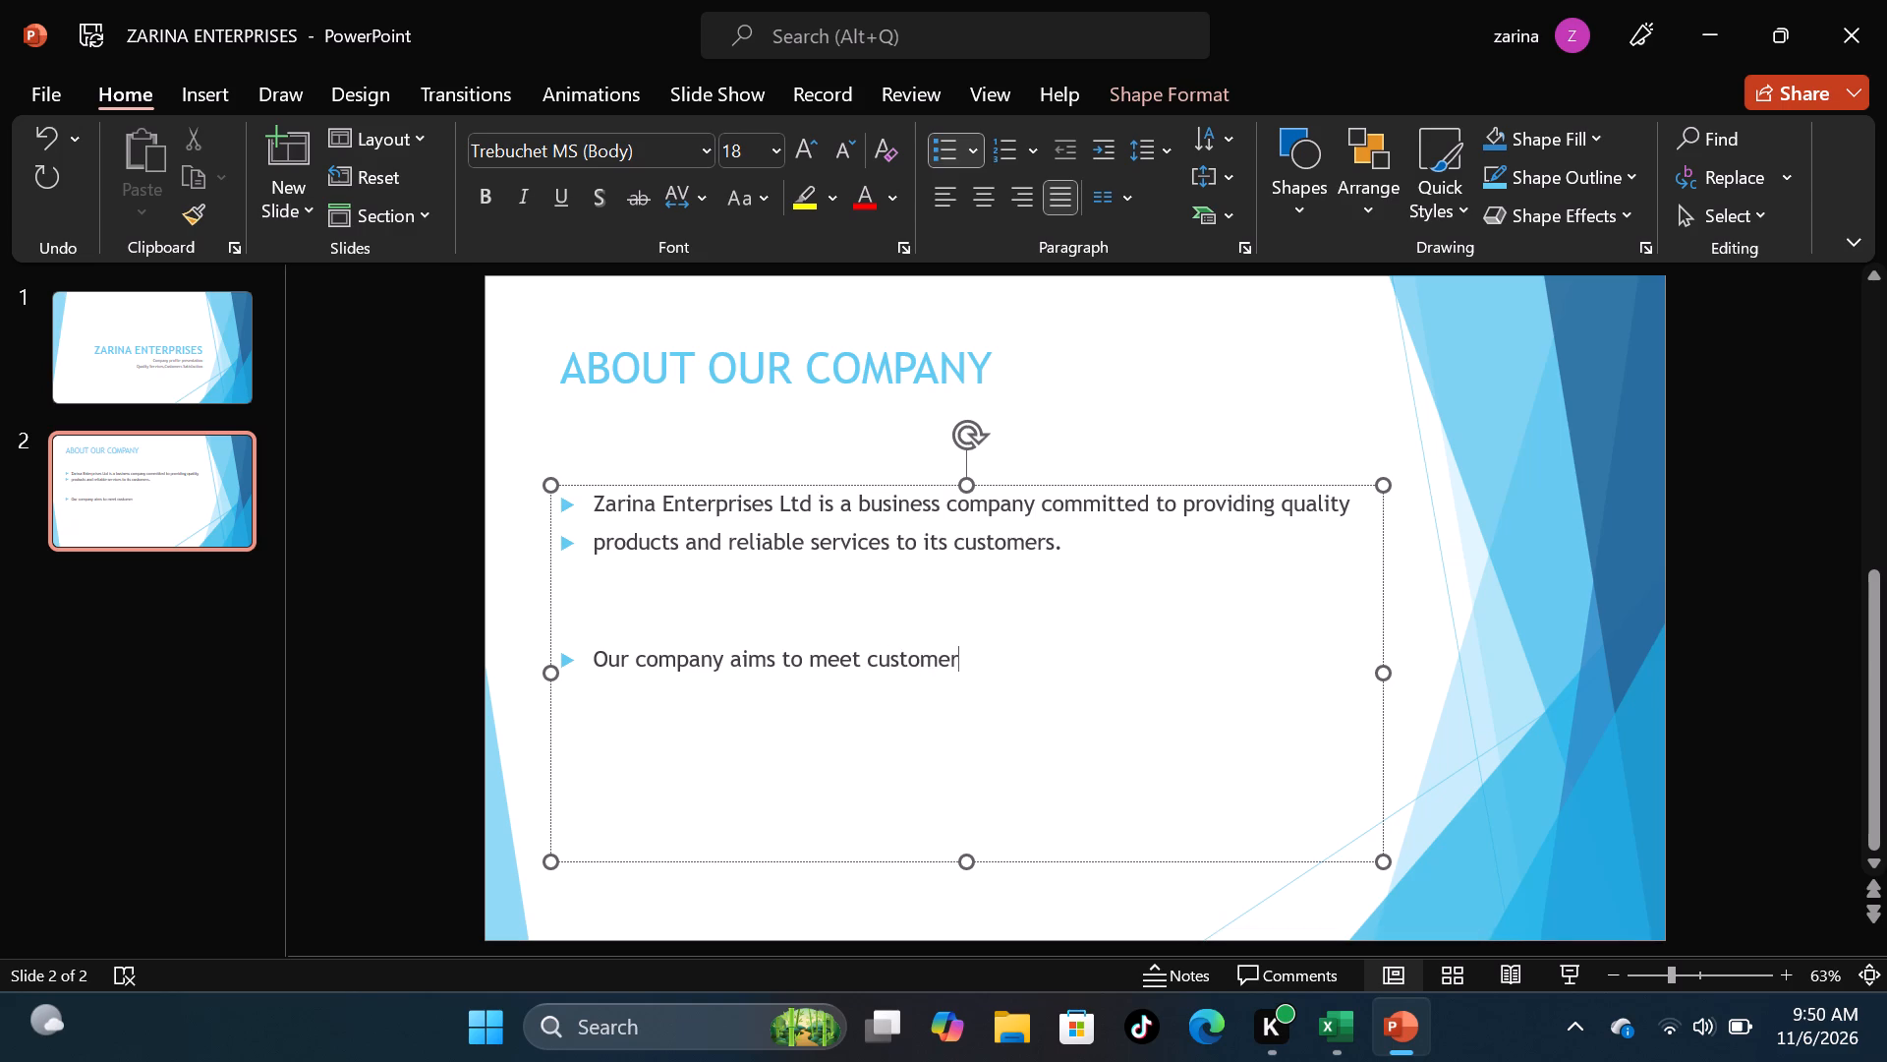
key("space")
type("need")
key("s")
Continue slide 2's last body bullet after "customer needs" with "through affordable prices,".
key("space")
key("t")
key("h")
key("r")
key("o")
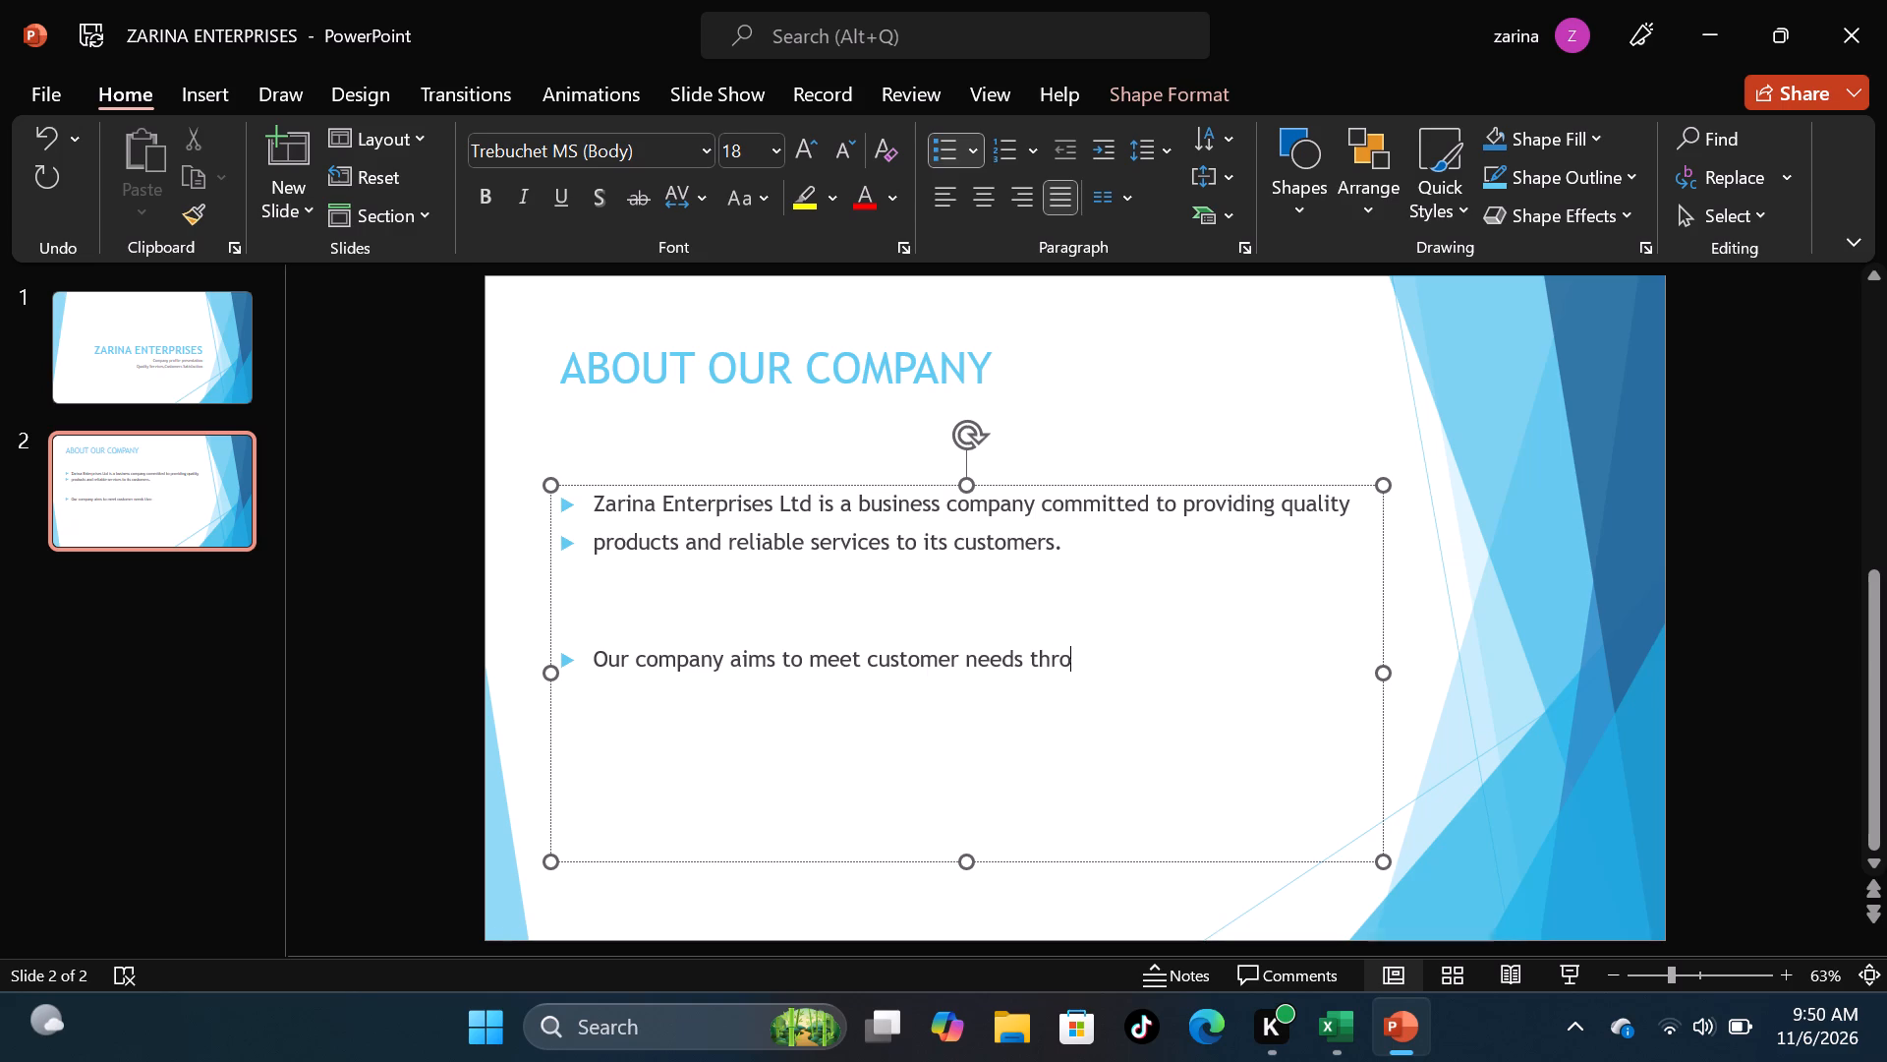
type("ugh")
key("space")
type("a")
type("ff")
type("or")
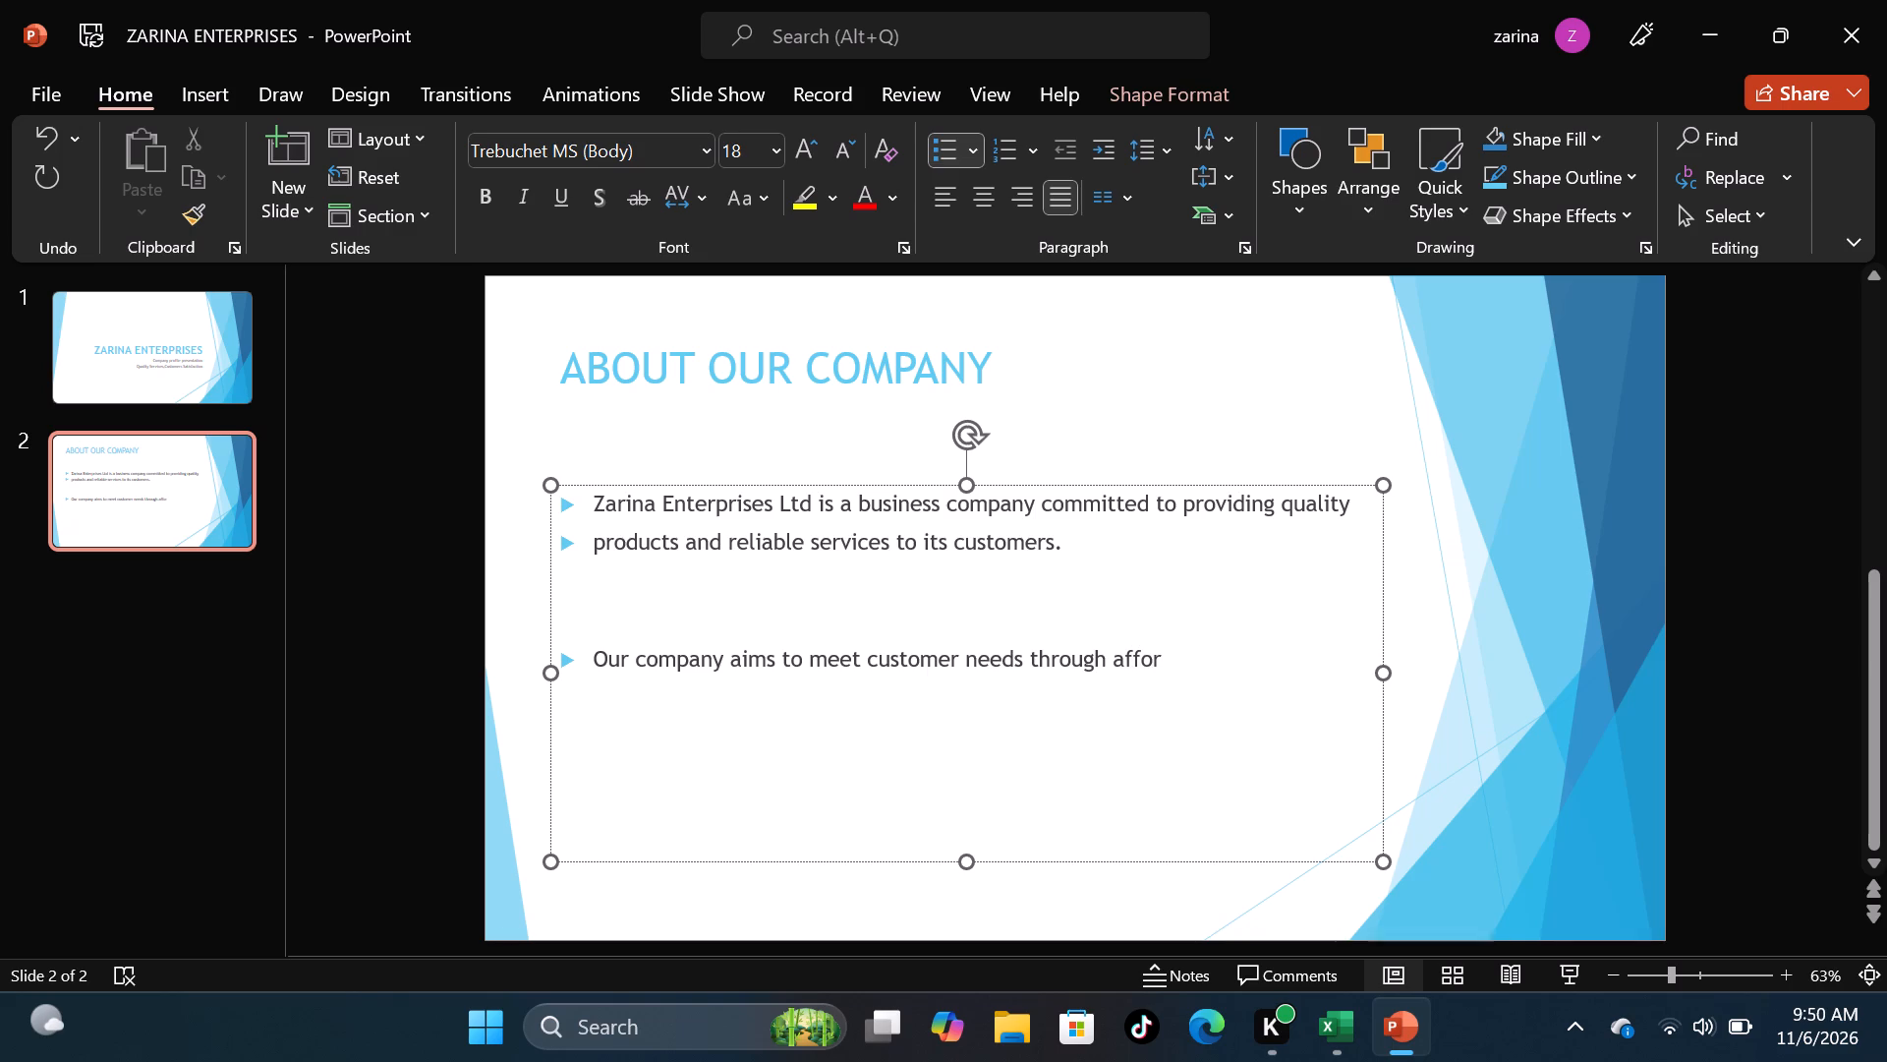
type("da")
key("b")
type("le")
key("space")
type("prices")
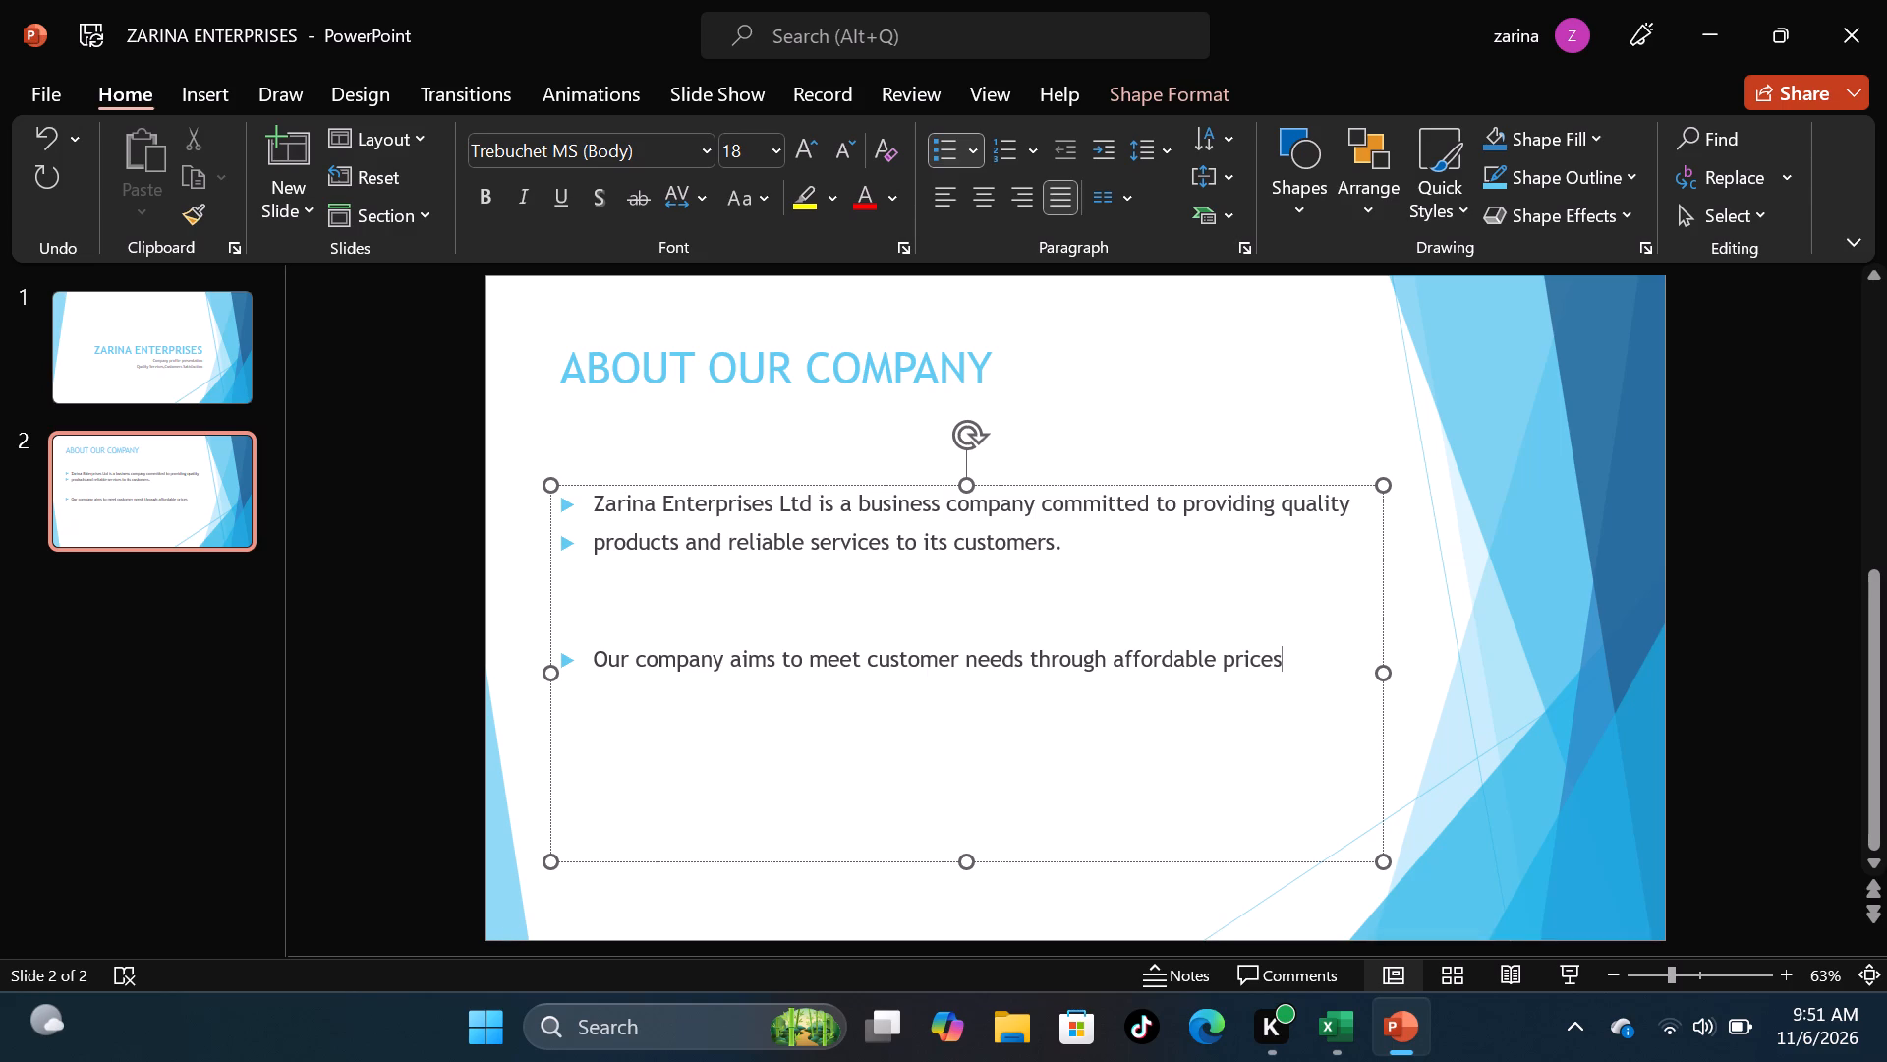
key("comma")
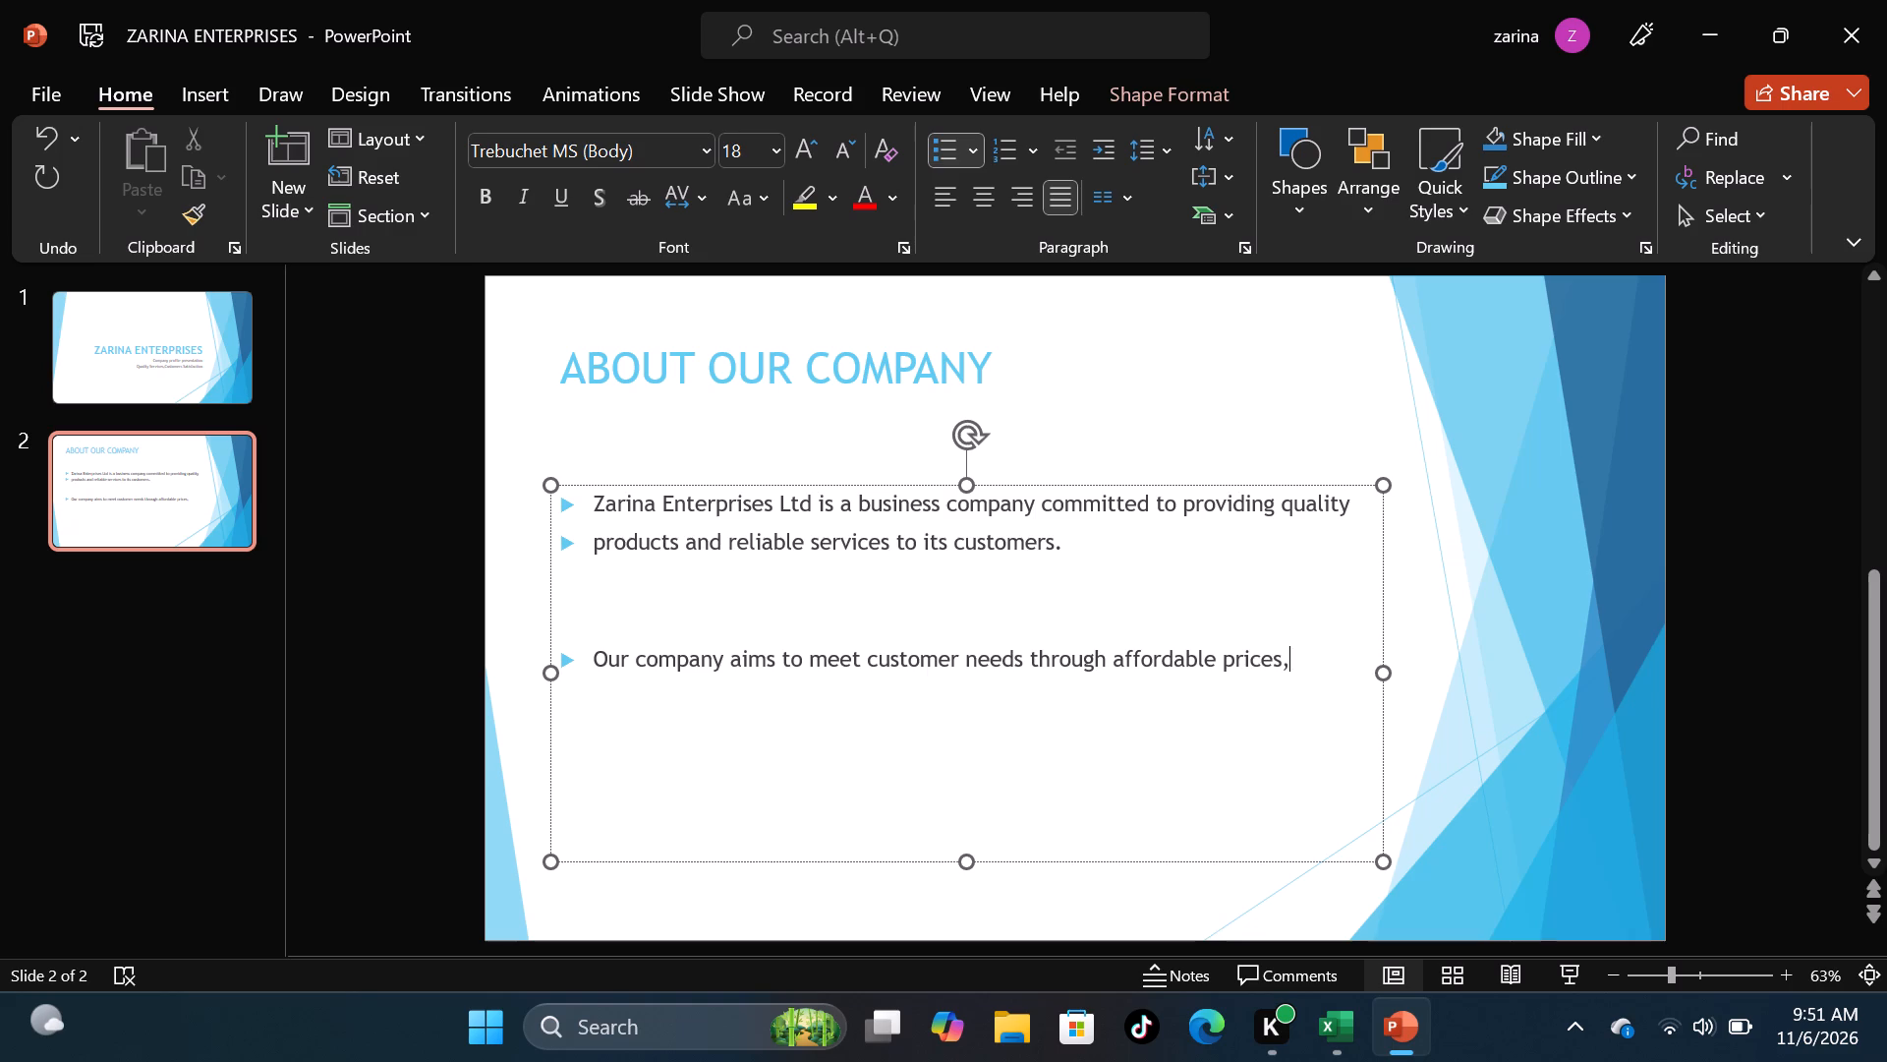
Add "excellent customer service" directly after the comma following "prices" in slide 2's last body bullet.
key("e")
key("x")
type("ce")
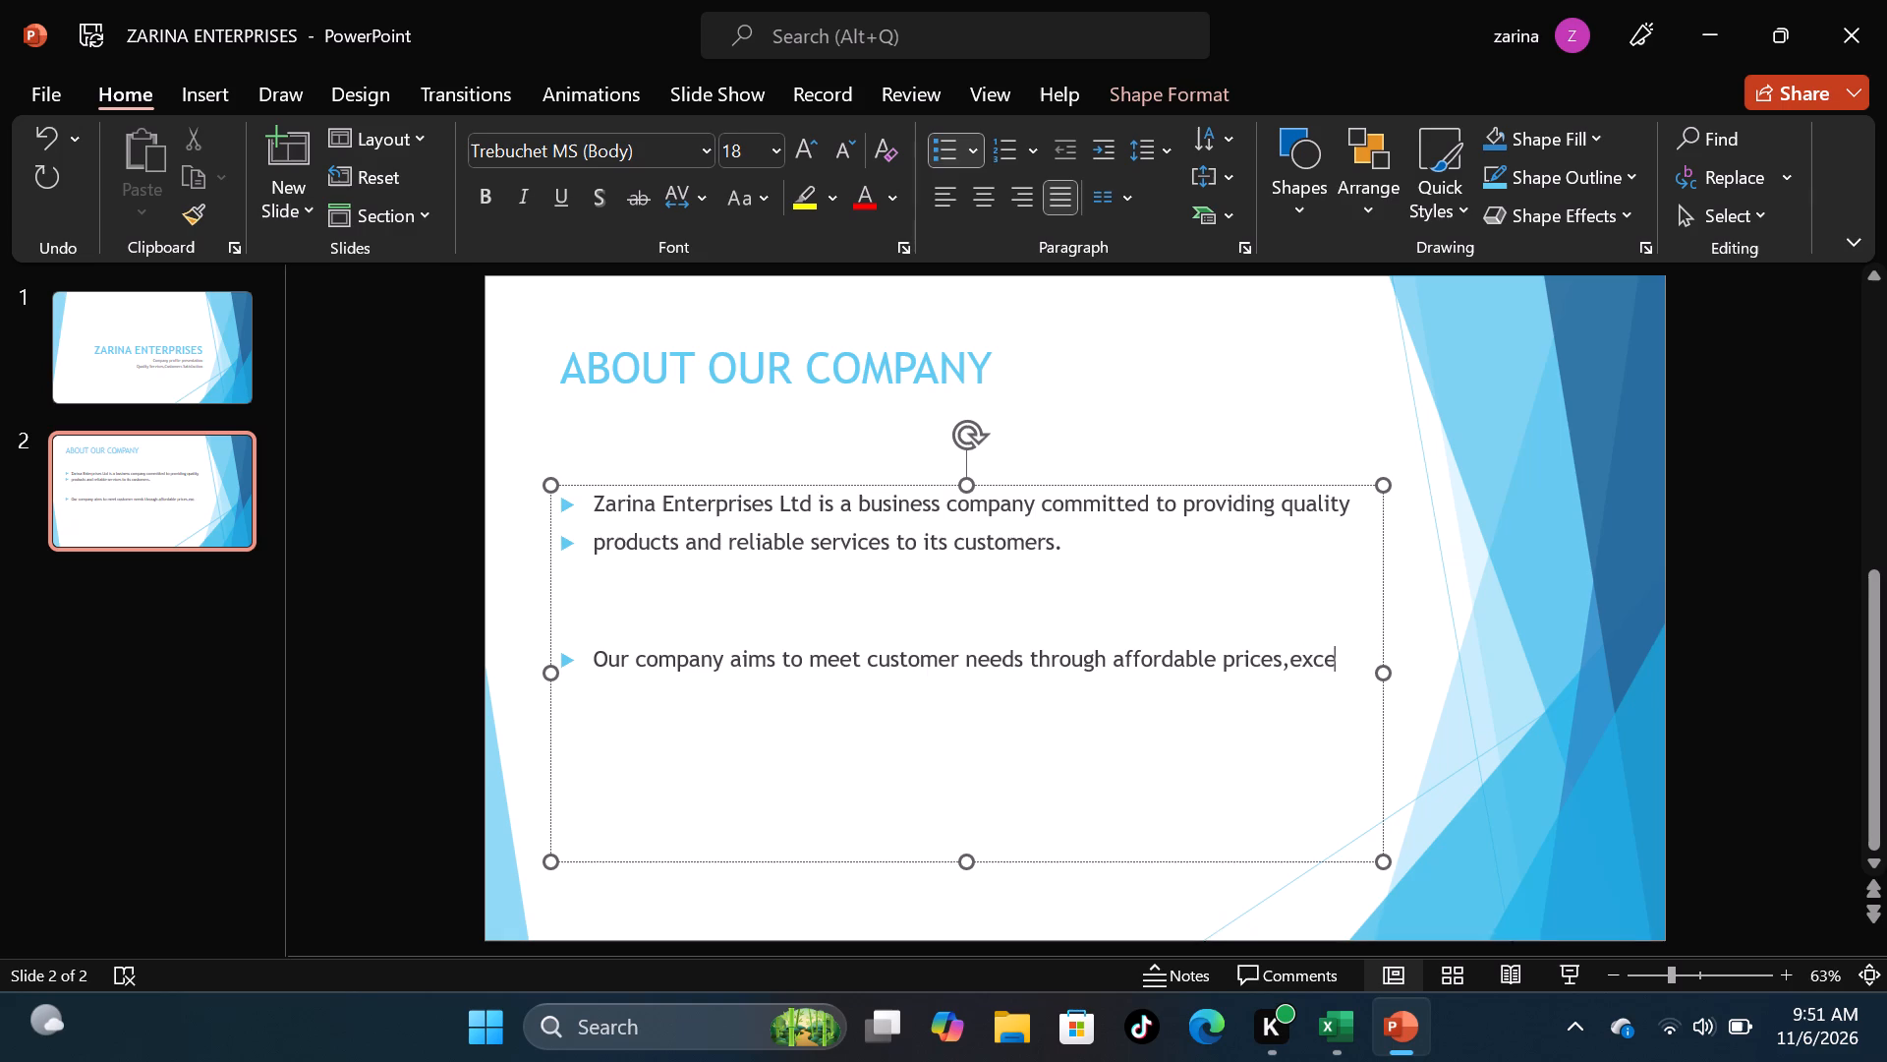
type("llent")
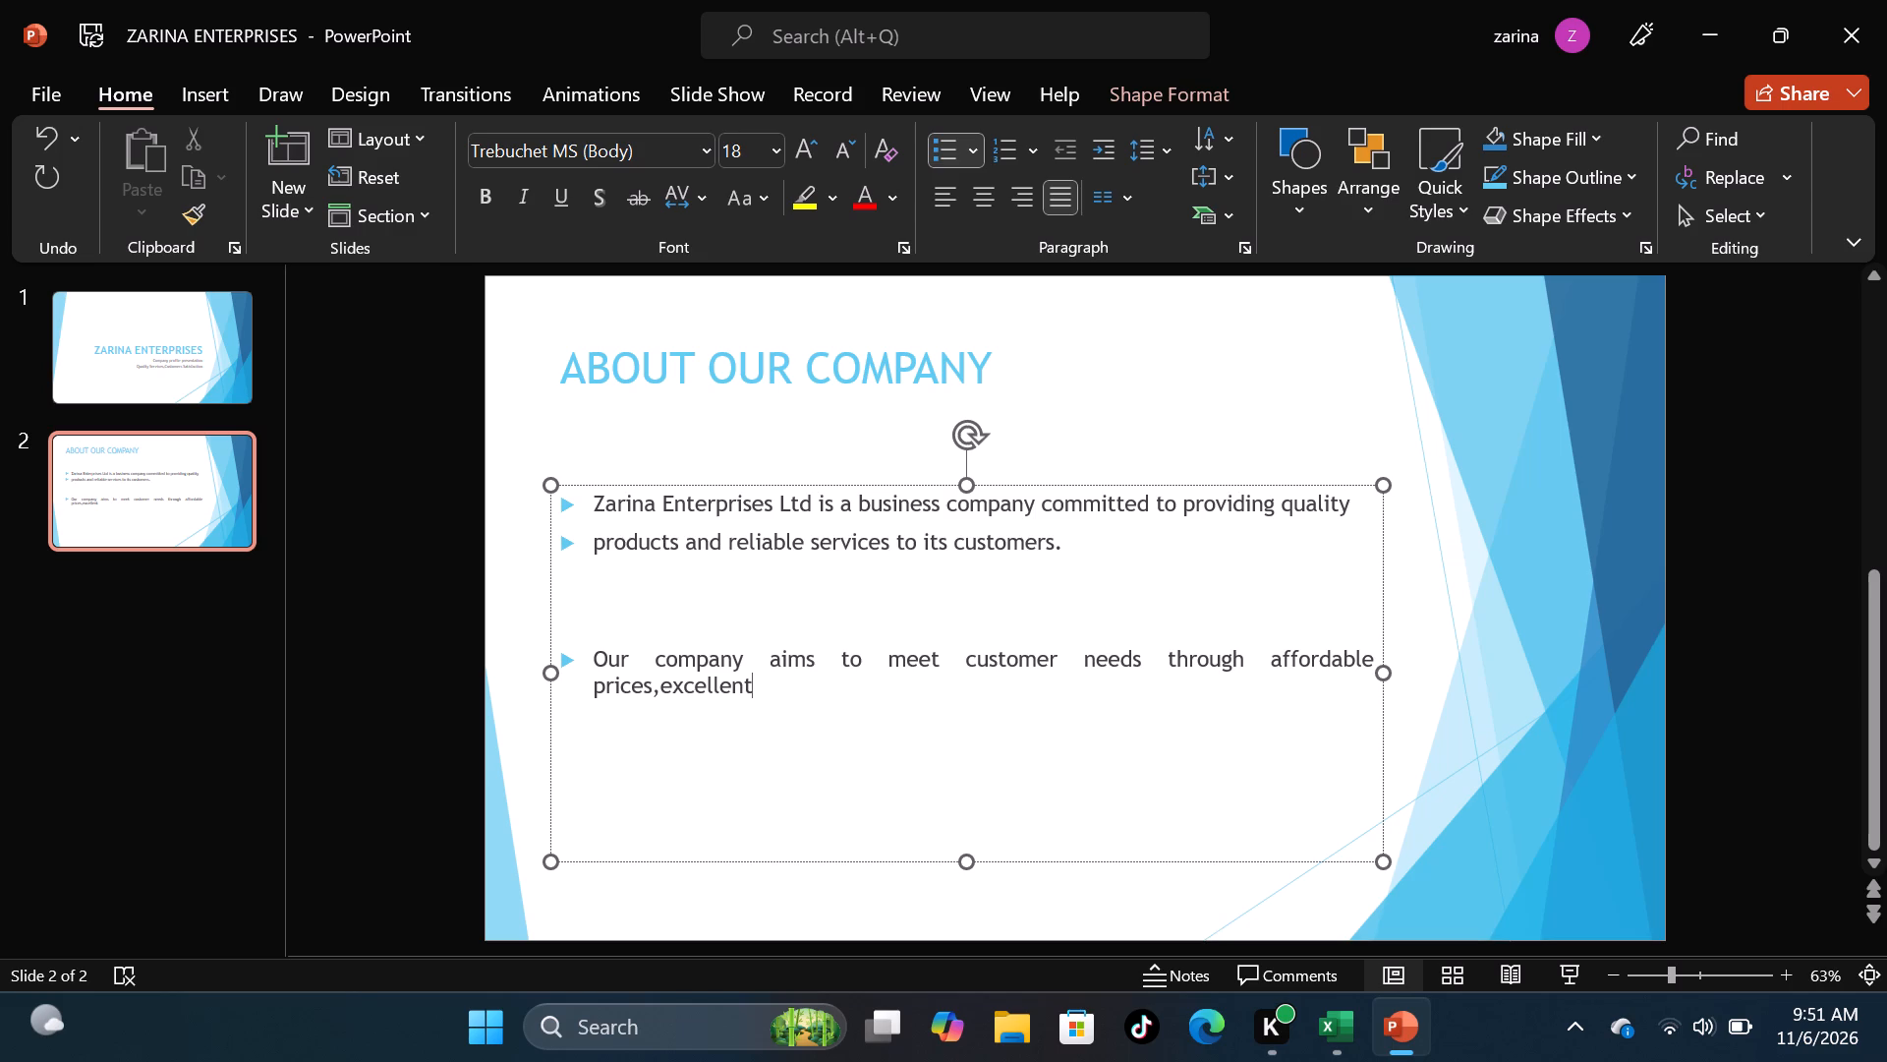
key("space")
key("c")
key("u")
type("st")
type("omer")
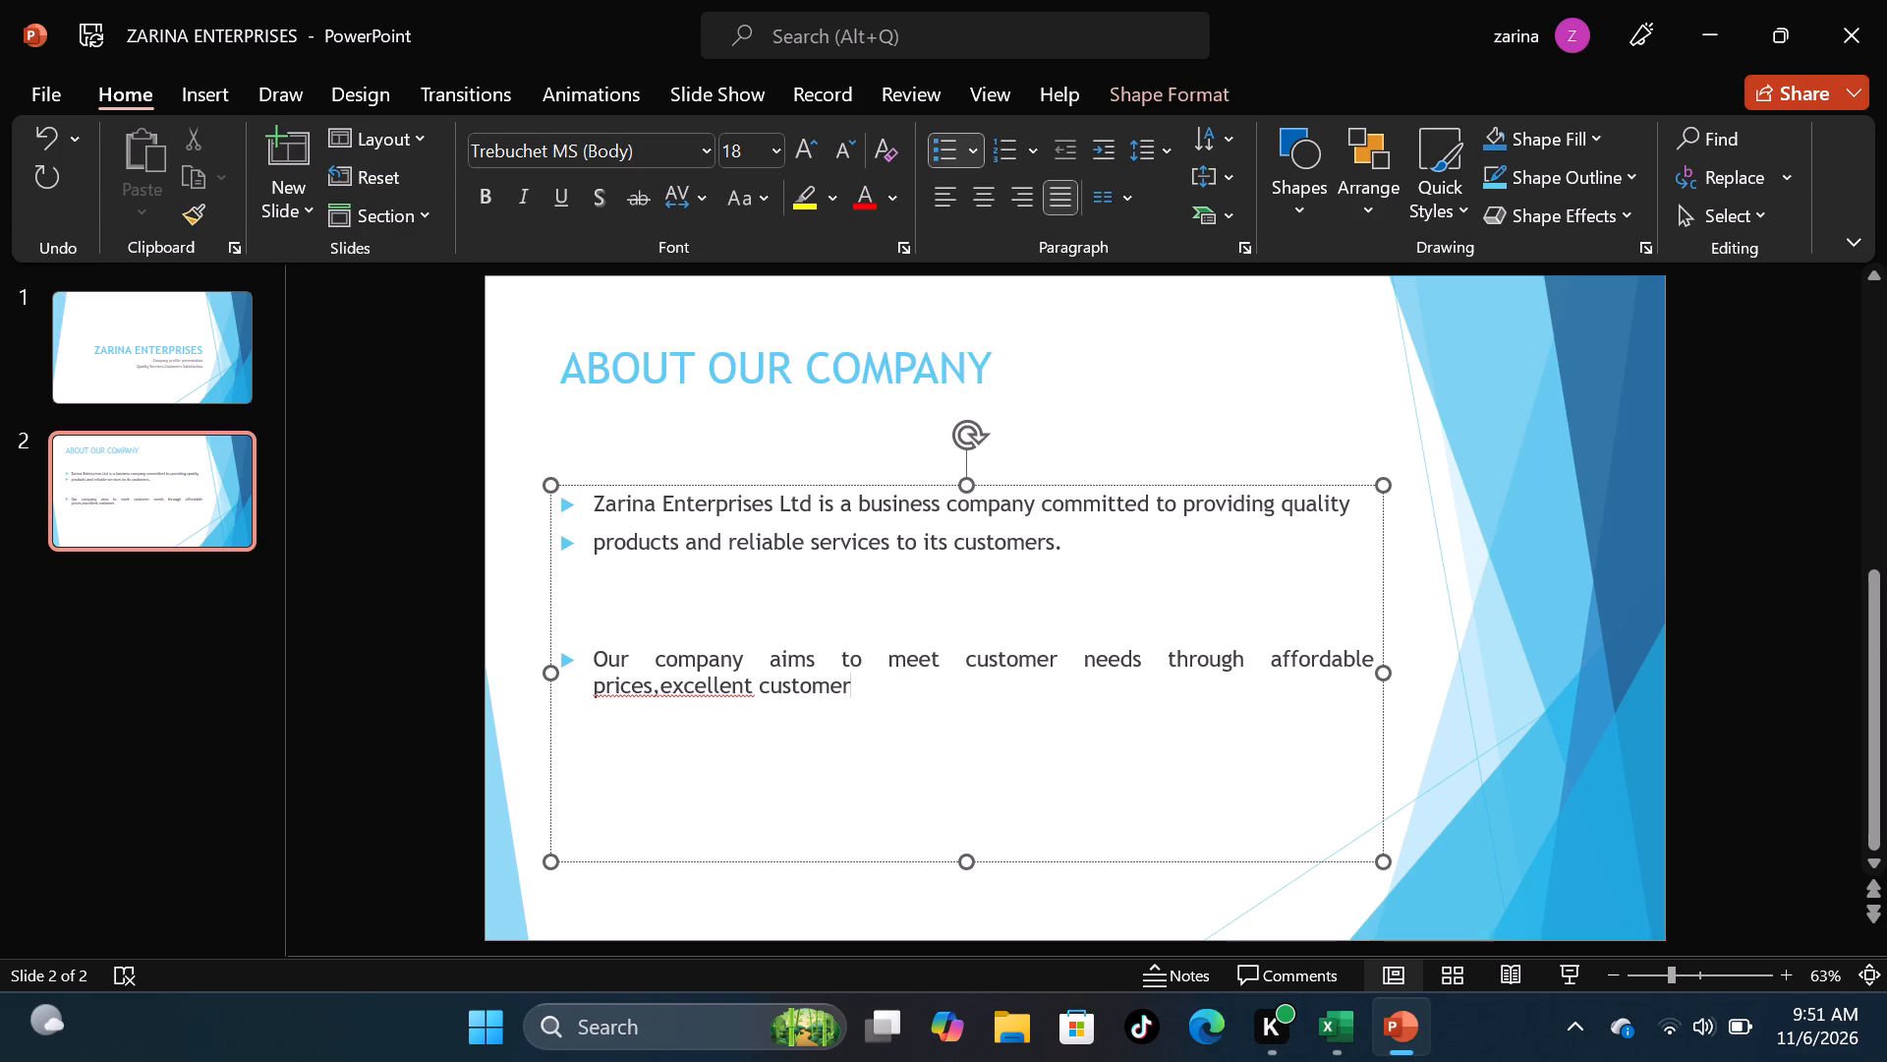
key("space")
type("se")
type("rv")
key("i")
key("c")
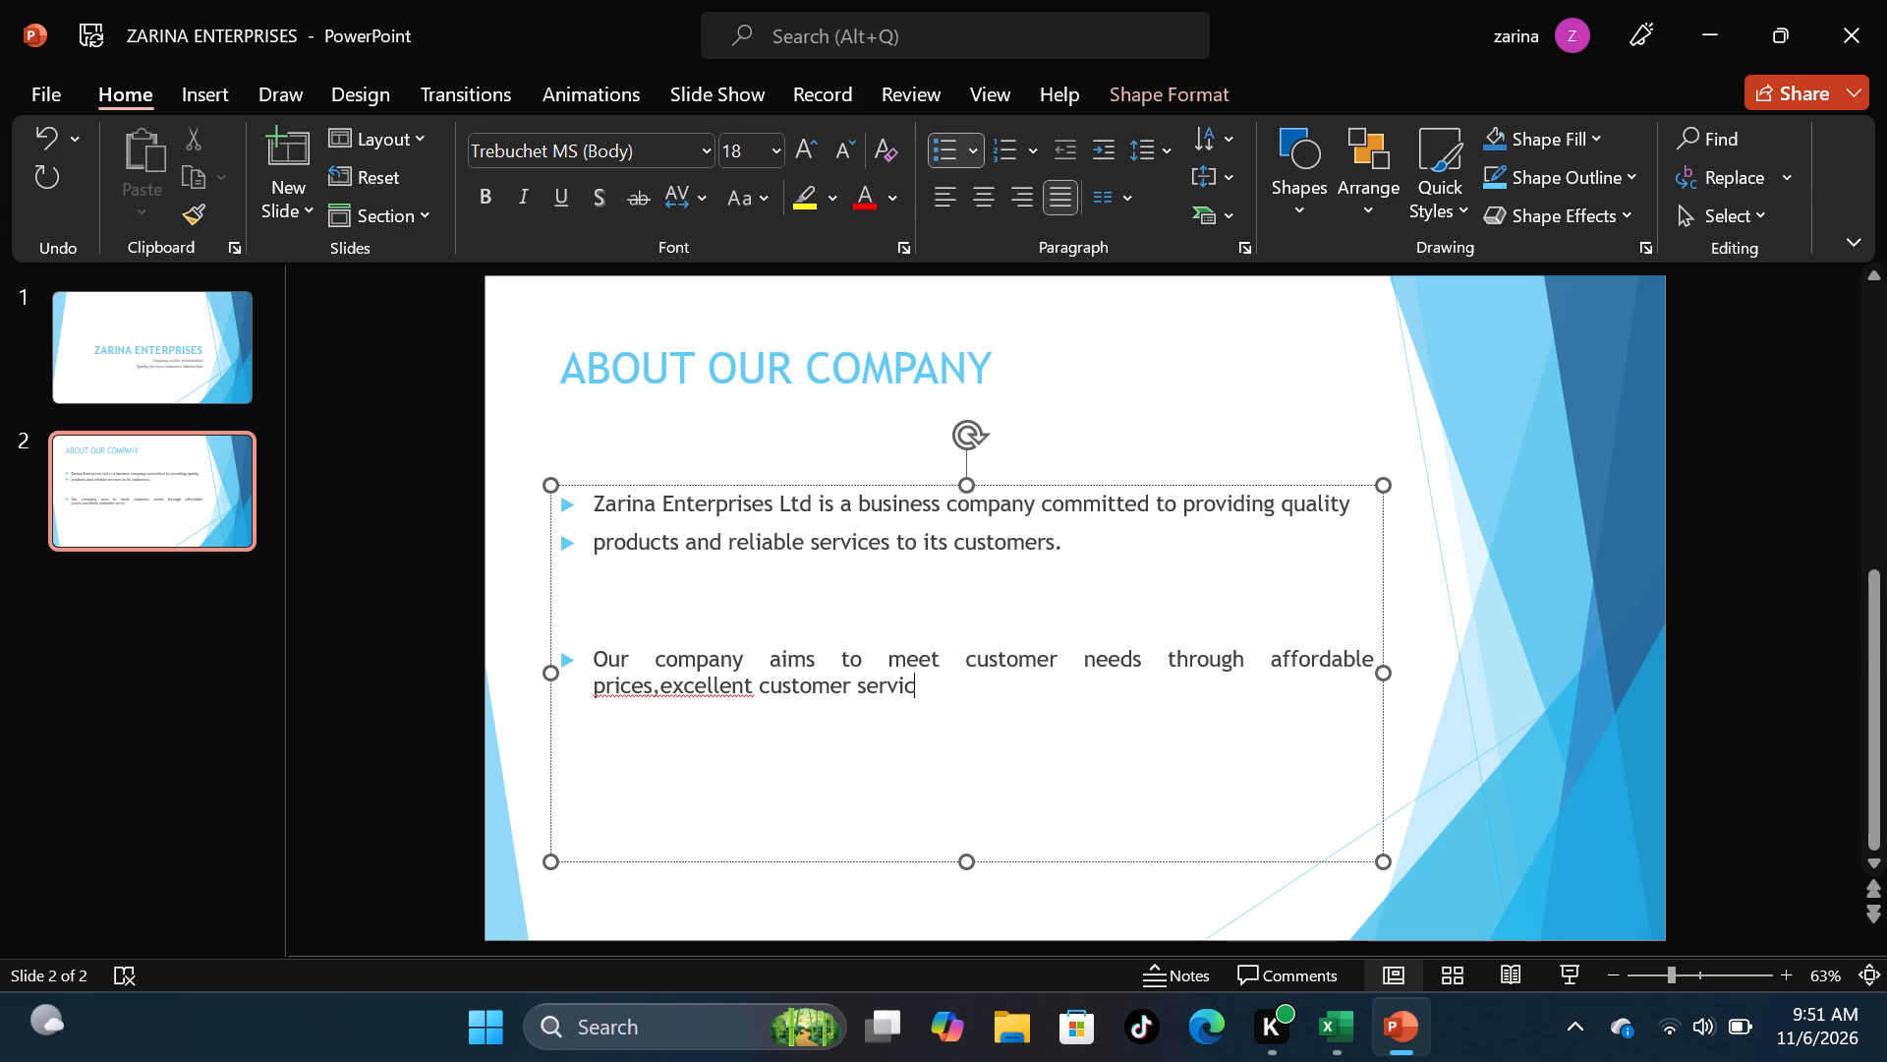
key("e")
Finish slide 2's "Our company aims" bullet after "customer service" with "high- quality products.".
key("space")
type("hi")
type("gh")
type("-")
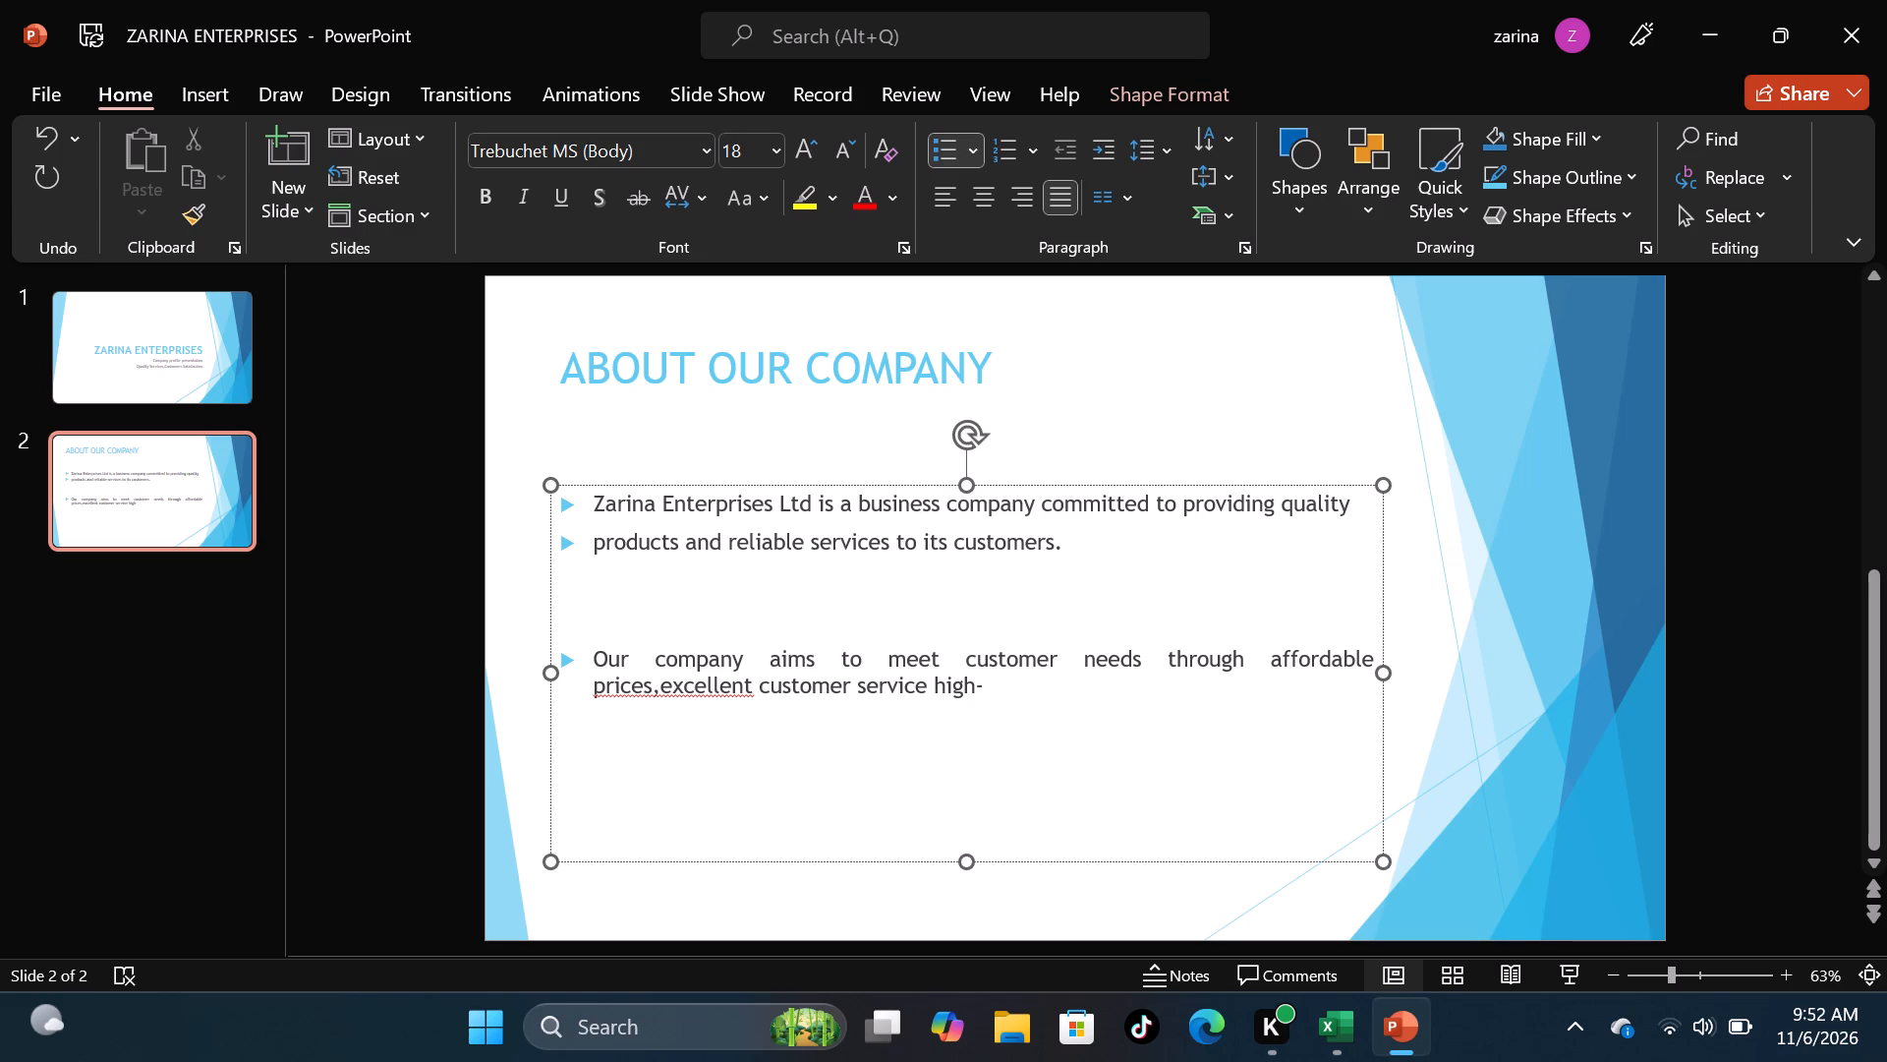
key("space")
type("quality")
key("space")
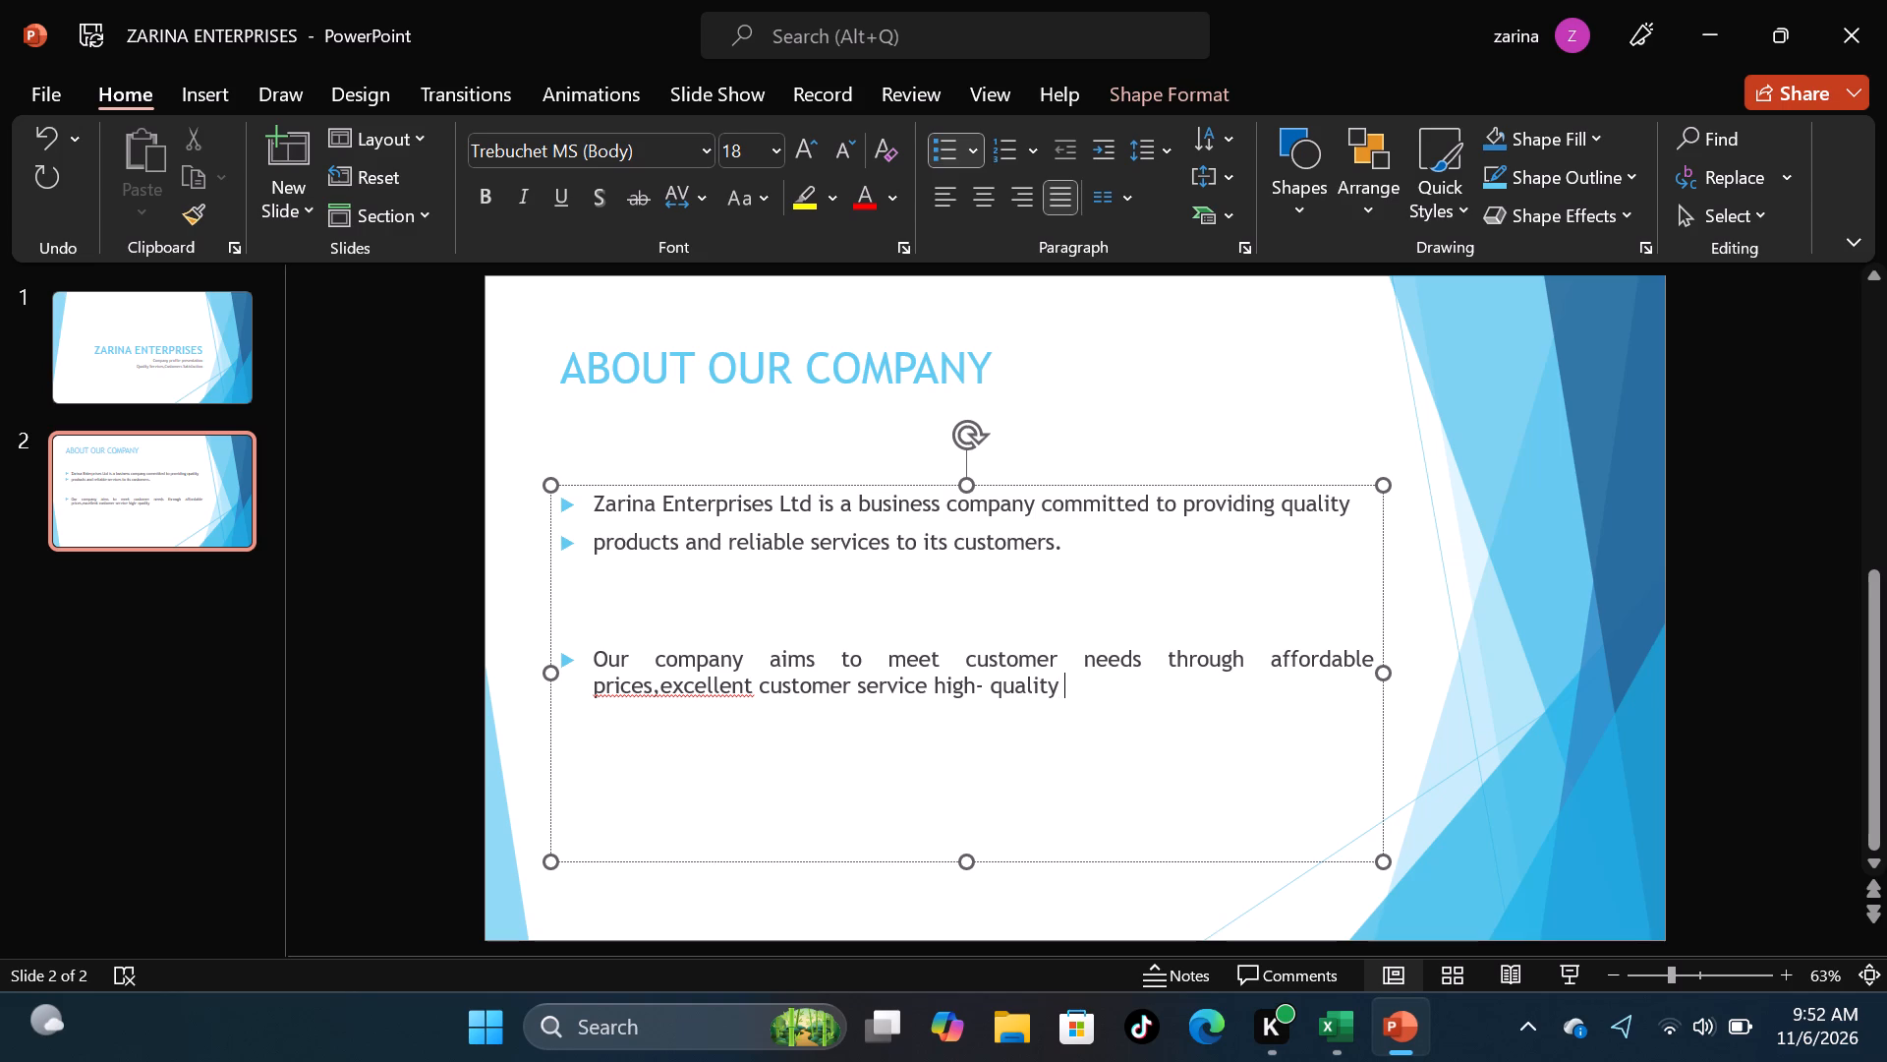
type("prod")
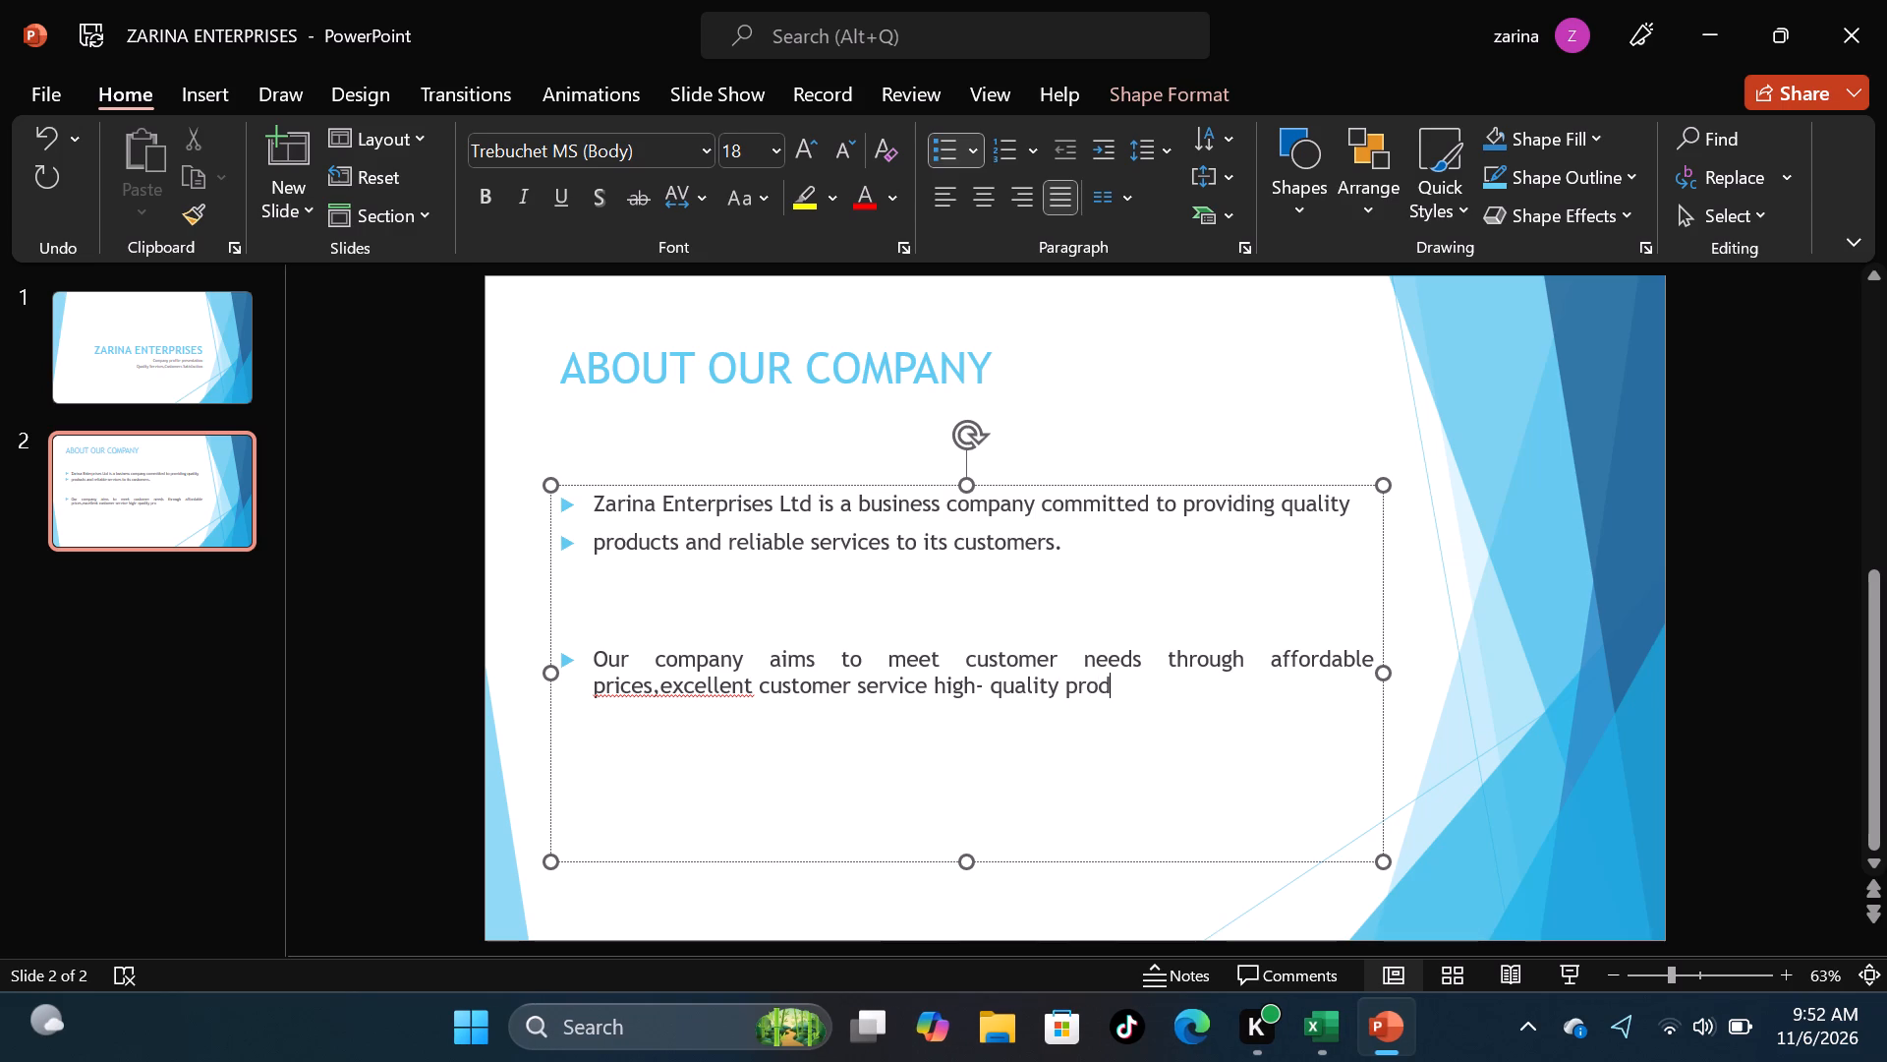
type("uc")
key("t")
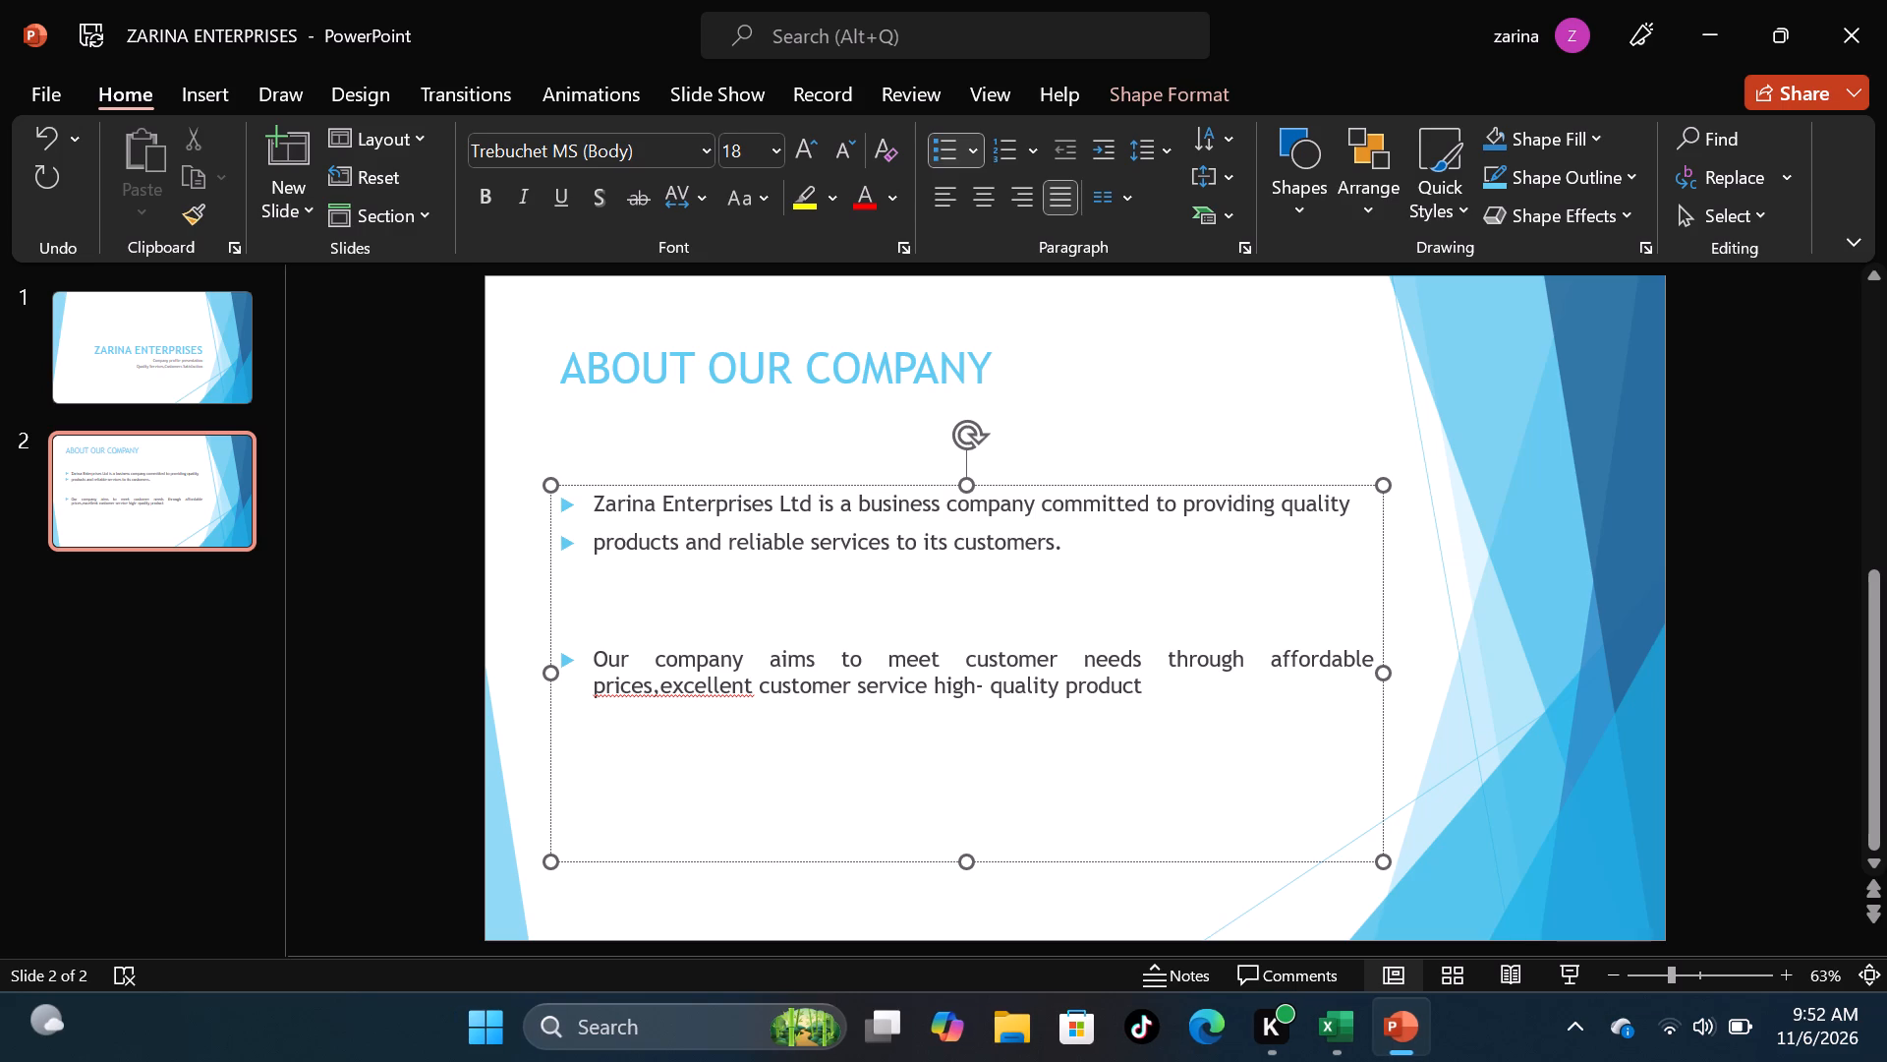
key("s")
key("period")
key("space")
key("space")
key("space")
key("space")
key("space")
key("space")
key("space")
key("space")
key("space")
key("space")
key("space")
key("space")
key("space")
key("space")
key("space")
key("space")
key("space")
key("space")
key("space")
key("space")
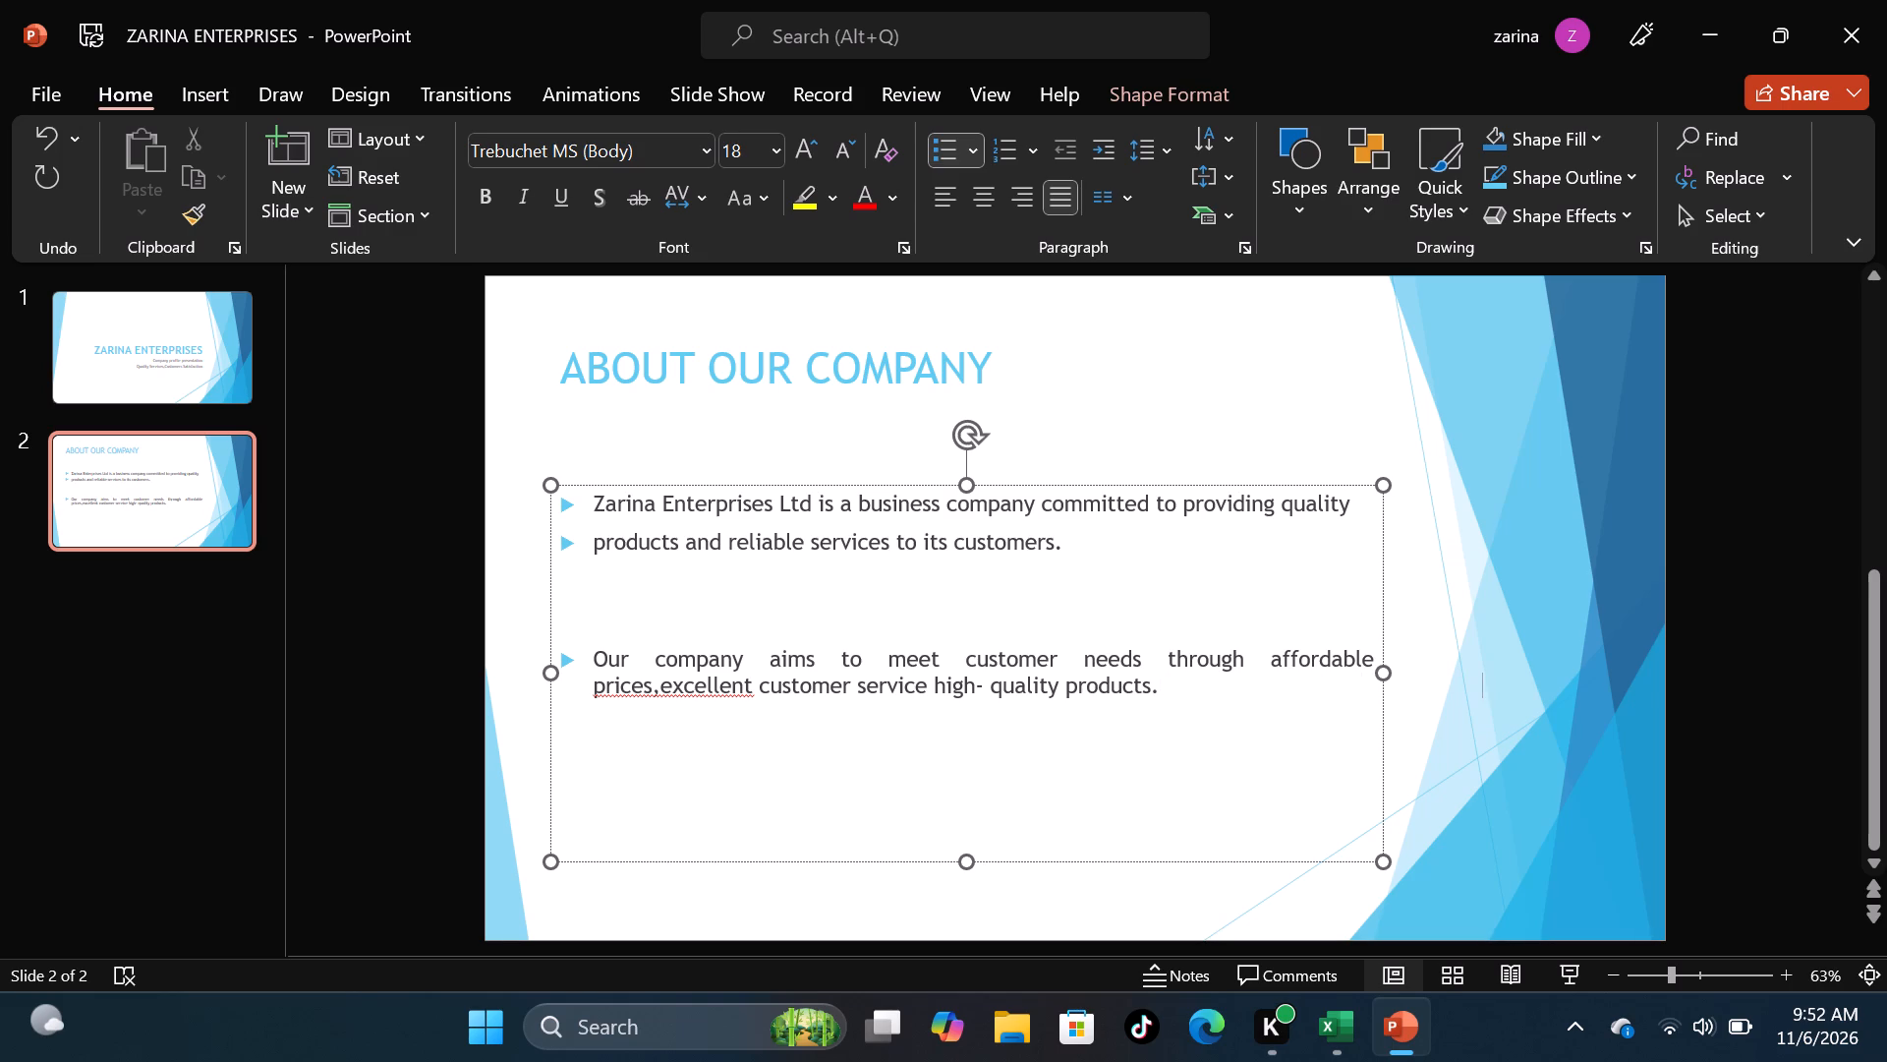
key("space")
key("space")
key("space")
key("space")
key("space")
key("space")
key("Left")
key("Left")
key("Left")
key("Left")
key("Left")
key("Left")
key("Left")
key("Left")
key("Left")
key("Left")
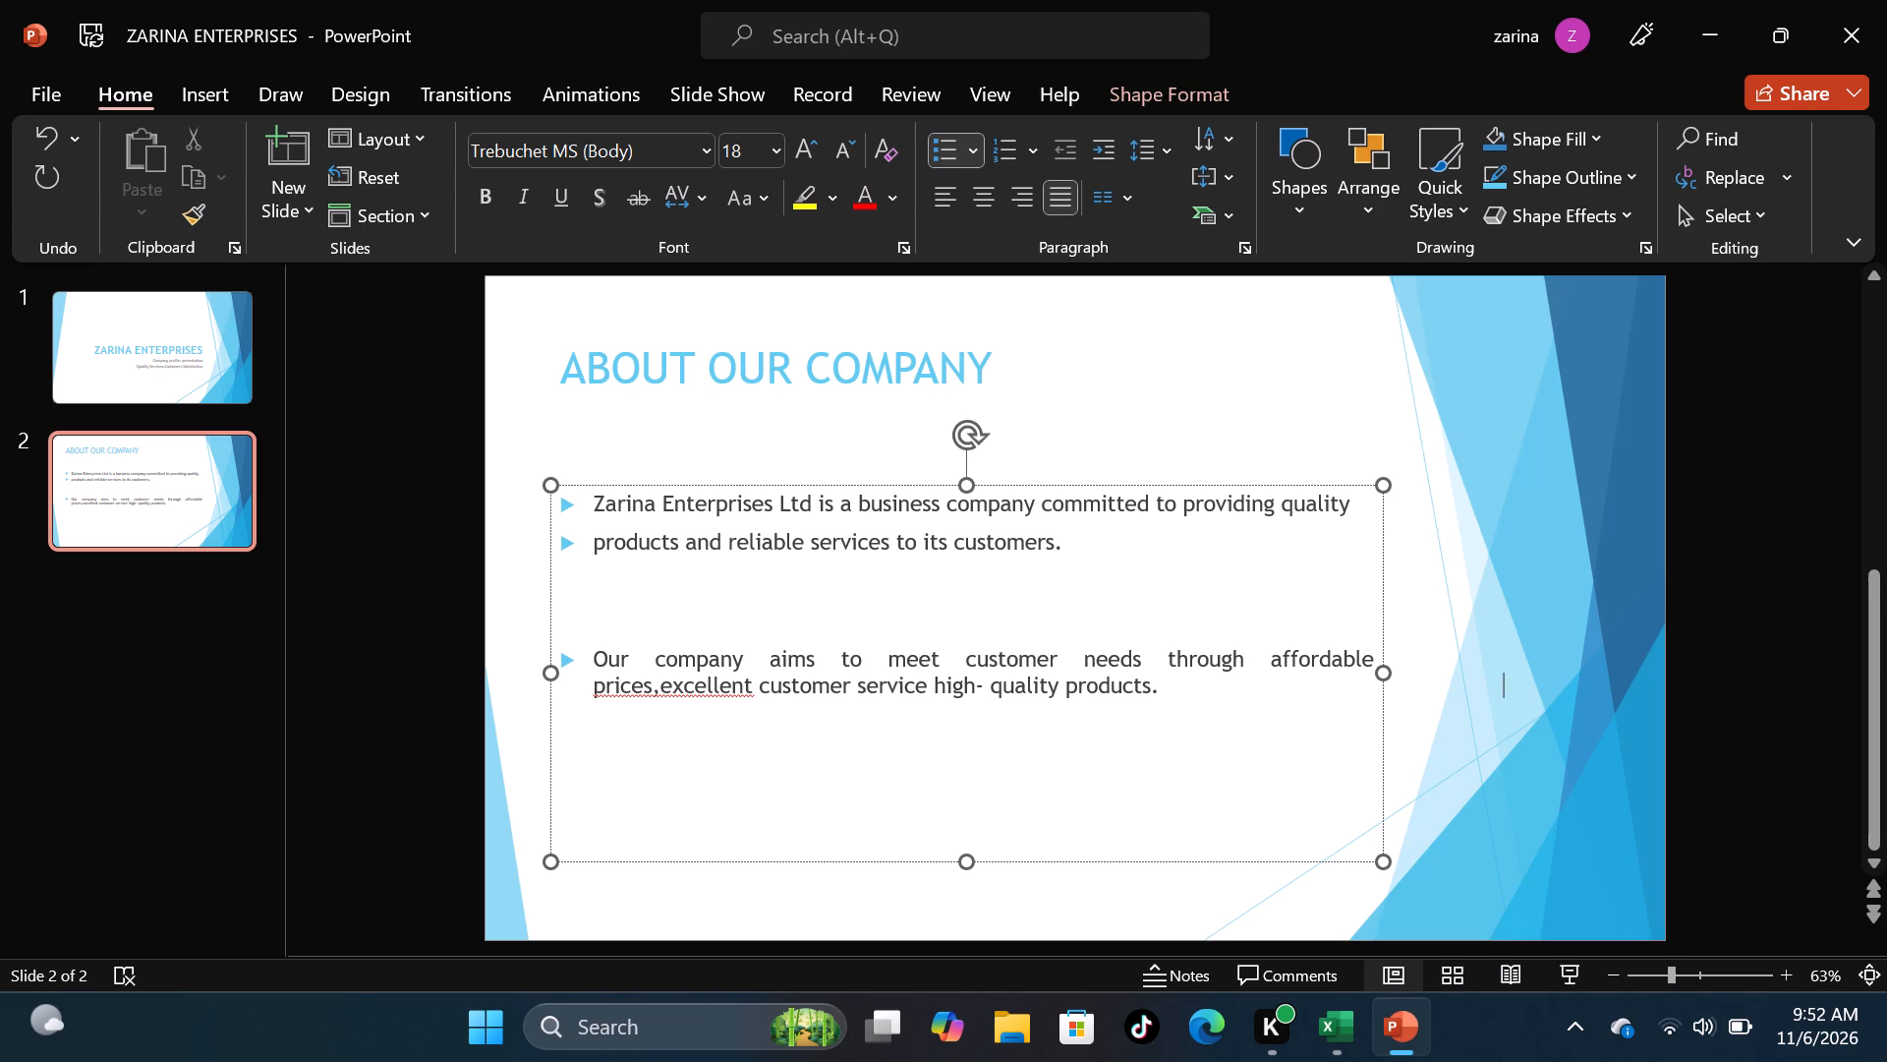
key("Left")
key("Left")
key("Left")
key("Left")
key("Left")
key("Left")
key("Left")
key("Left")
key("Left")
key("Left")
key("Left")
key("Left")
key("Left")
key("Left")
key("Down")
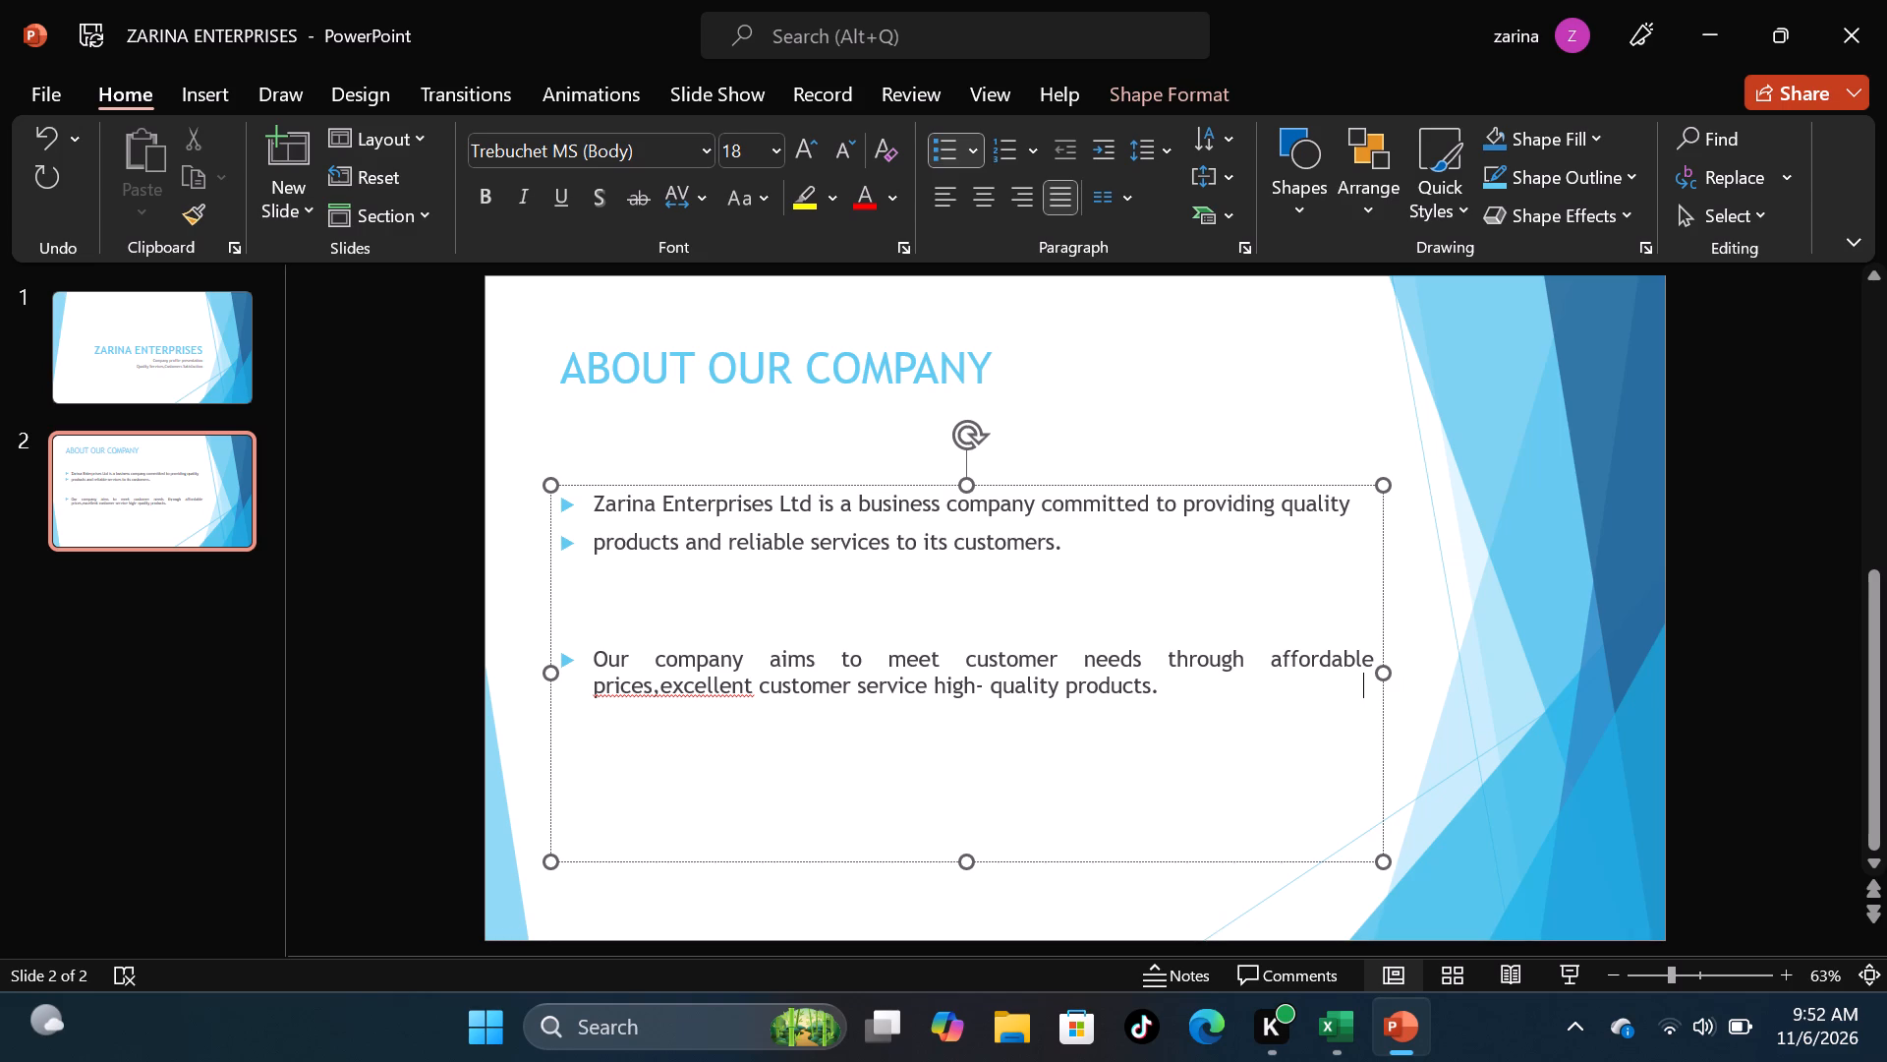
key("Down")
Add a new bullet directly below the "Our company aims" bullet, beginning with "We believe in".
key("Return")
key("w")
key("e")
key("space")
type("b")
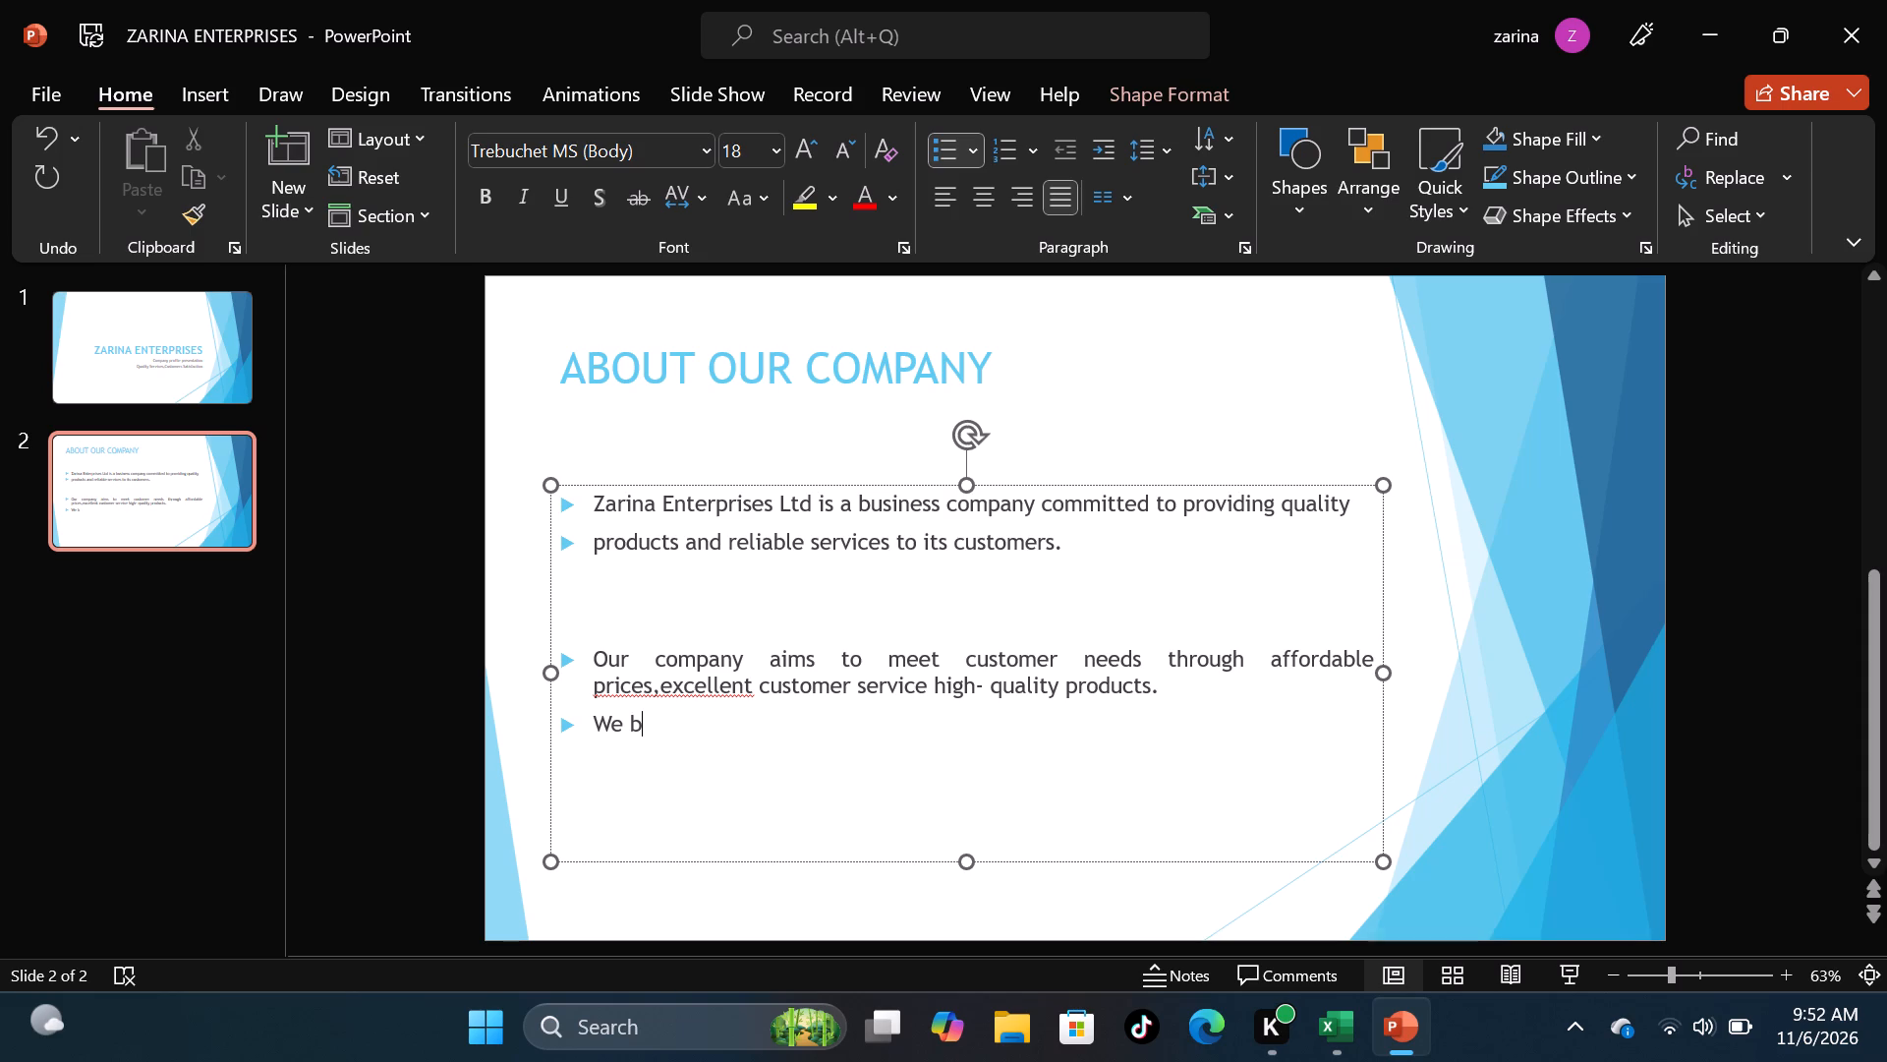
key("e")
type("lieve")
key("space")
type("in")
Continue slide 2's last body bullet after "We believe in" with "honesty,teamwork".
key("space")
type("ho")
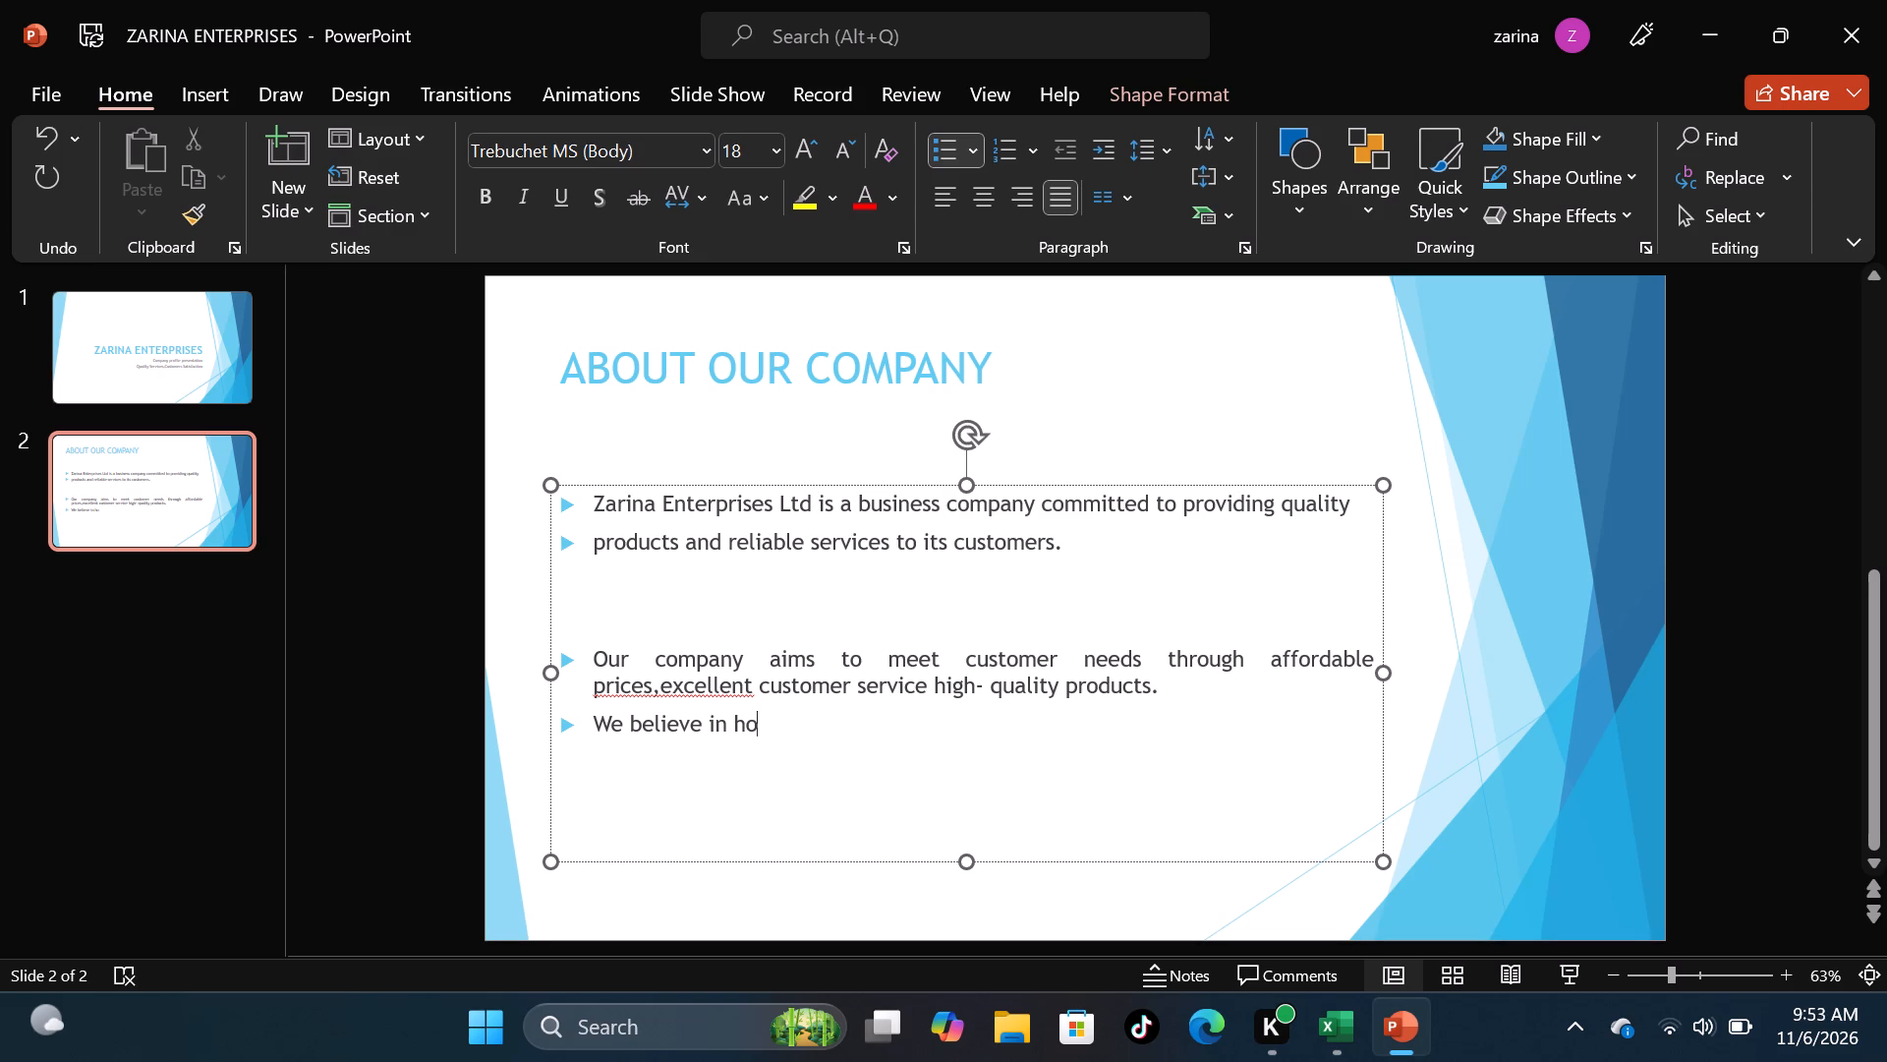
type("ne")
key("s")
type("ty")
key("comma")
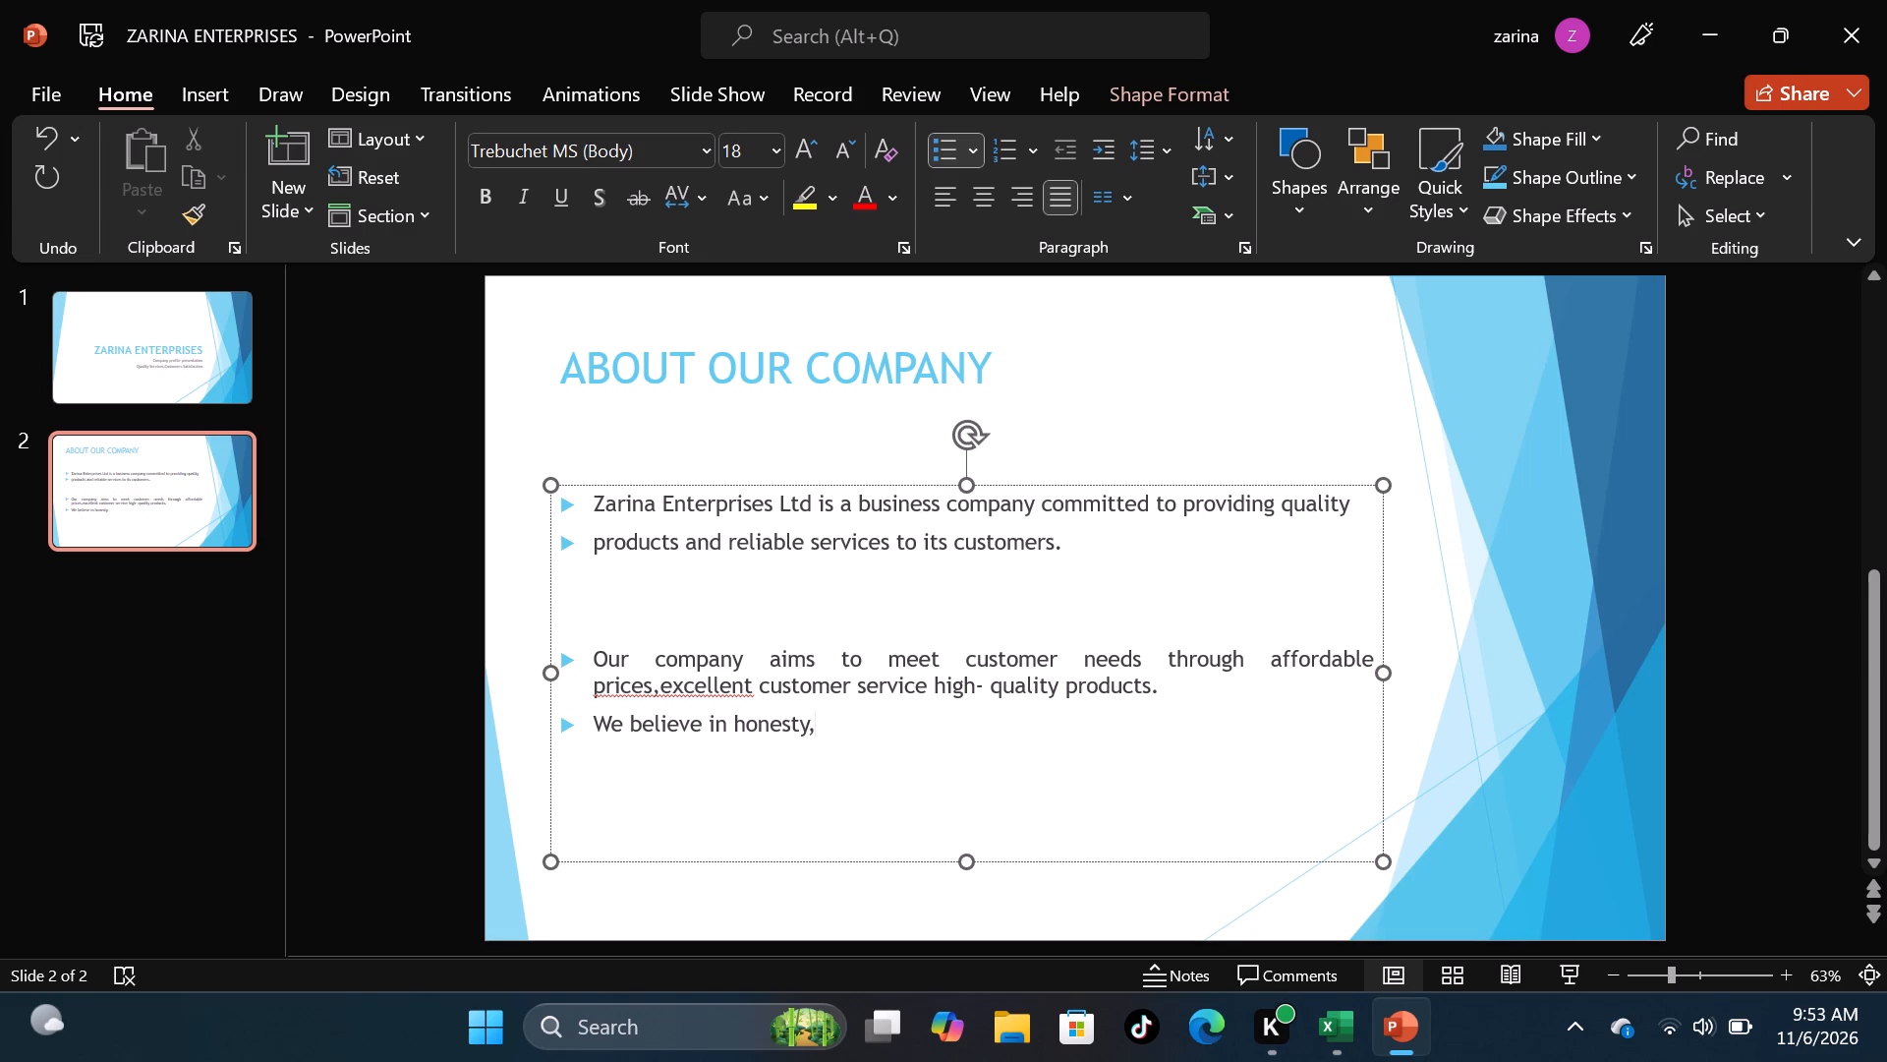
type("tea")
key("m")
key("w")
key("o")
key("r")
key("k")
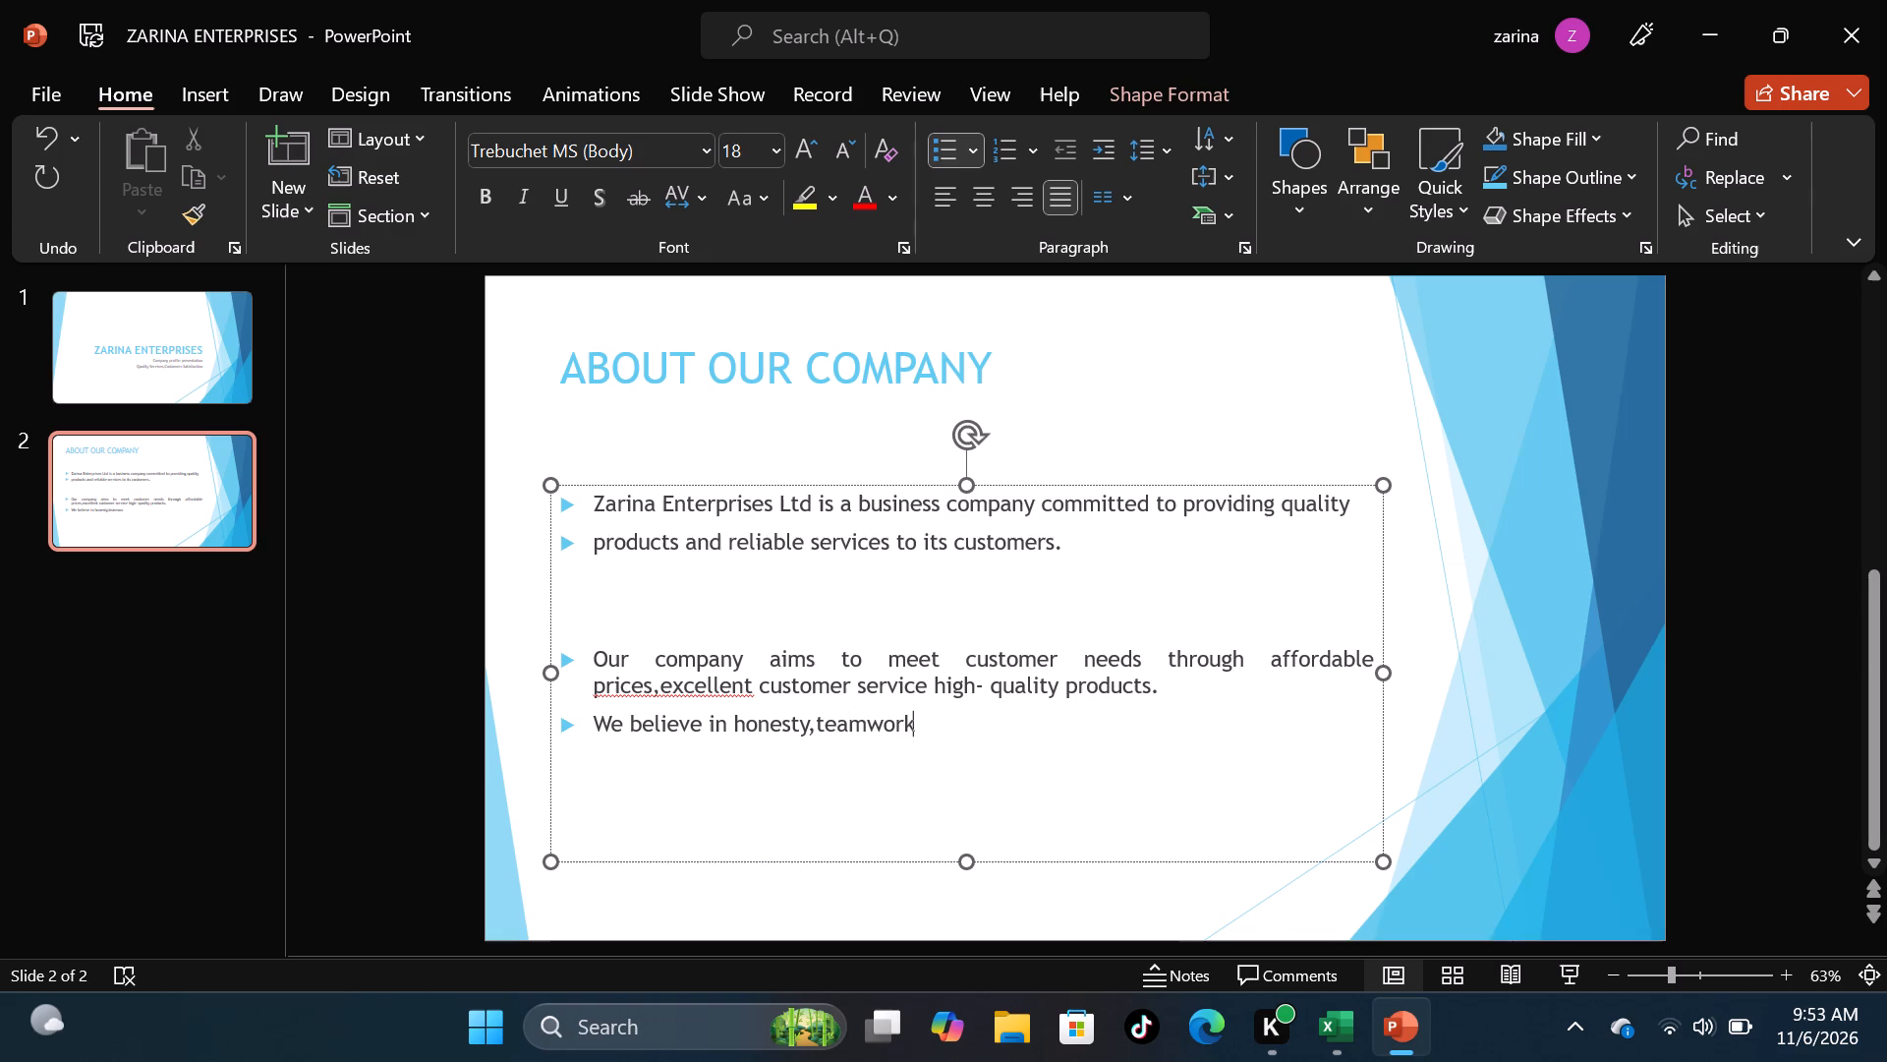
Continue slide 2's "We believe in honesty,teamwork" bullet with ",innovation and".
key("comma")
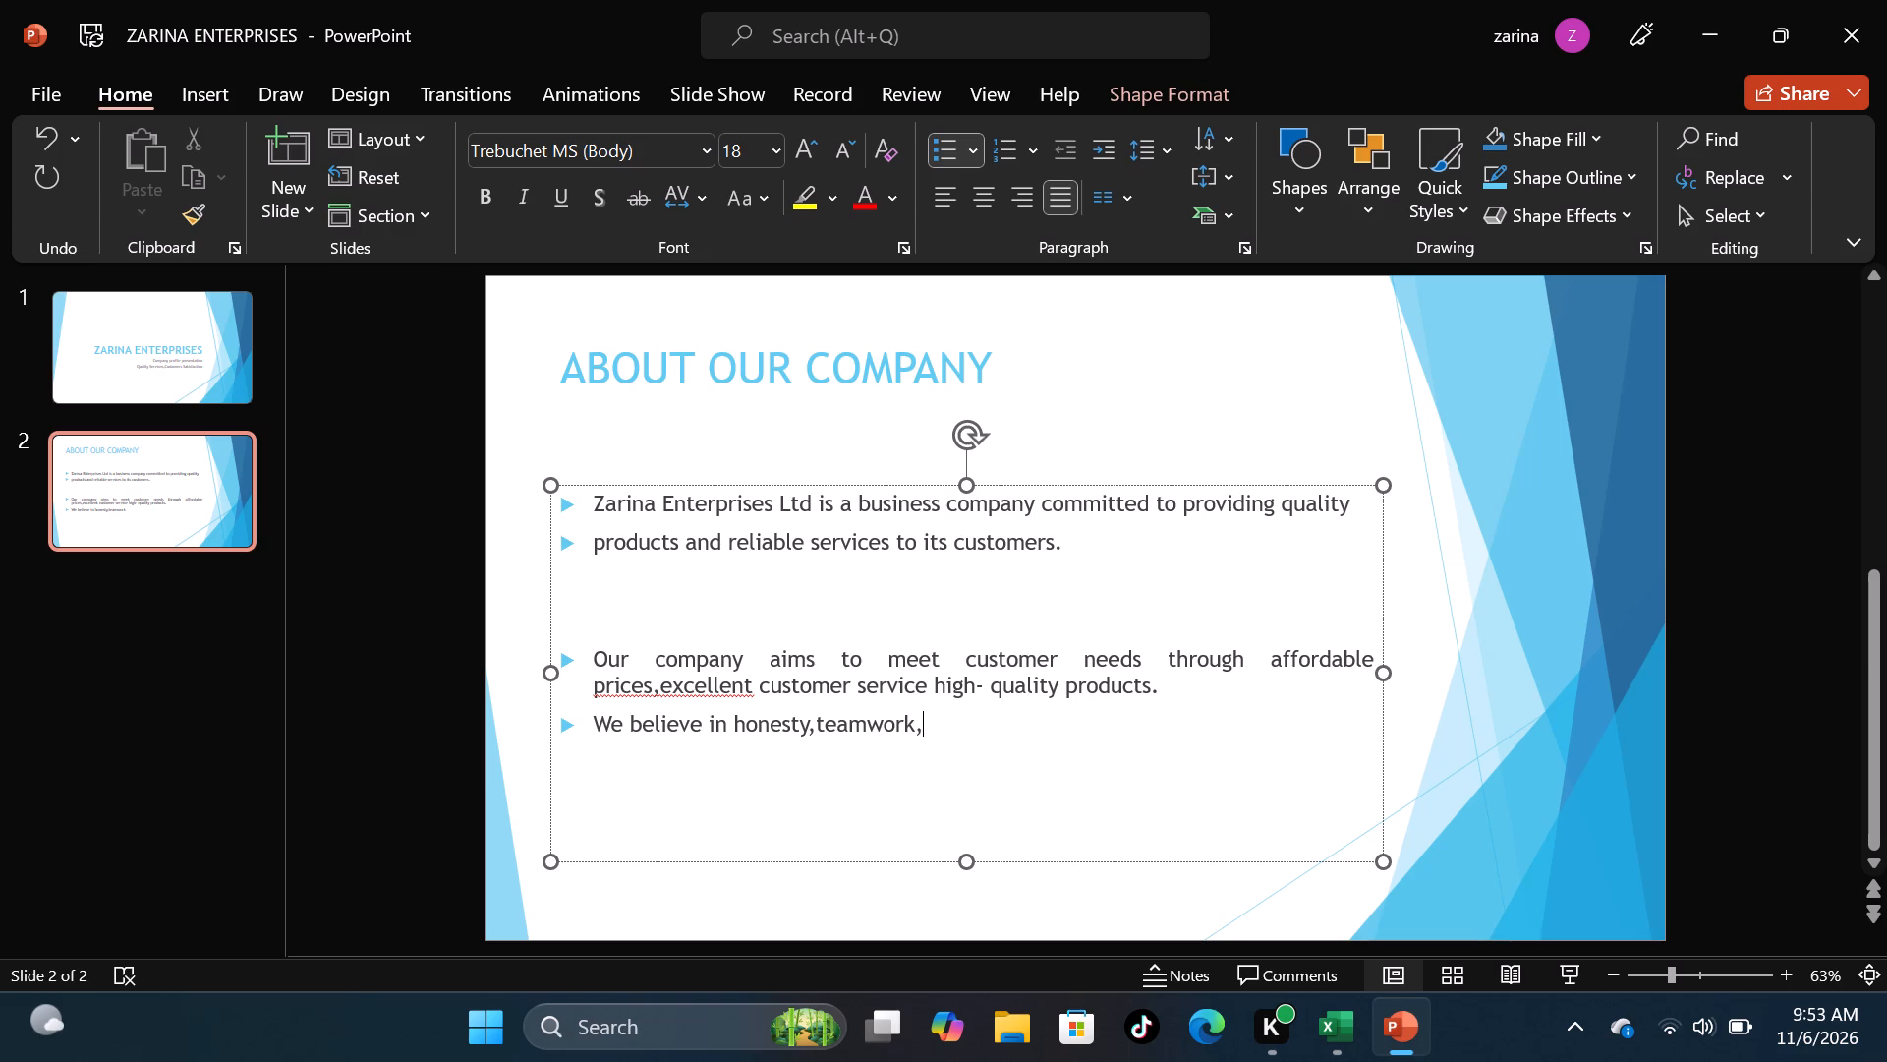
type("in")
key("n")
key("o")
key("b")
key("BackSpace")
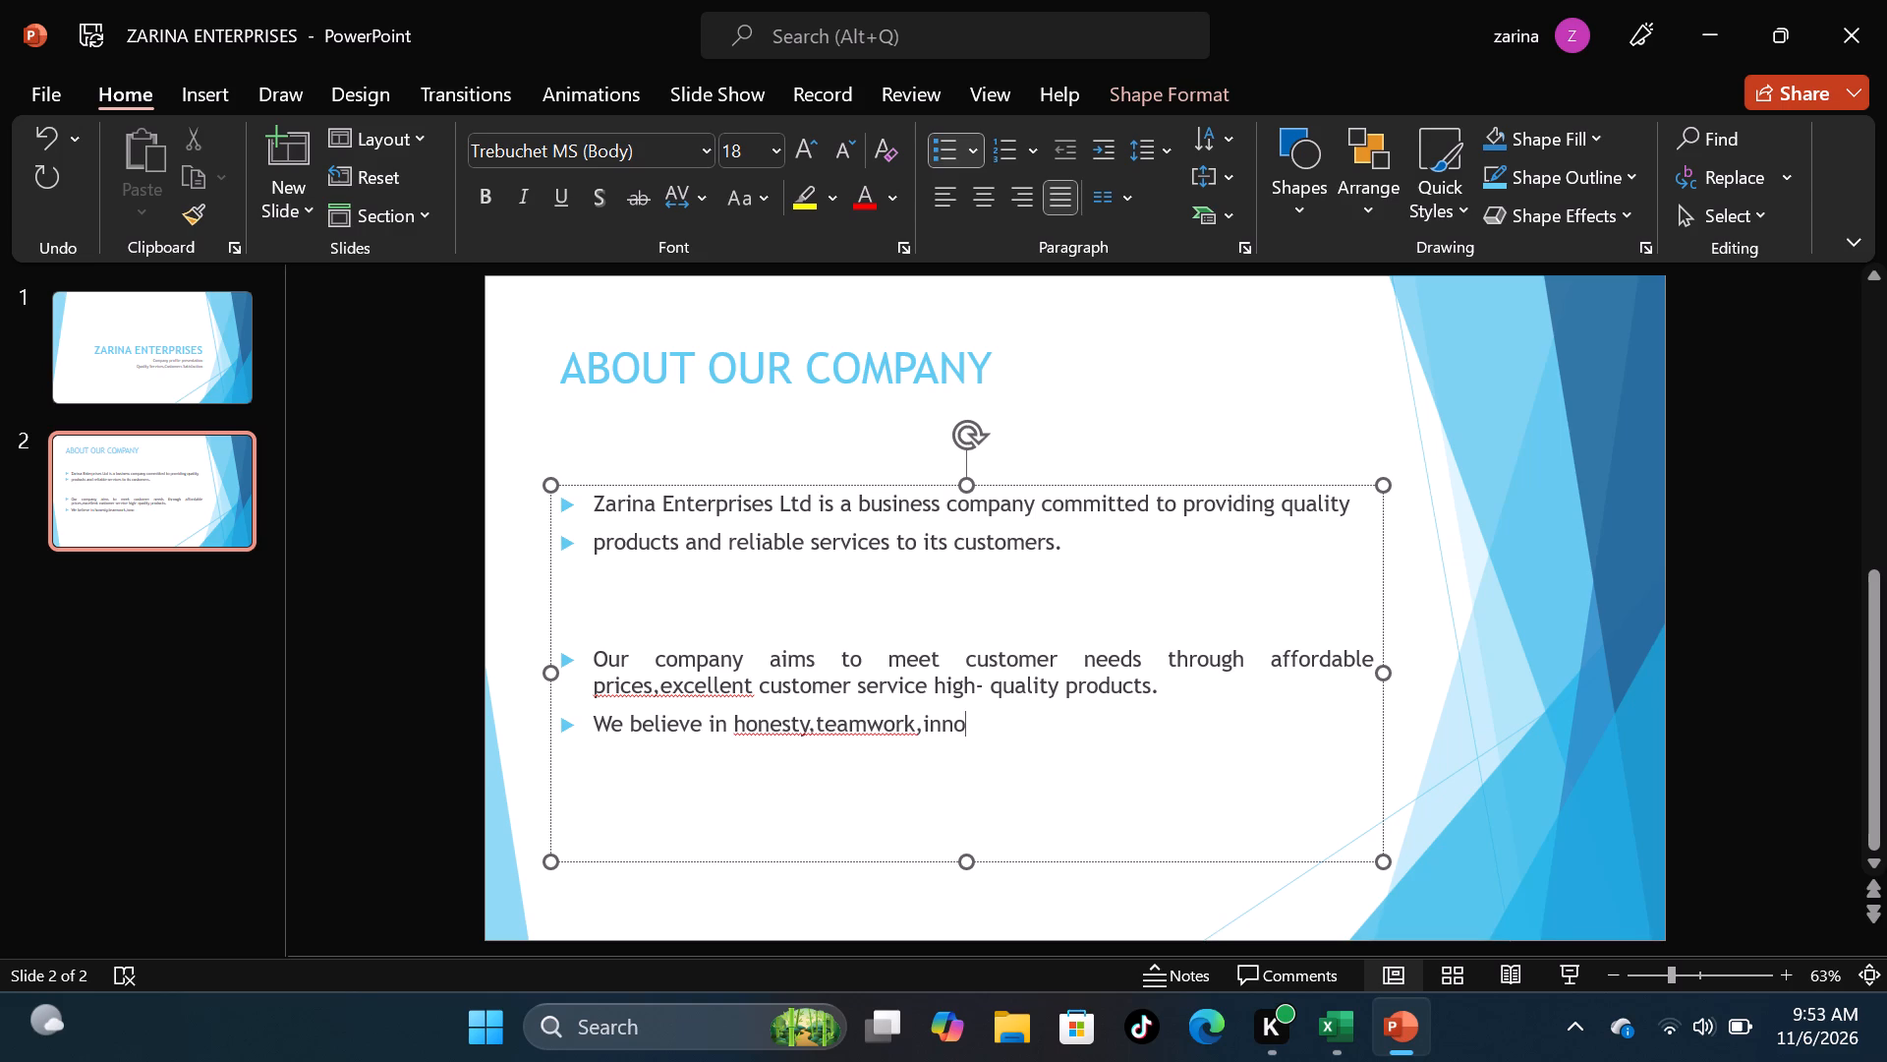
type("va")
type("tion")
key("space")
type("and")
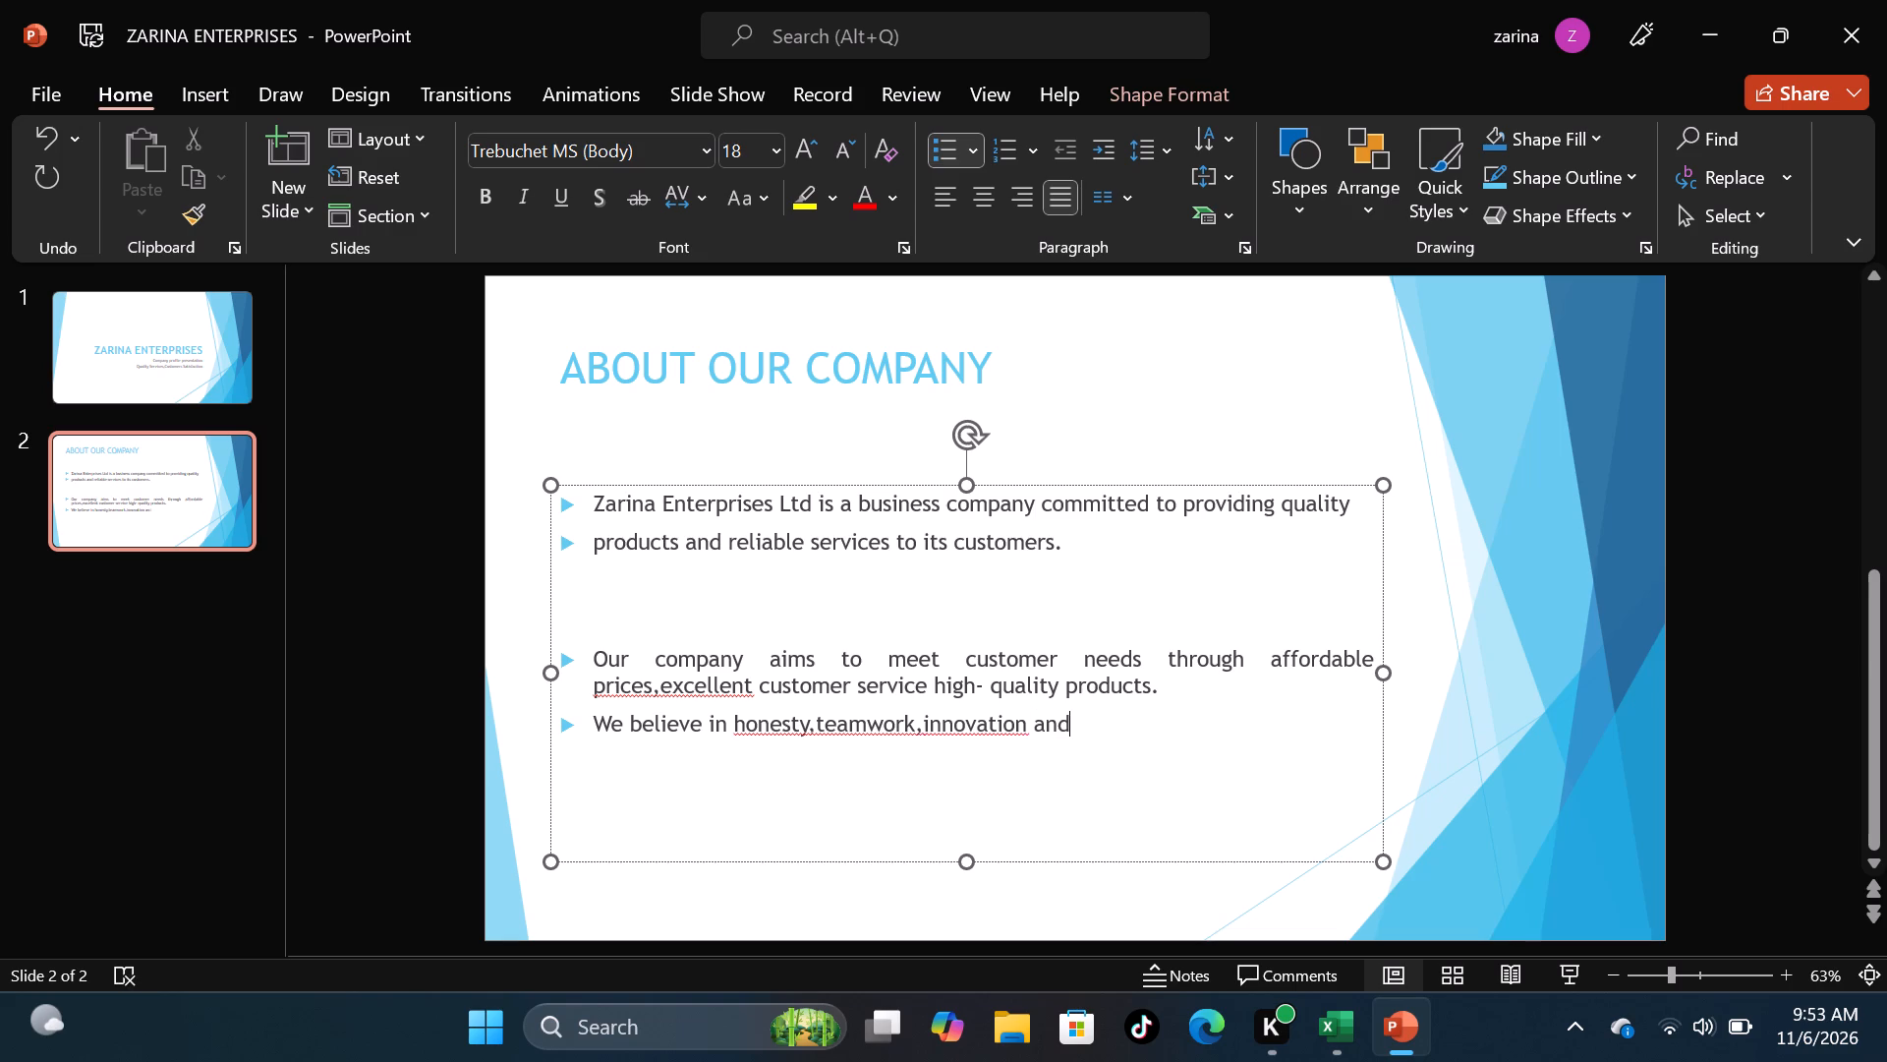
Complete slide 2's "We believe in" bullet after "innovation and" with "customer satistsfactiom".
key("space")
type("cu")
key("s")
key("t")
type("omer")
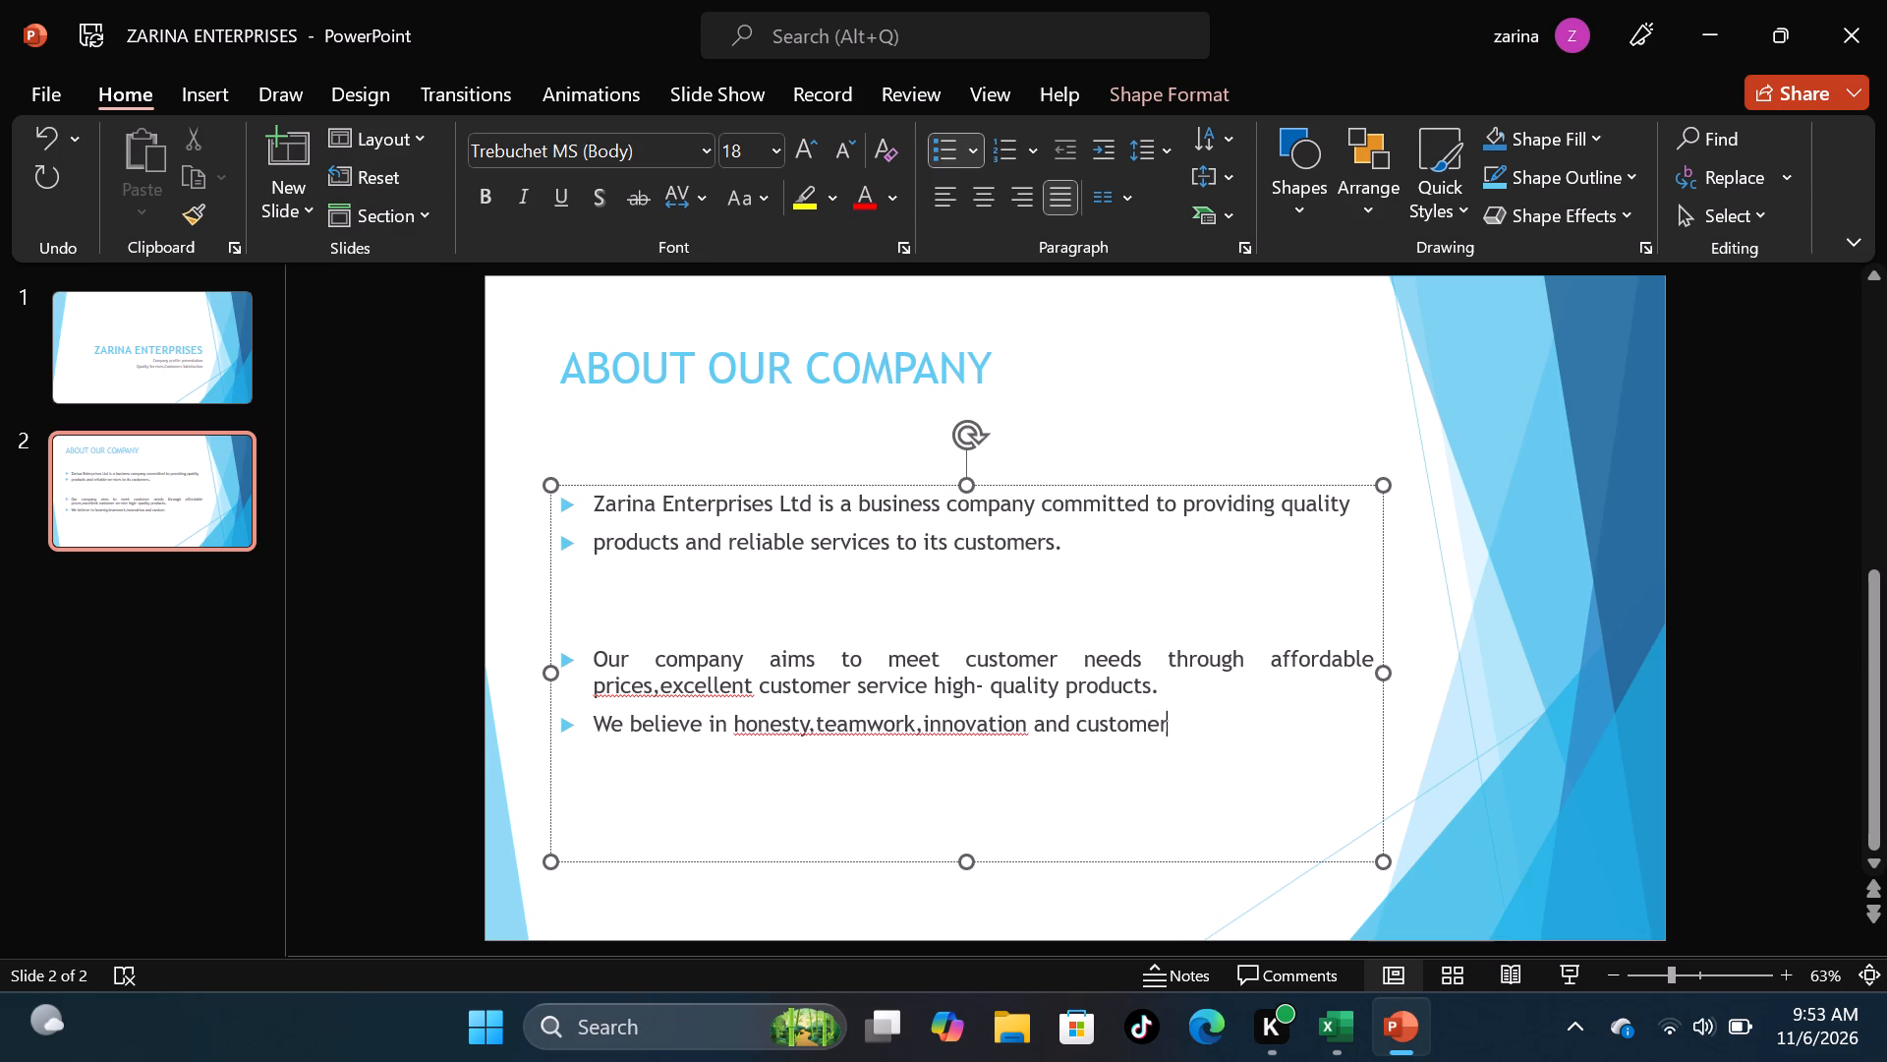
key("space")
type("s")
key("a")
type("tis")
key("t")
key("s")
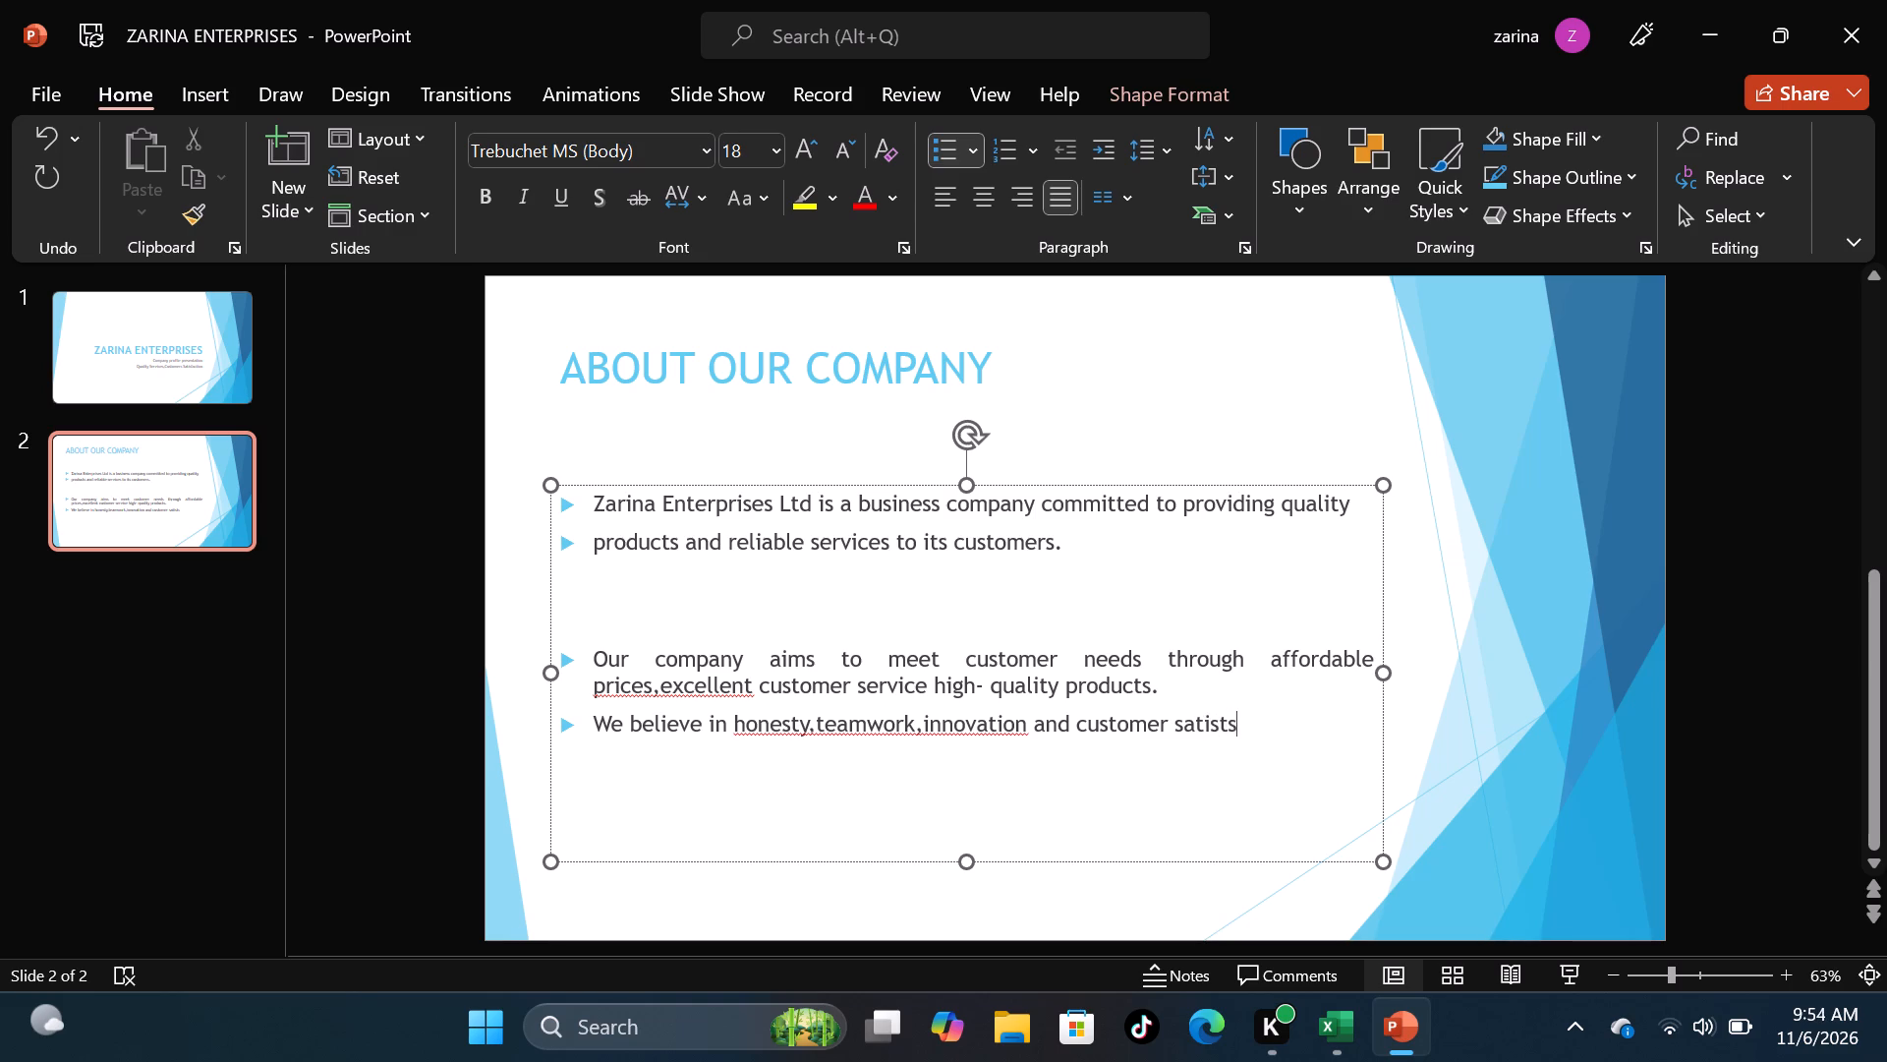
type("facti")
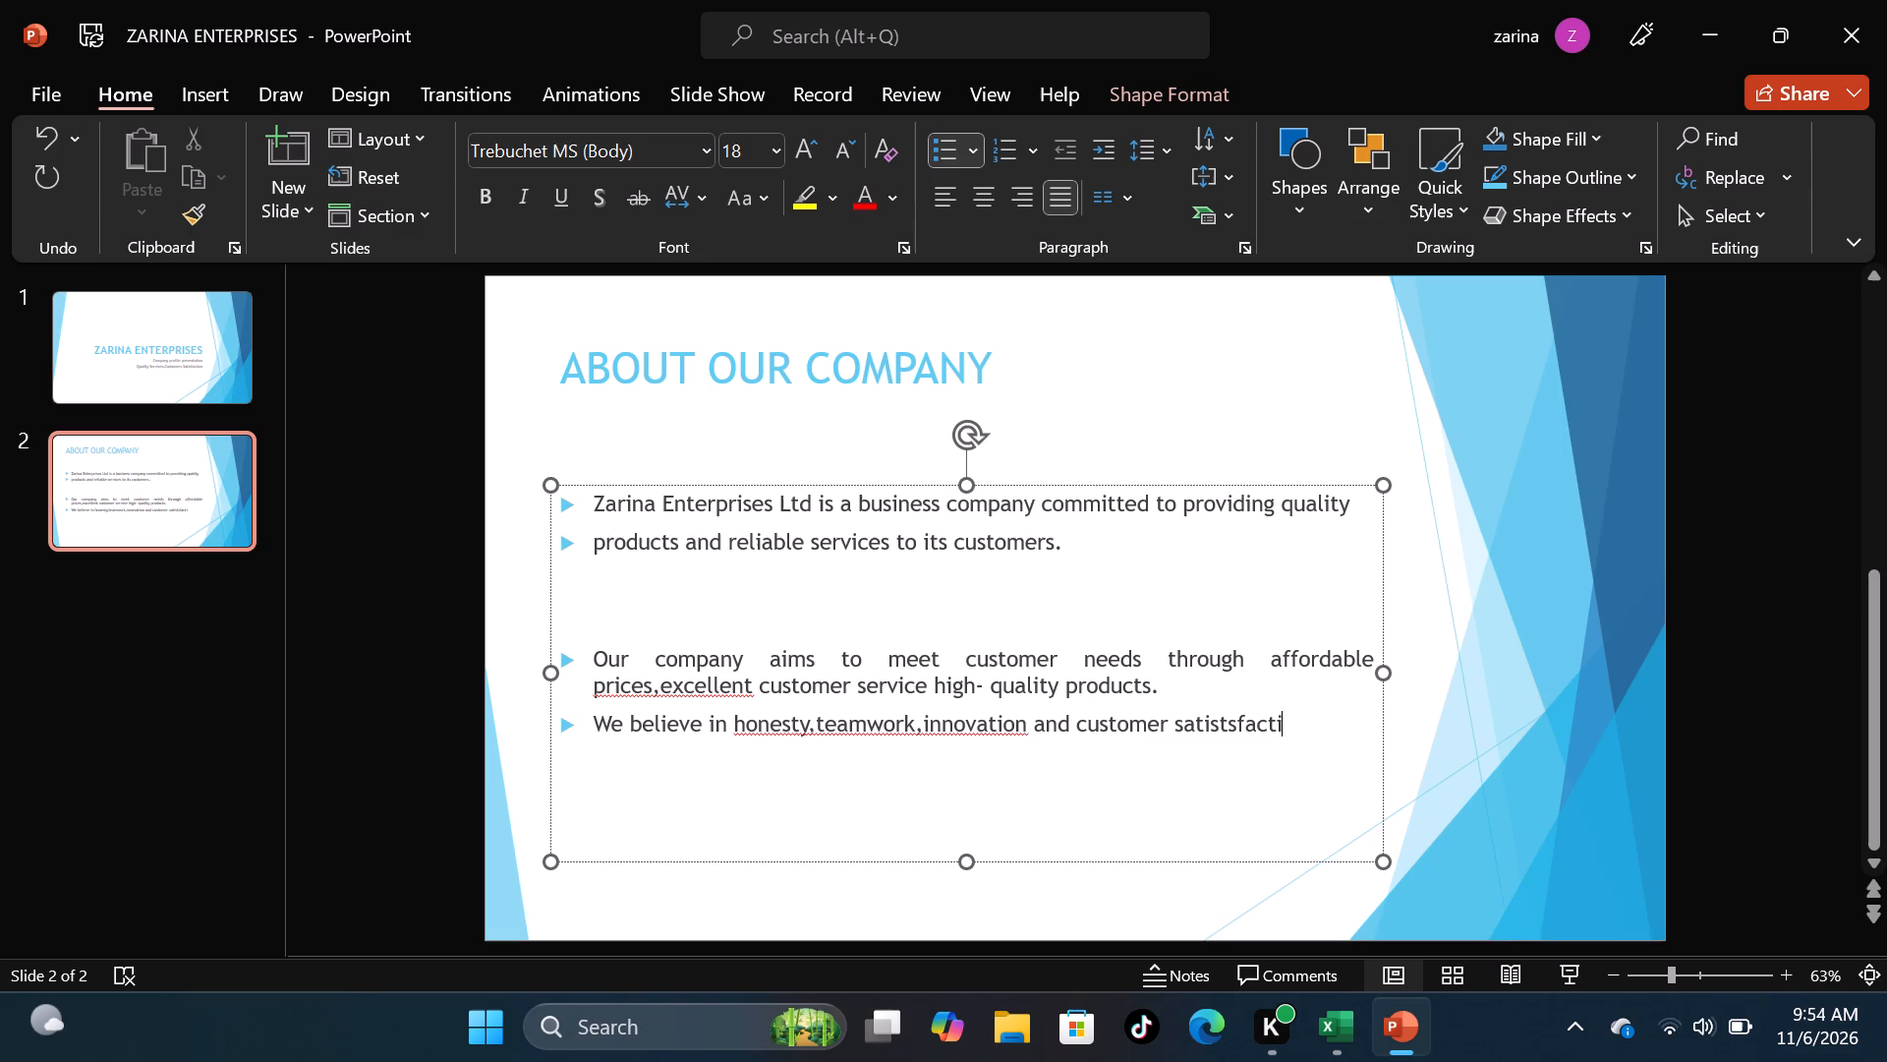
type("om")
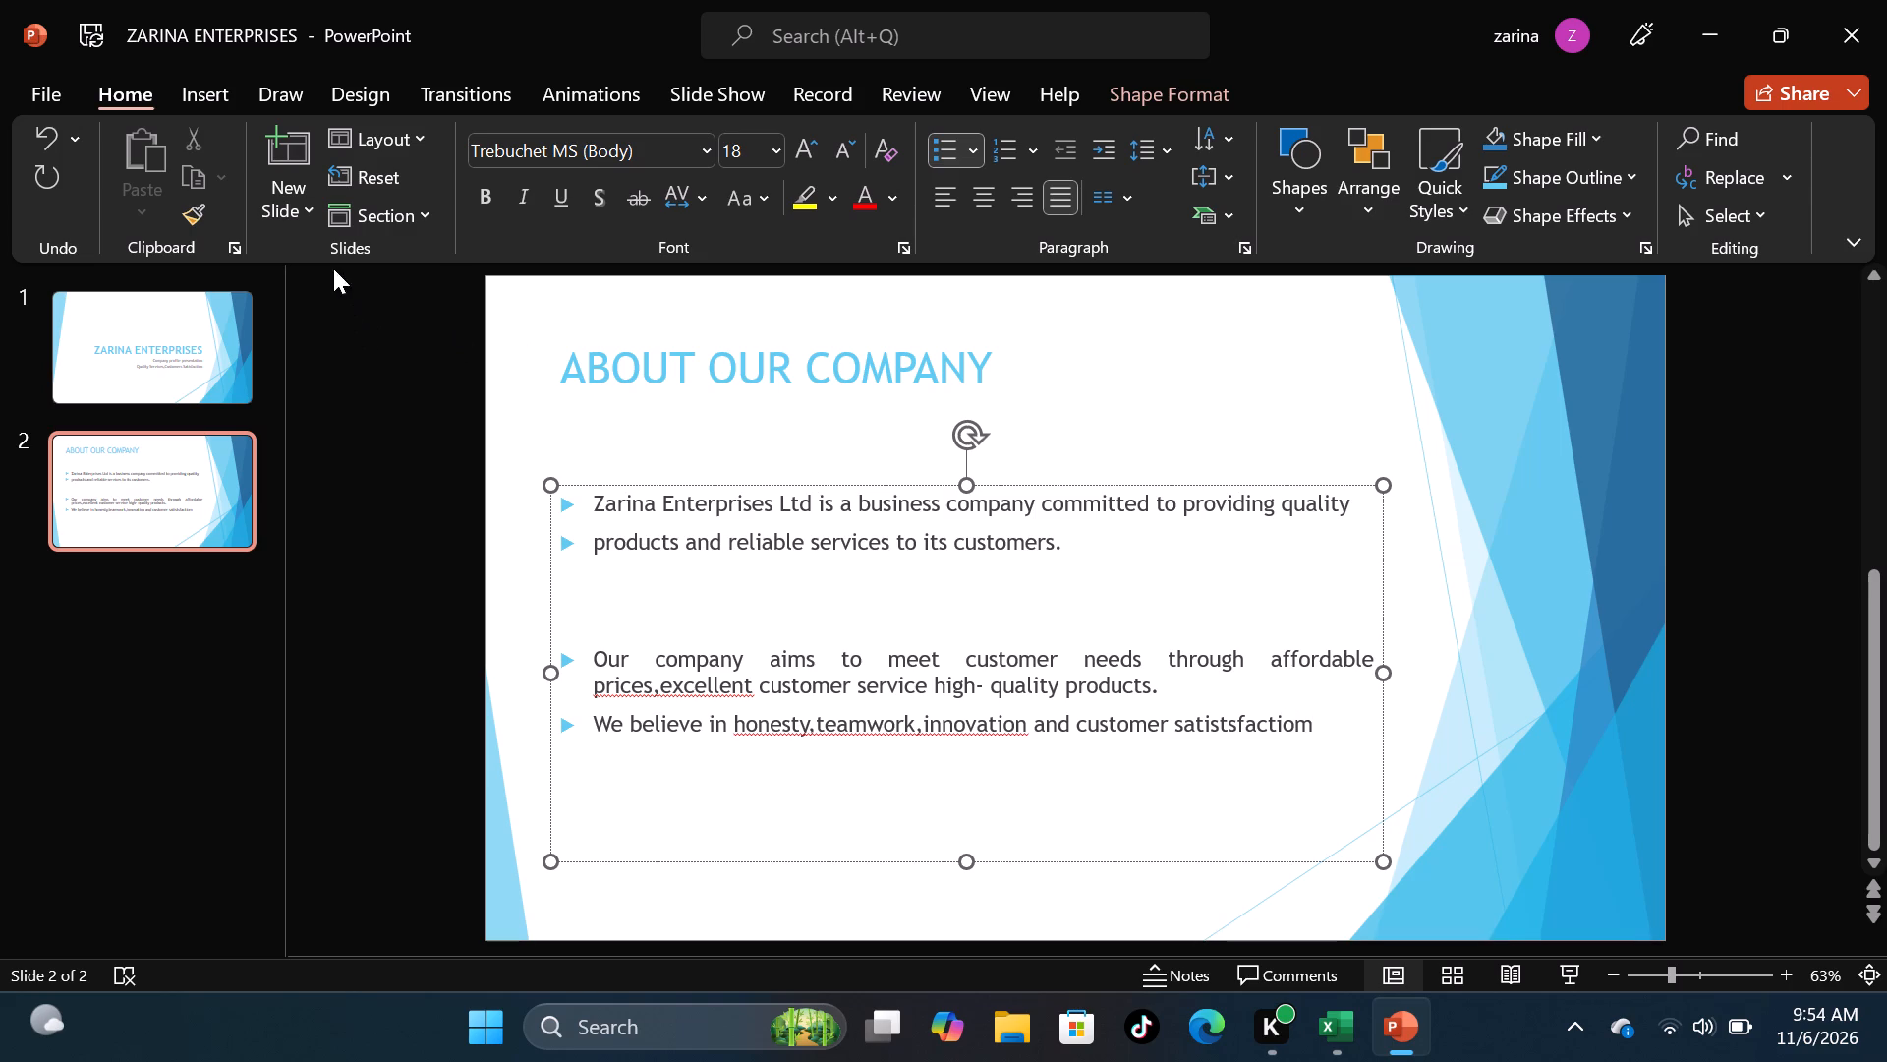
Save the presentation.
left_click(91, 24)
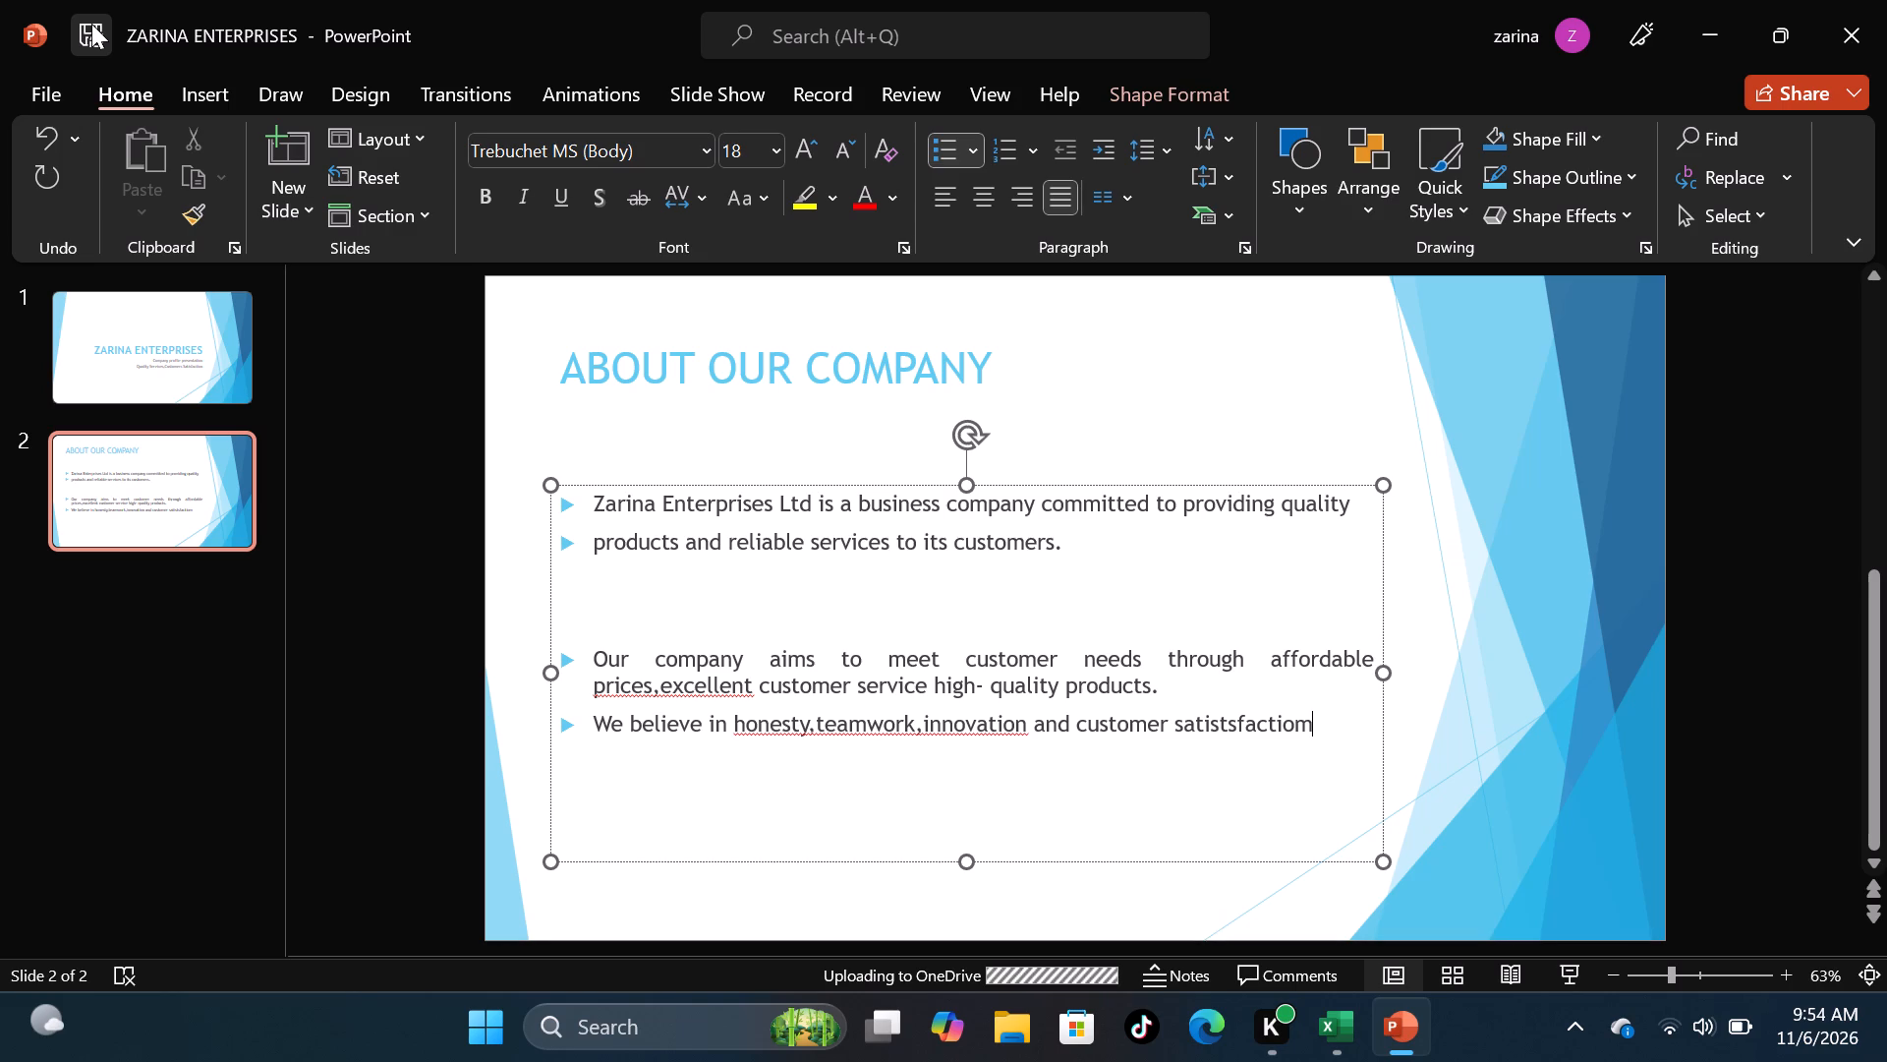
Make the whole "ABOUT OUR COMPANY" title on slide 2 bold.
left_click(580, 355)
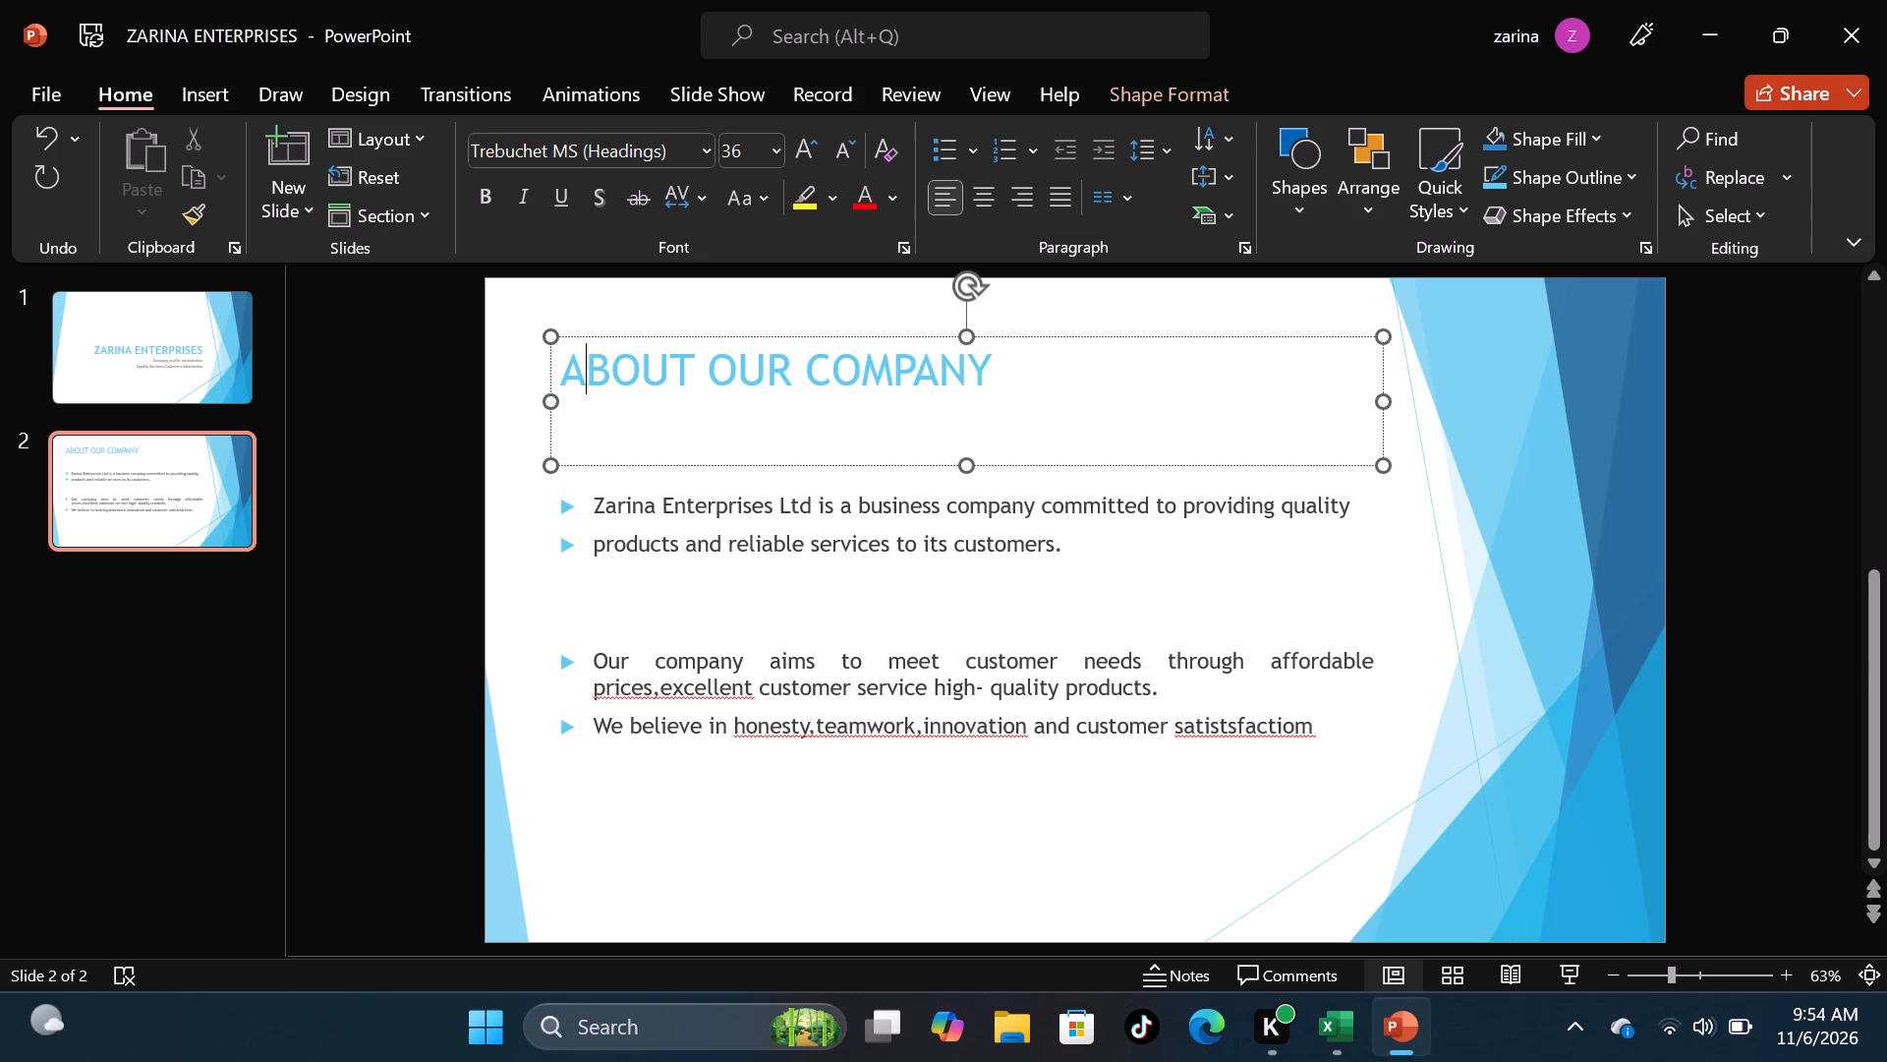
left_click(546, 356)
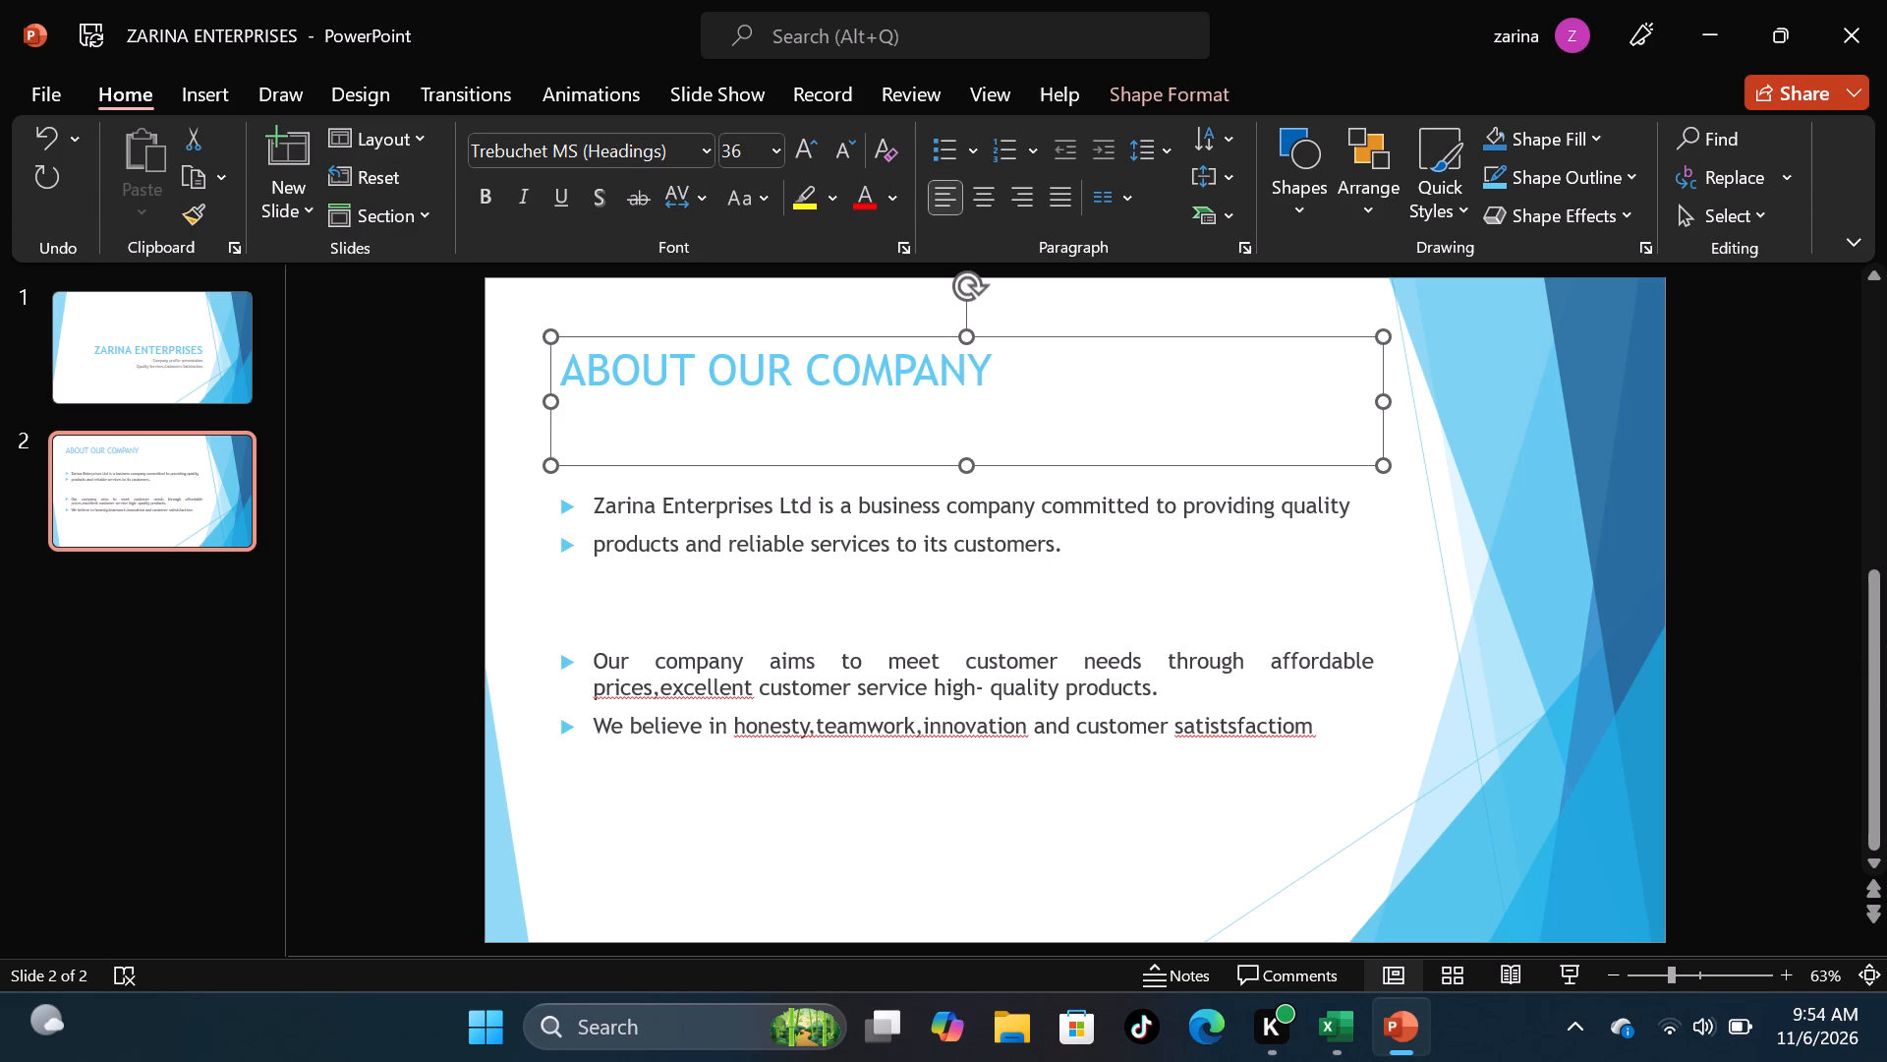
left_click(553, 359)
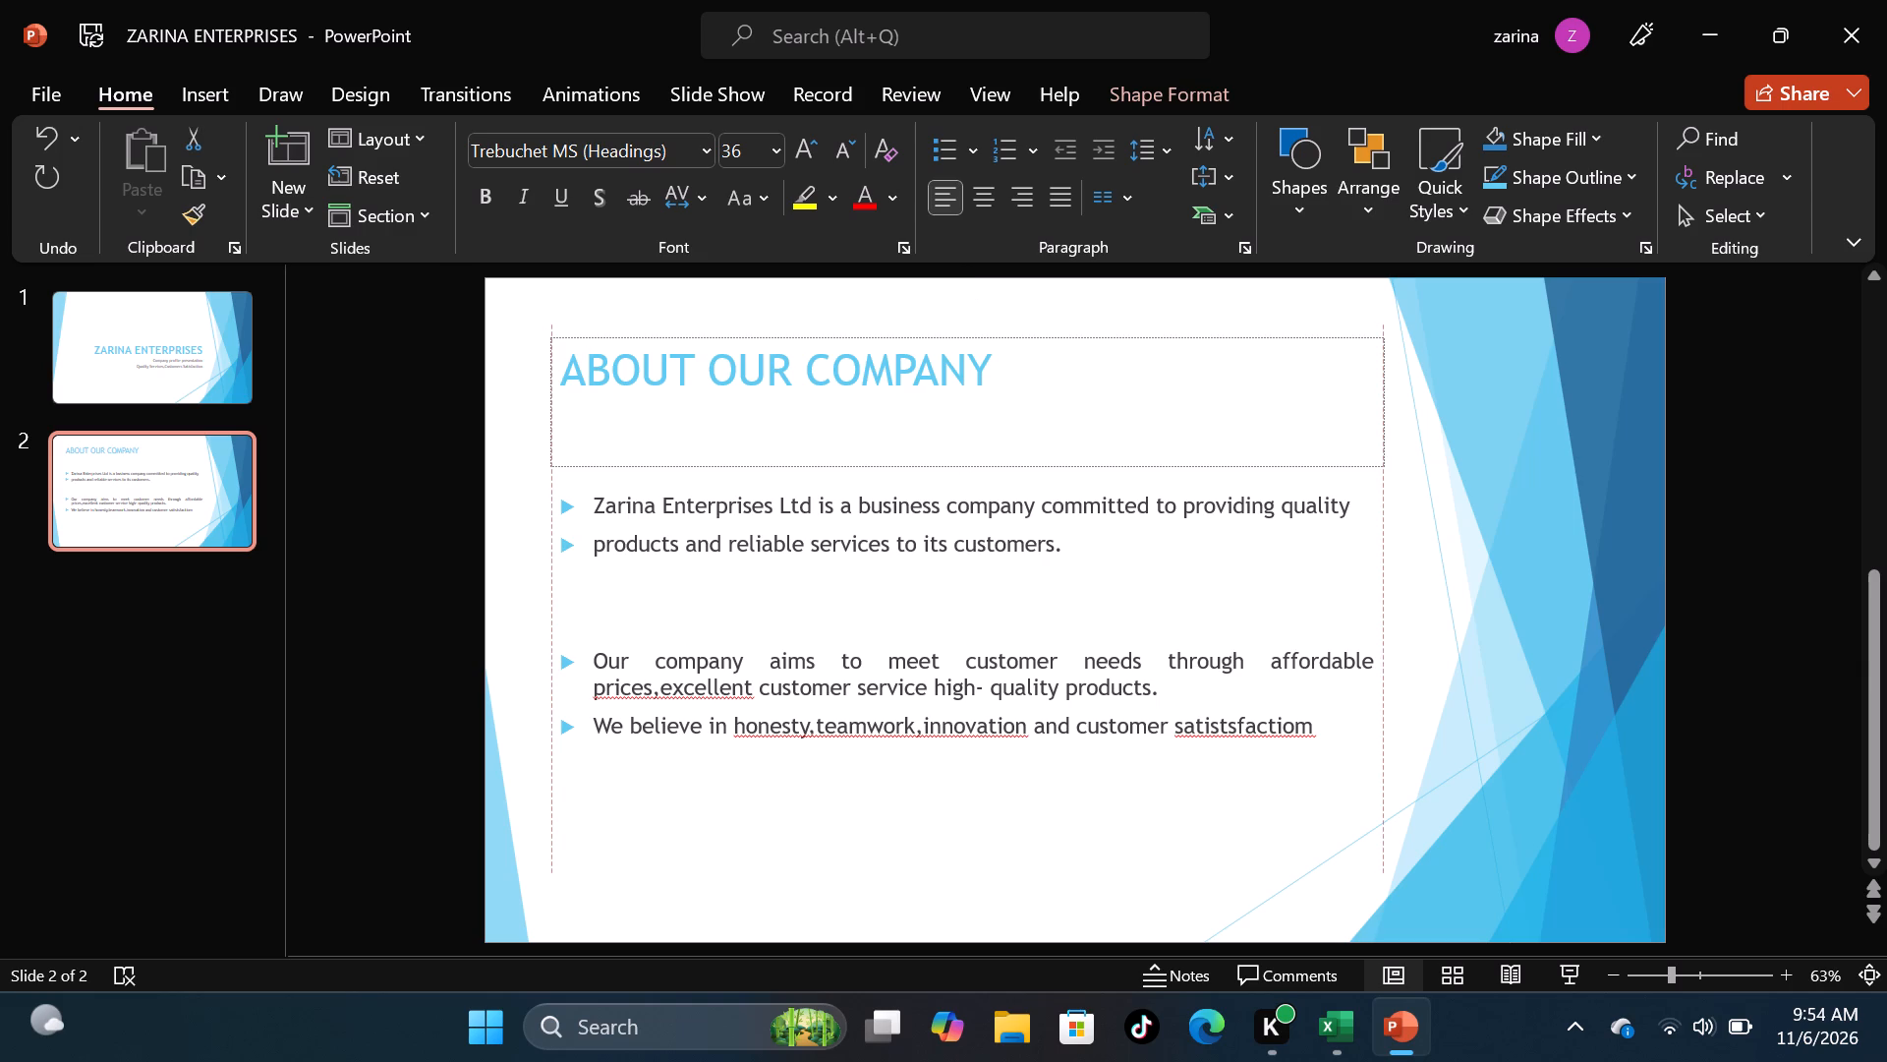
left_click(554, 359)
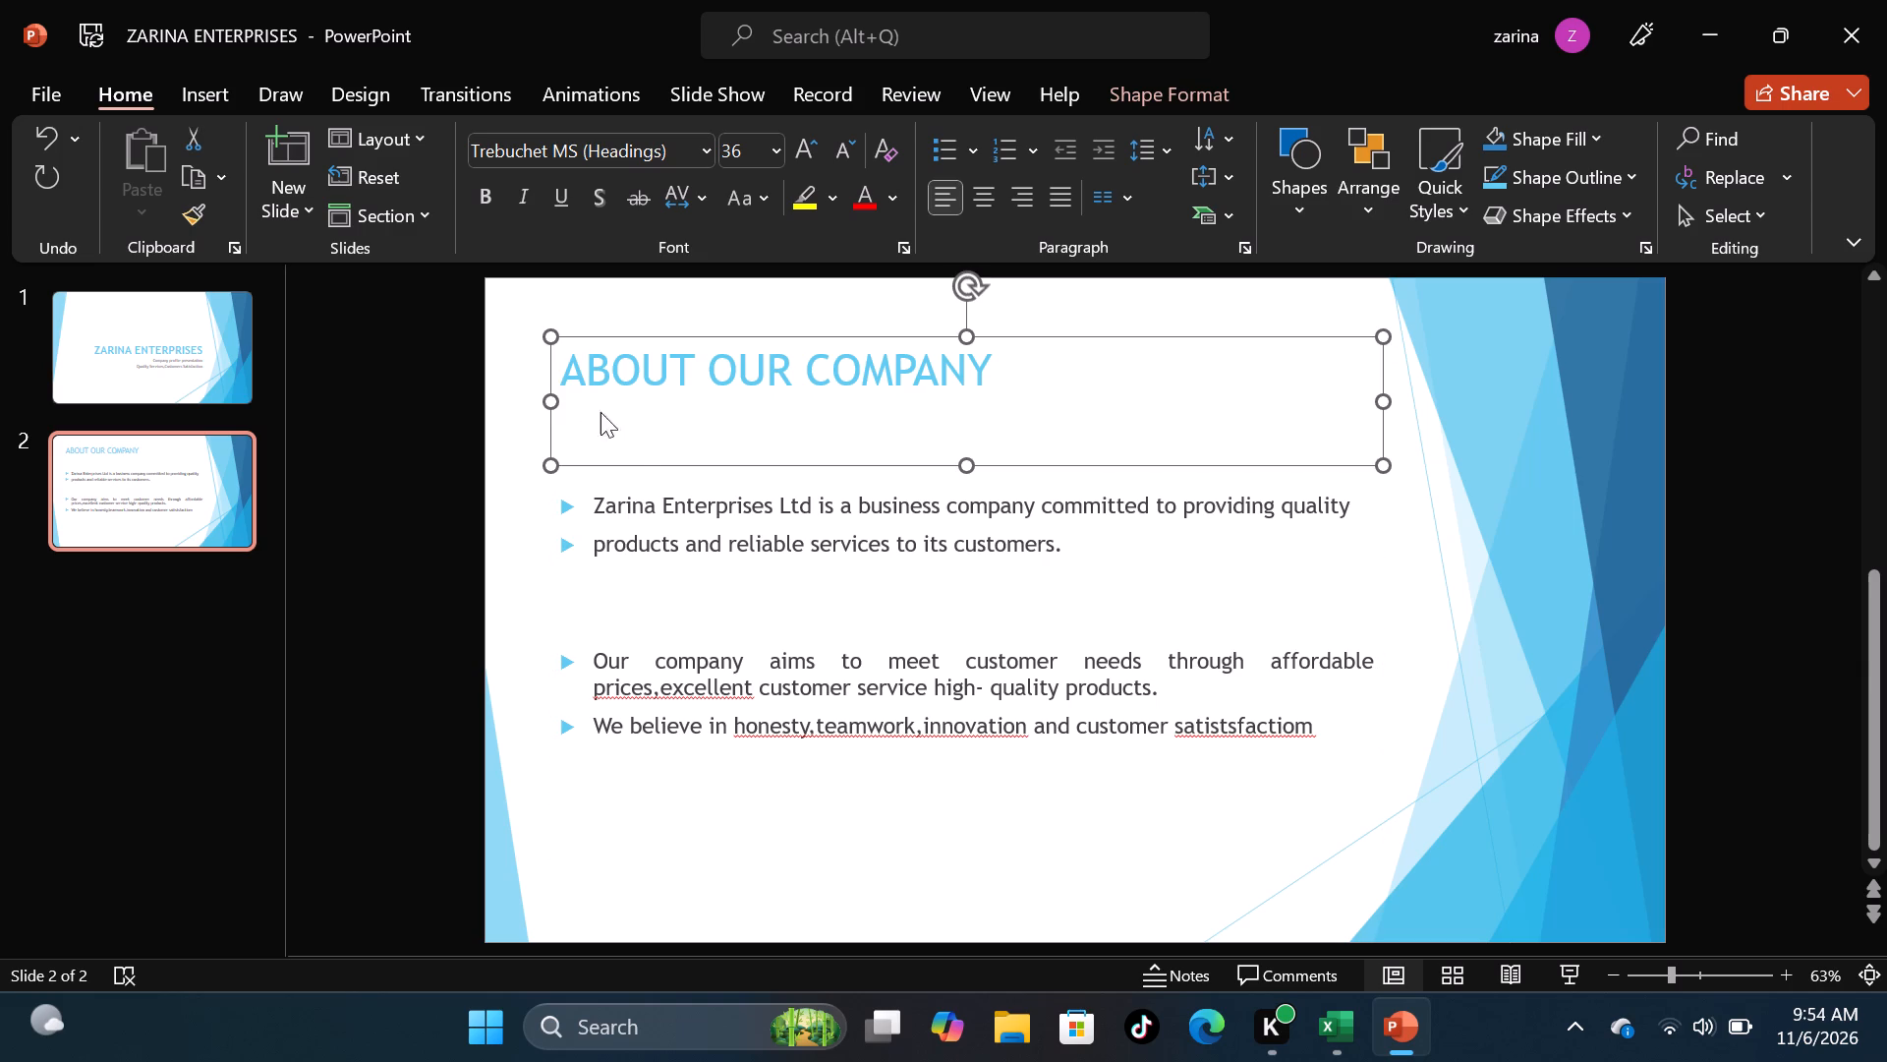
left_click(638, 421)
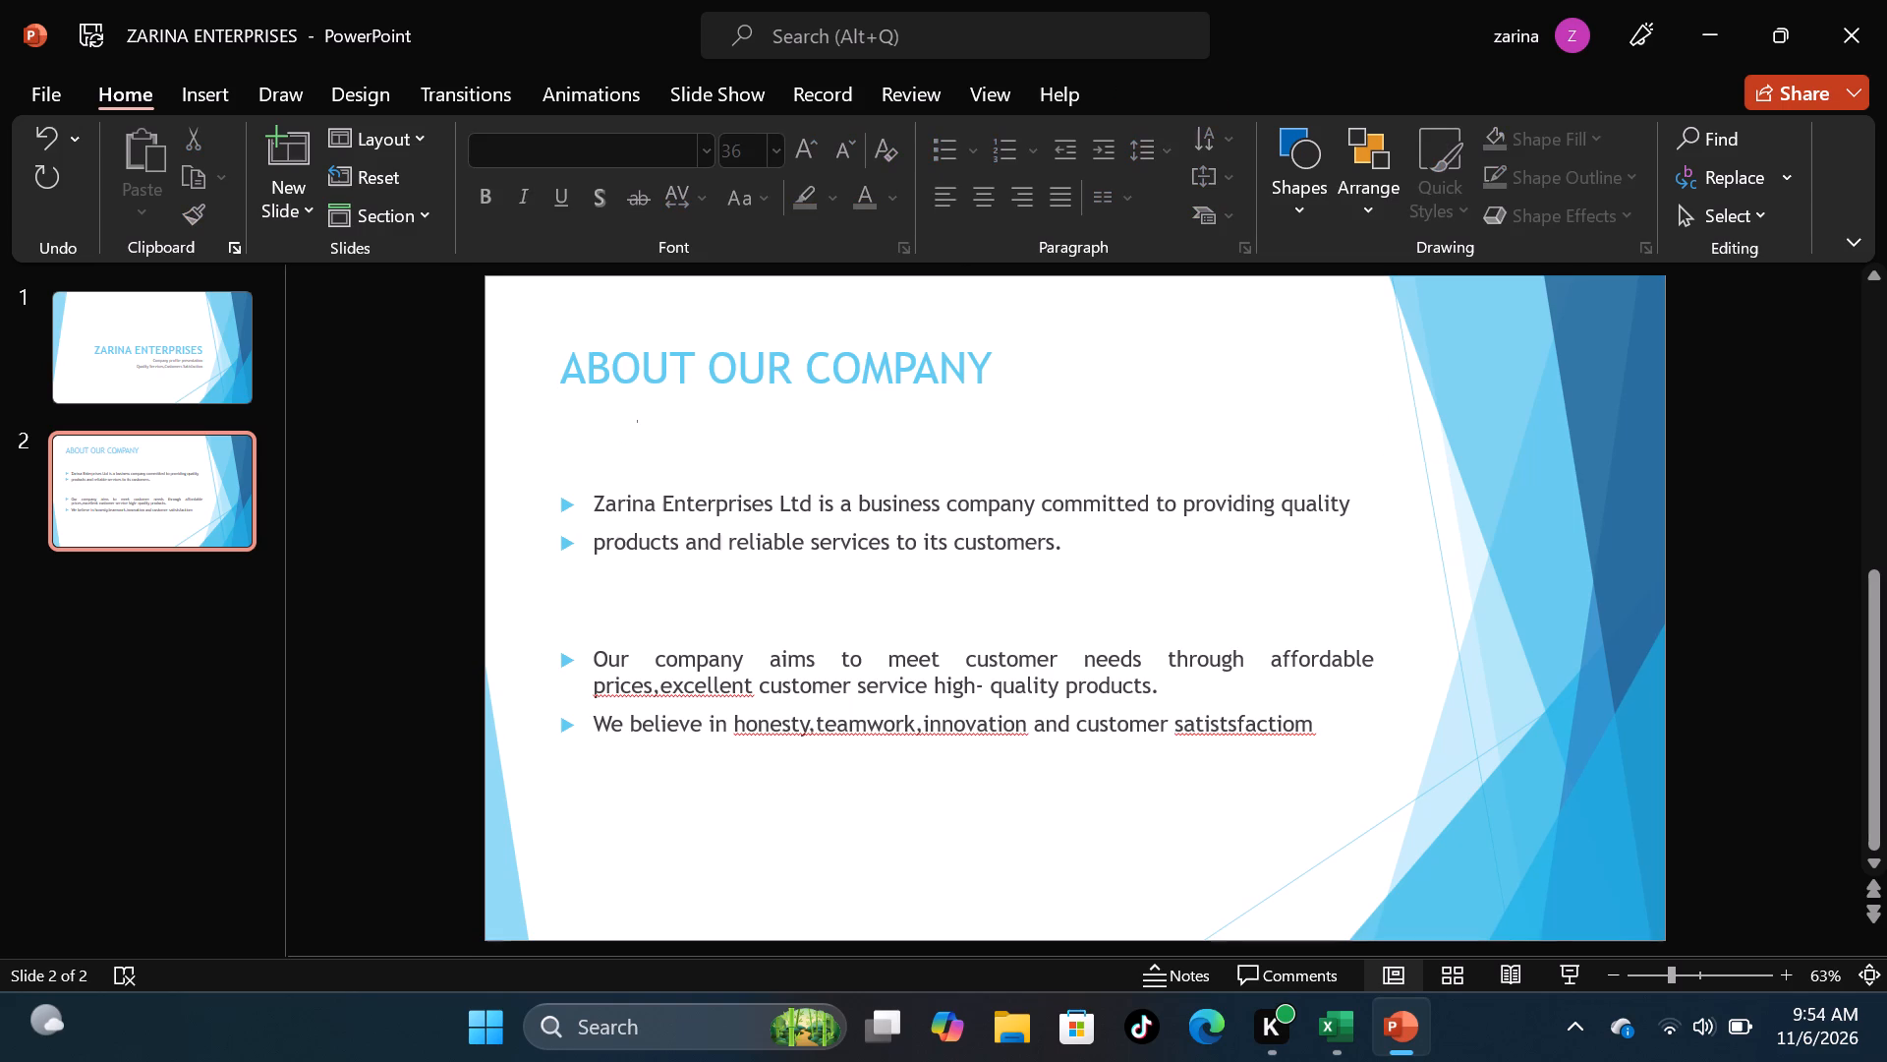
left_click(999, 361)
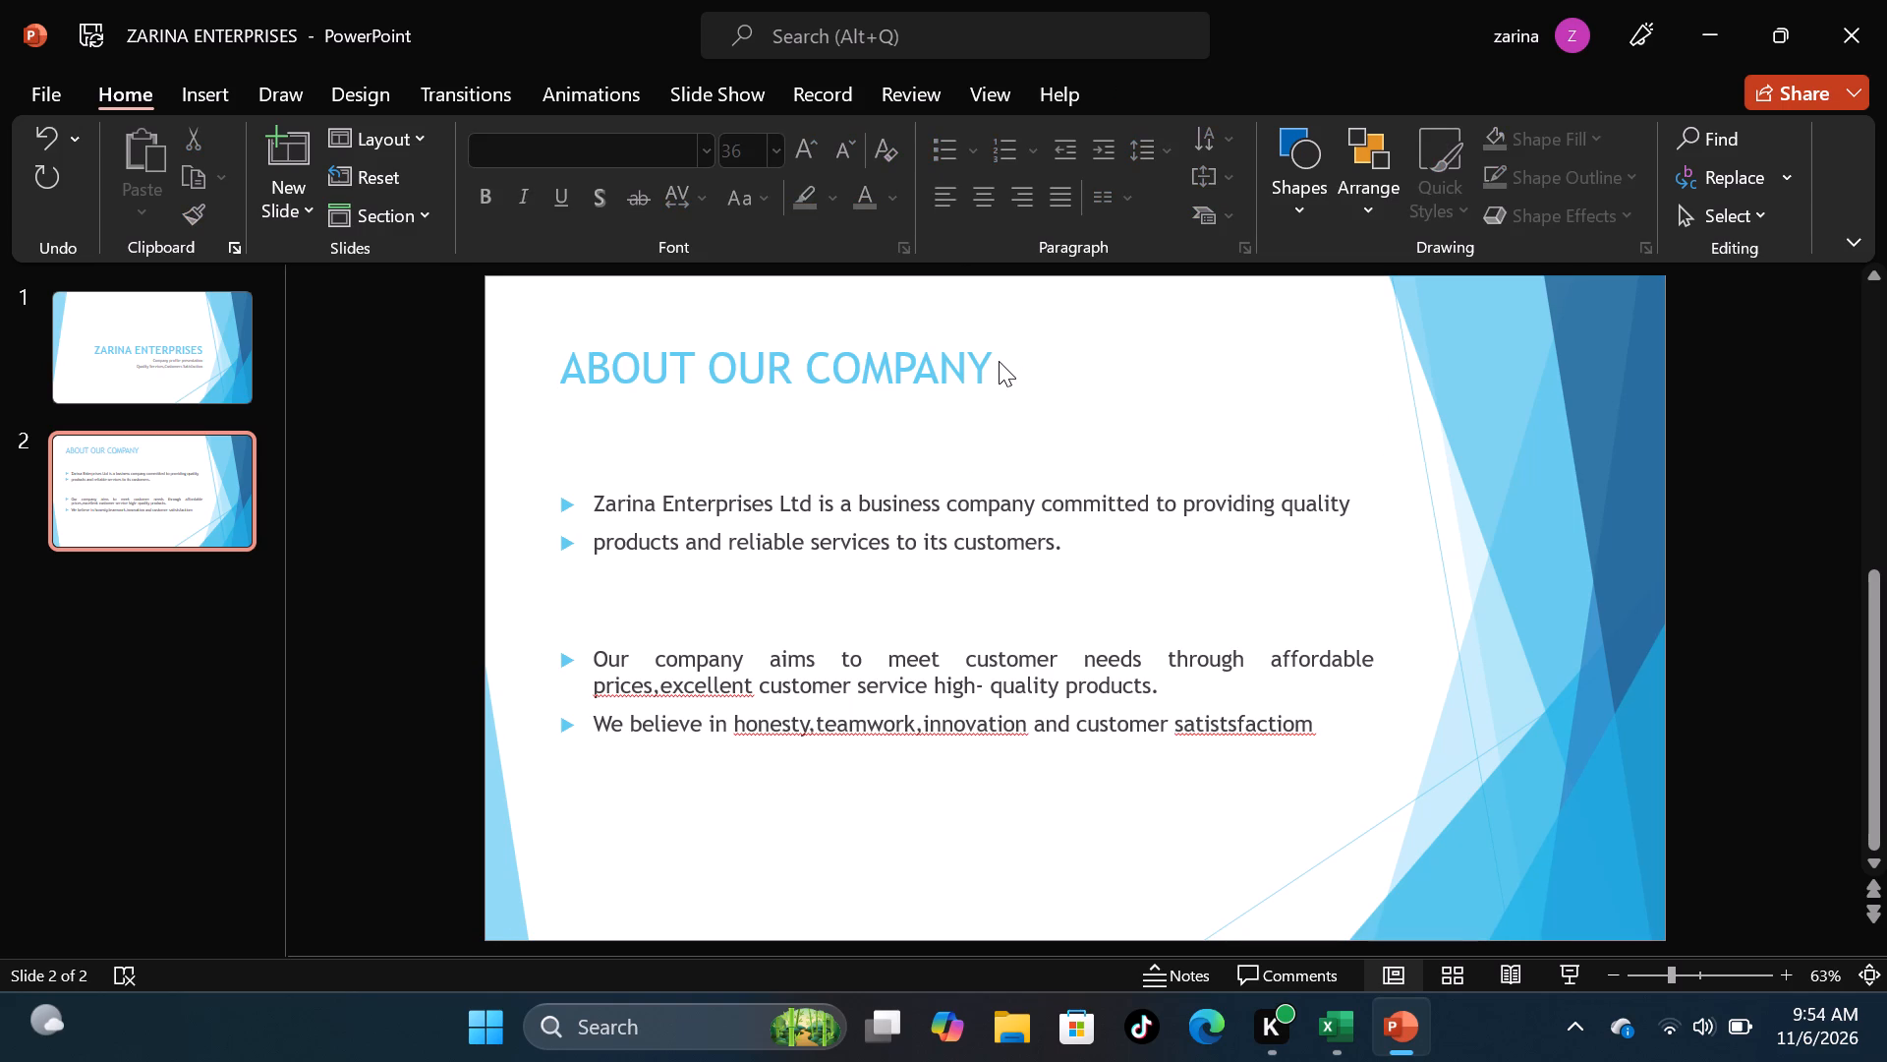
left_click(999, 361)
left_click(999, 361)
left_click(956, 359)
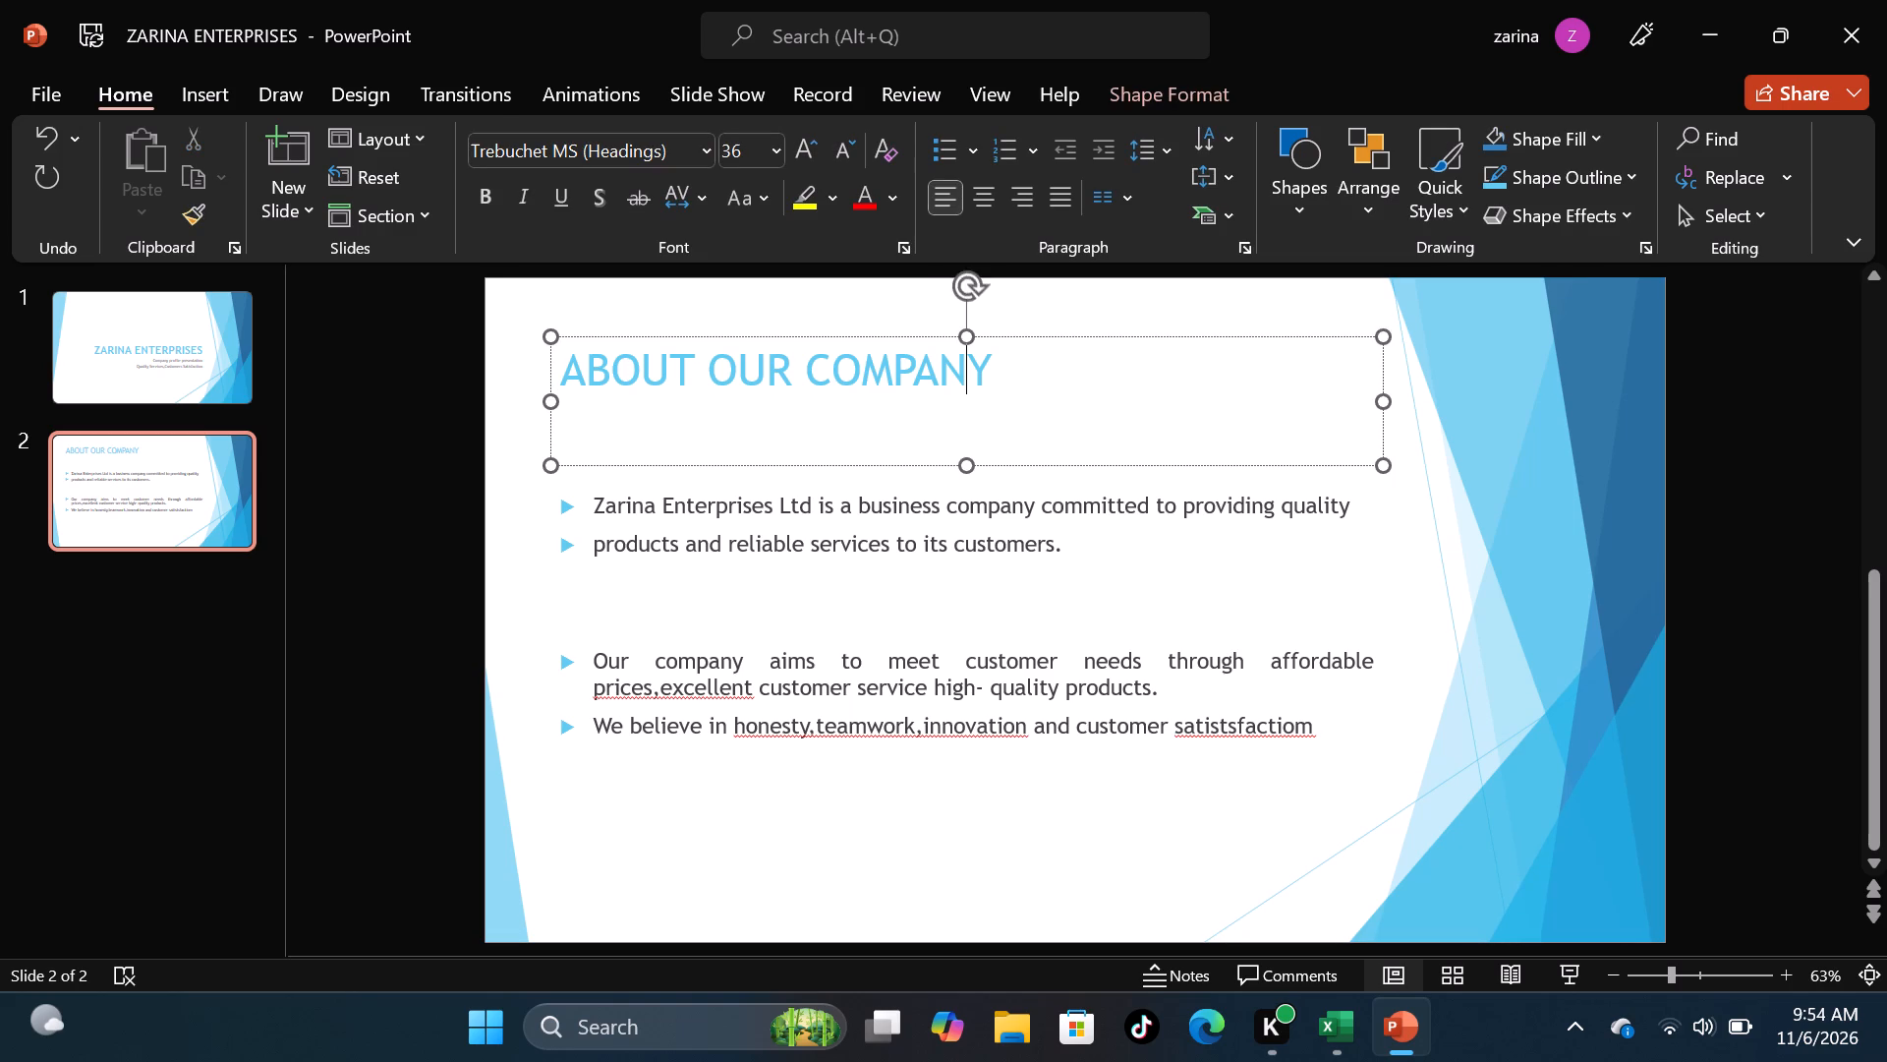
left_click_drag(956, 359, 724, 423)
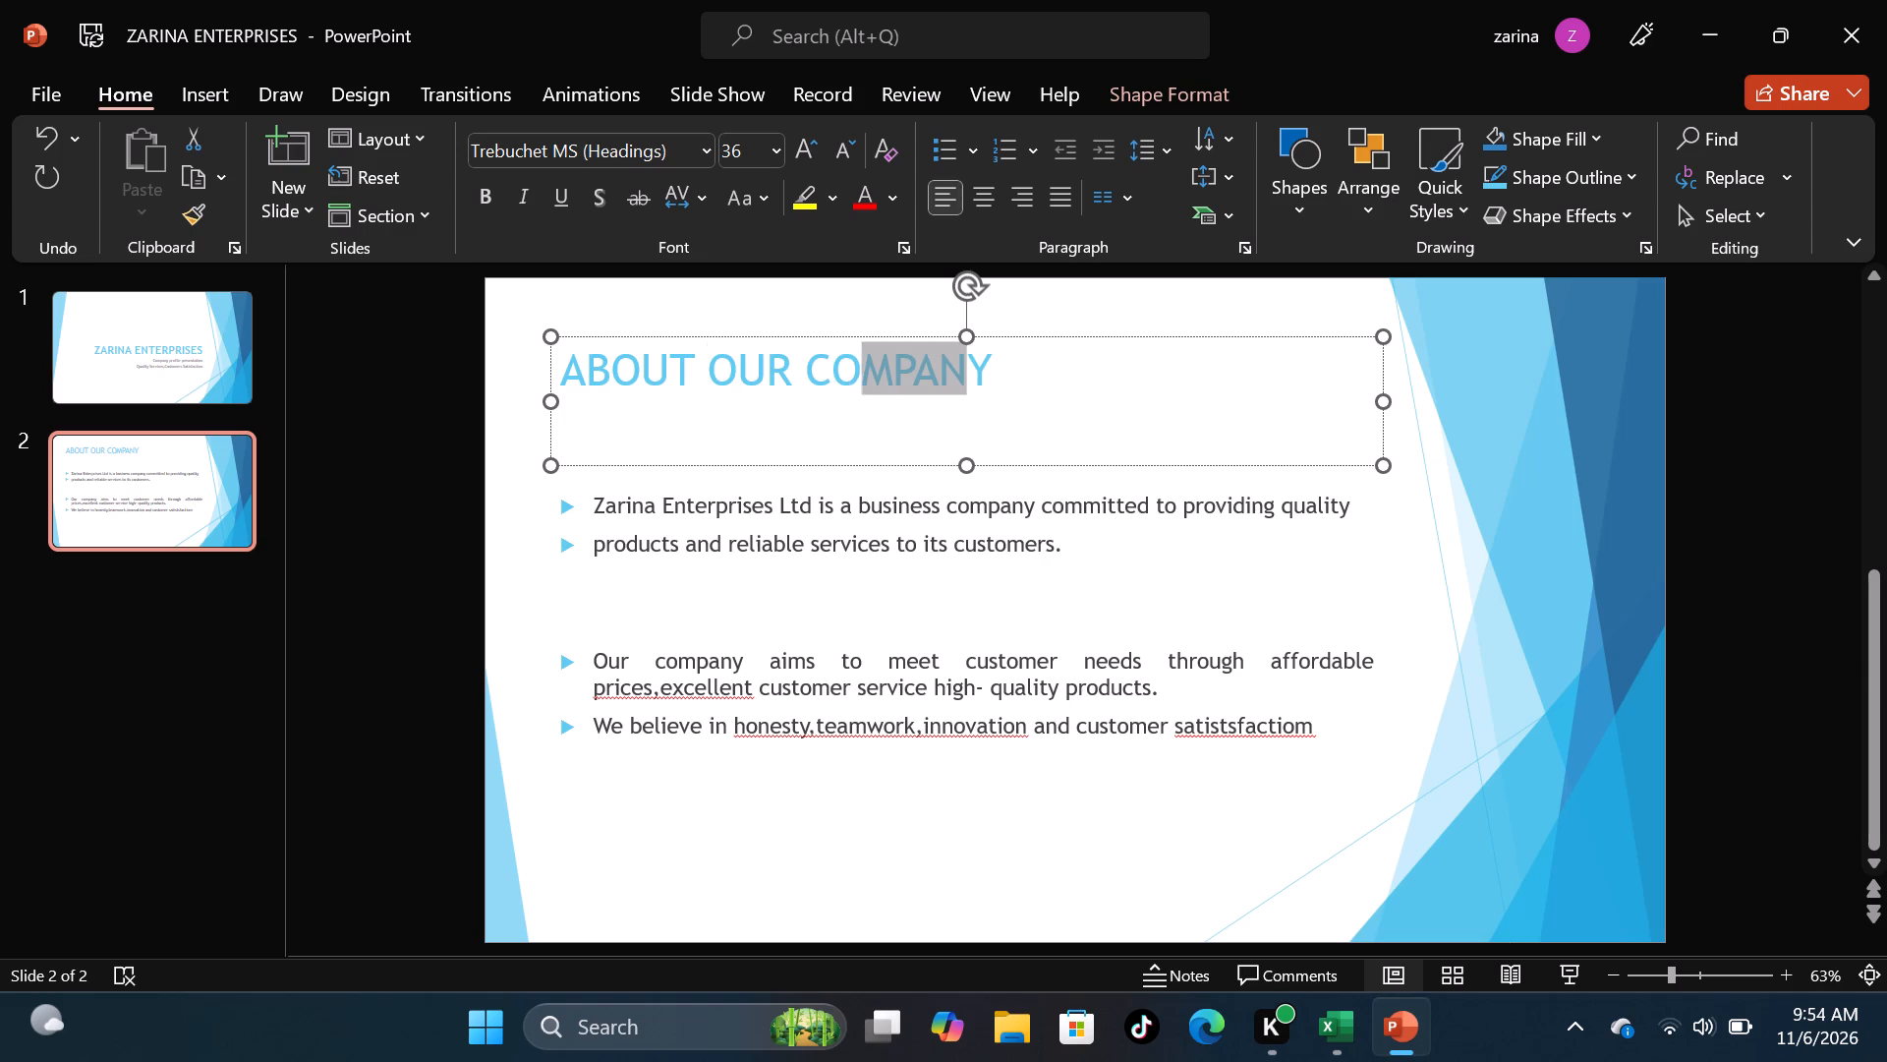
left_click_drag(724, 423, 552, 423)
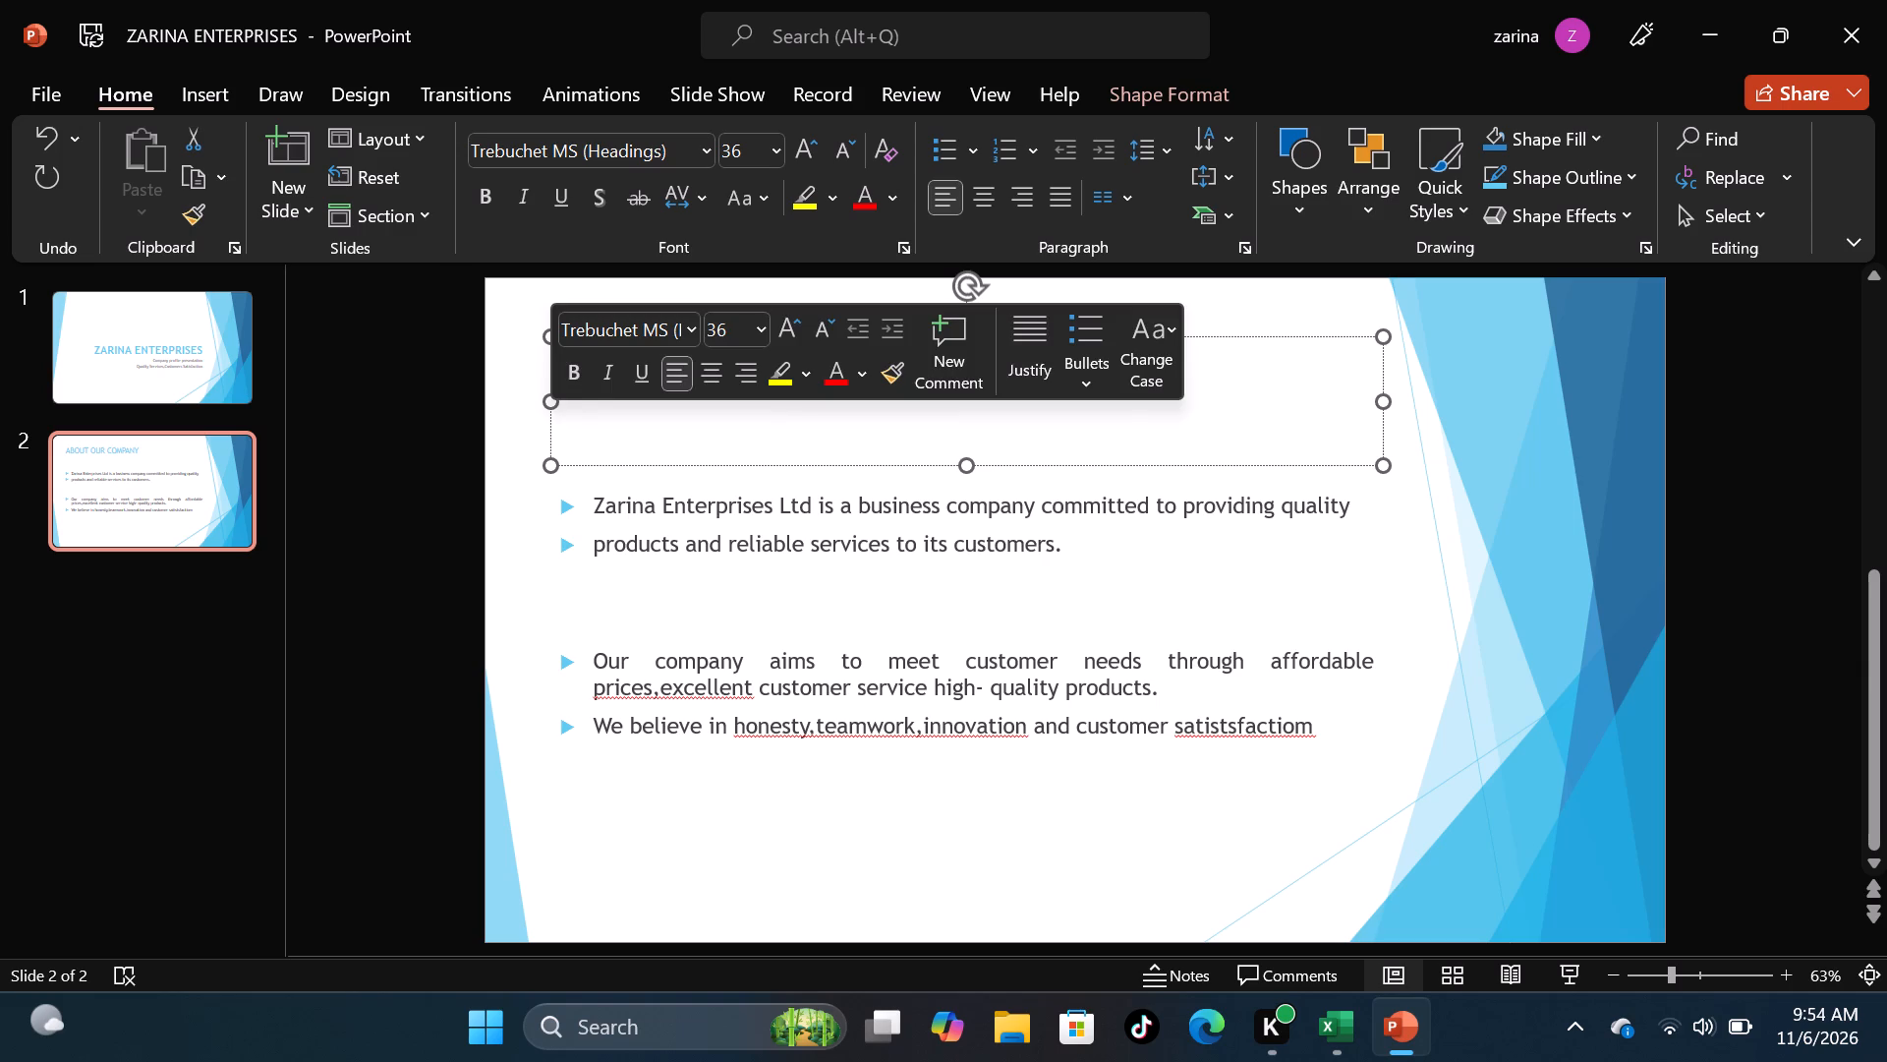
left_click(570, 378)
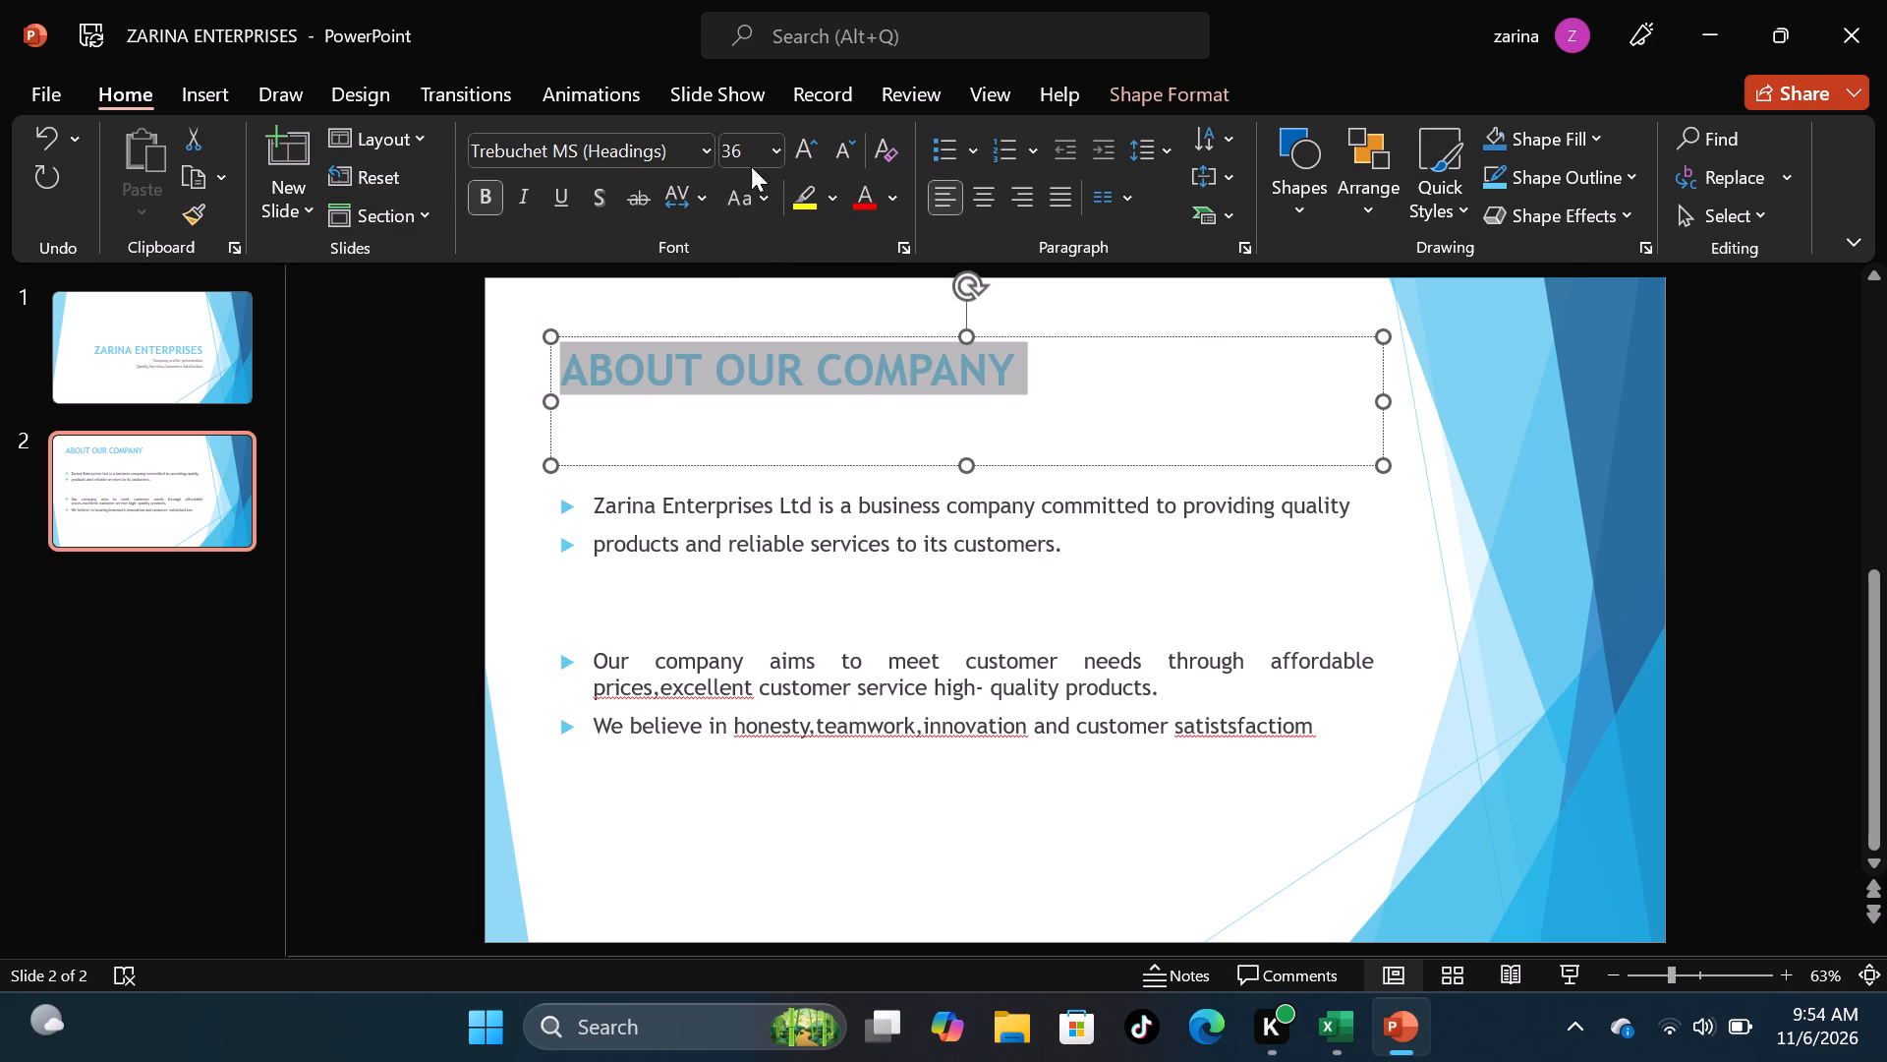
Set the font size of slide 2's "ABOUT OUR COMPANY" title to 32.
left_click(775, 148)
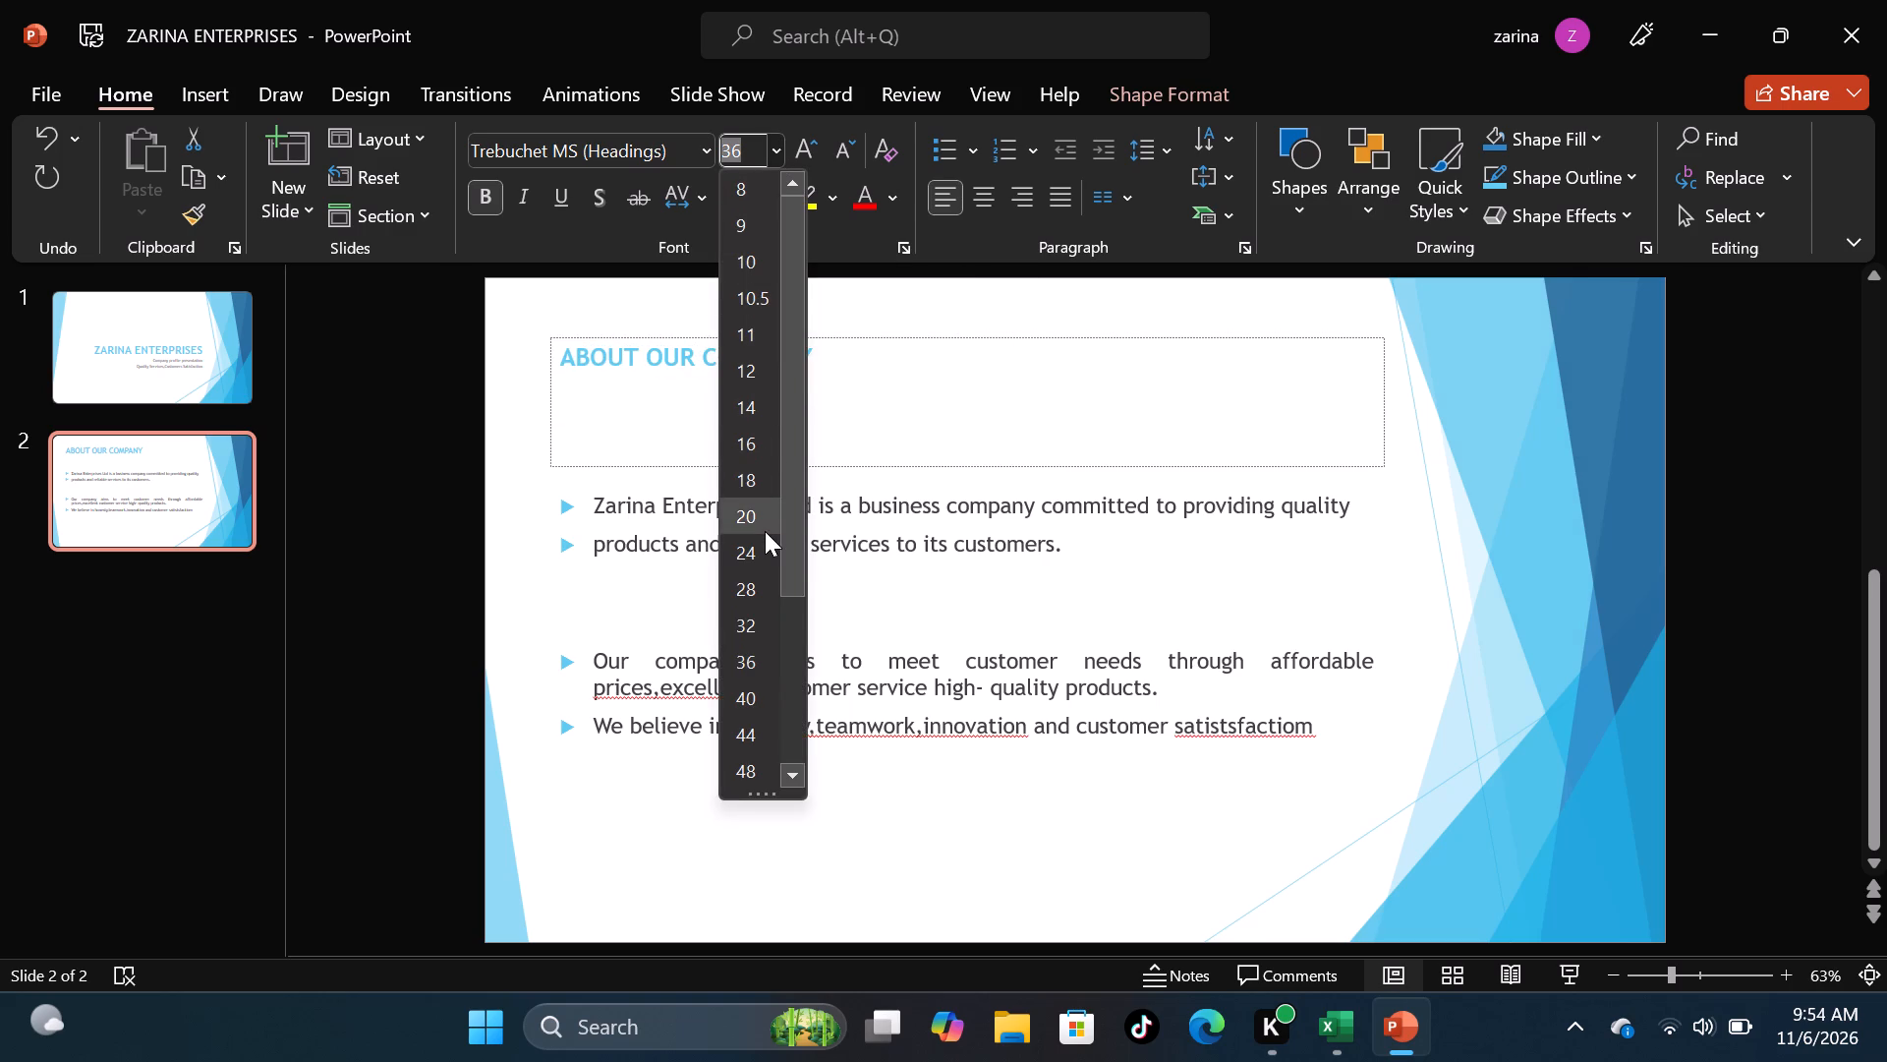
left_click(753, 609)
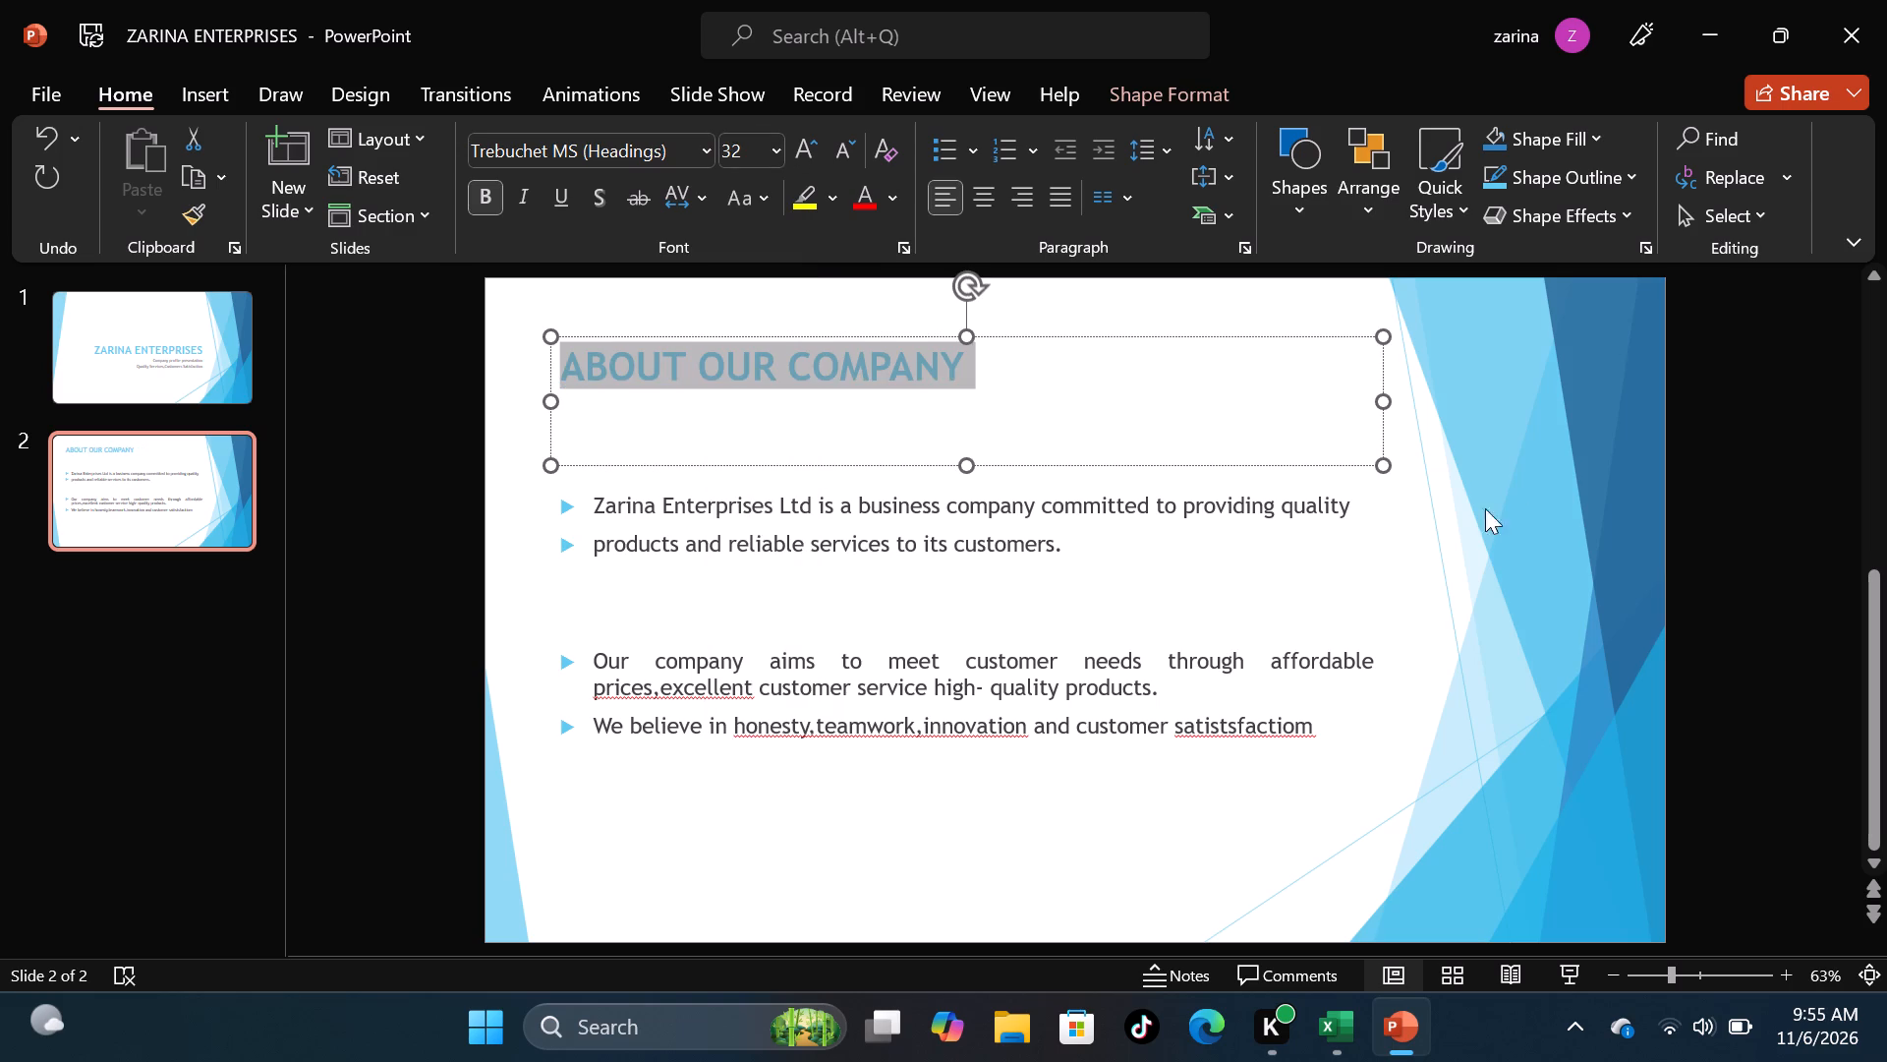
left_click(1497, 456)
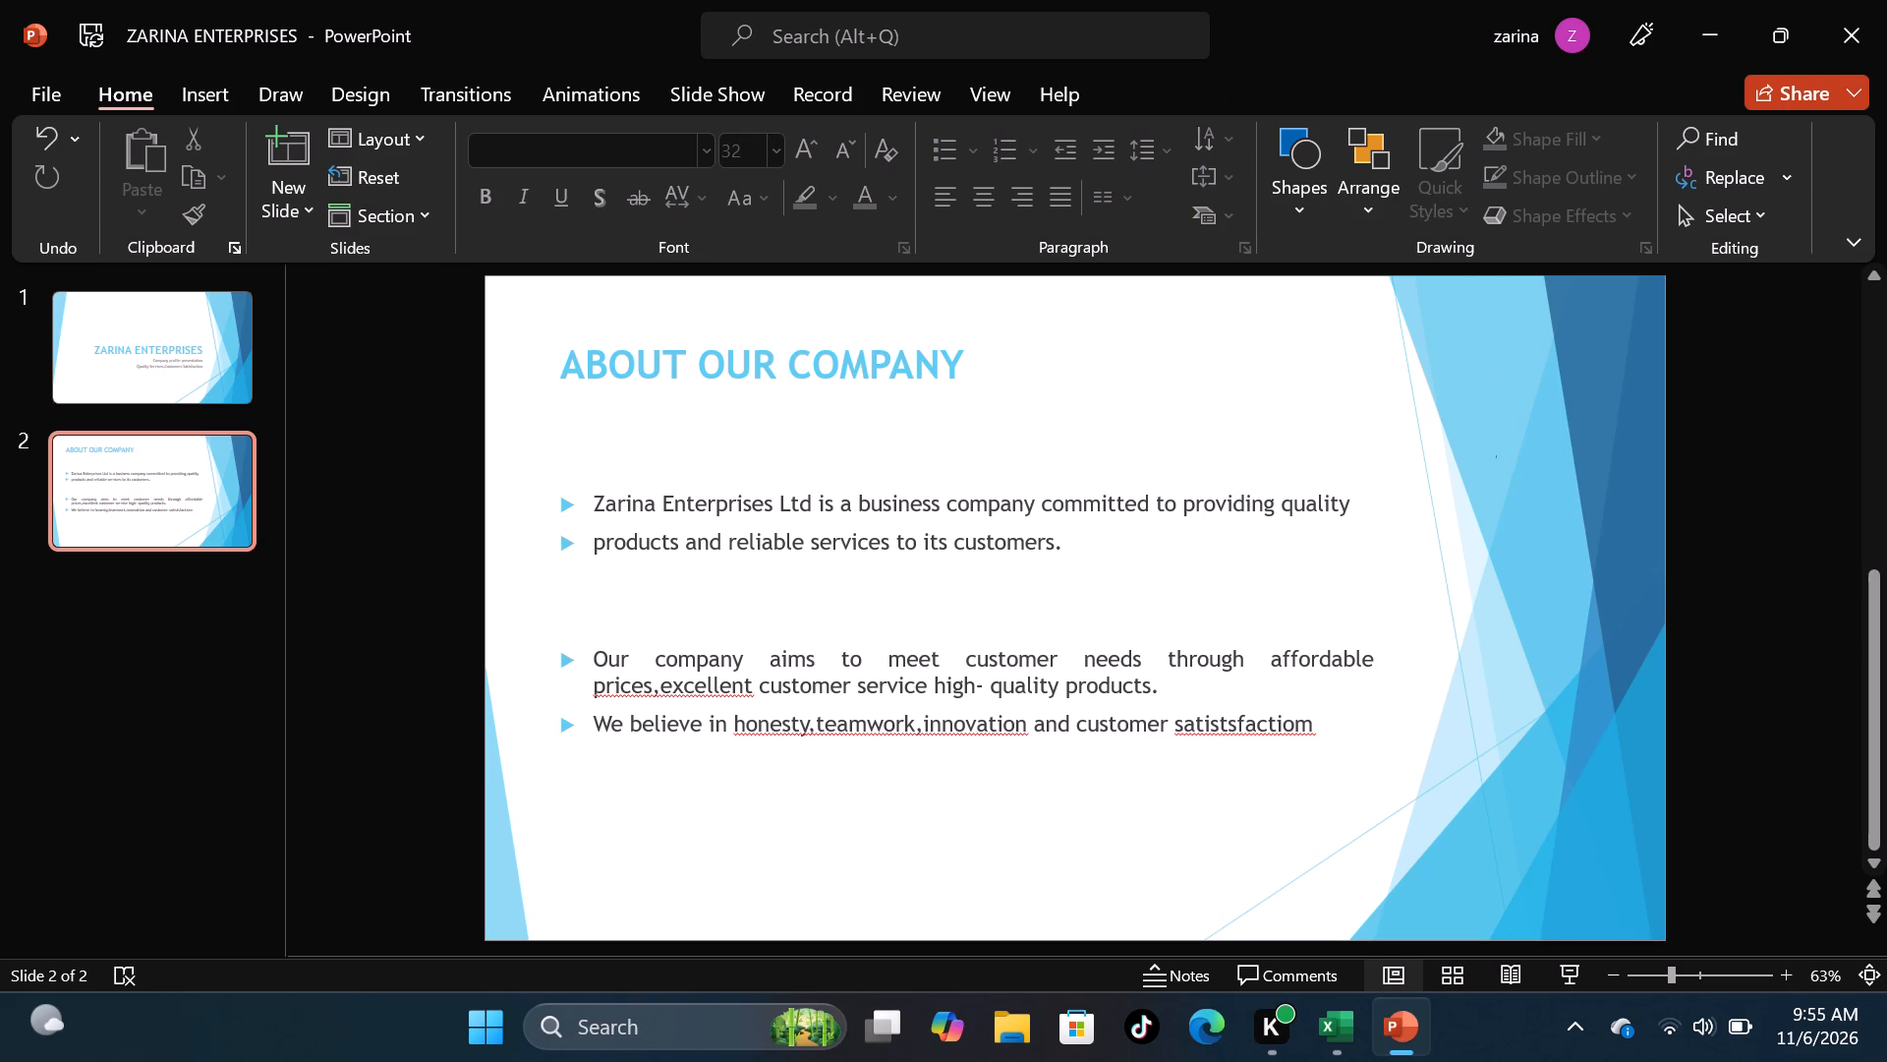
Apply the theme with the blue-and-white interlocking circle pattern to the presentation.
left_click(345, 90)
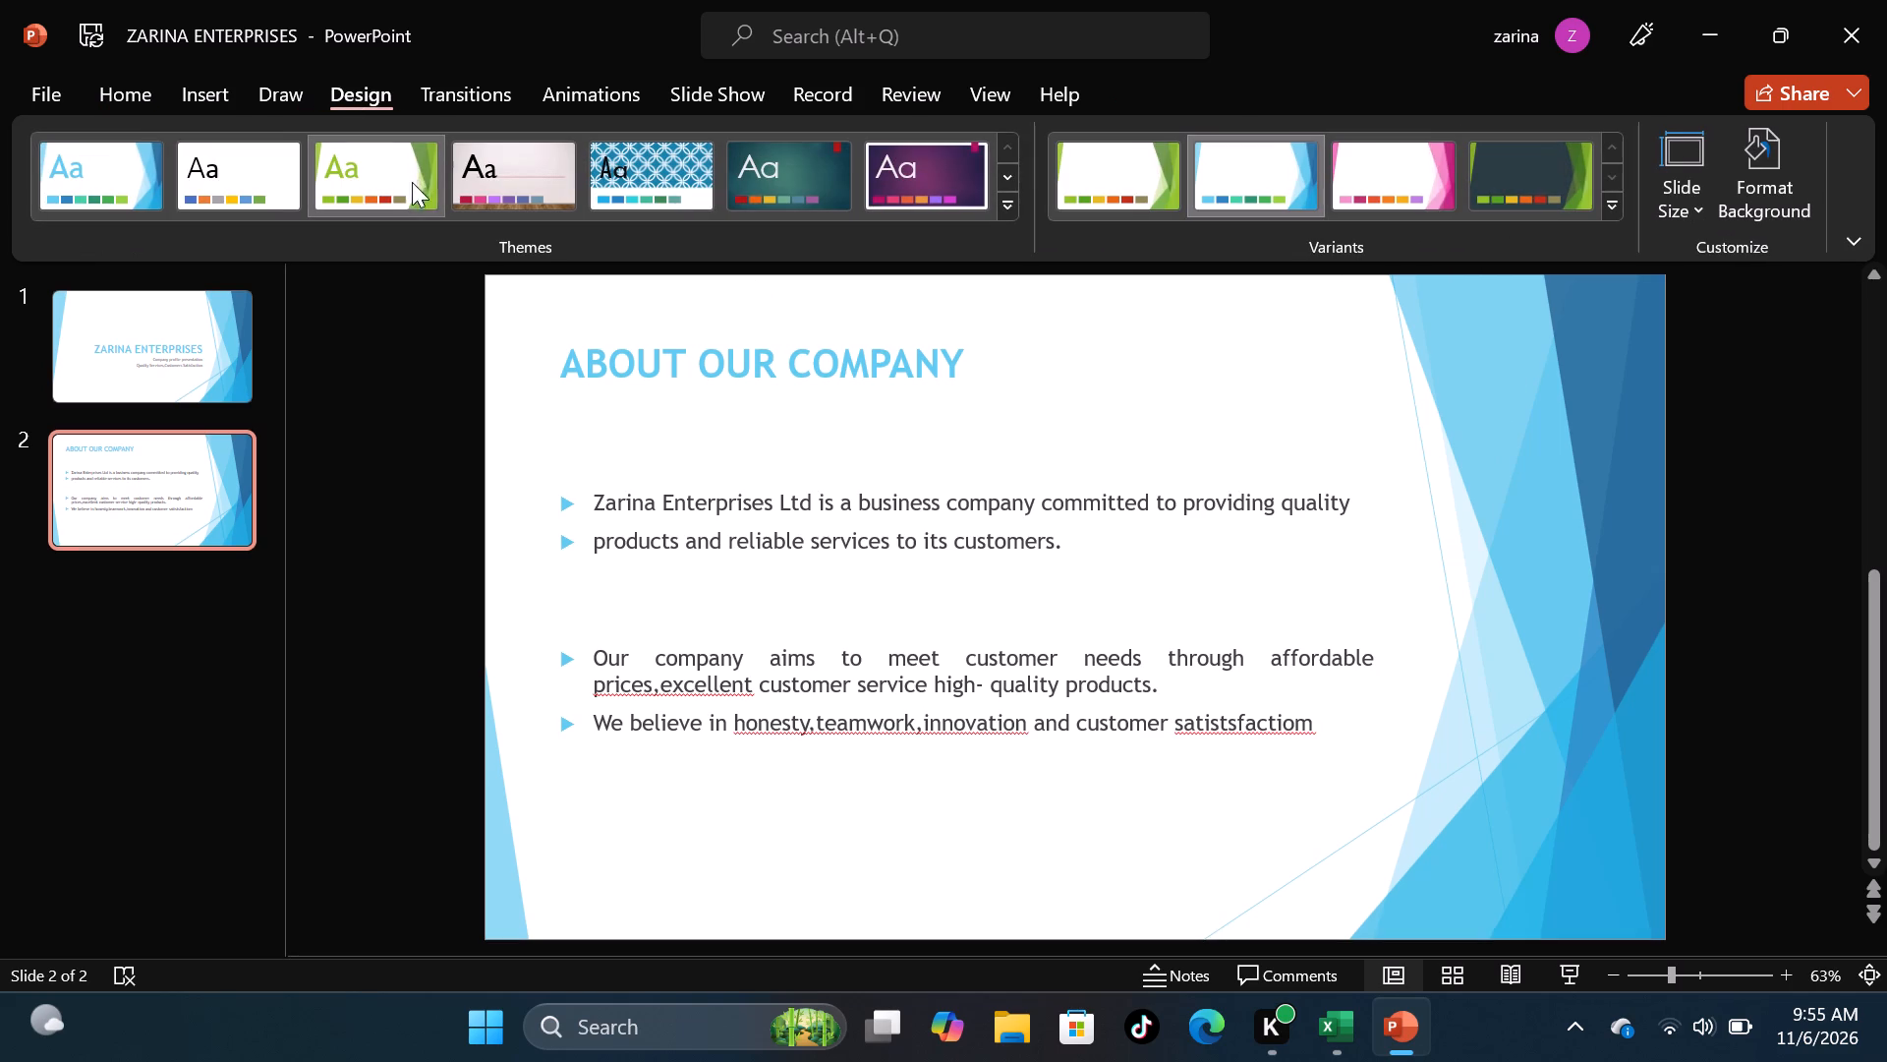
left_click(623, 153)
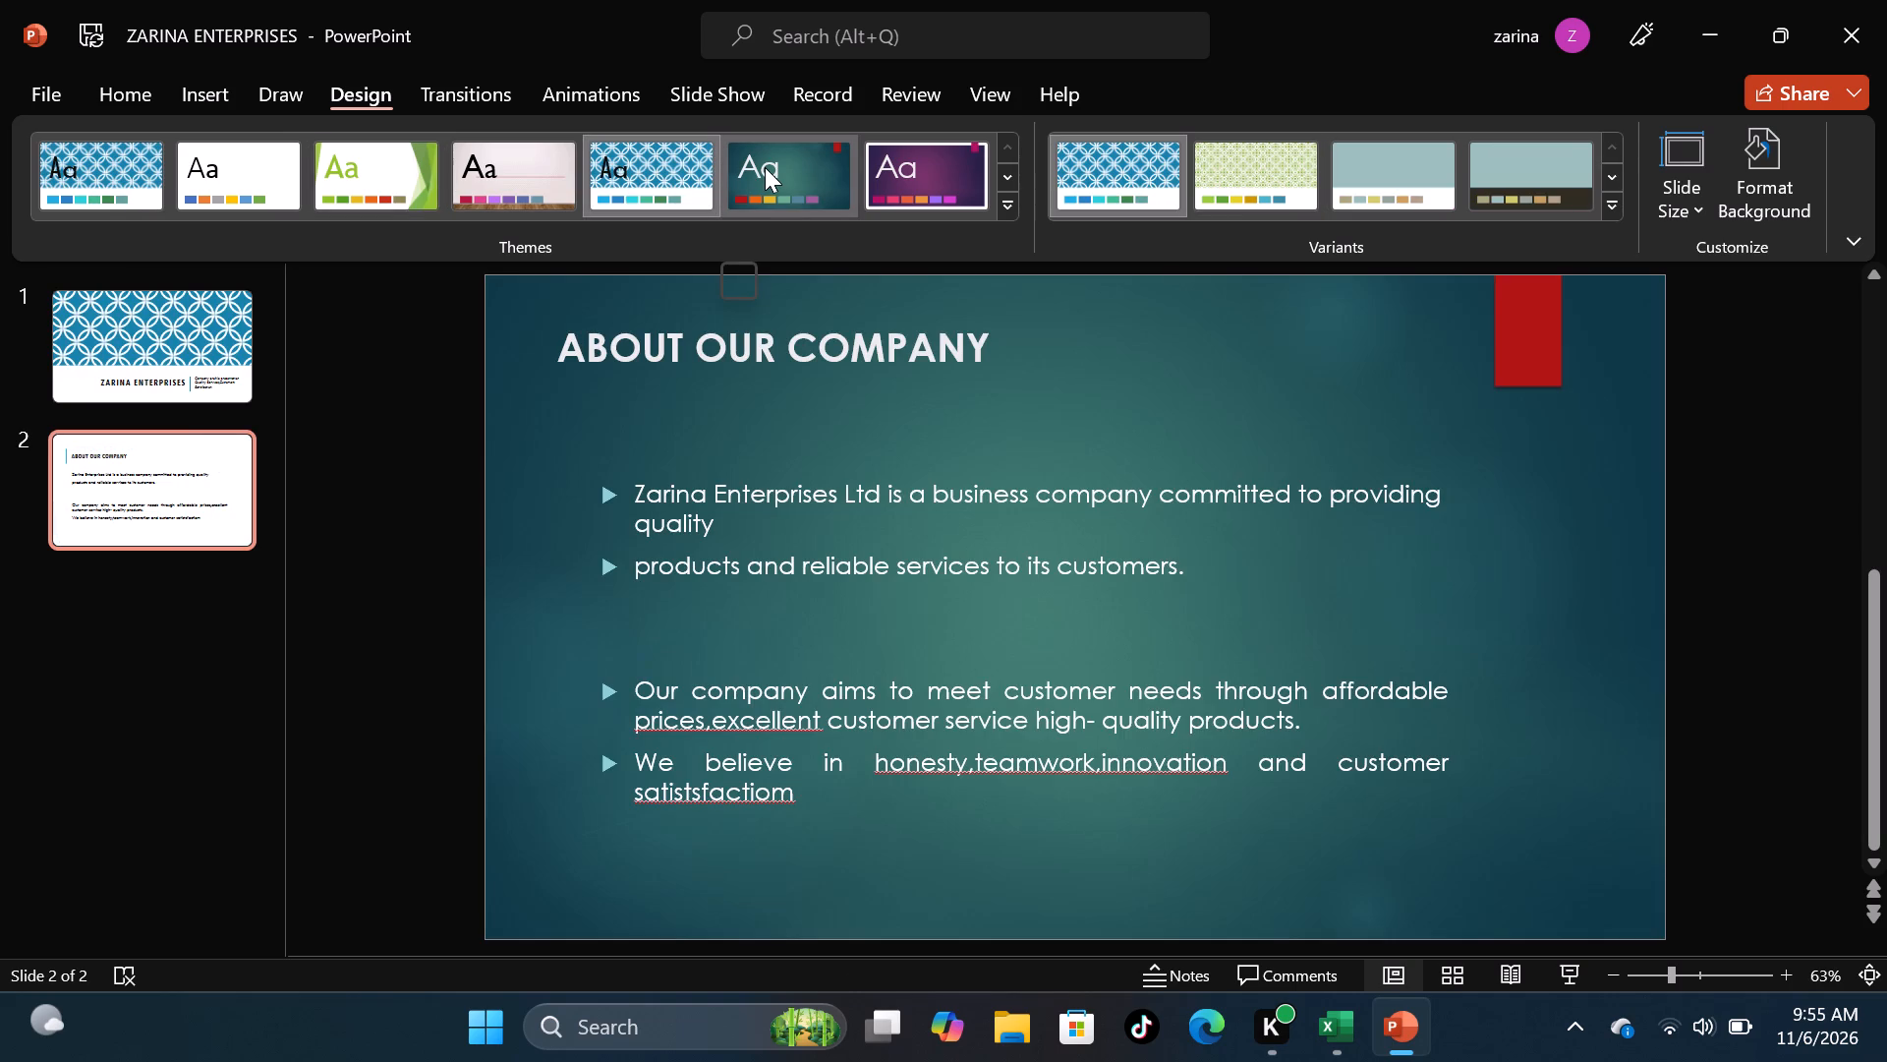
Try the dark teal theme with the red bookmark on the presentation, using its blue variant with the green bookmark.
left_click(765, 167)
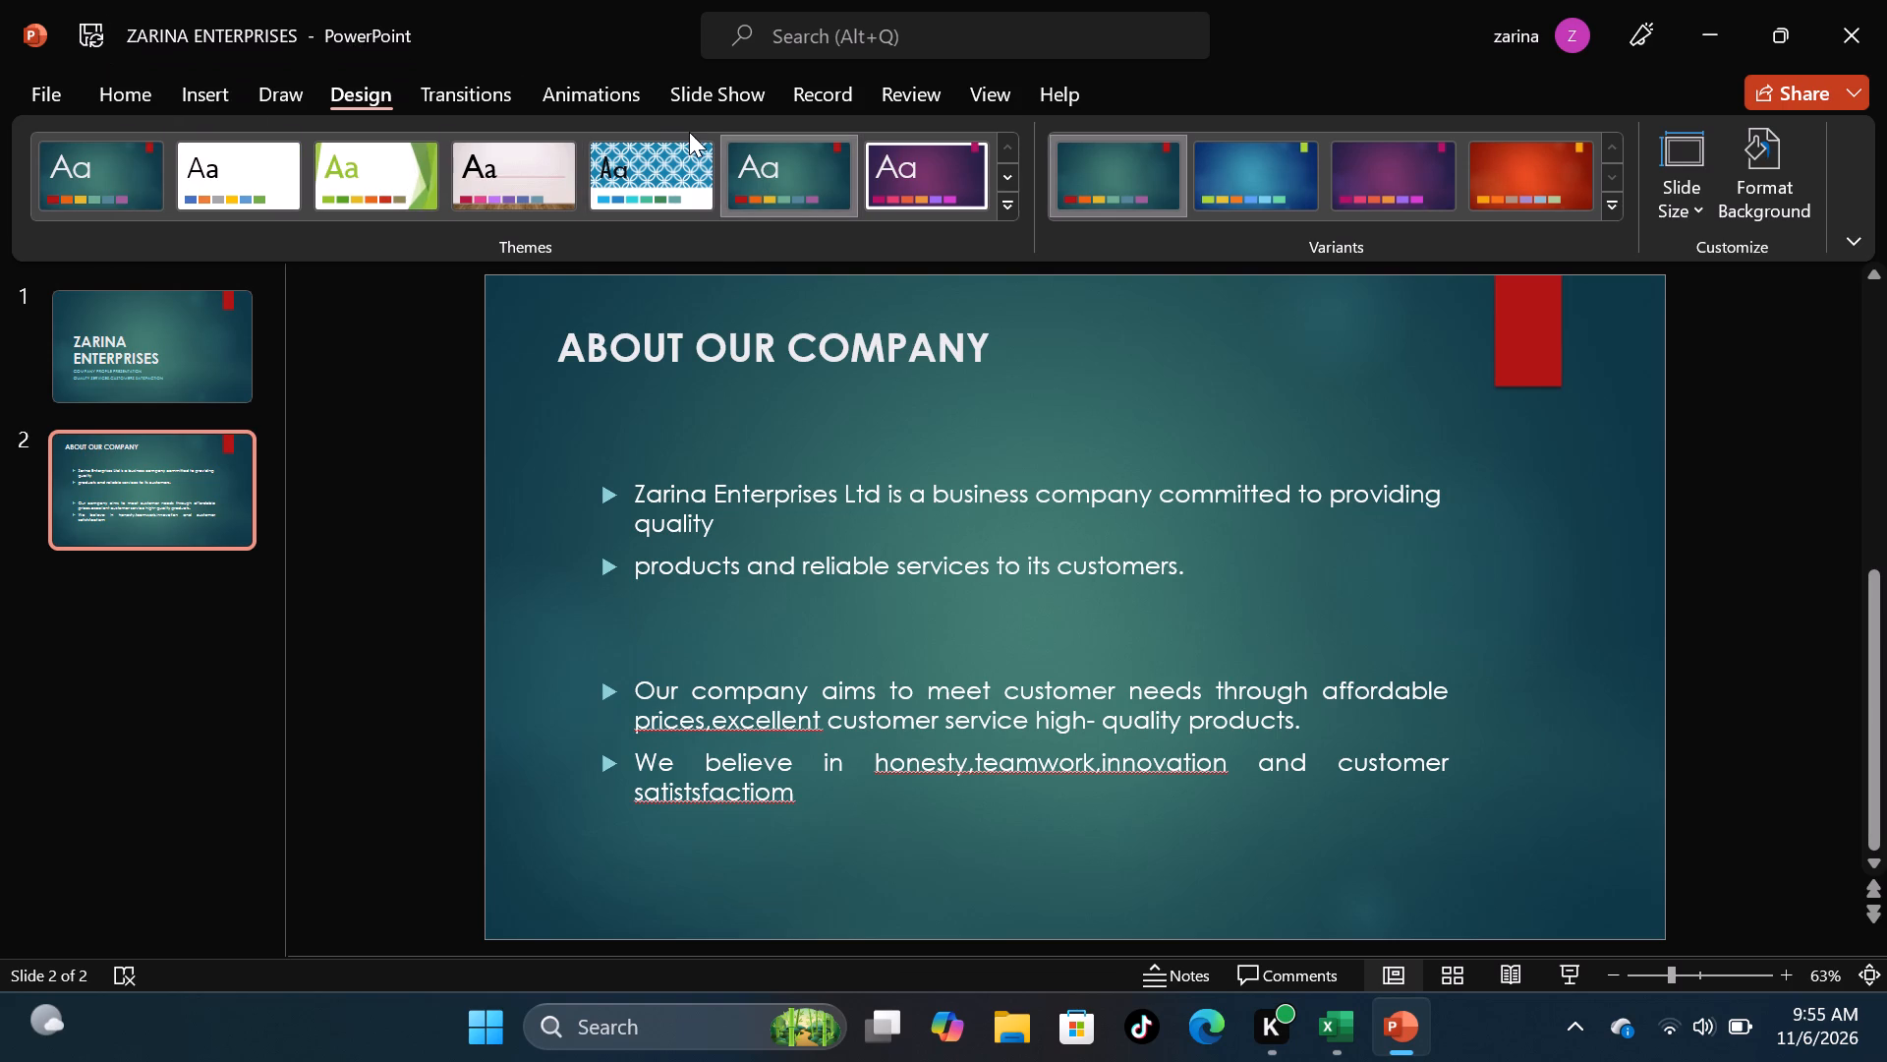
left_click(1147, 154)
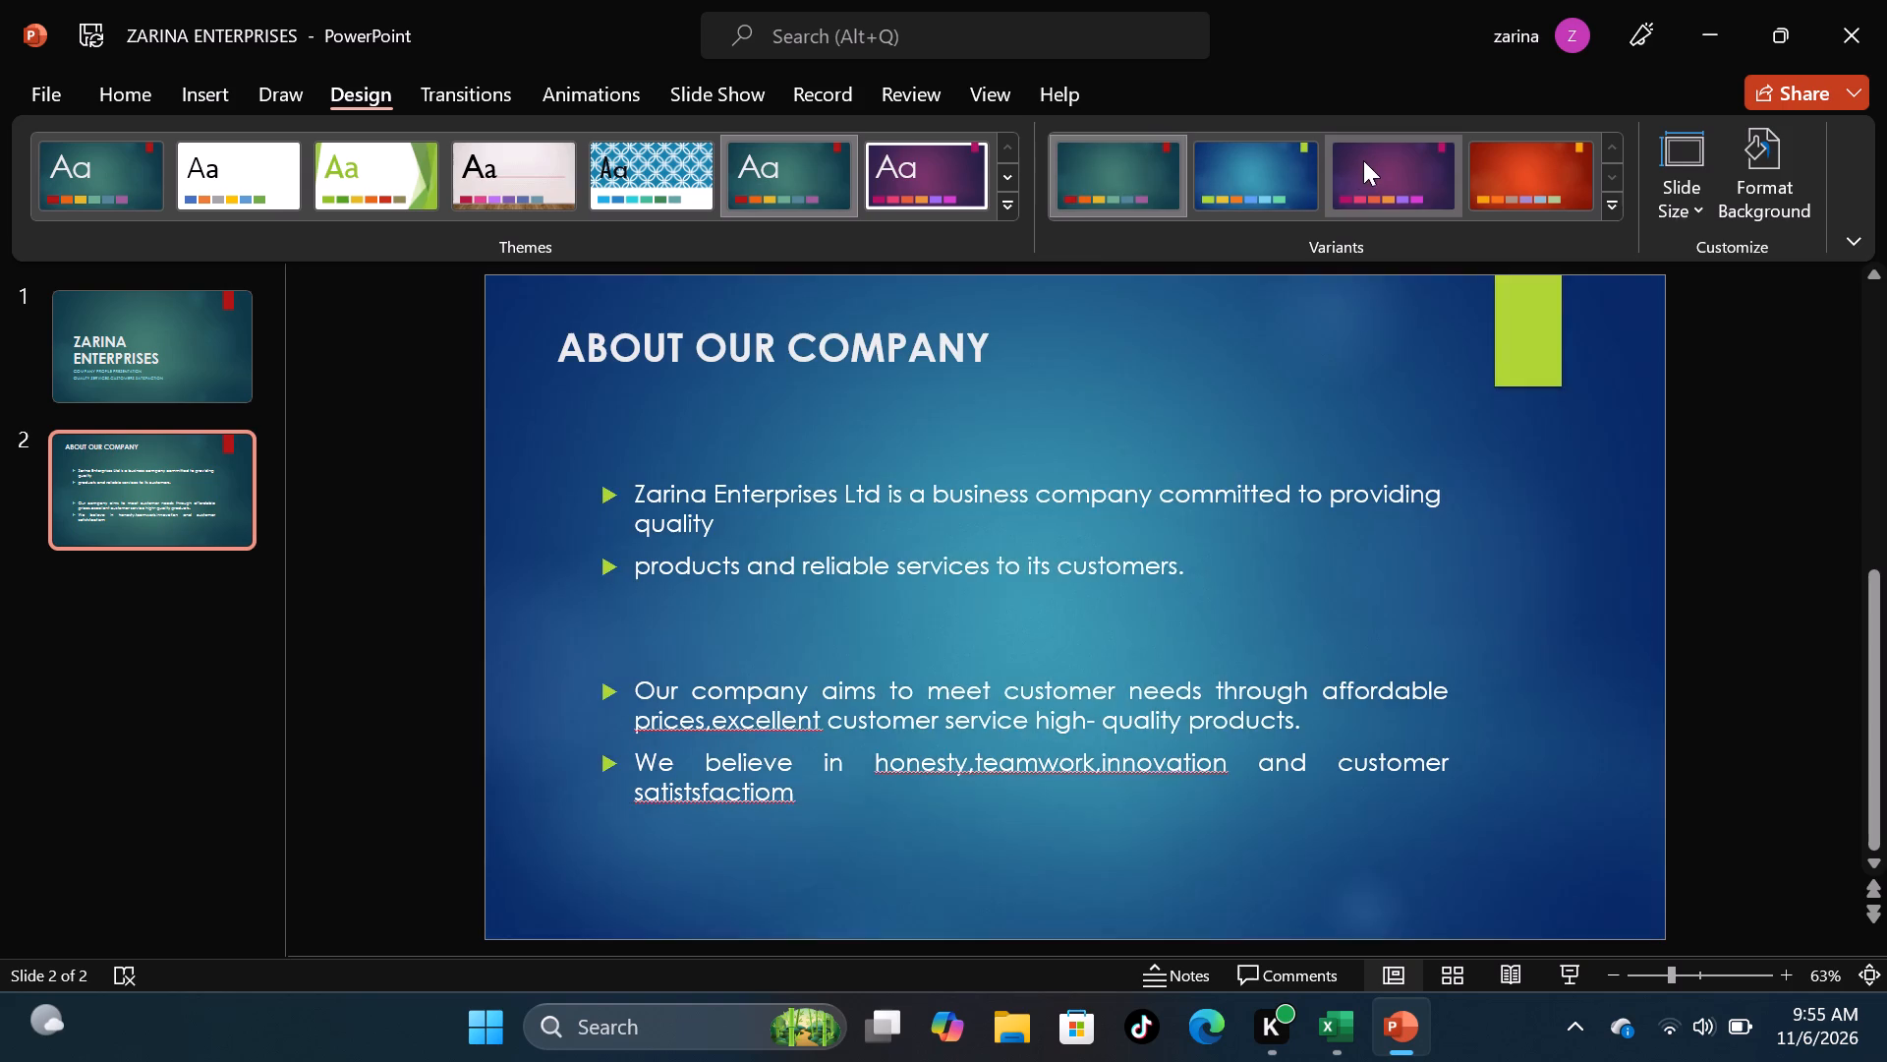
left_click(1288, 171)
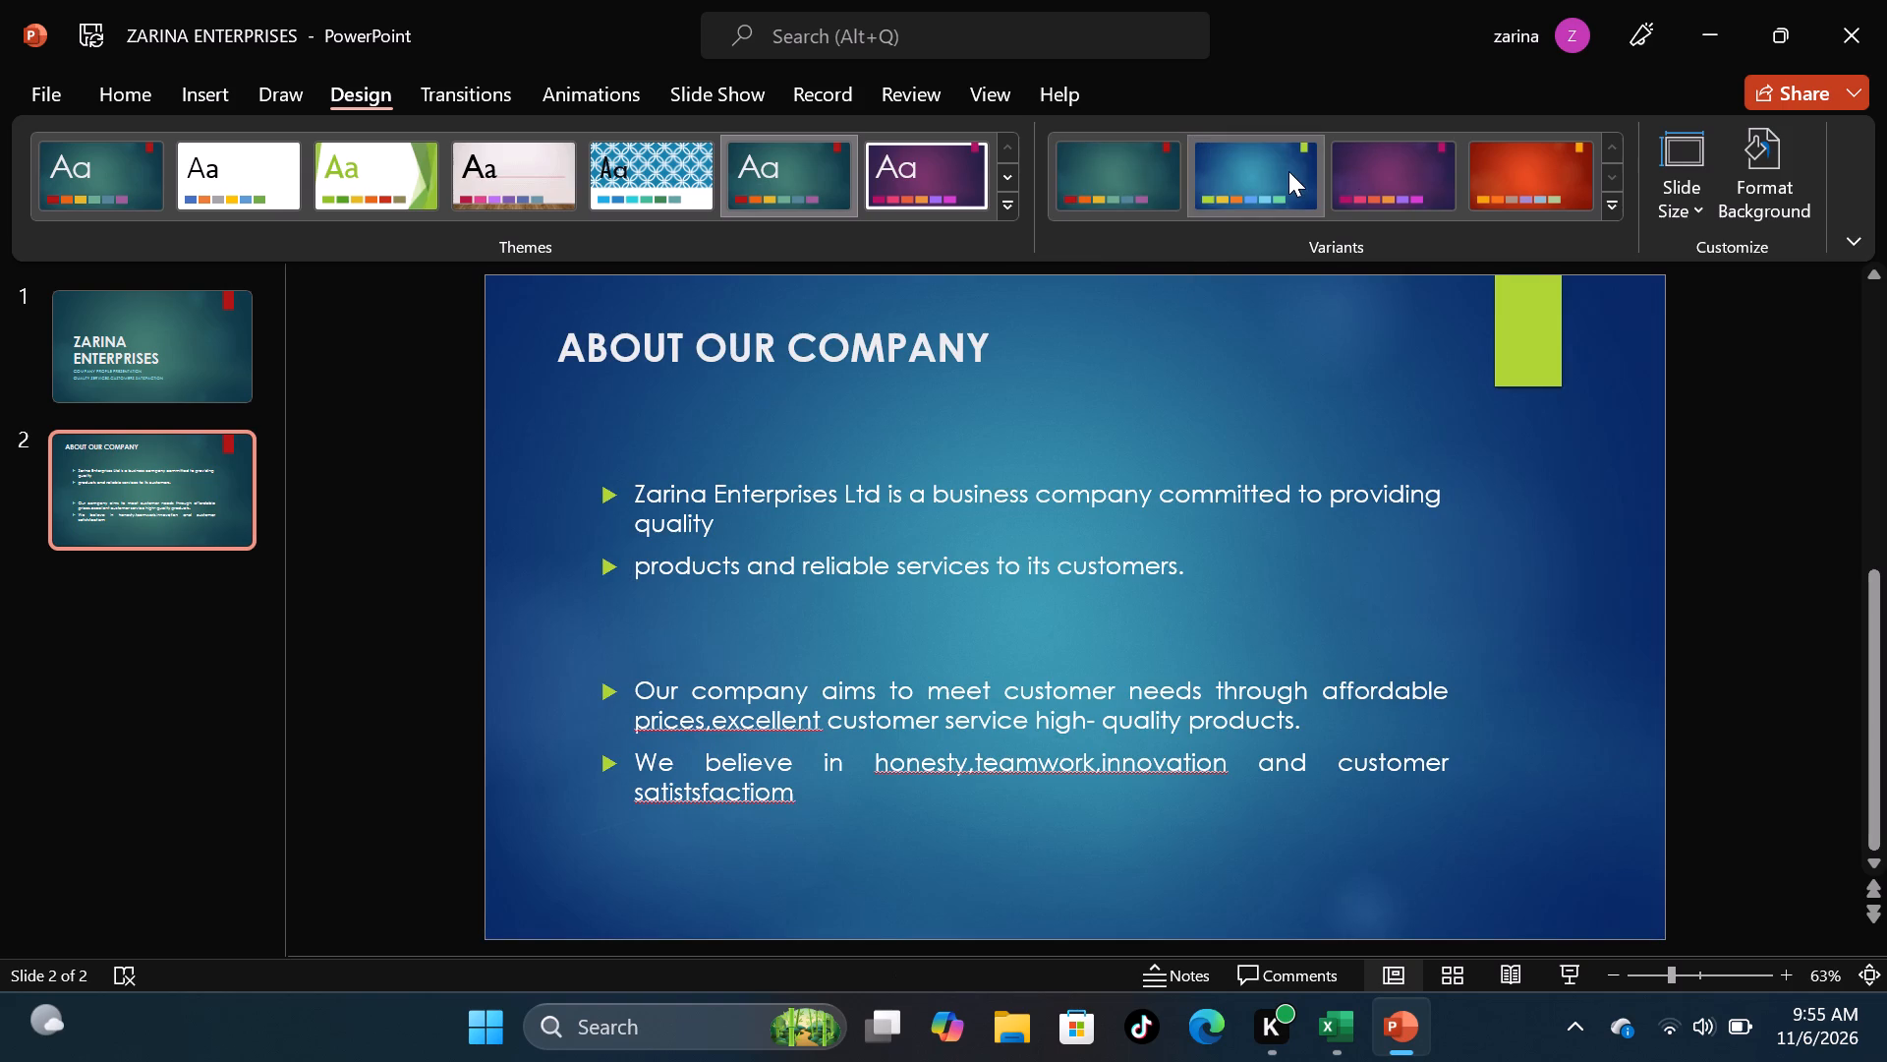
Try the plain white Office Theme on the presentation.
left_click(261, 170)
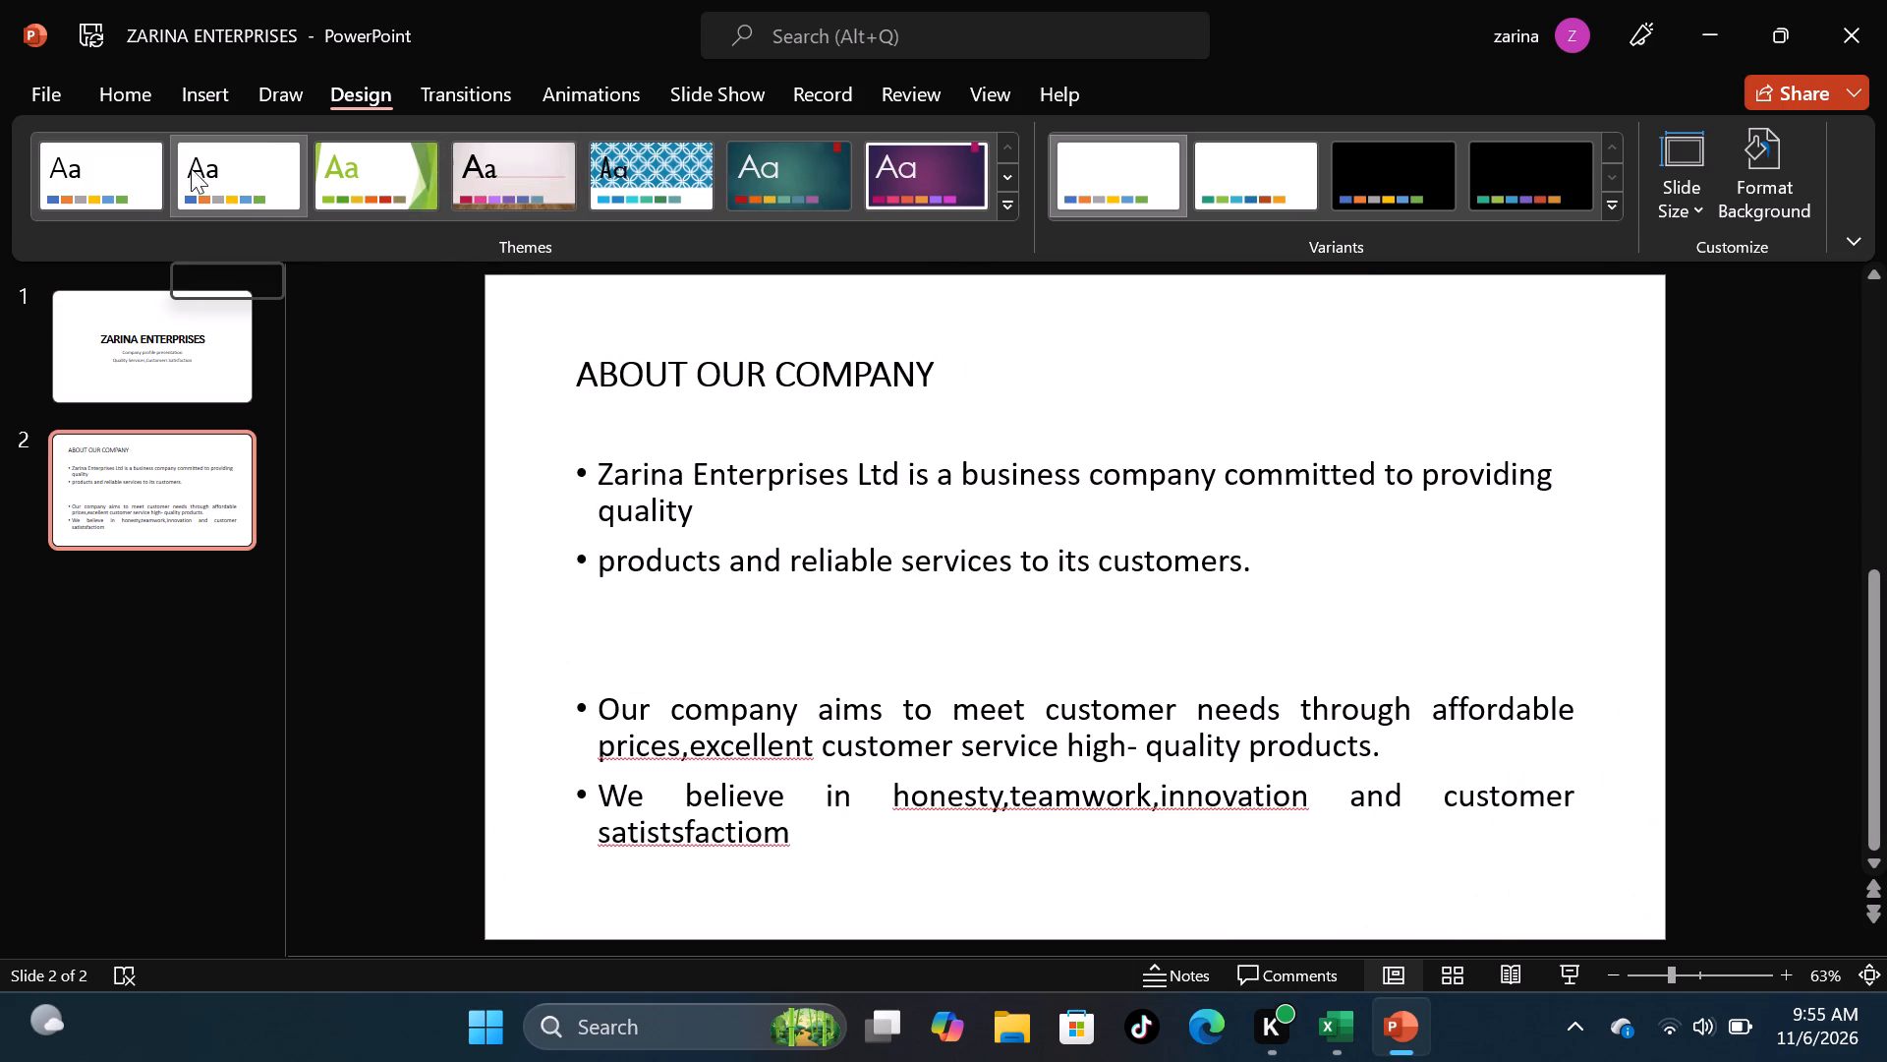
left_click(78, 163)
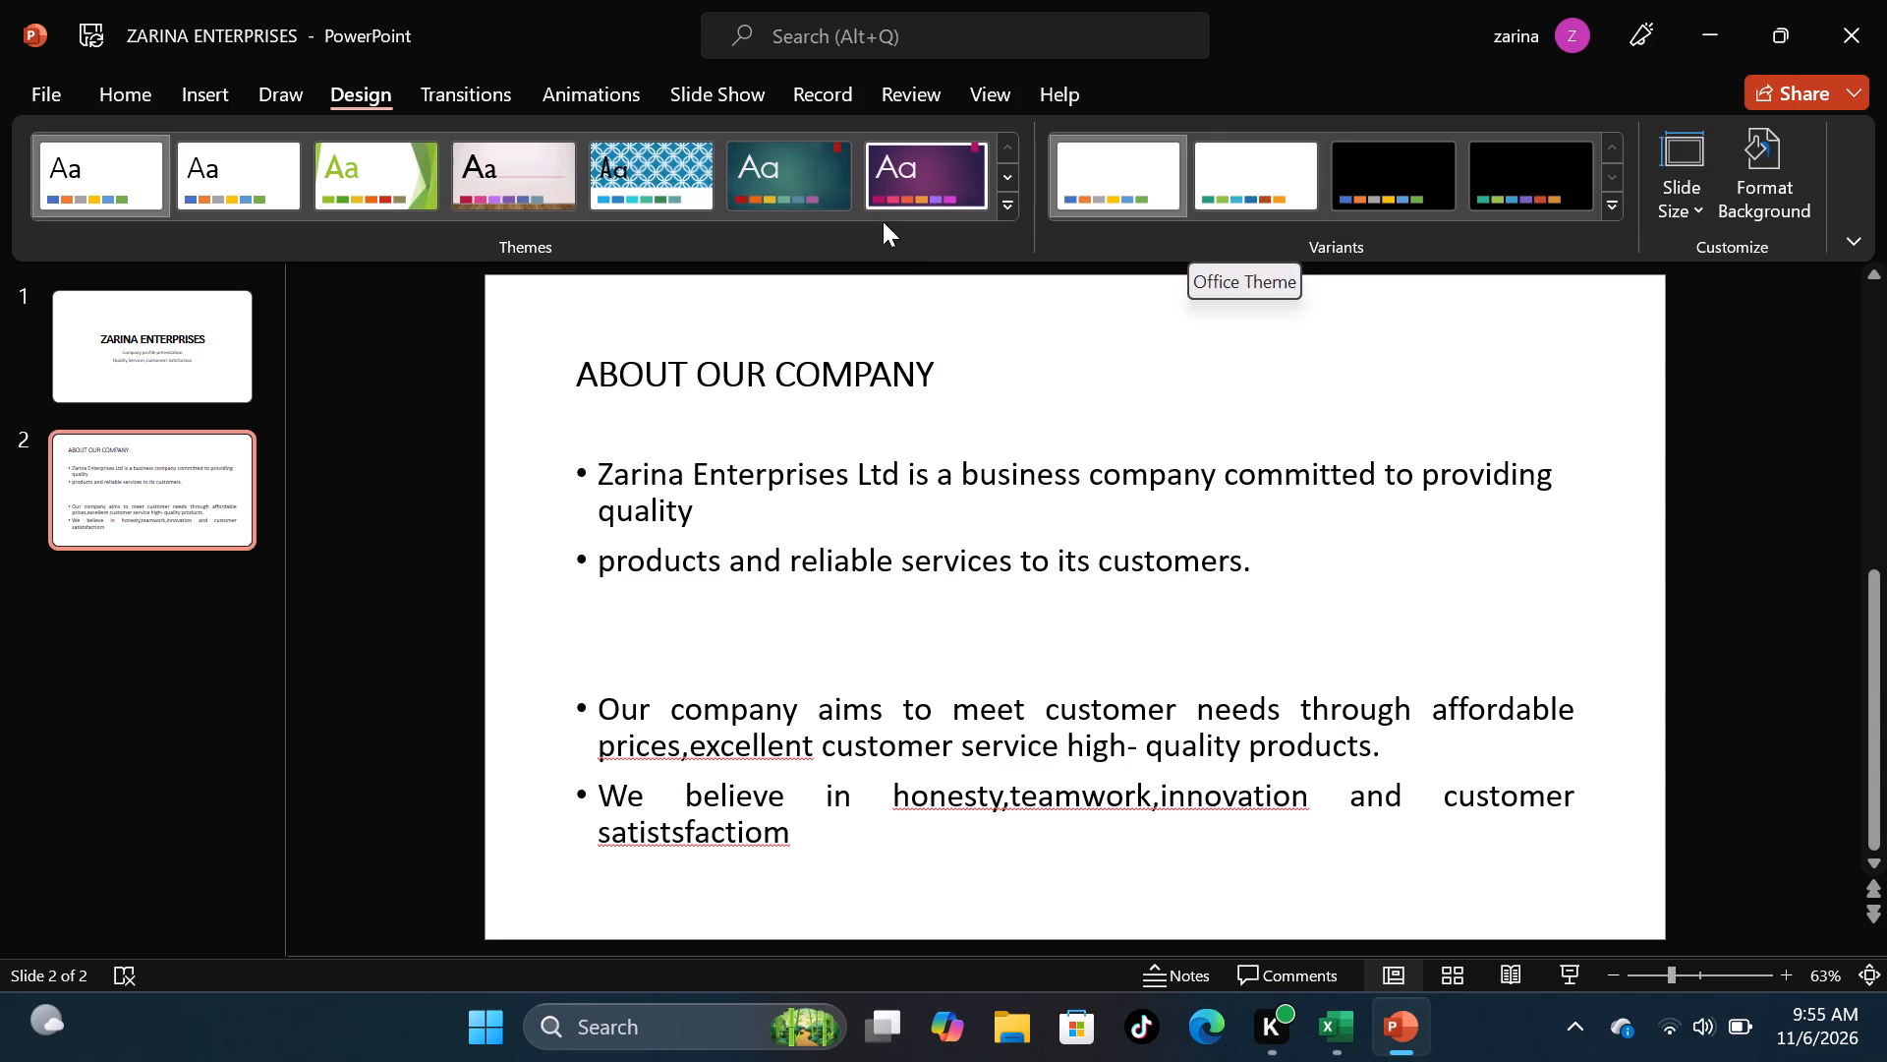
Reapply the Integral theme with the blue-and-white interlocking circle pattern to the presentation.
left_click(670, 176)
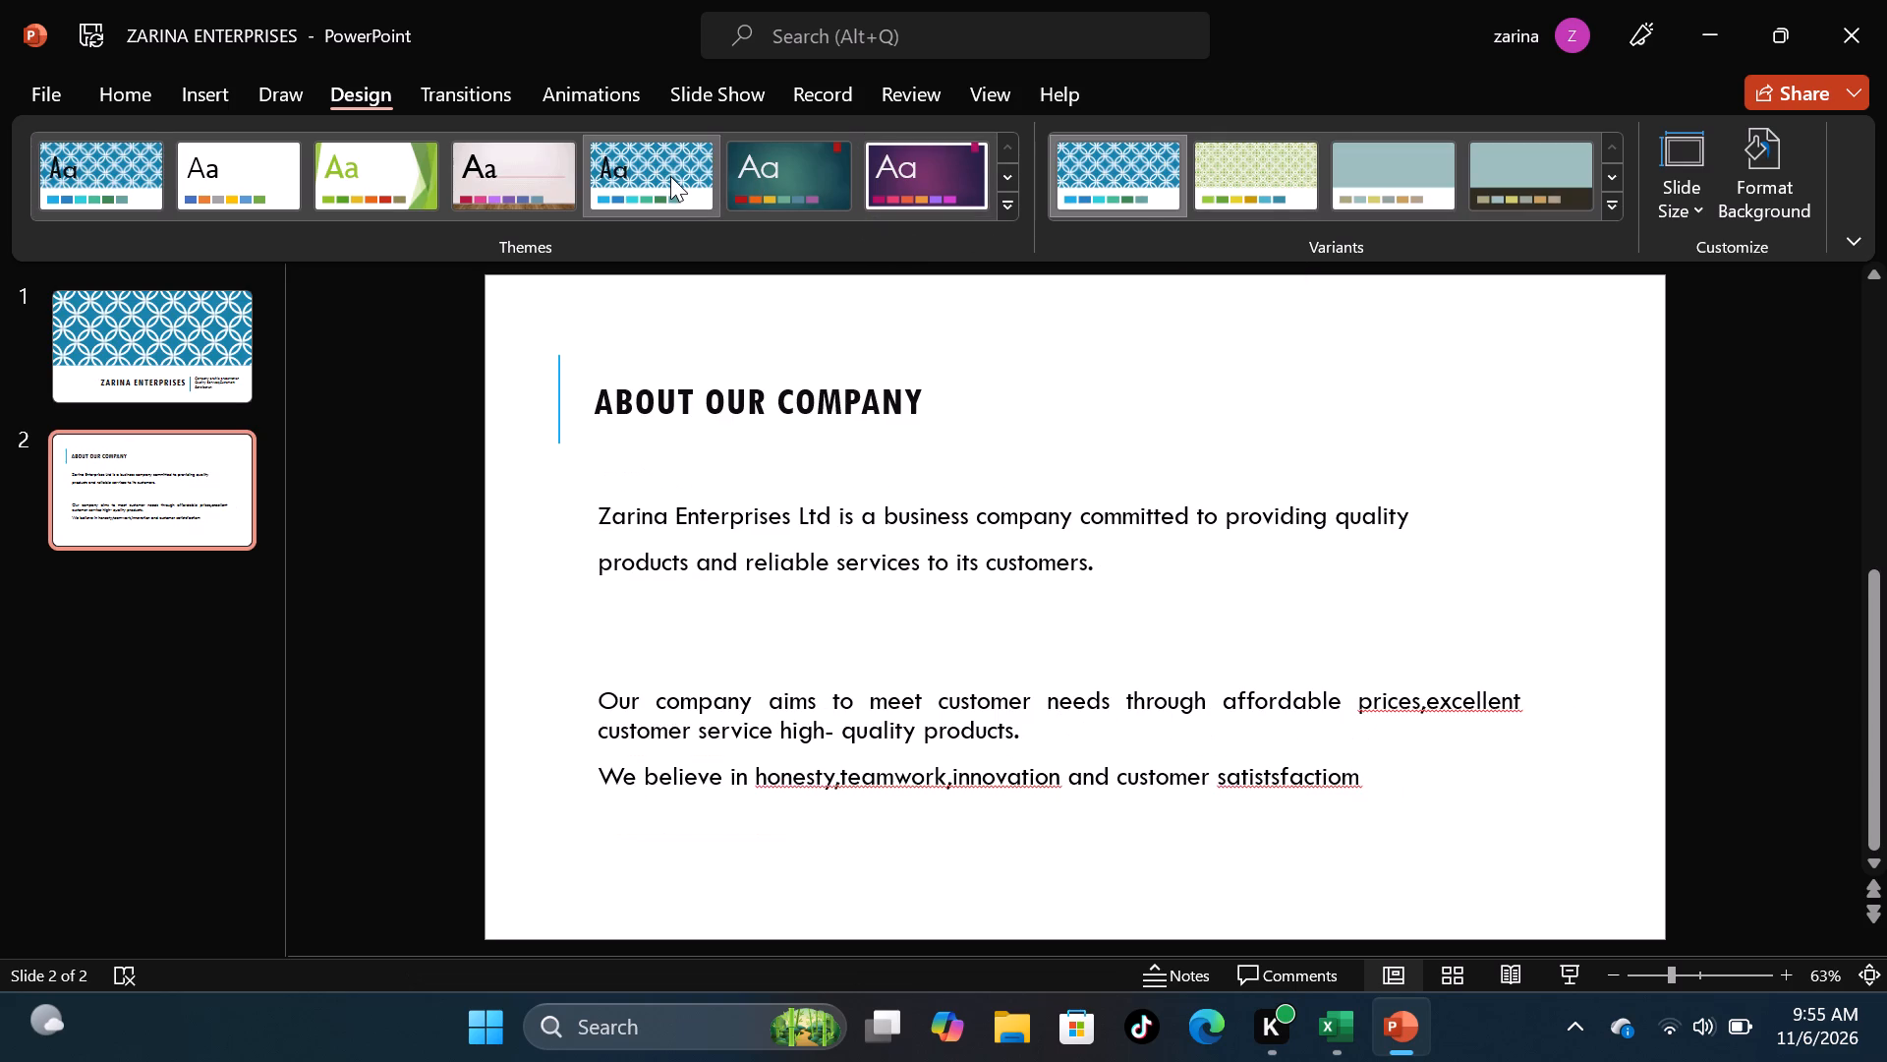
Save the presentation.
left_click(94, 34)
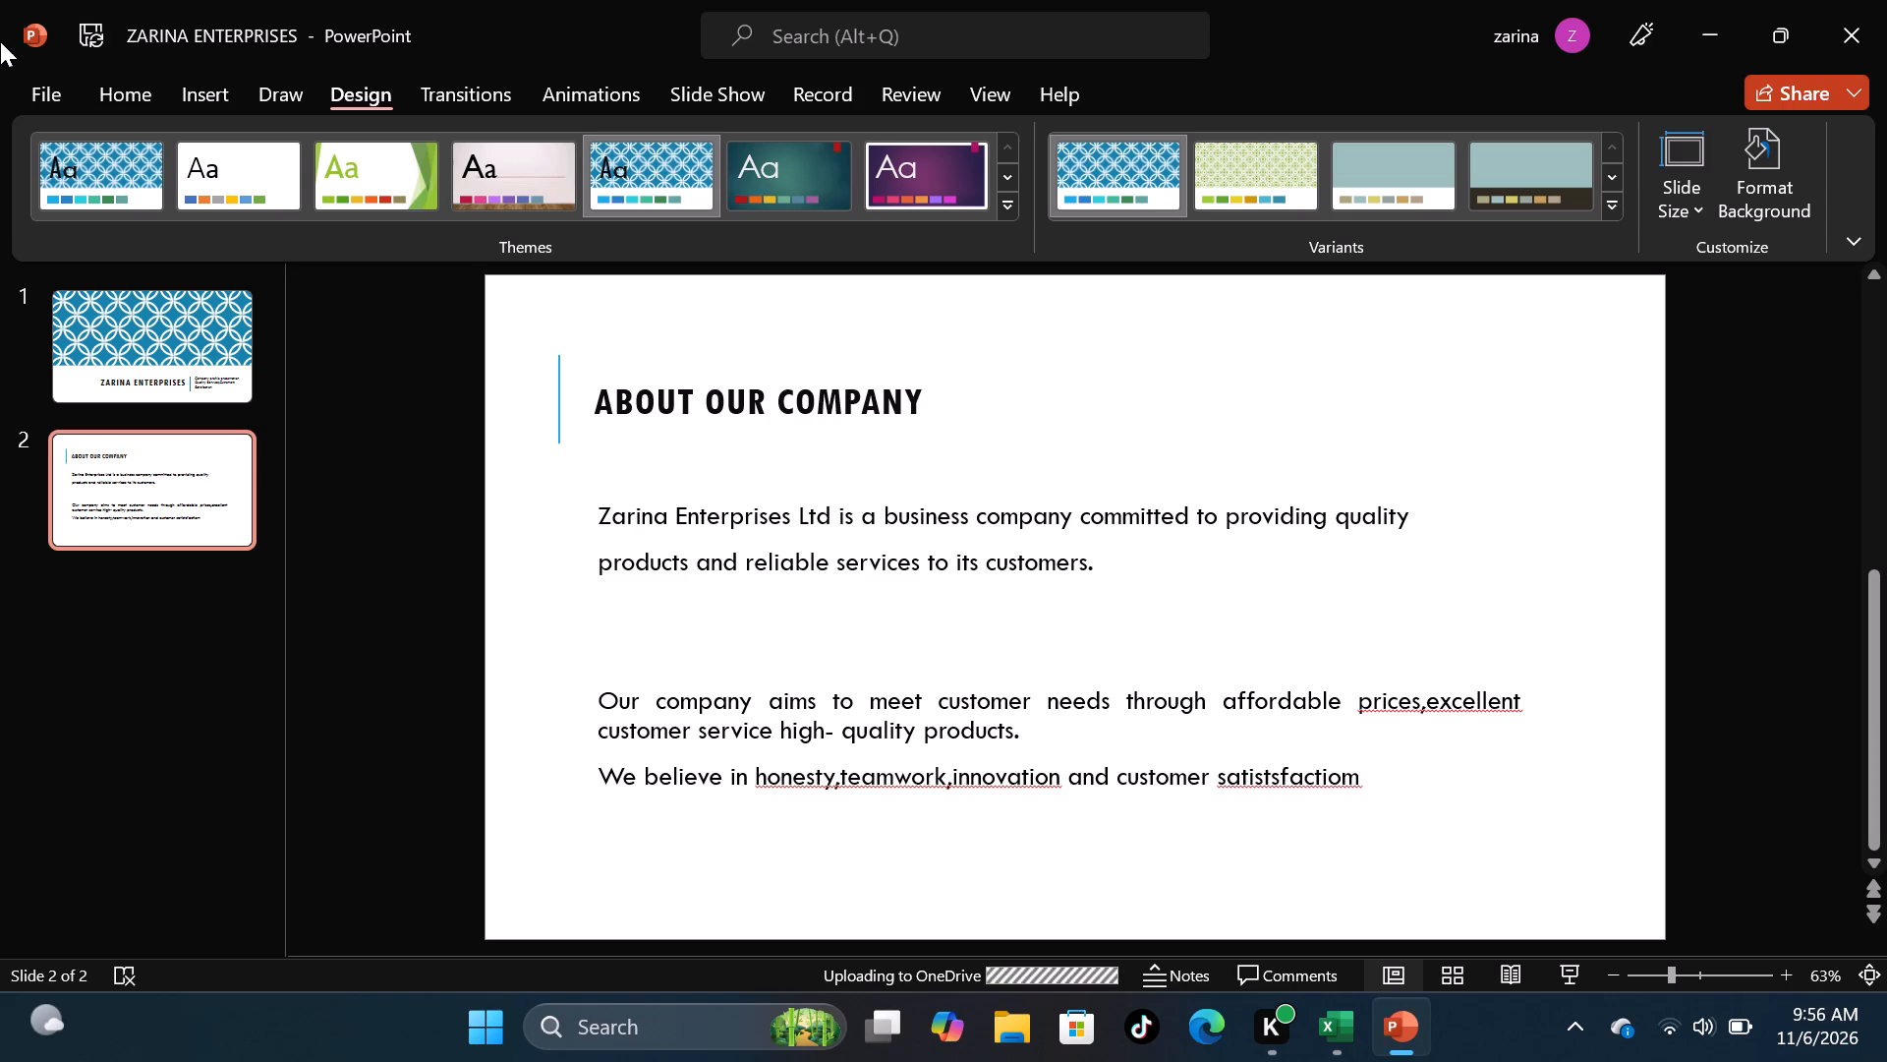
Add a third slide with the Title and Content layout after the "ABOUT OUR COMPANY" slide.
left_click(113, 81)
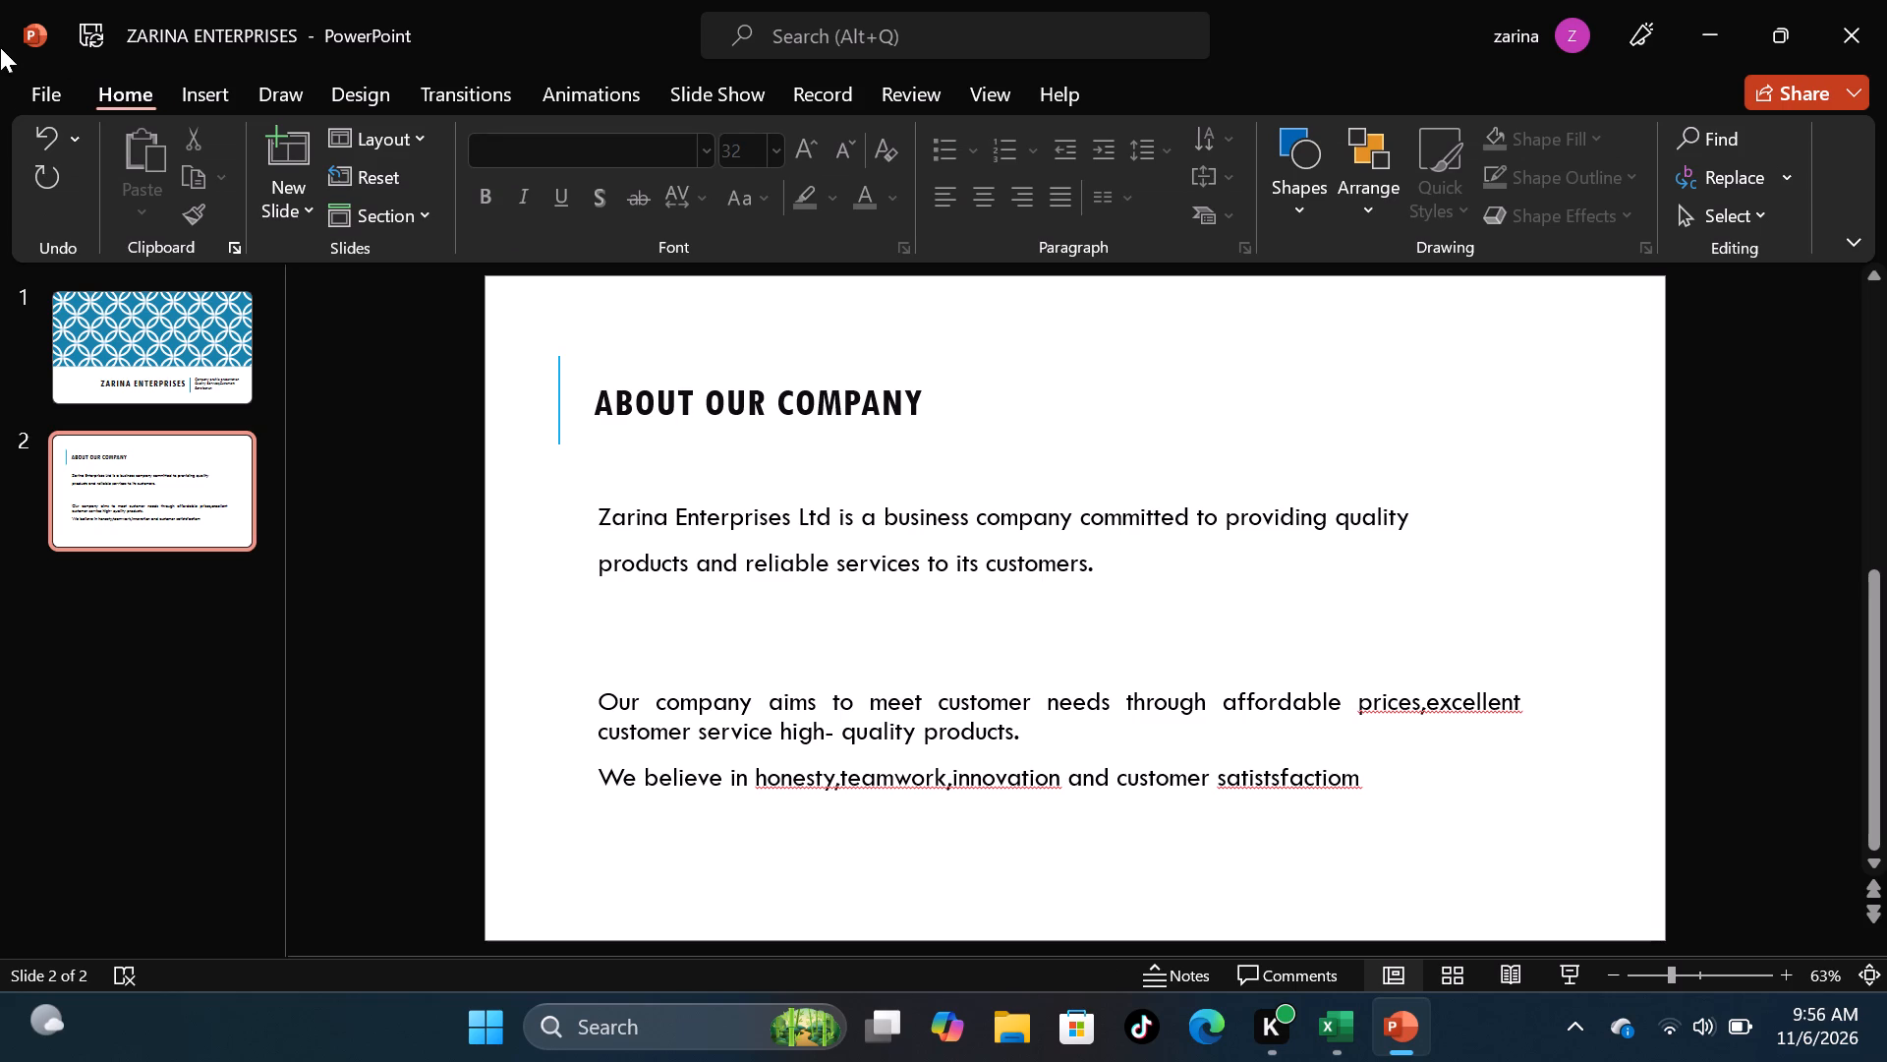
left_click(305, 205)
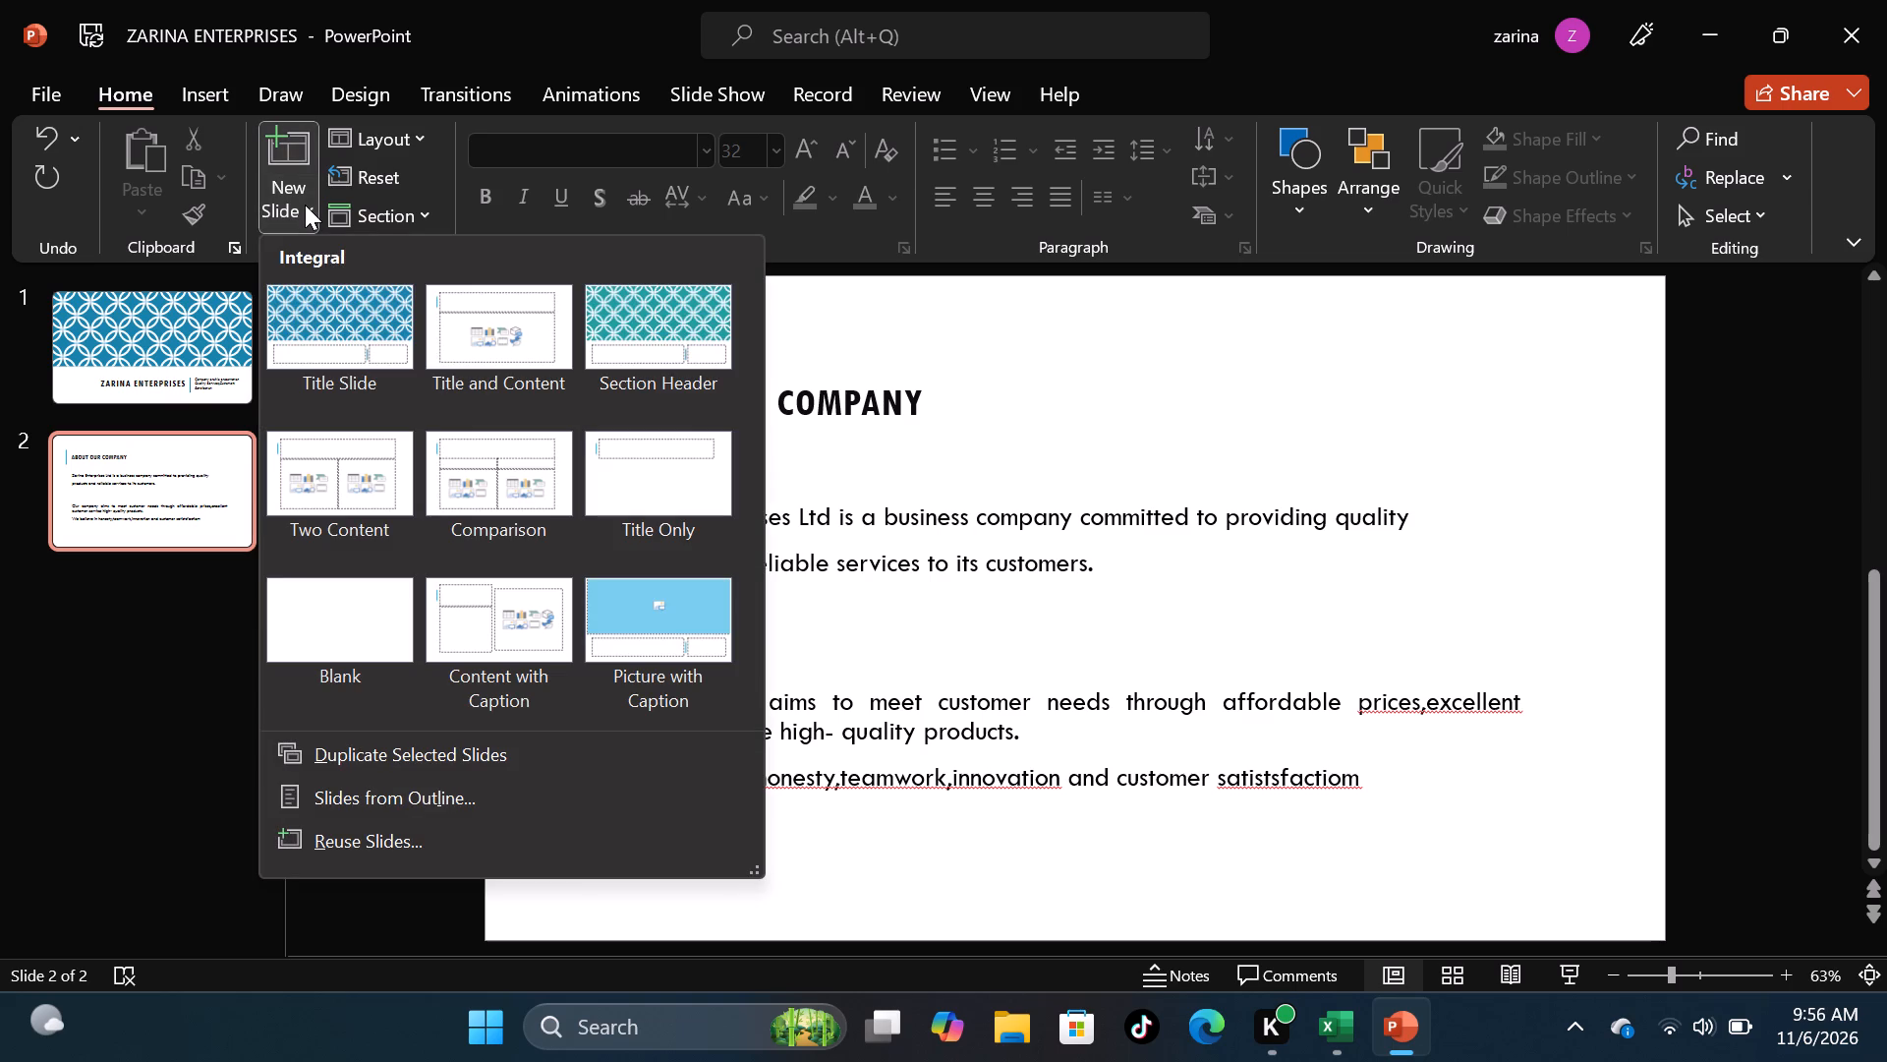
left_click(477, 326)
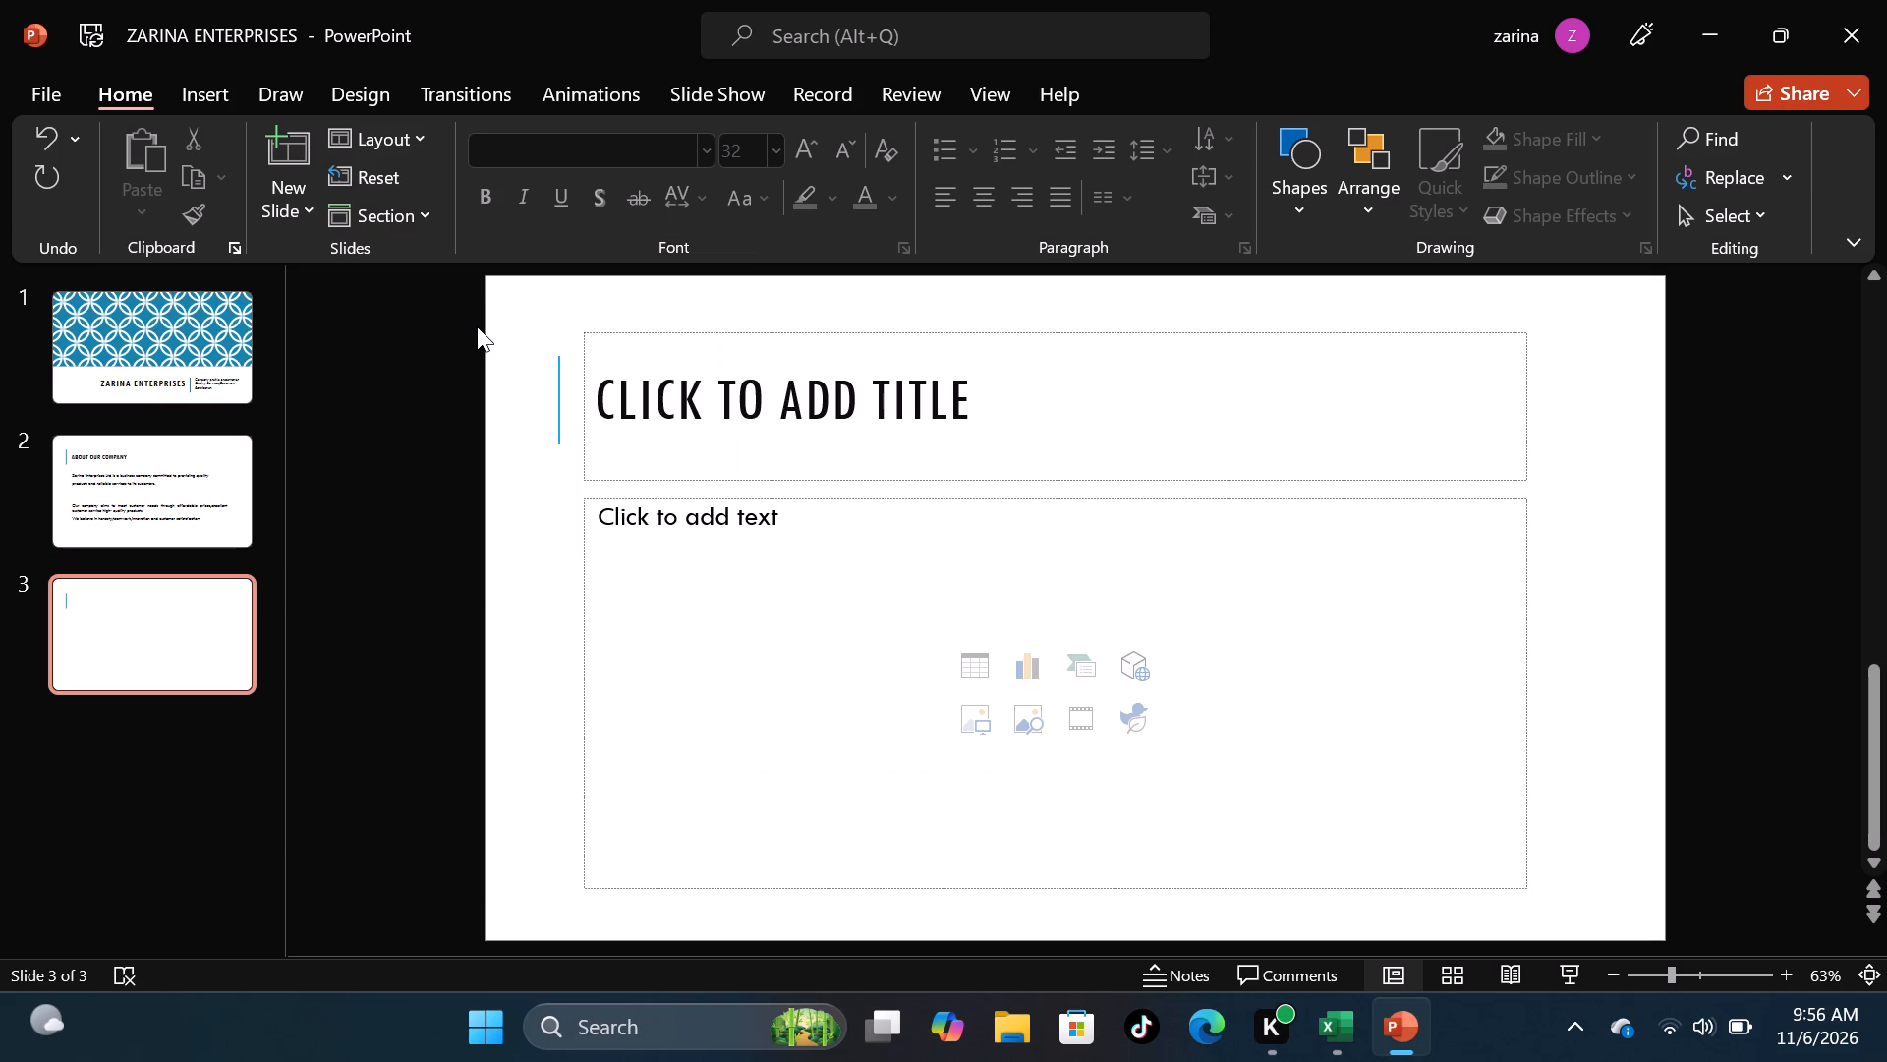
Enter "OUR VISION MISSION" as the title of slide 3.
left_click(652, 418)
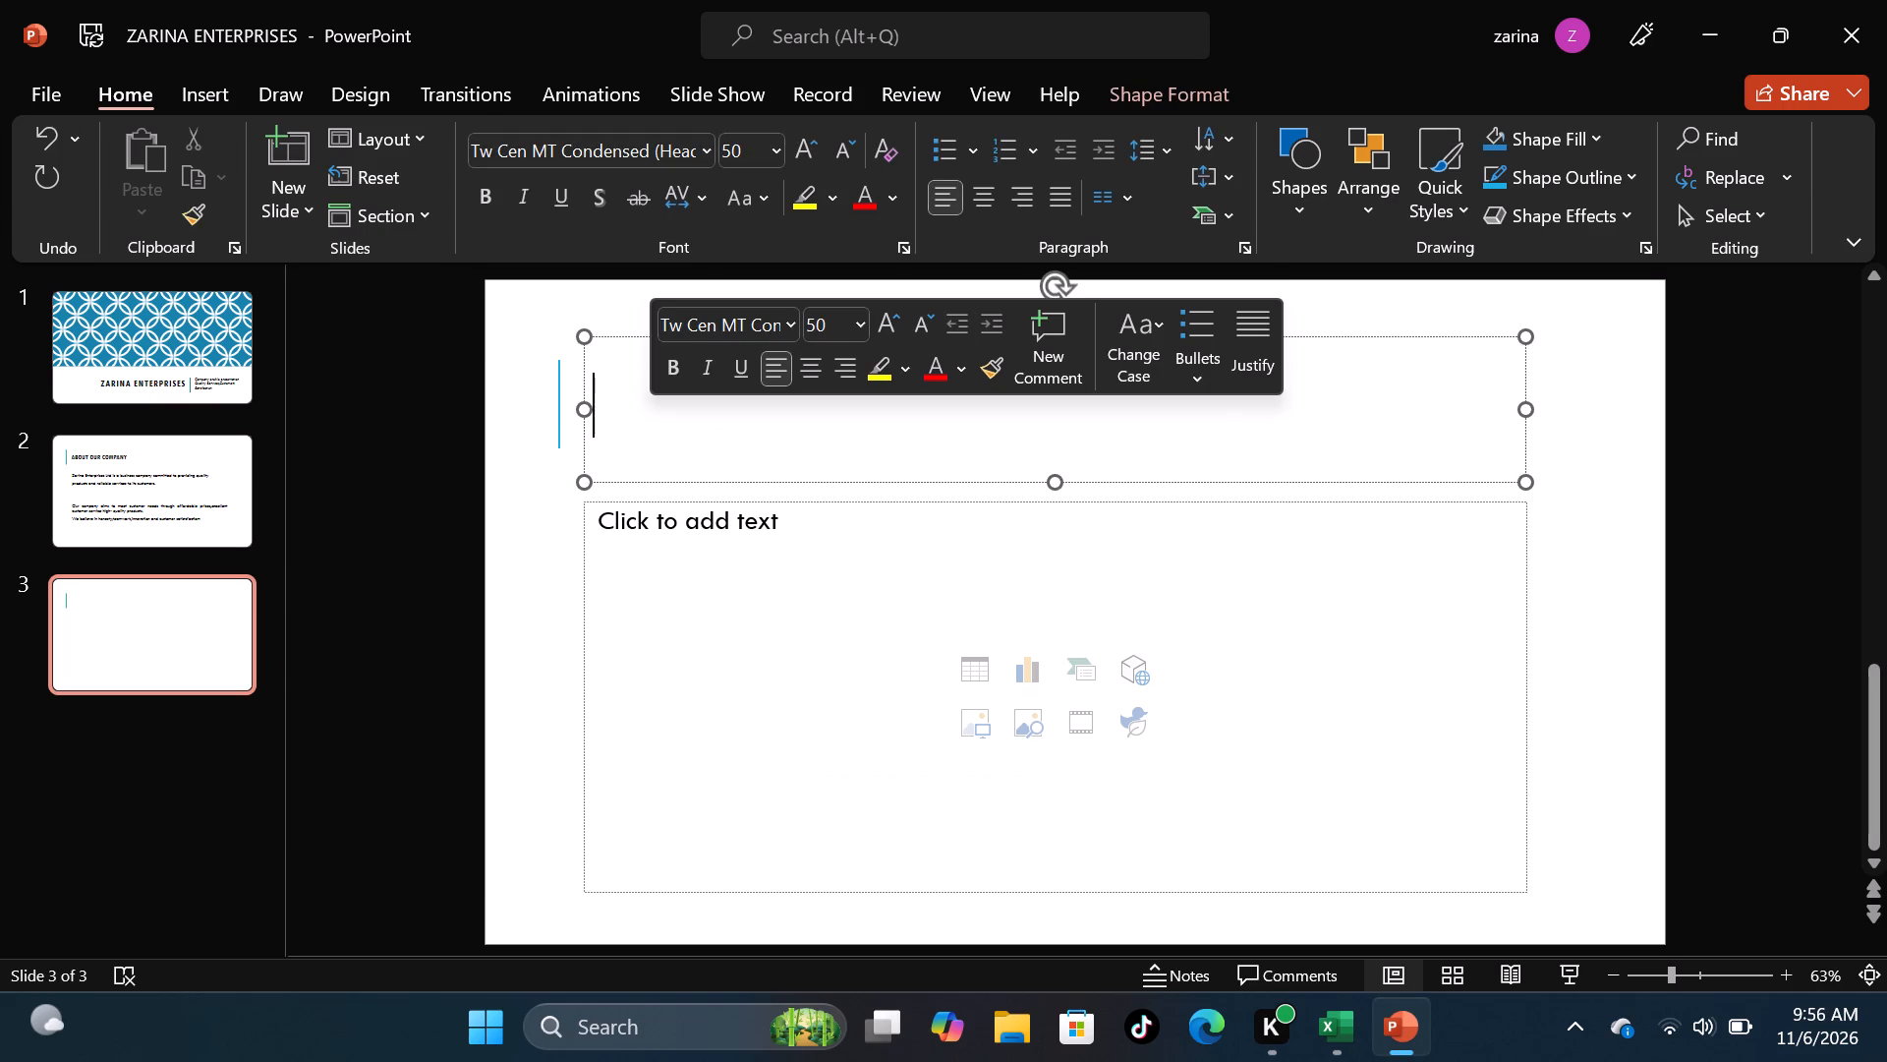
type("OU")
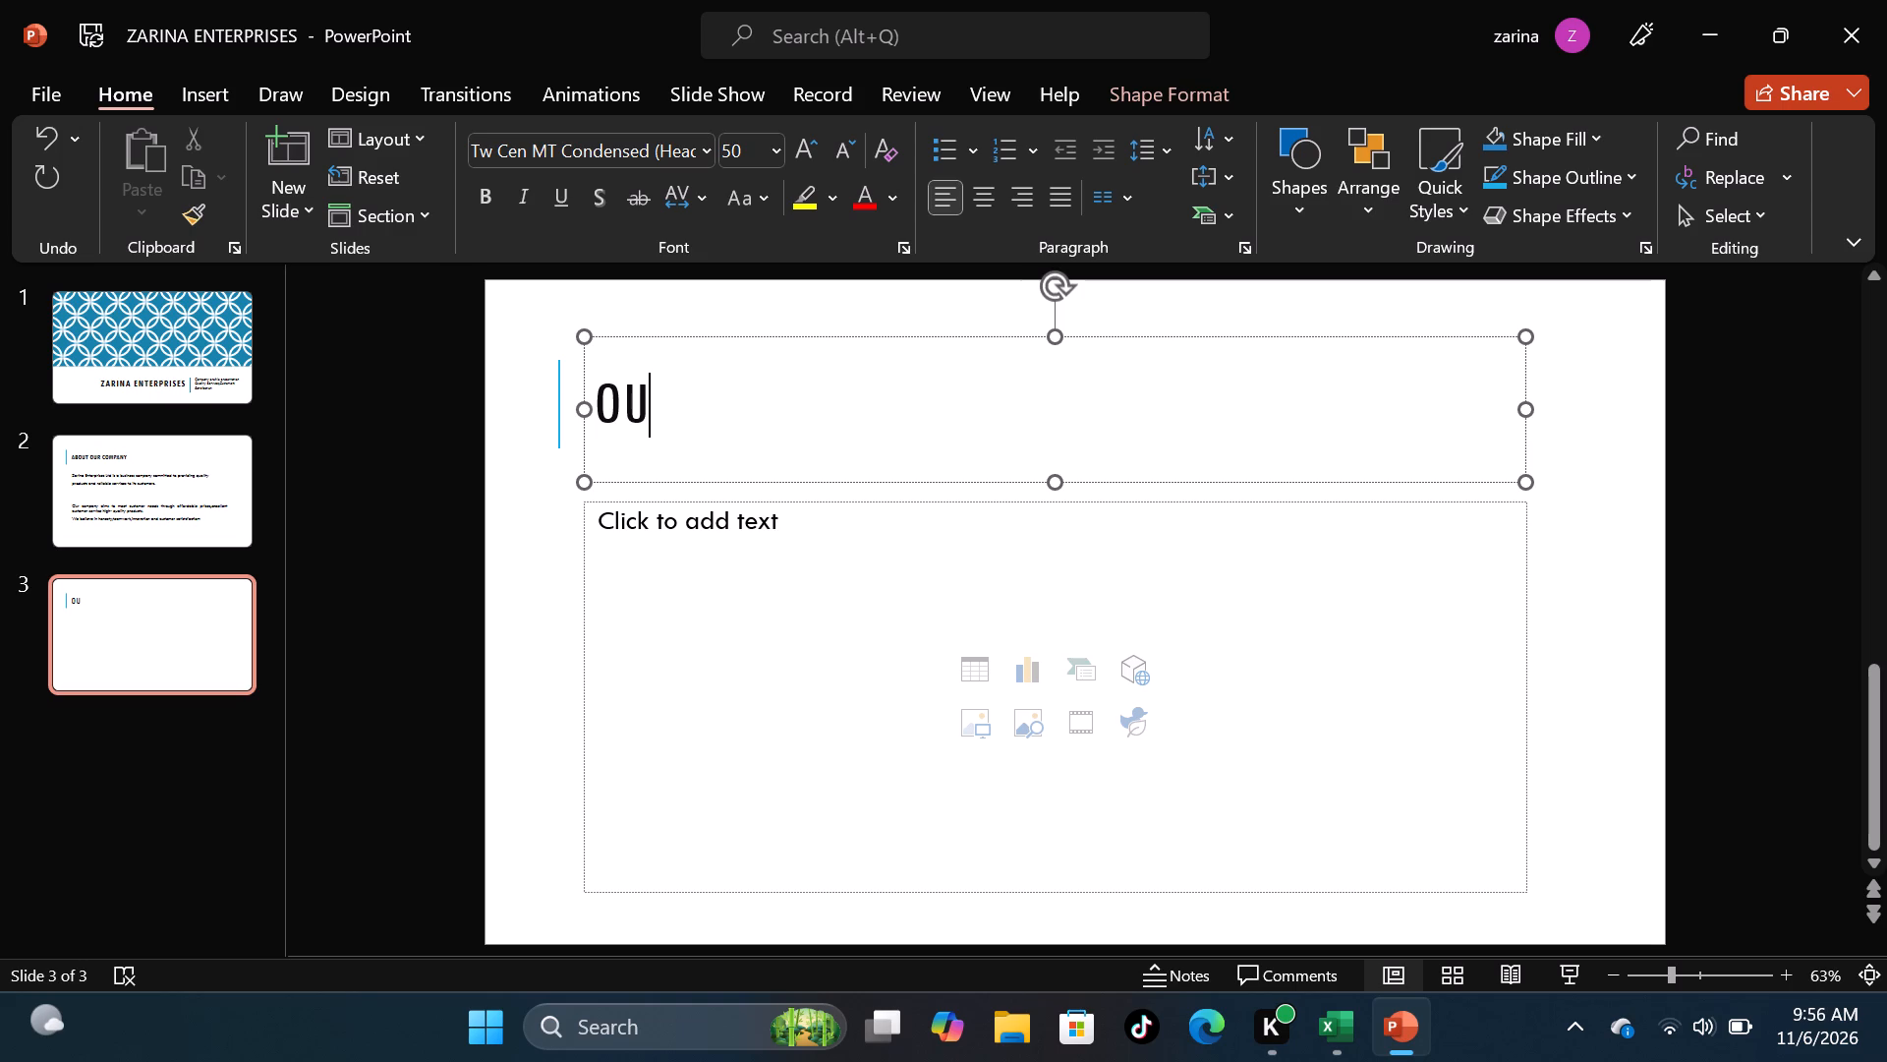
type("R")
key("space")
key("v")
key("i")
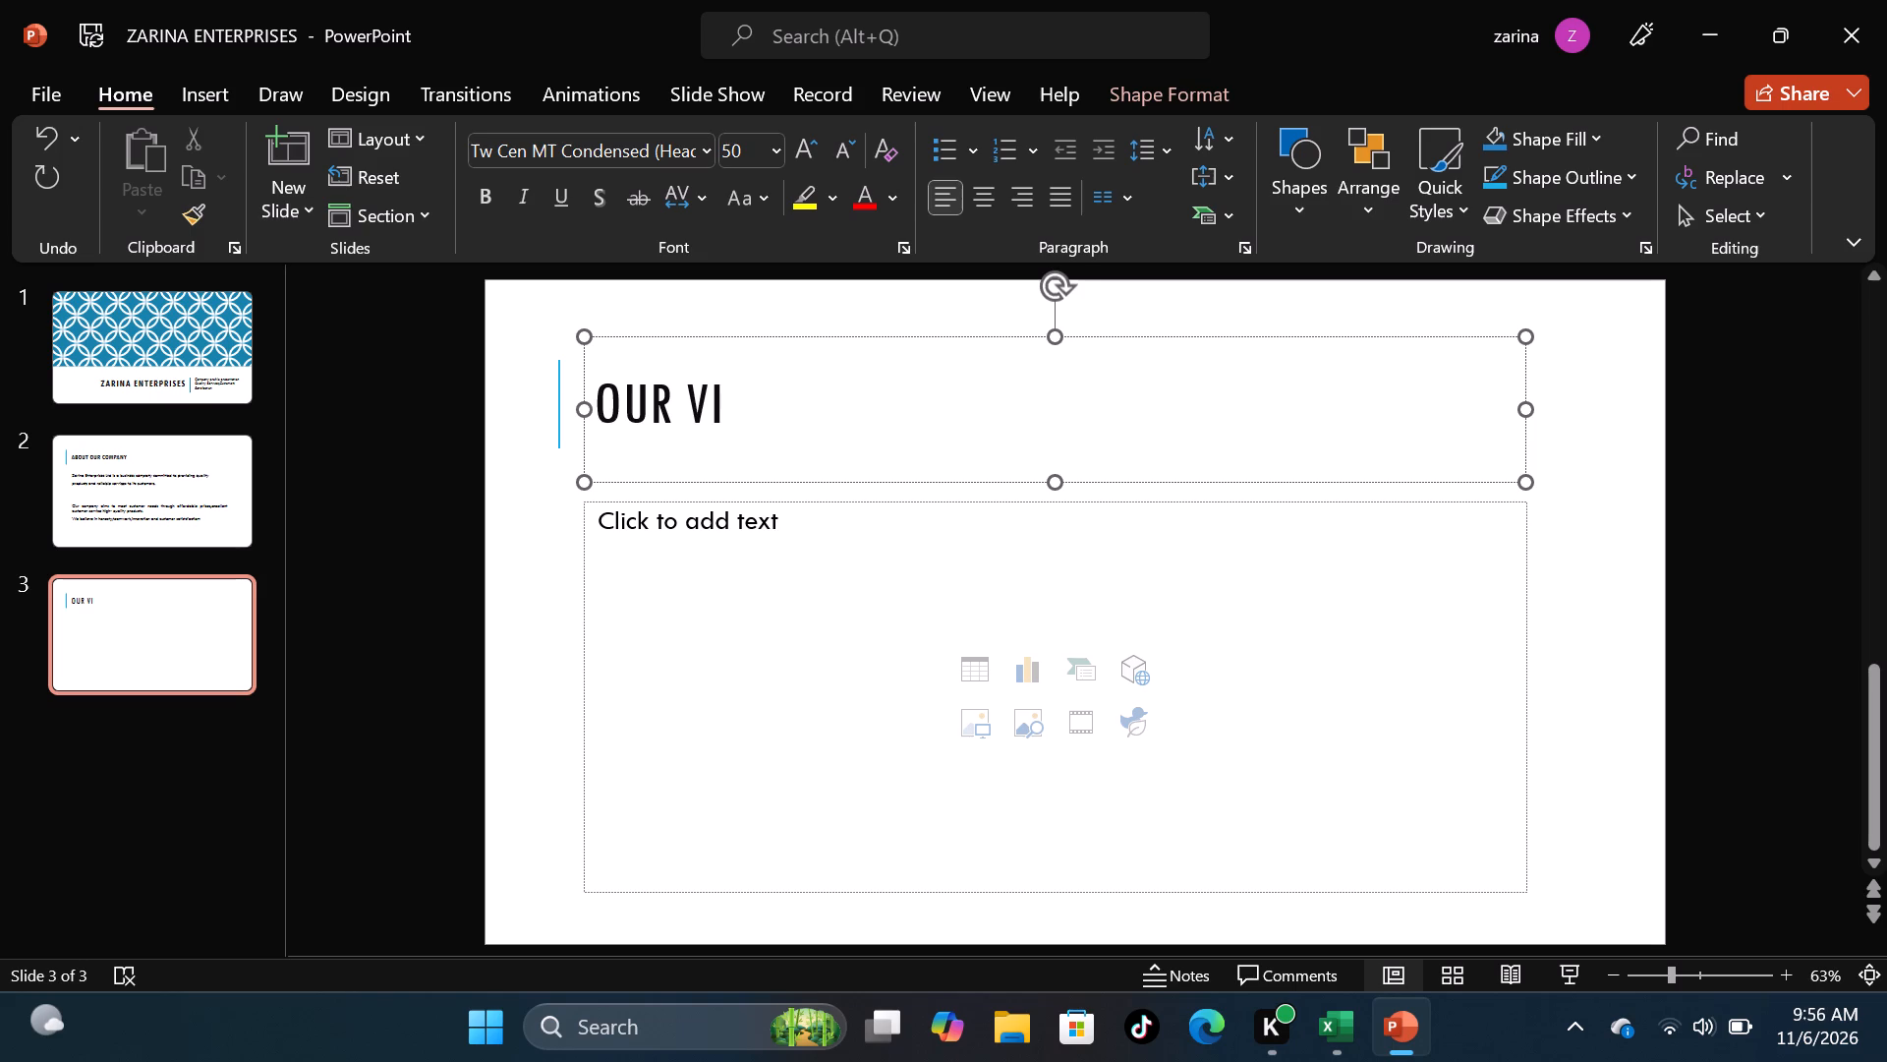
type("SI")
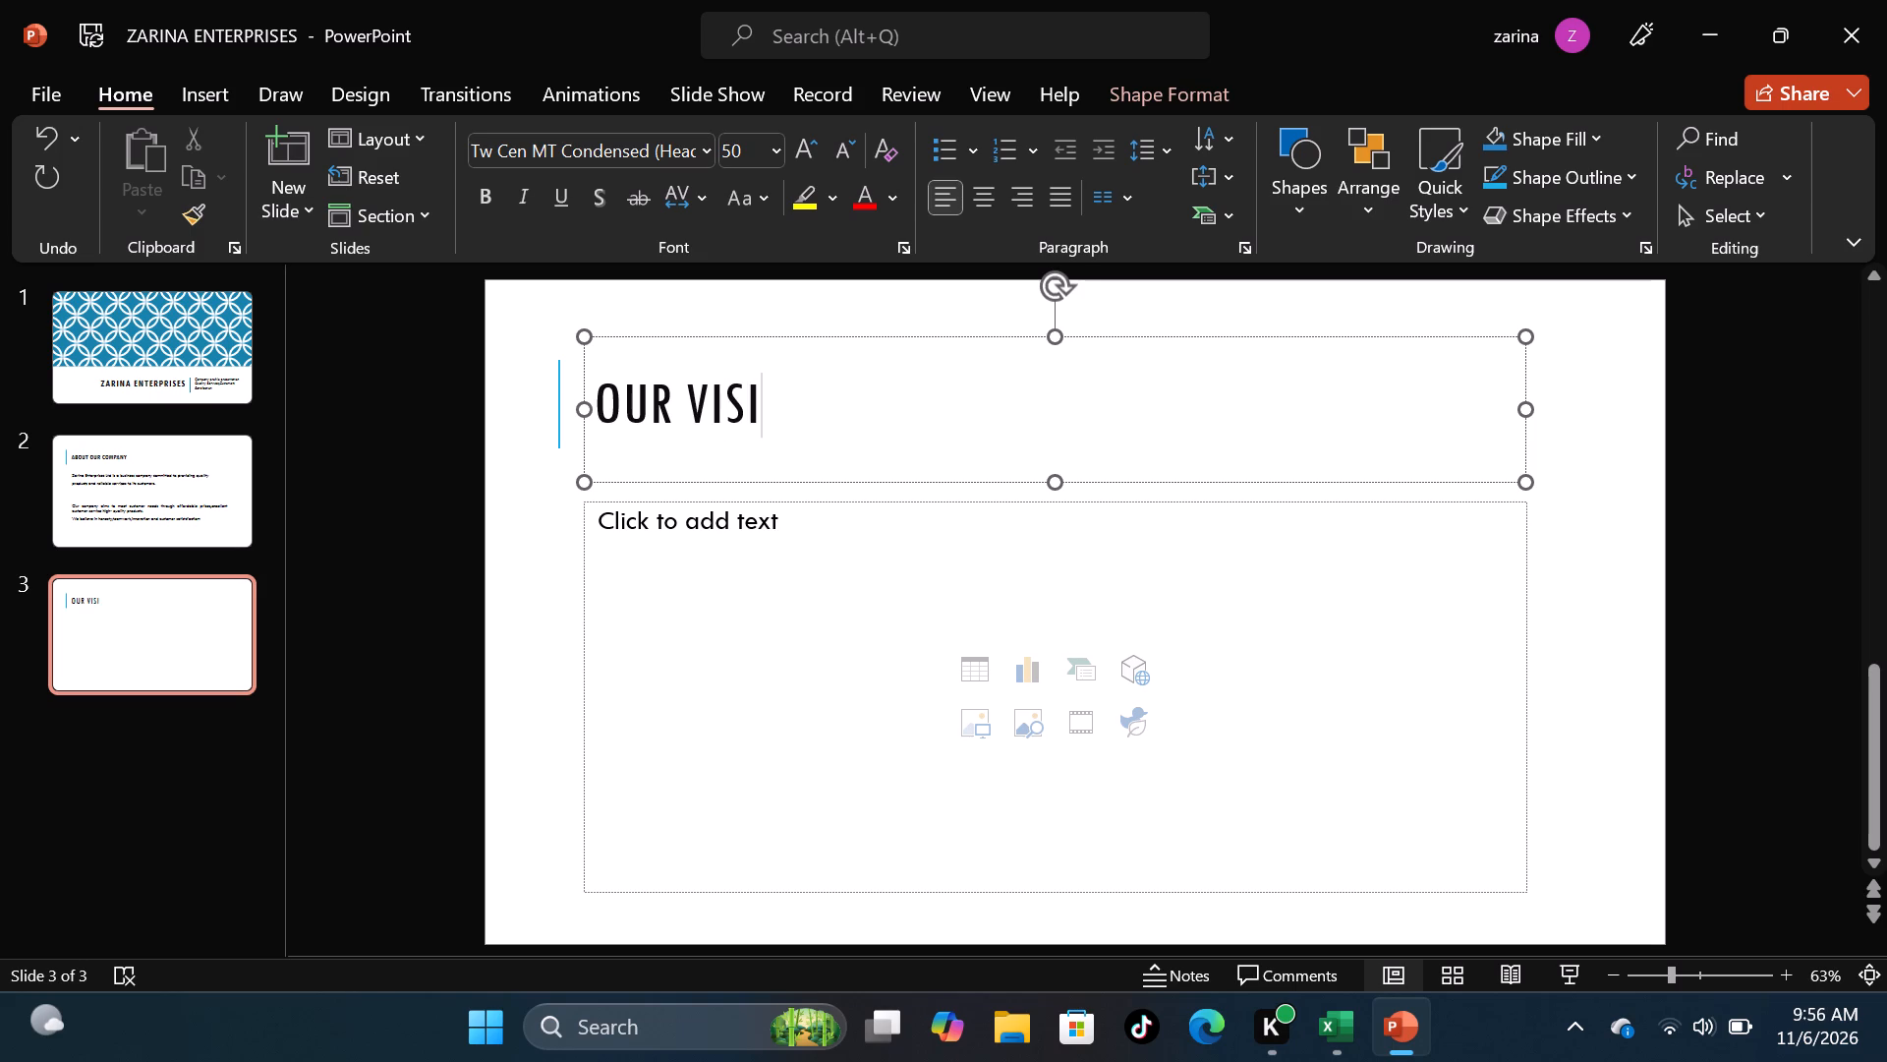
key("o")
key("n")
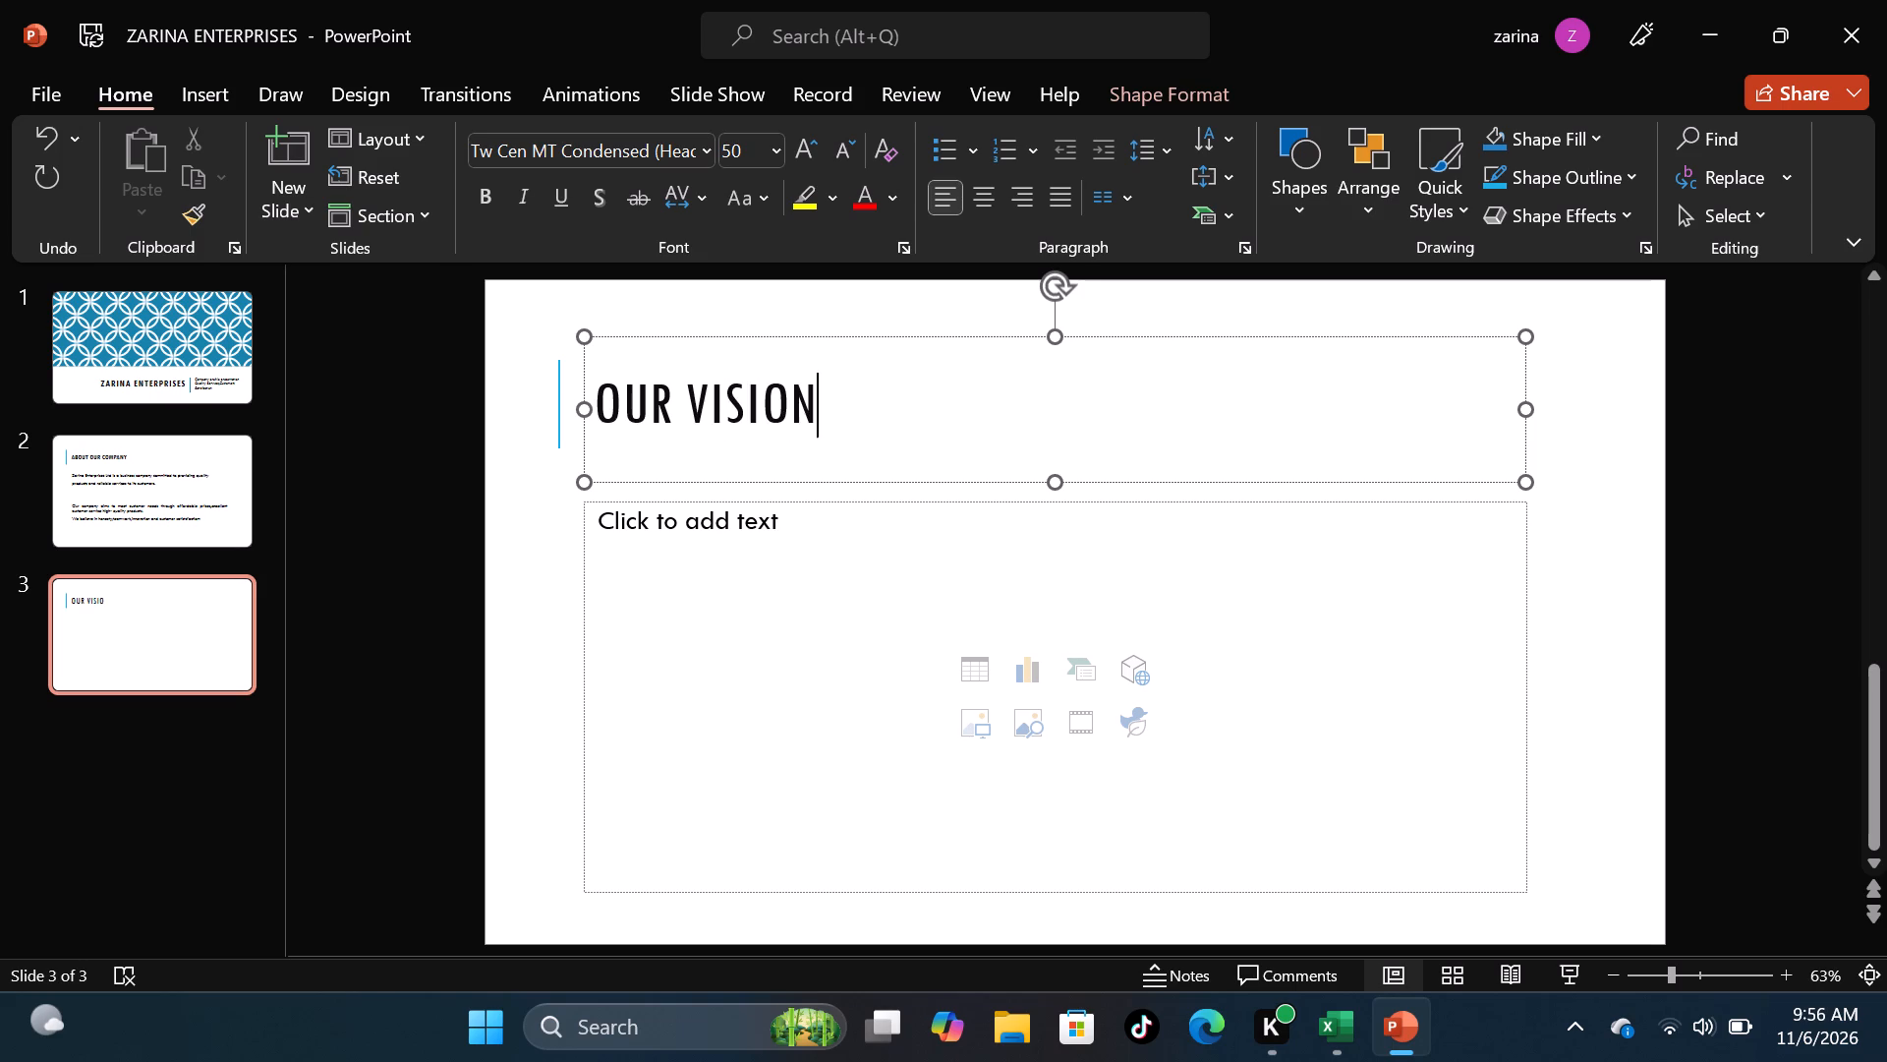
key("space")
type("MISS")
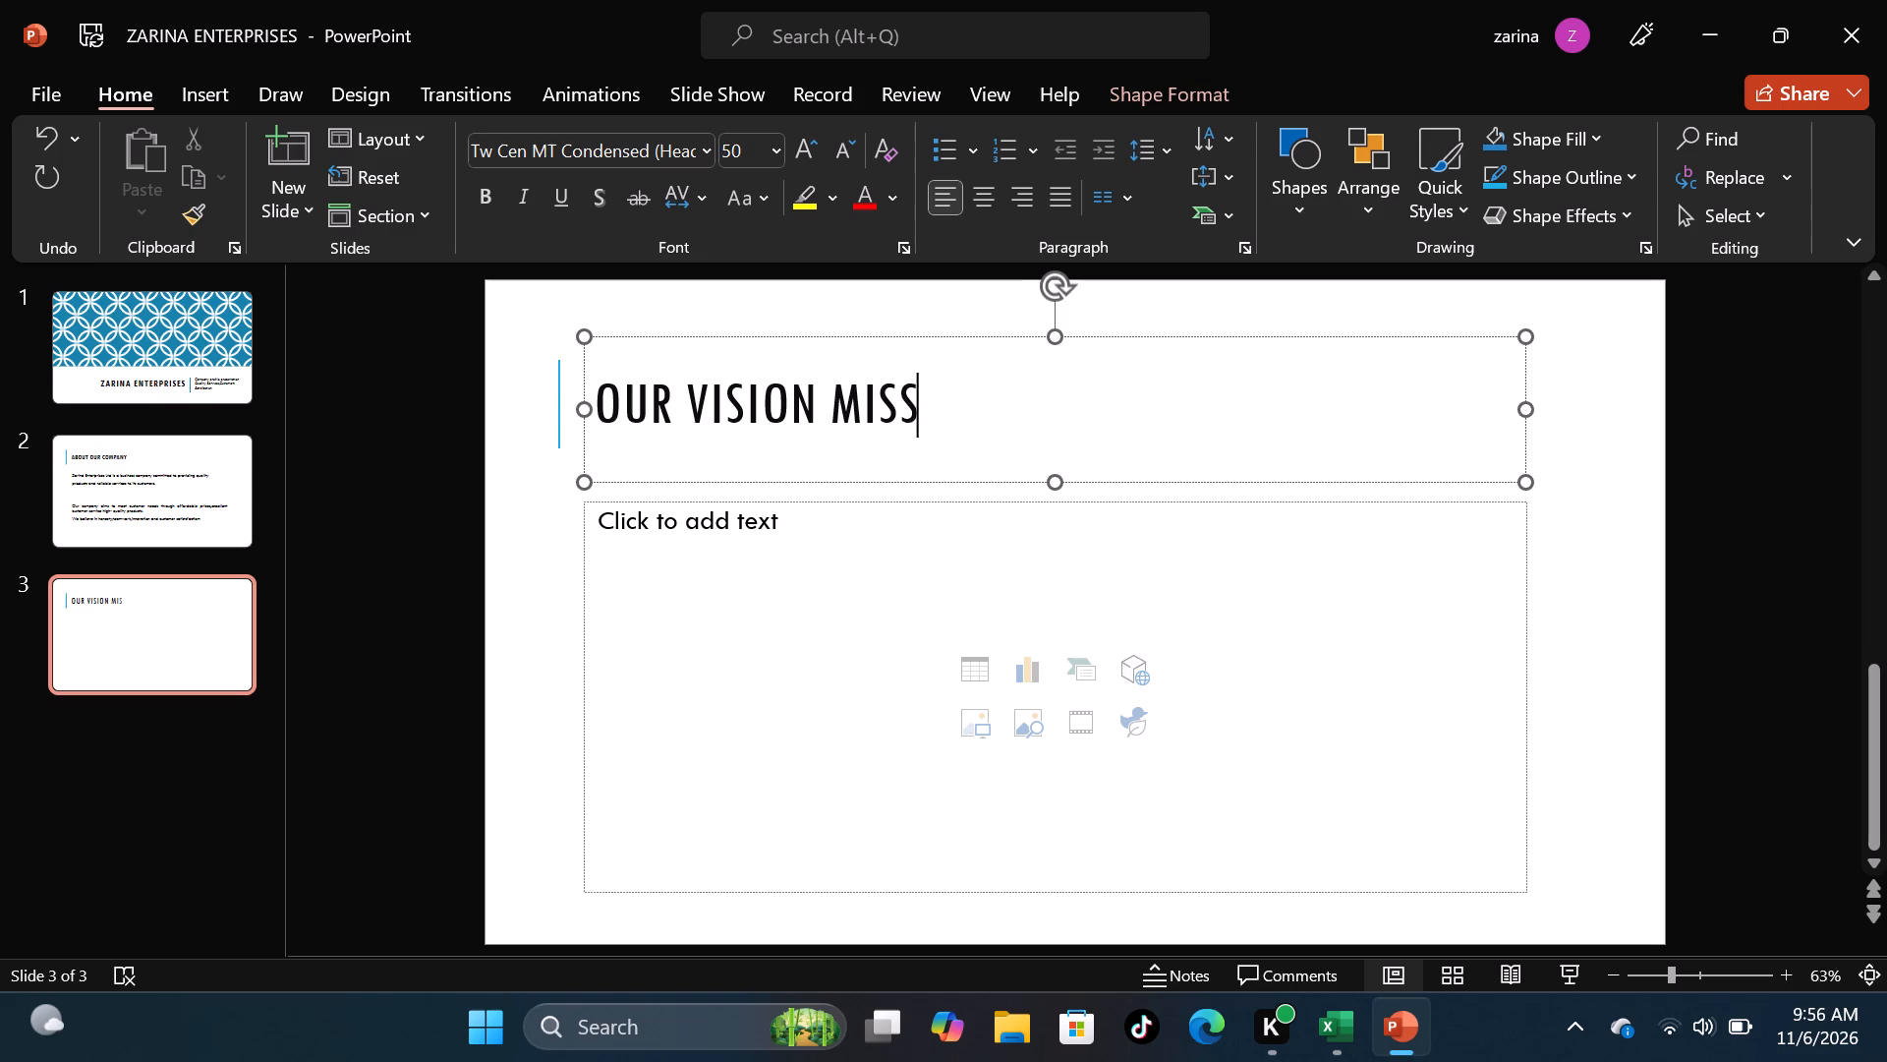
type("ION")
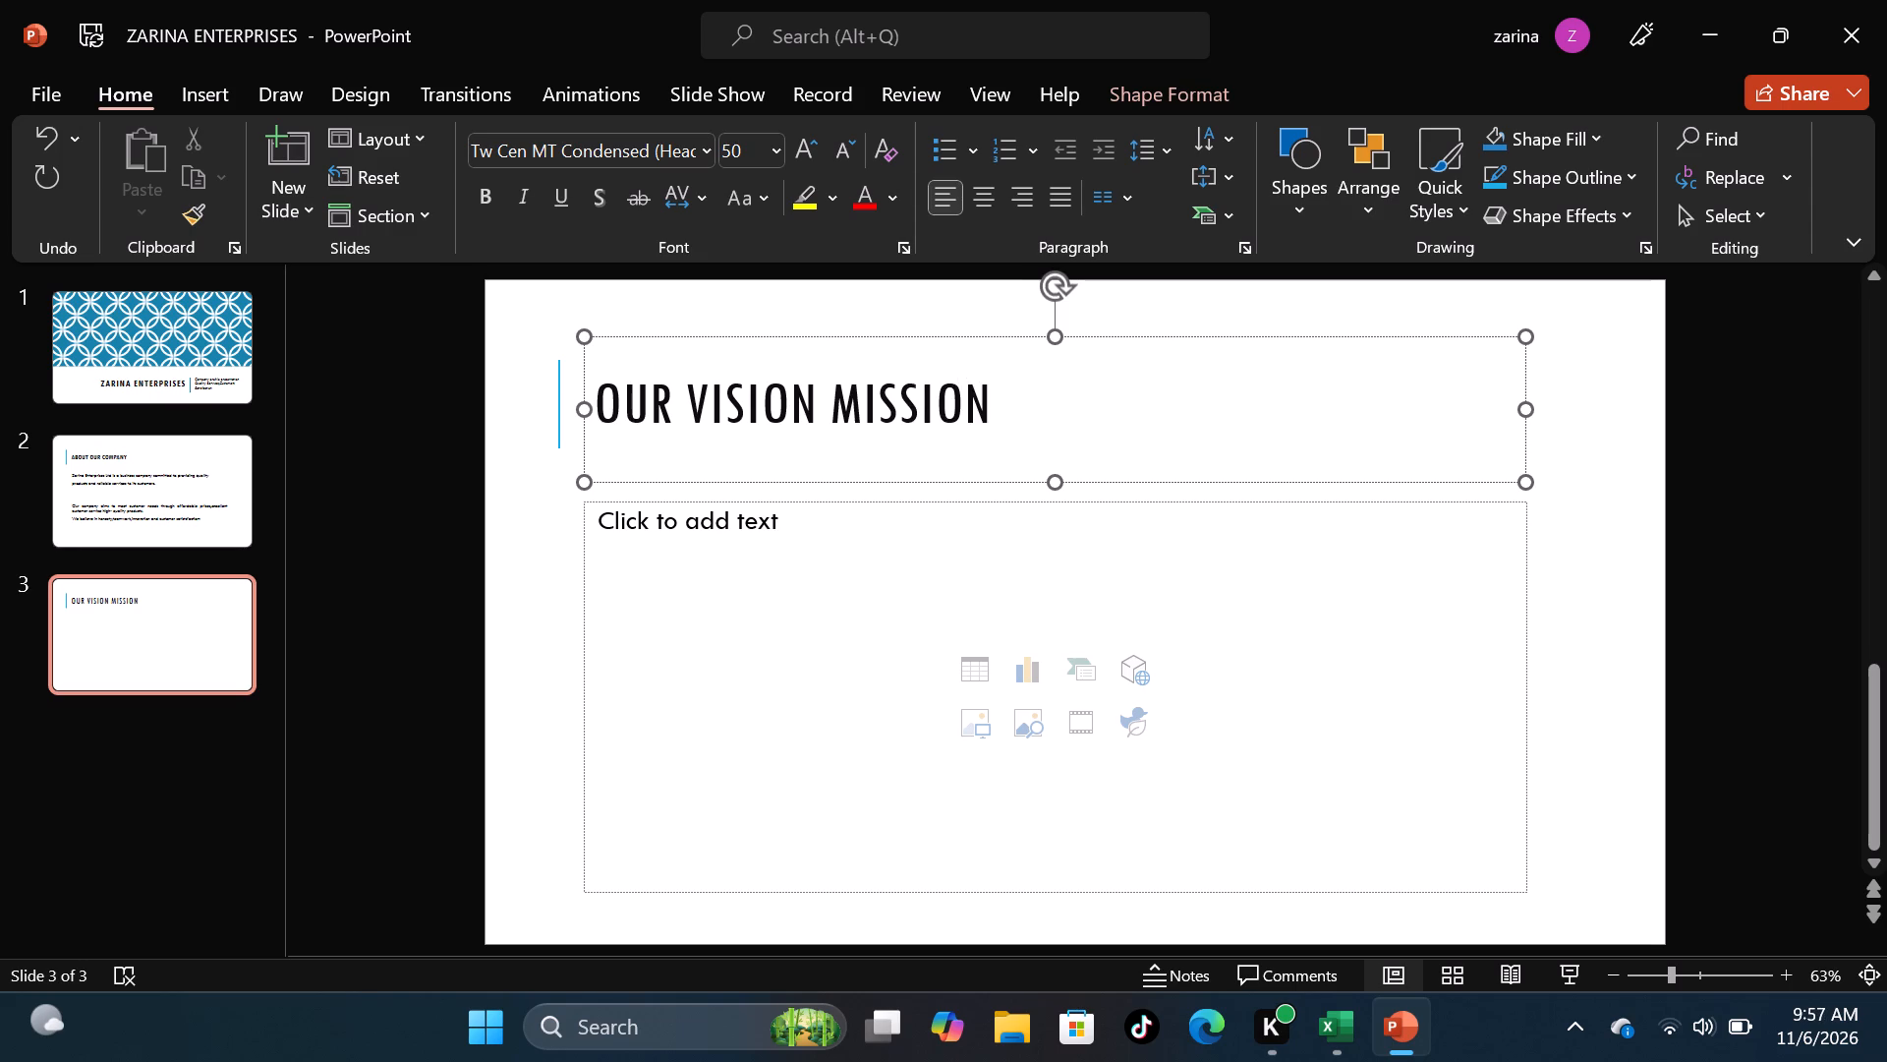
Enter "OUR VISION" as the first line of slide 3's content placeholder.
left_click(703, 576)
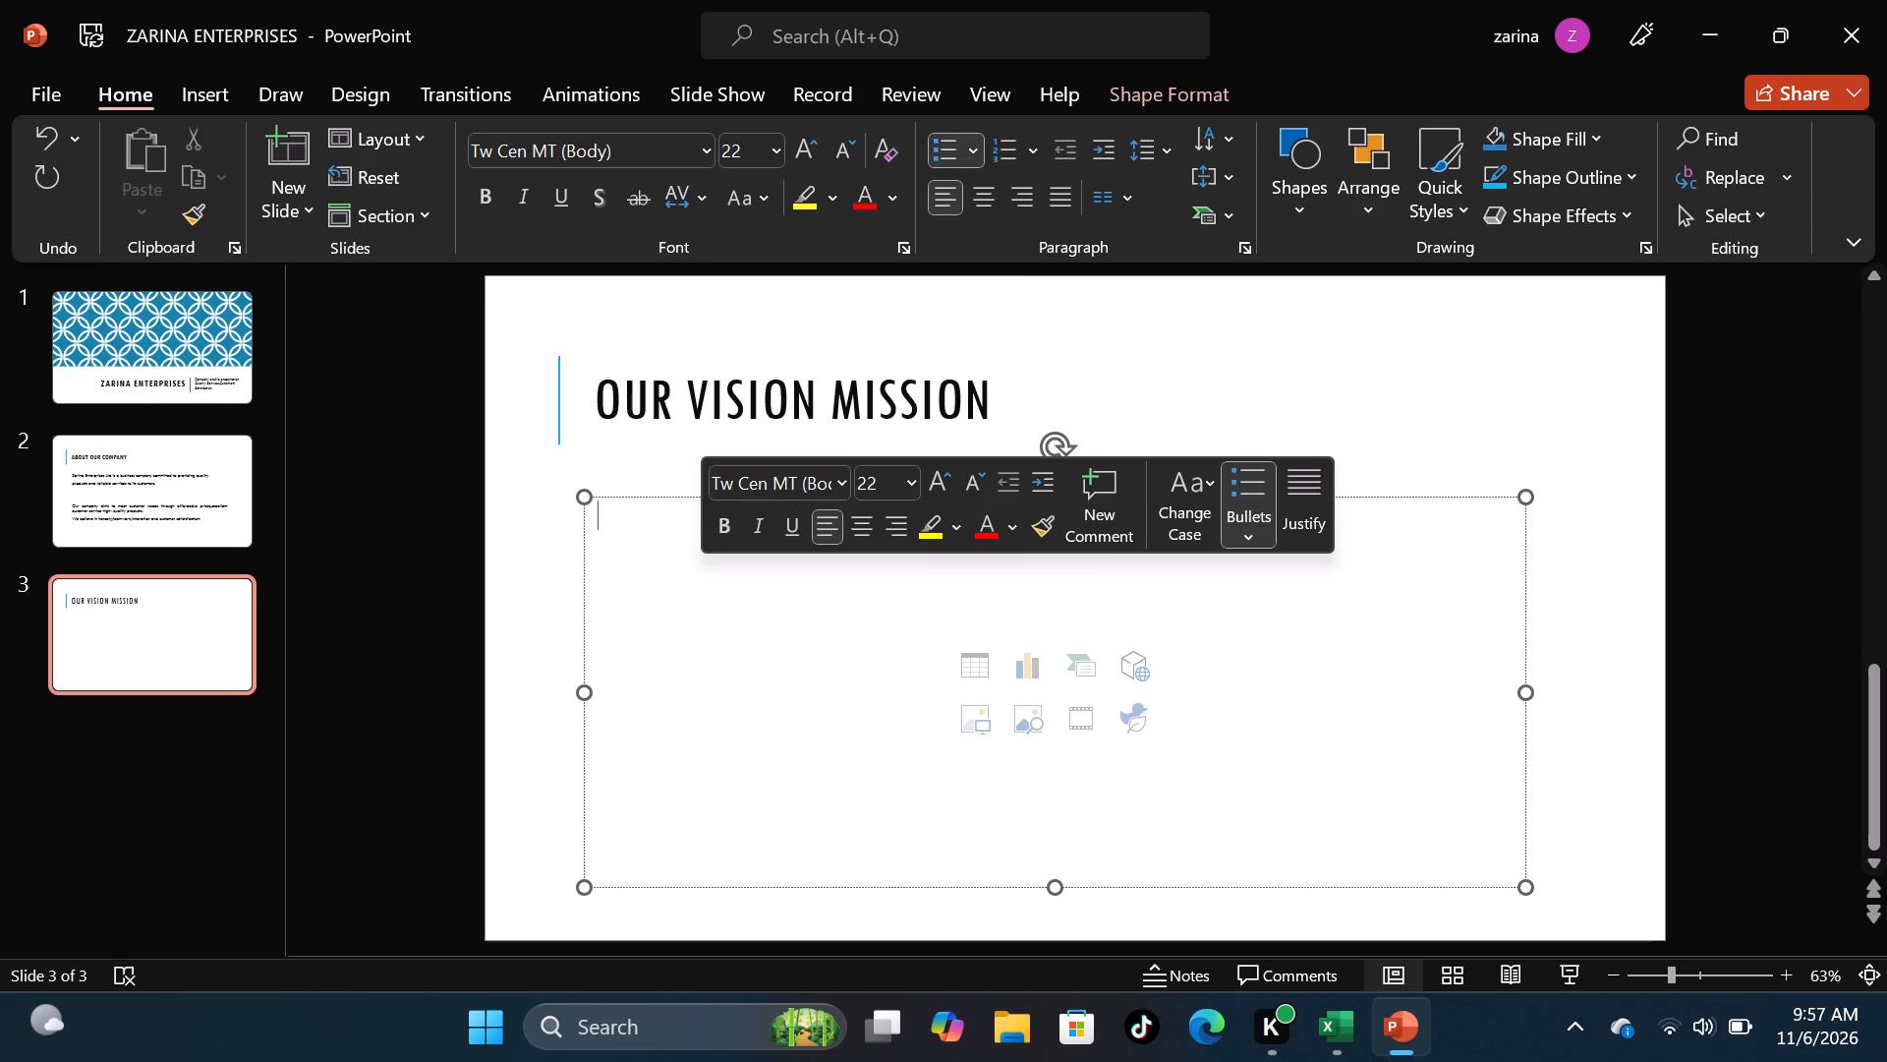
type("OUR")
key("space")
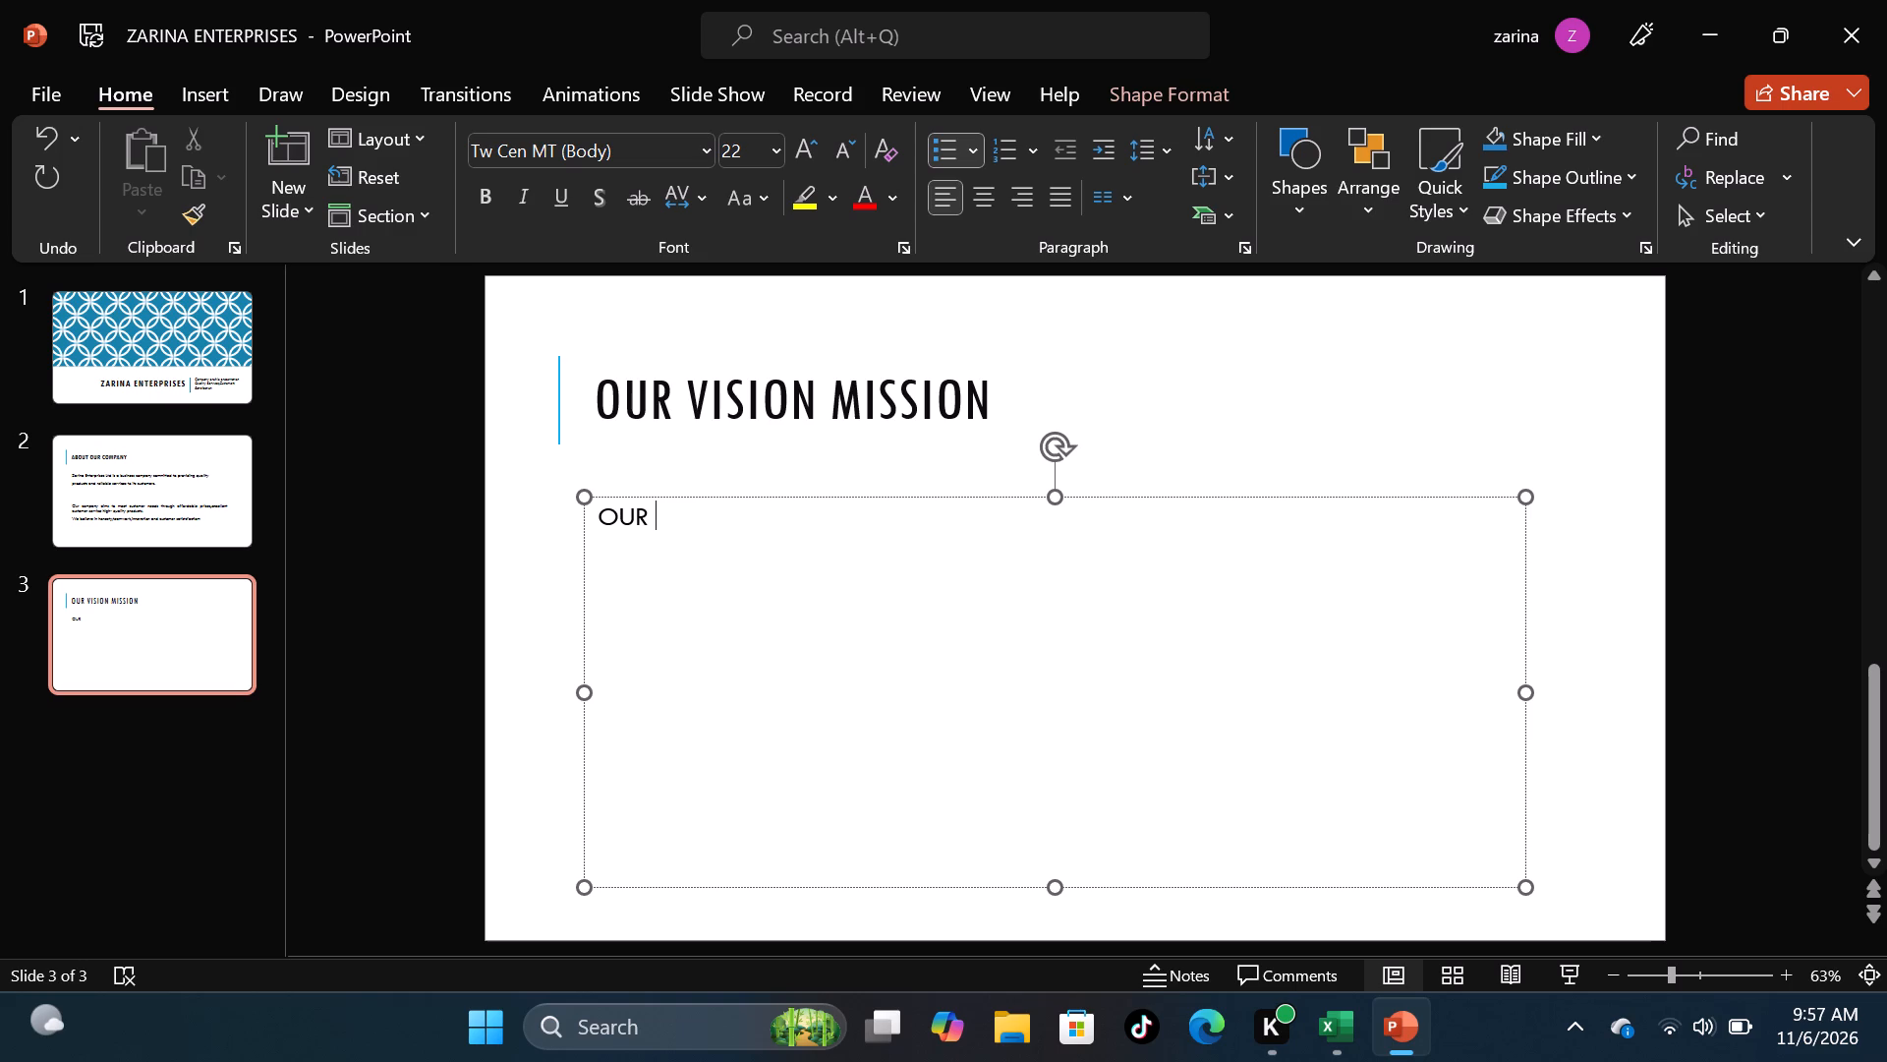
key("v")
key("i")
type("SI")
key("o")
key("n")
Start a new line below "OUR VISION" on slide 3 with the text "To become a leading and trusted company".
key("Return")
key("t")
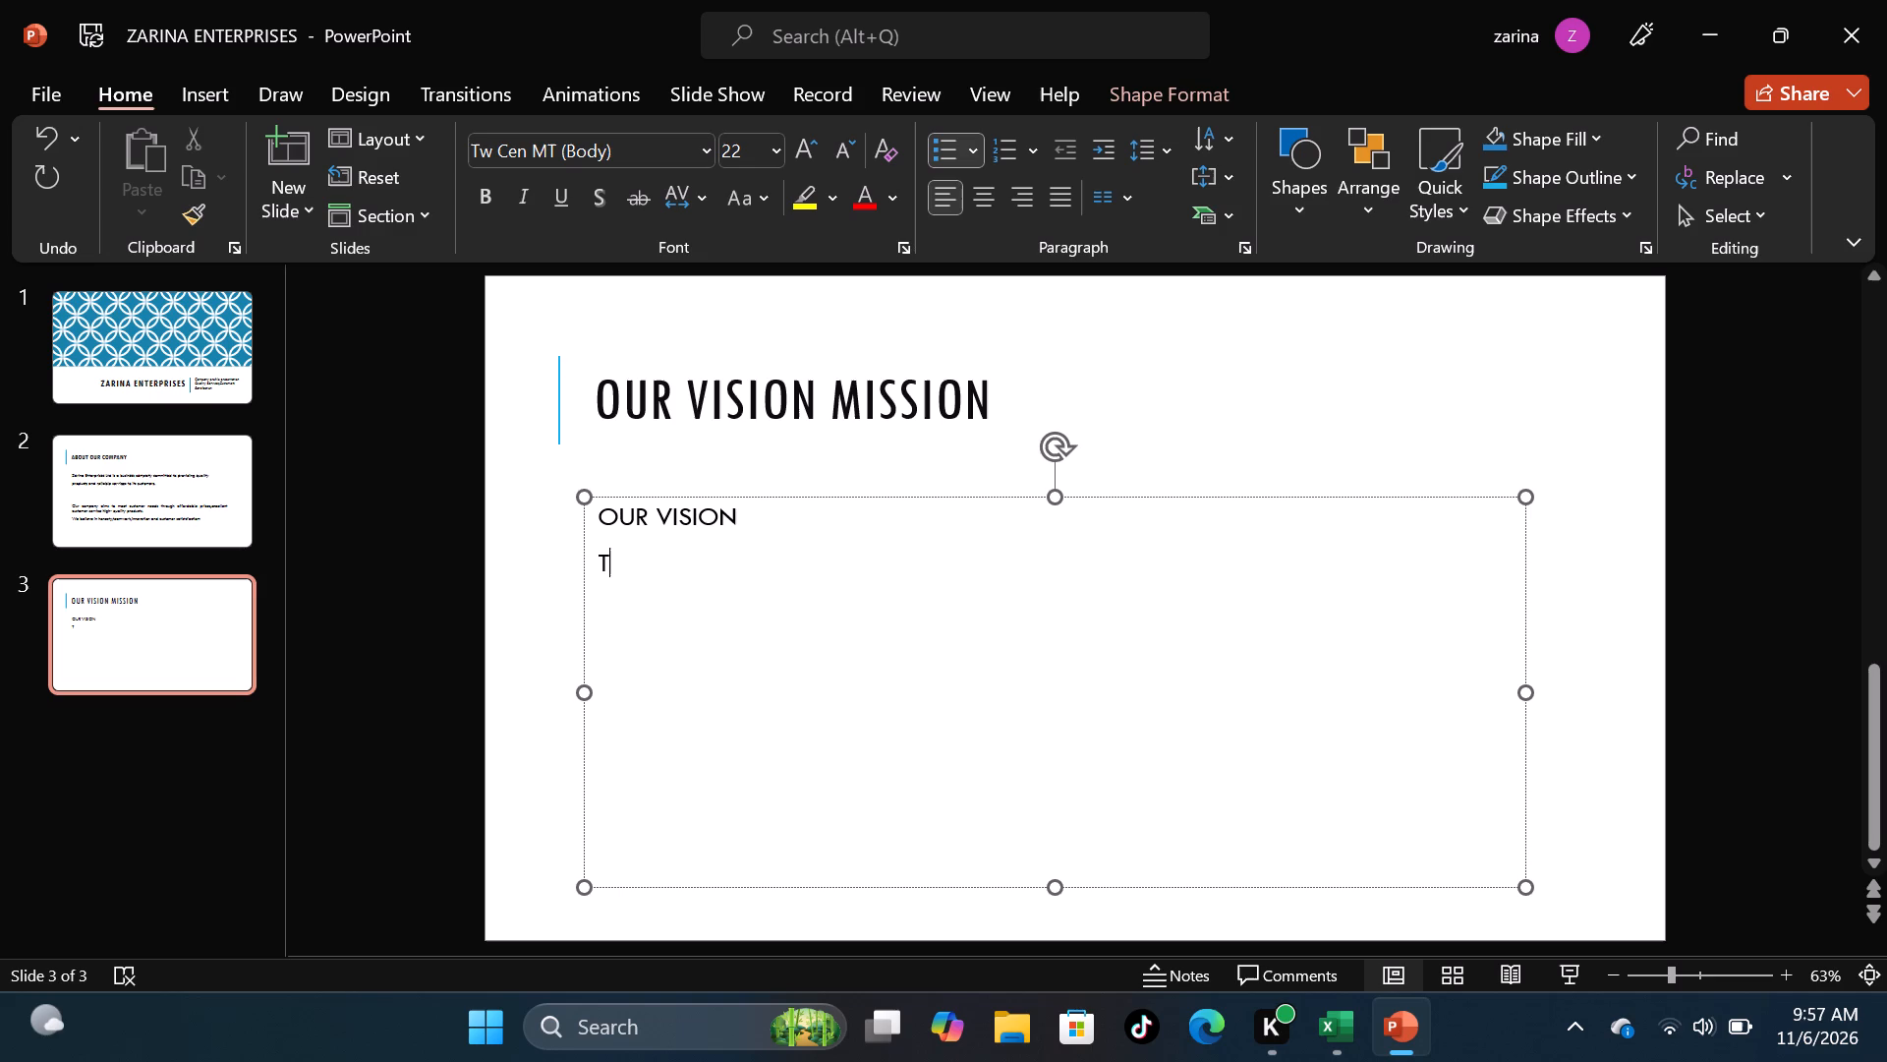
type("o")
key("space")
type("be")
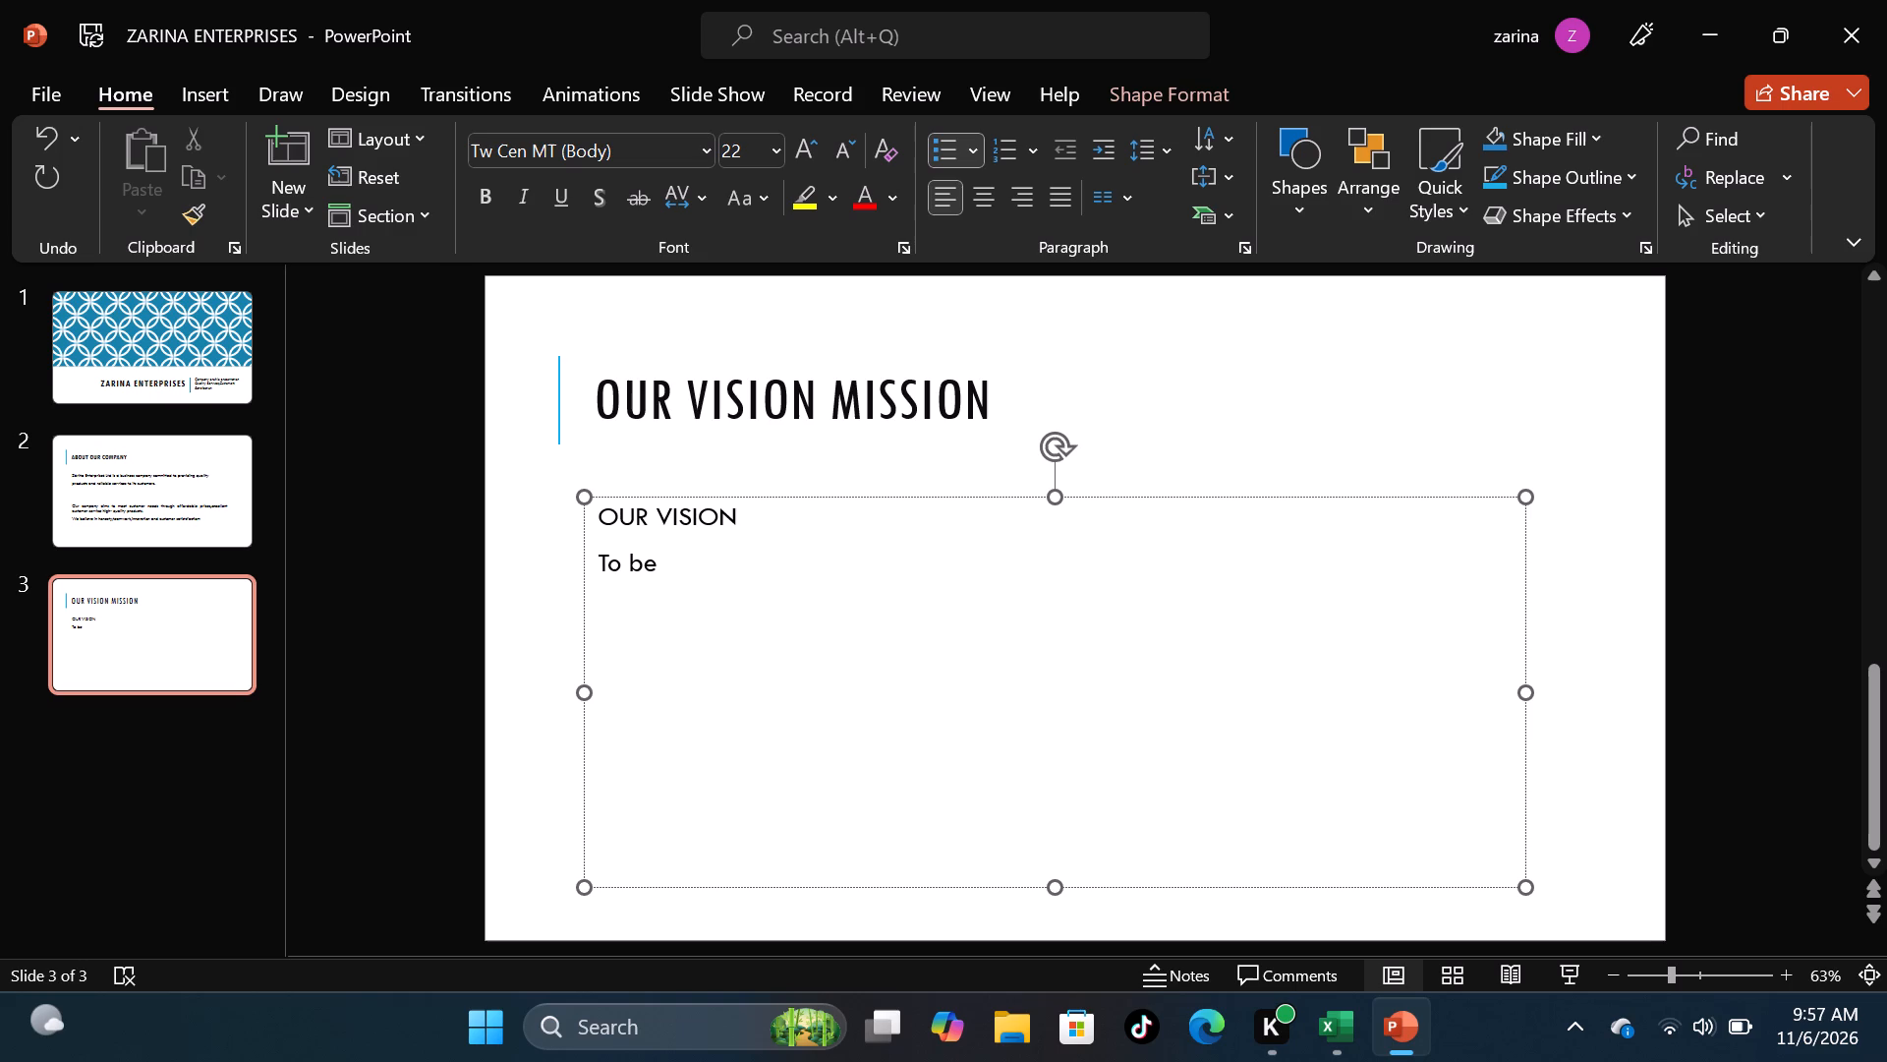
type("come")
key("space")
type("a")
key("space")
type("lead")
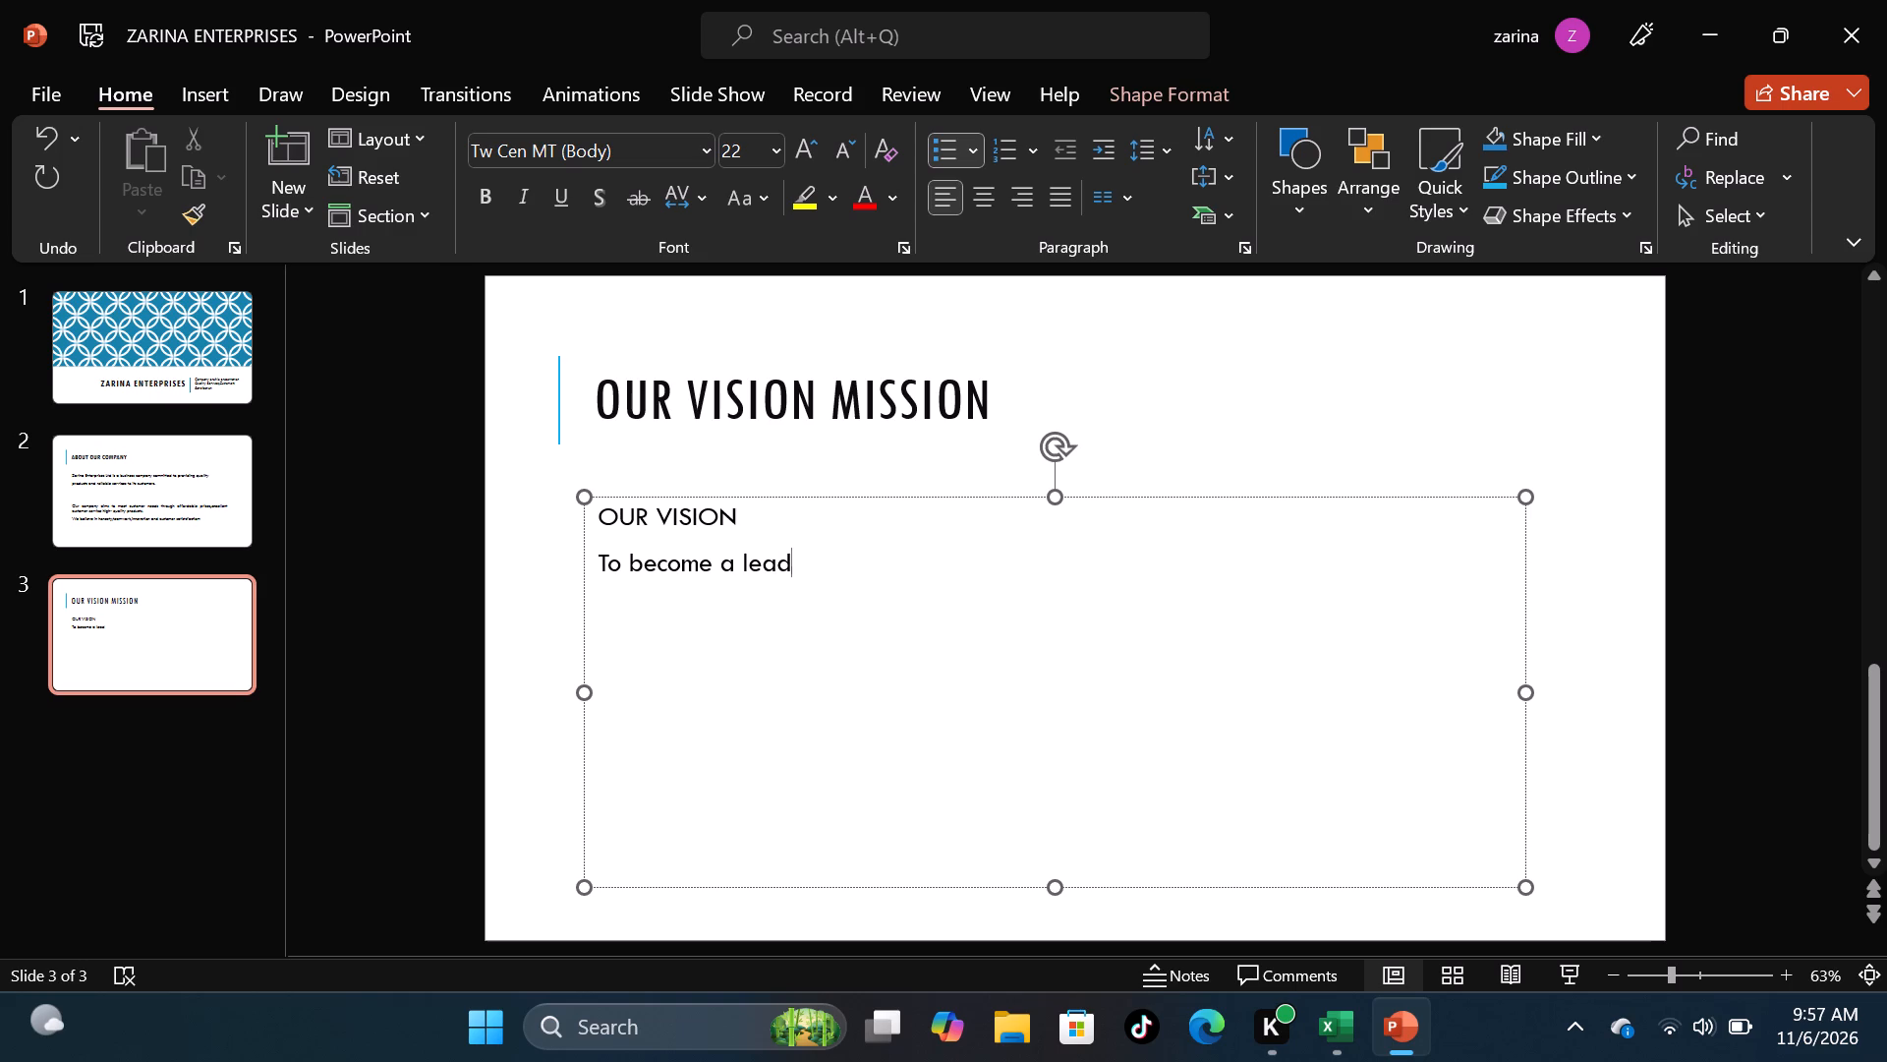
type("in")
key("g")
key("space")
type("and")
key("space")
type("tru")
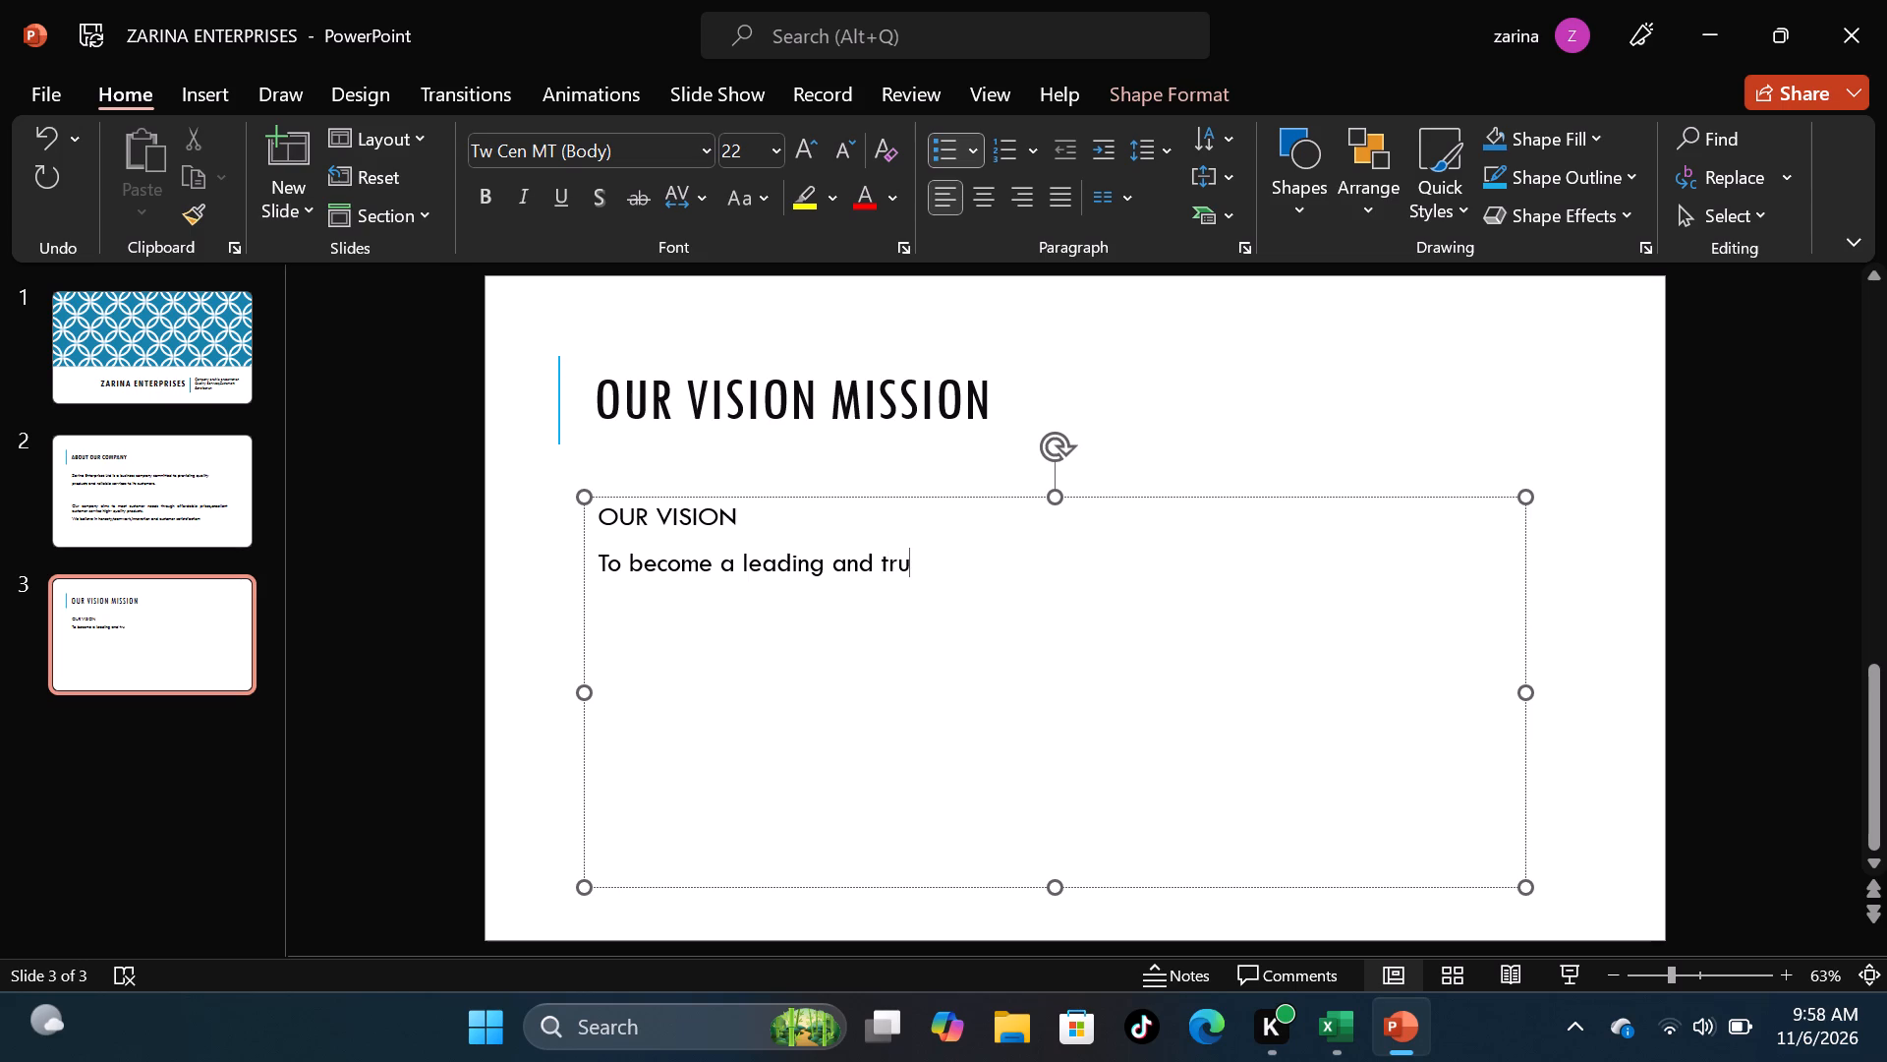
type("ste")
key("d")
key("space")
type("company")
key("space")
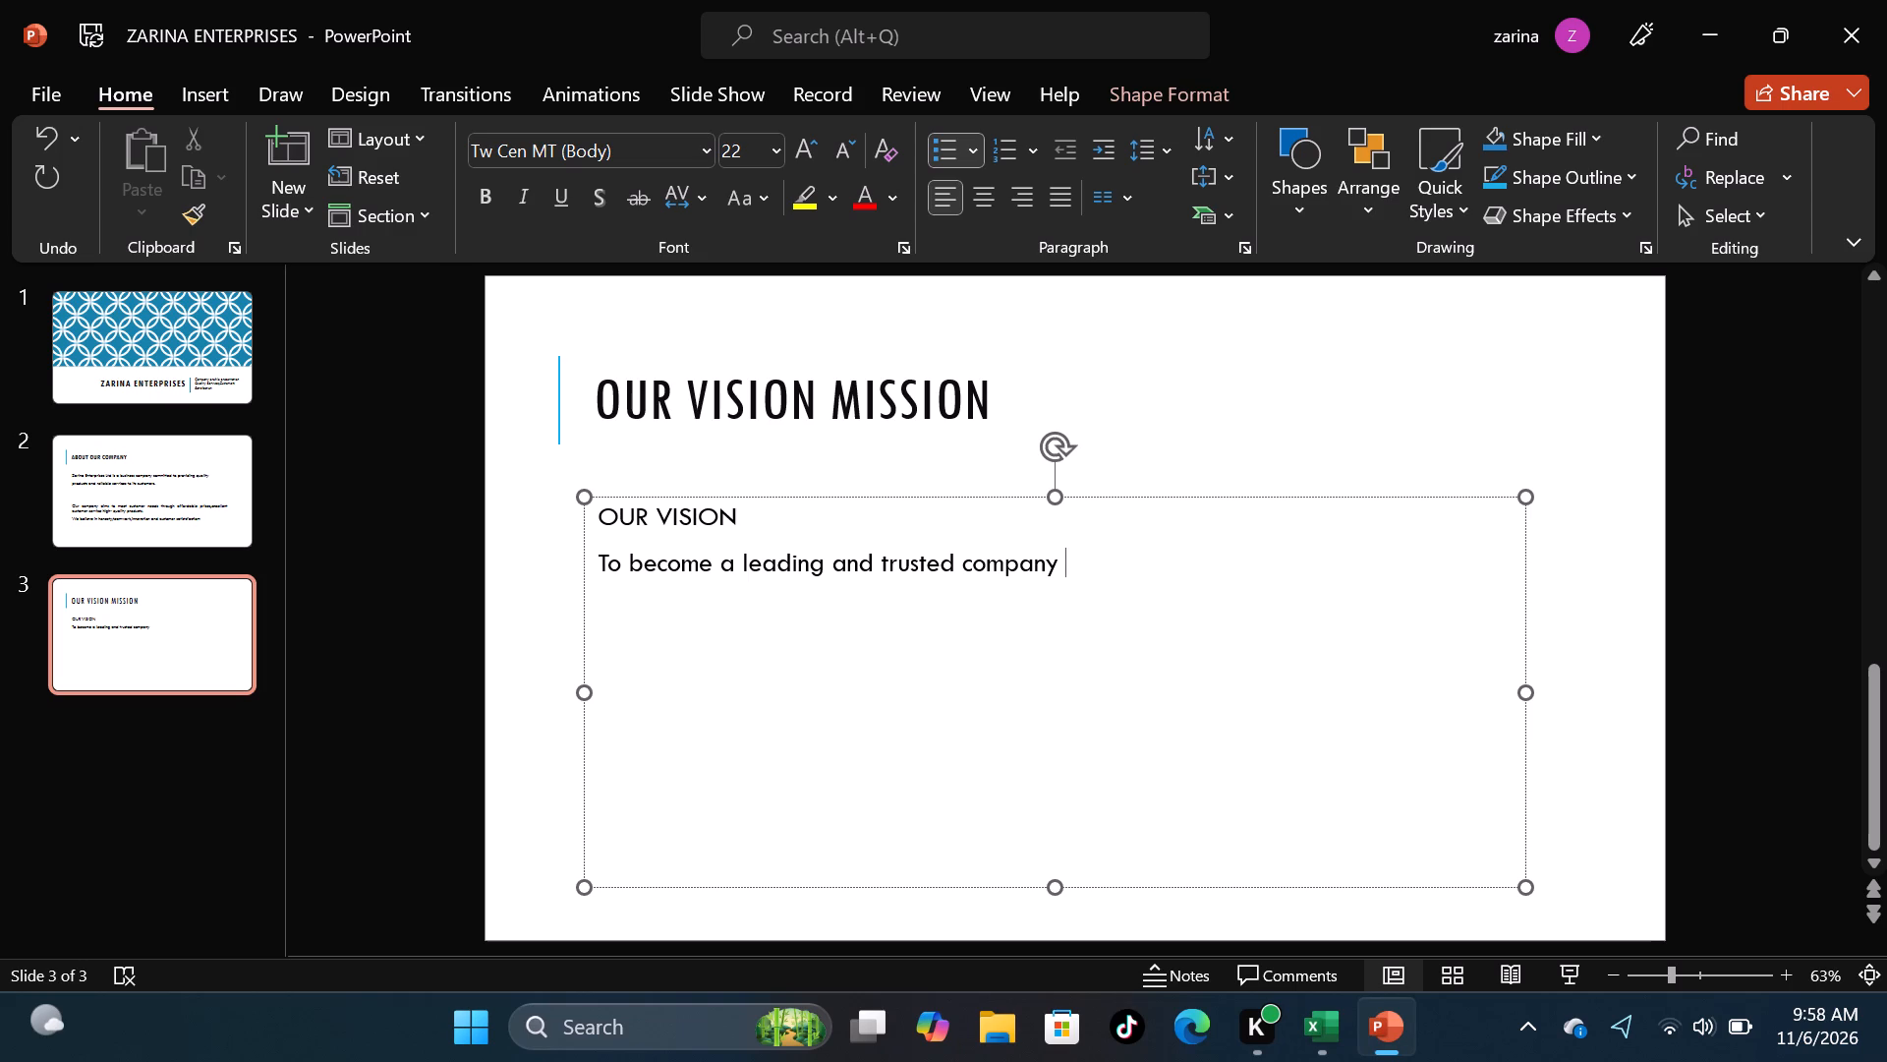
Continue the vision statement on slide 3 with "known for quality products,".
key("k")
type("now")
key("n")
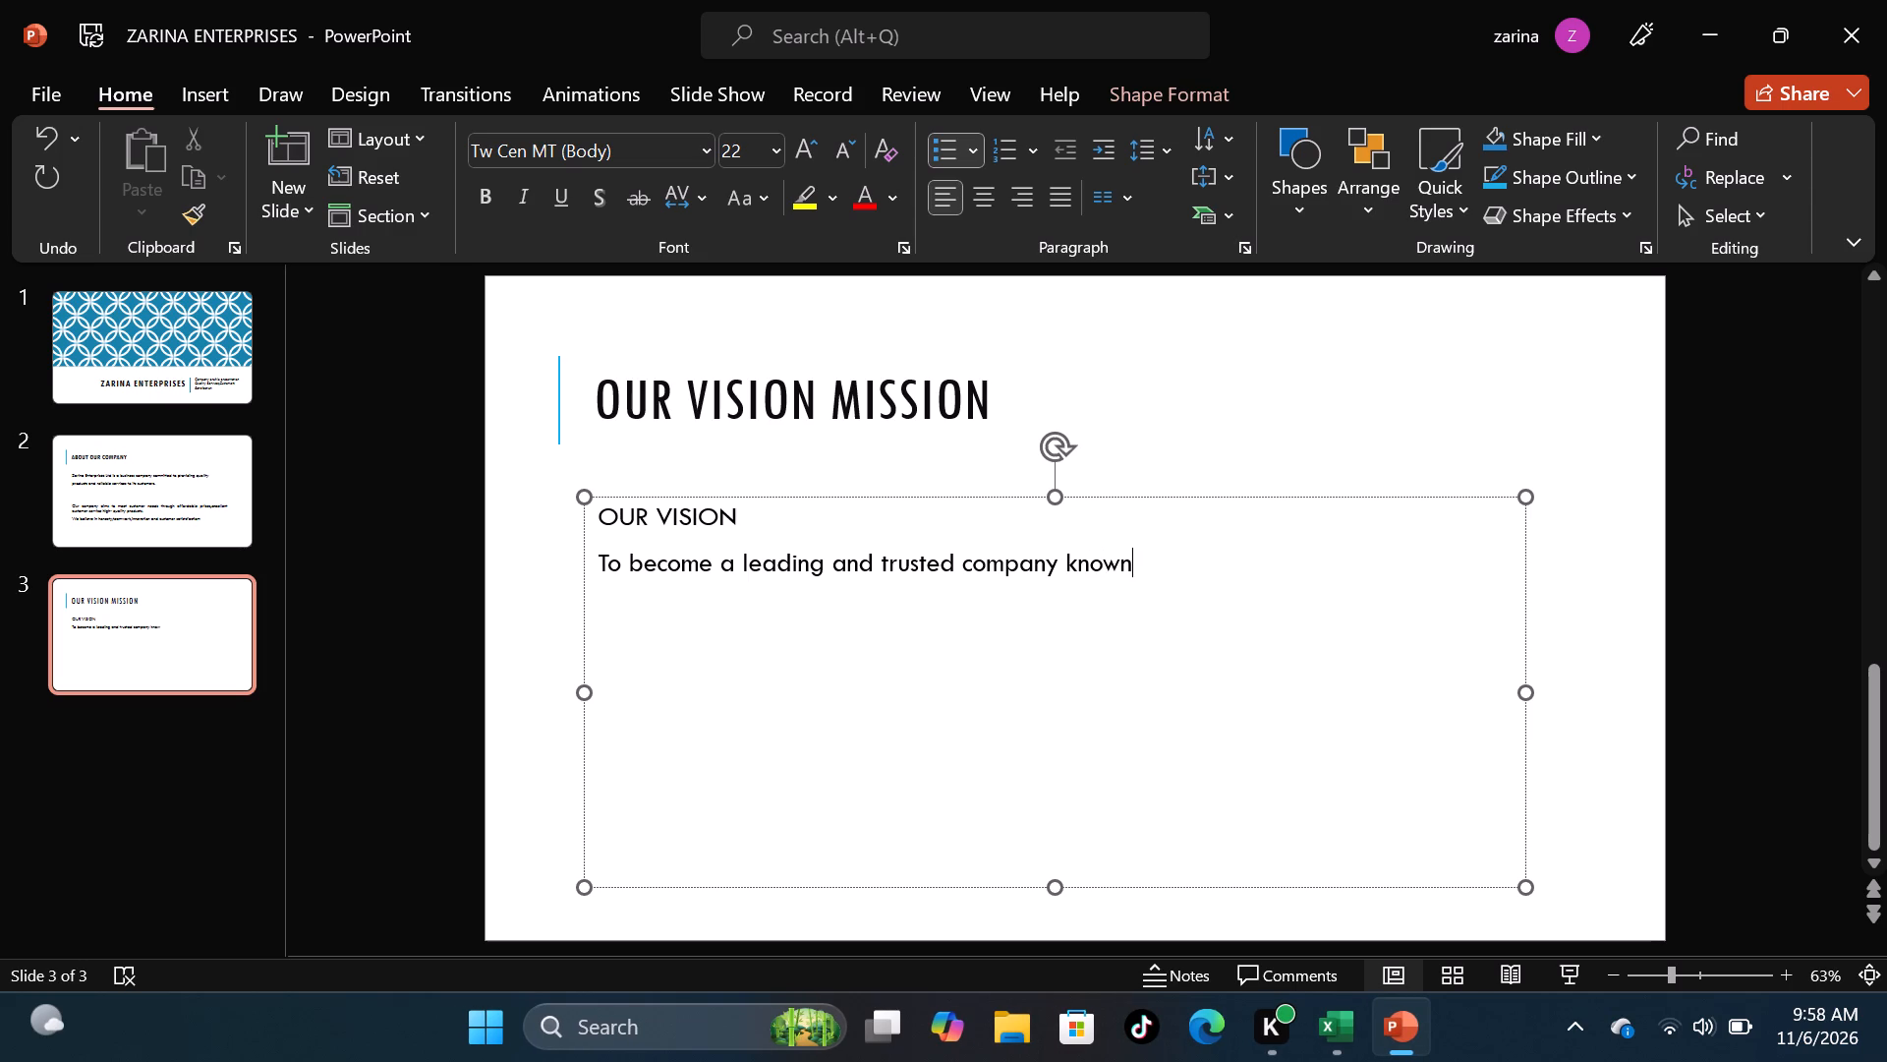
key("space")
type("for")
key("space")
type("qu")
type("ality")
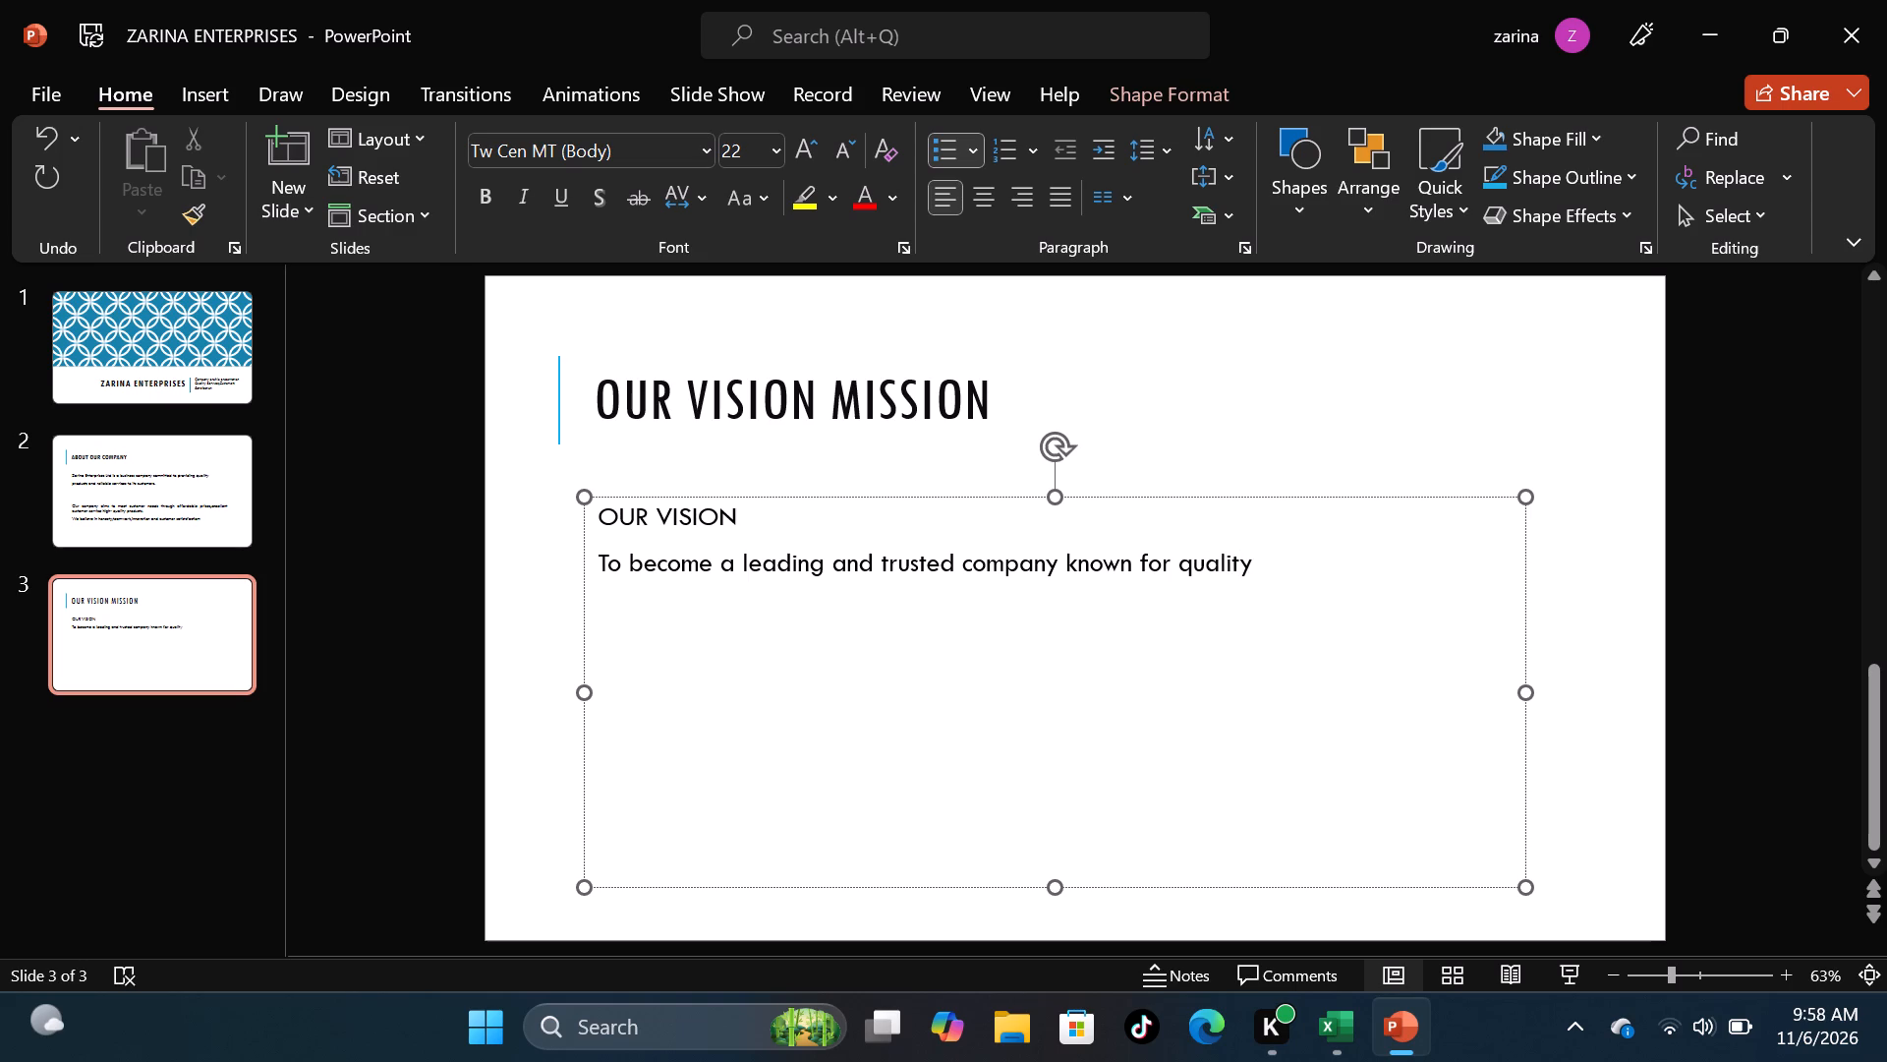
key("space")
key("p")
type("roduct")
key("s")
key("comma")
Continue the vision statement on slide 3 with "excellent services and" directly after "products,".
key("e")
key("x")
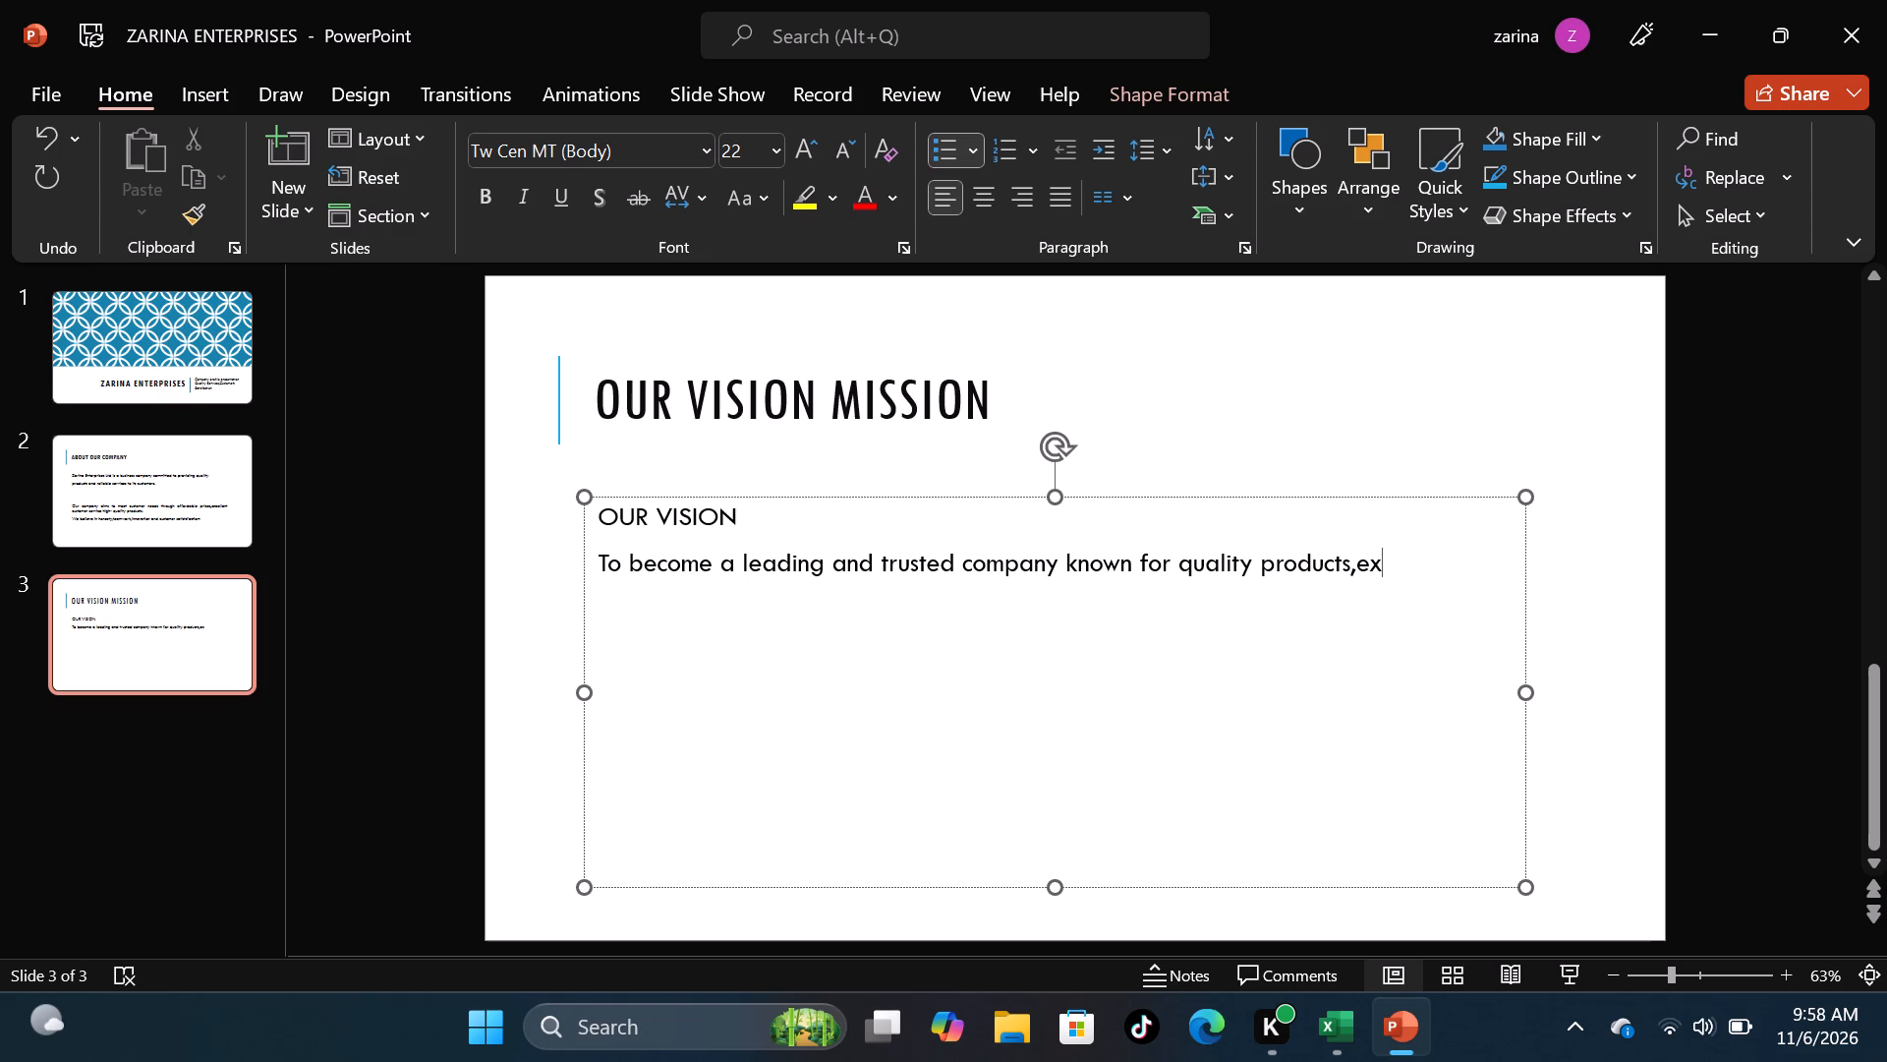
type("ce")
type("ll")
type("ent")
key("space")
type("ser")
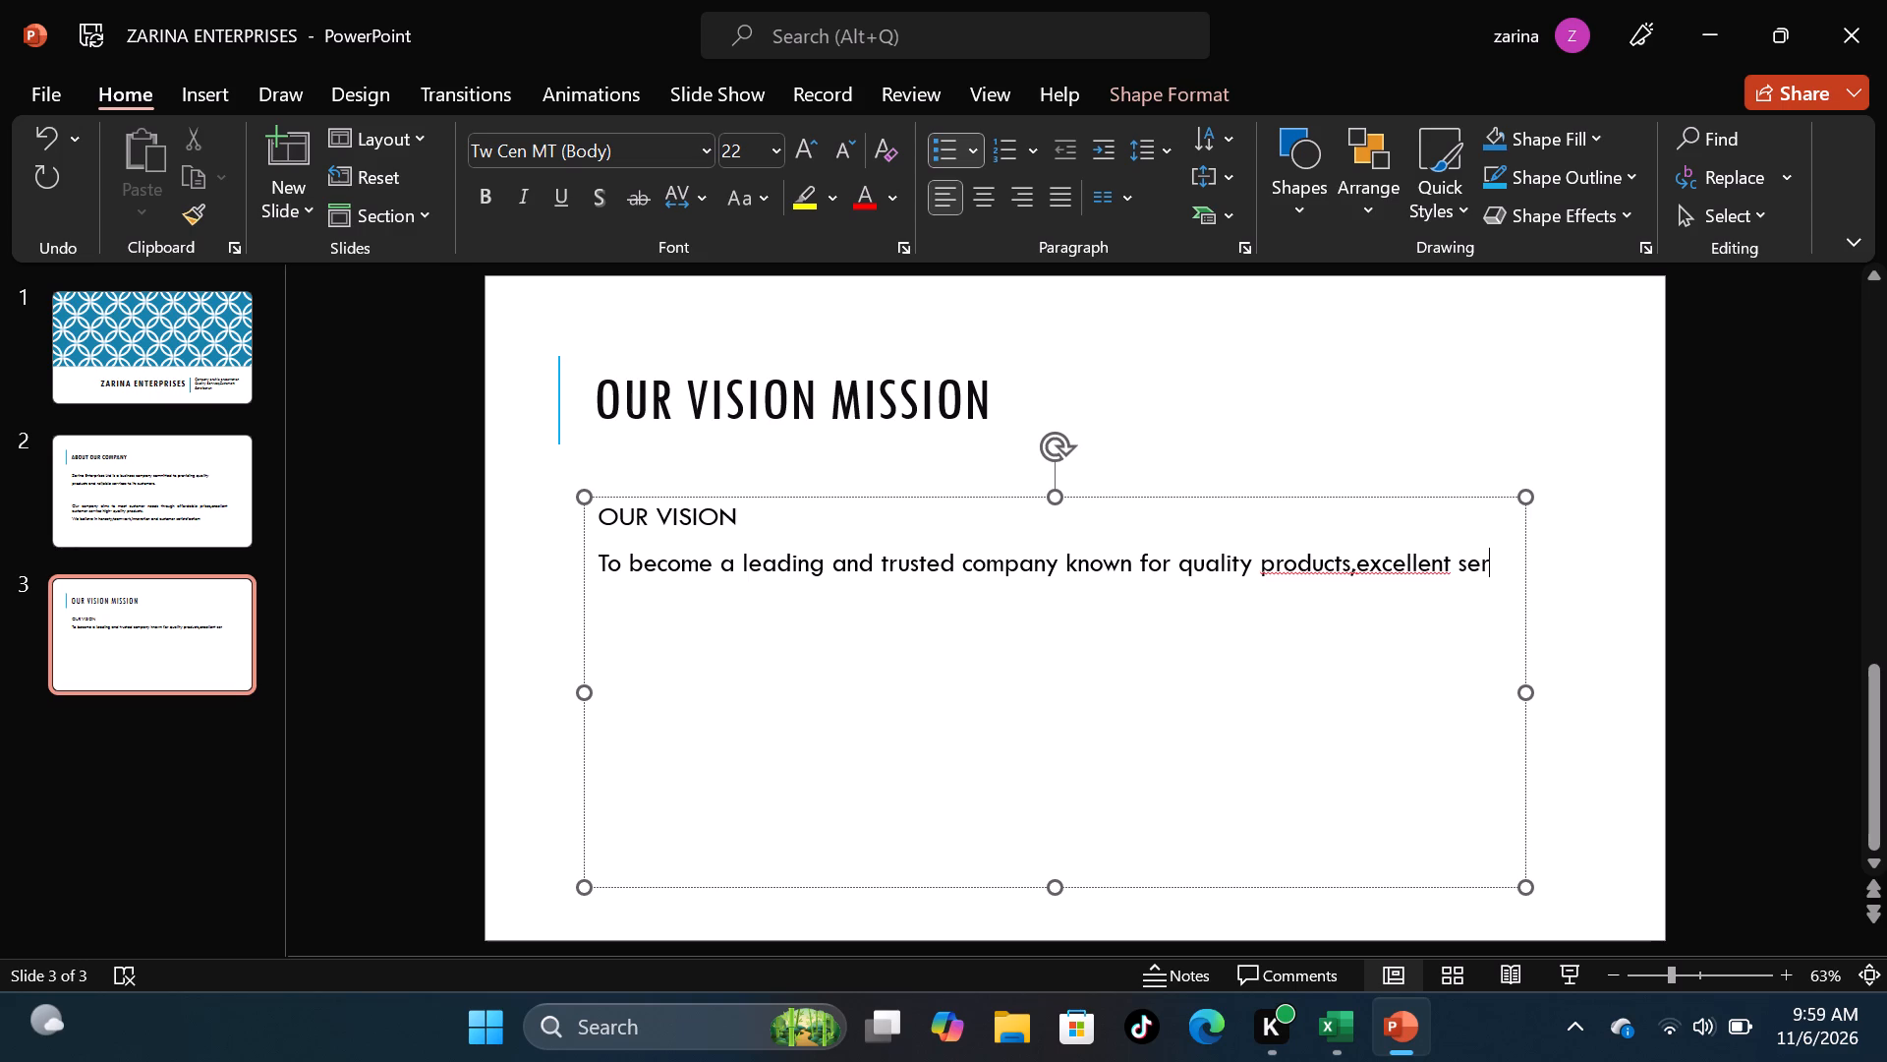
type("vi")
type("ces")
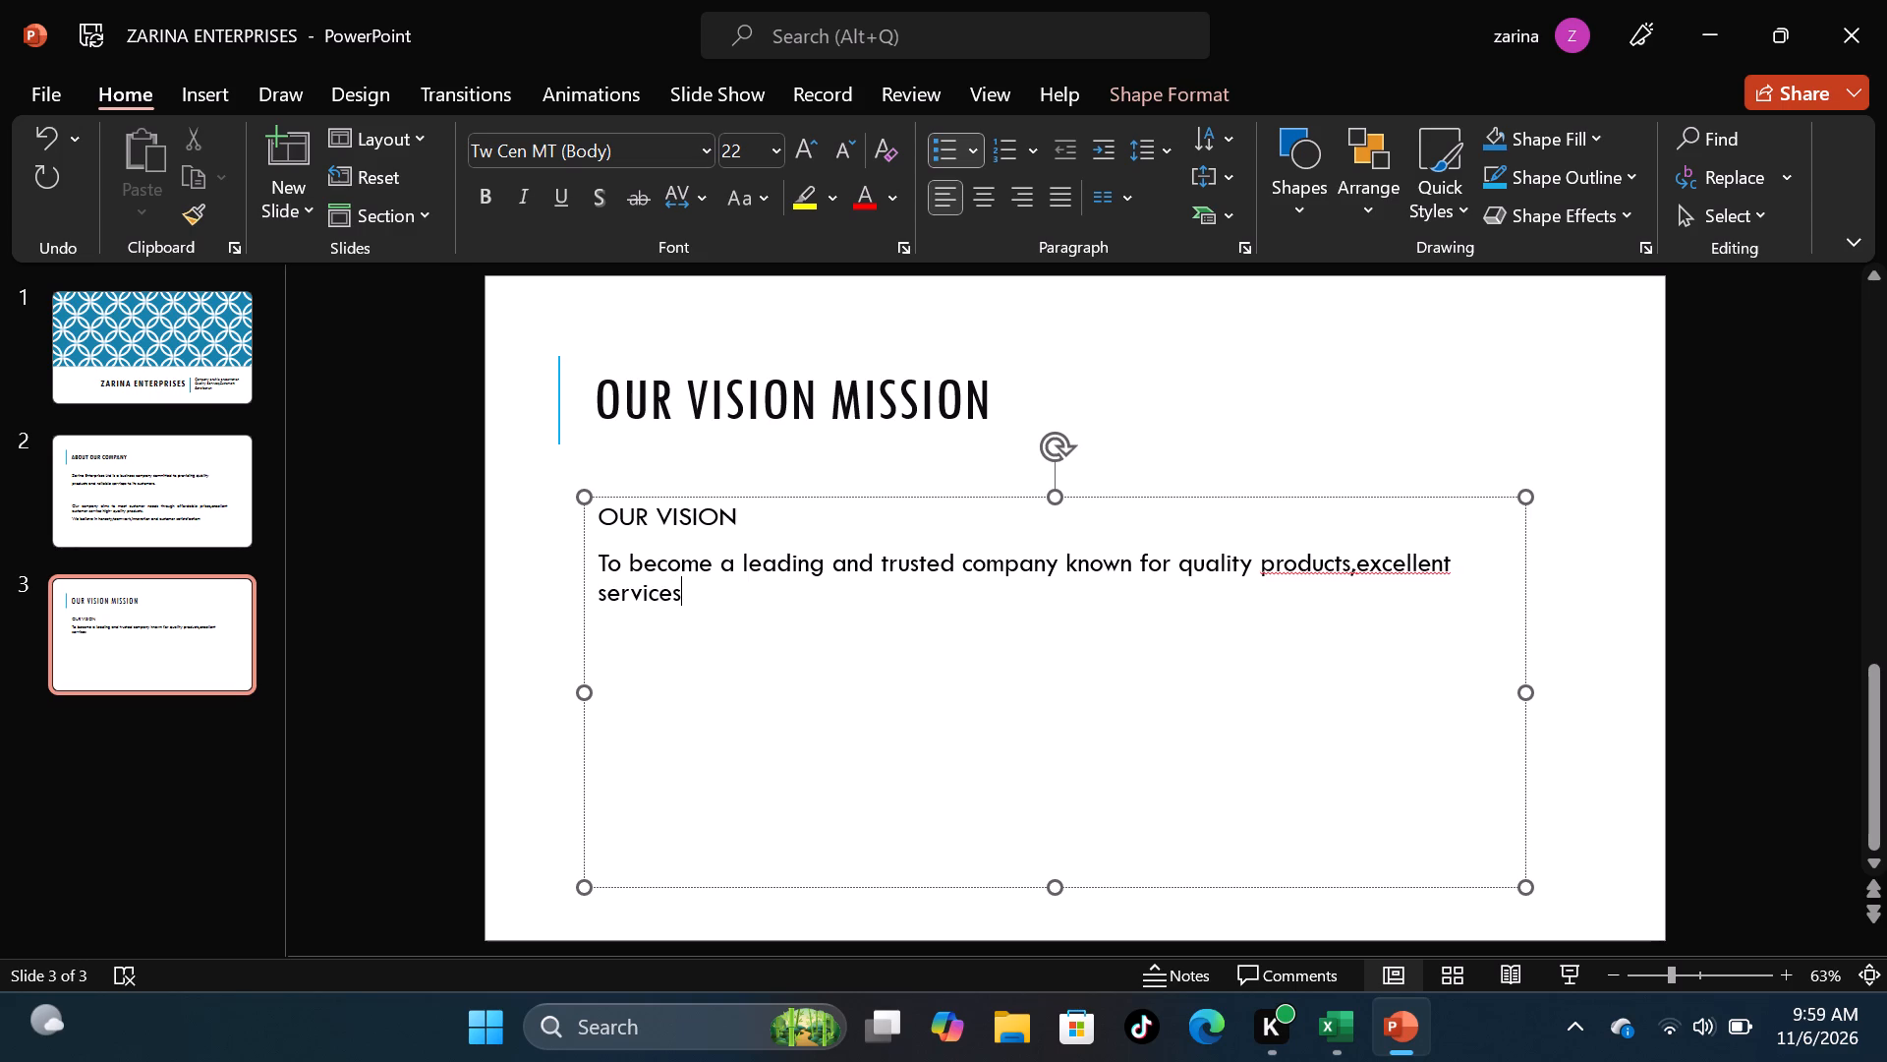
key("space")
type("and")
Finish the vision statement on slide 3 with "customer satisfaction.".
key("space")
key("c")
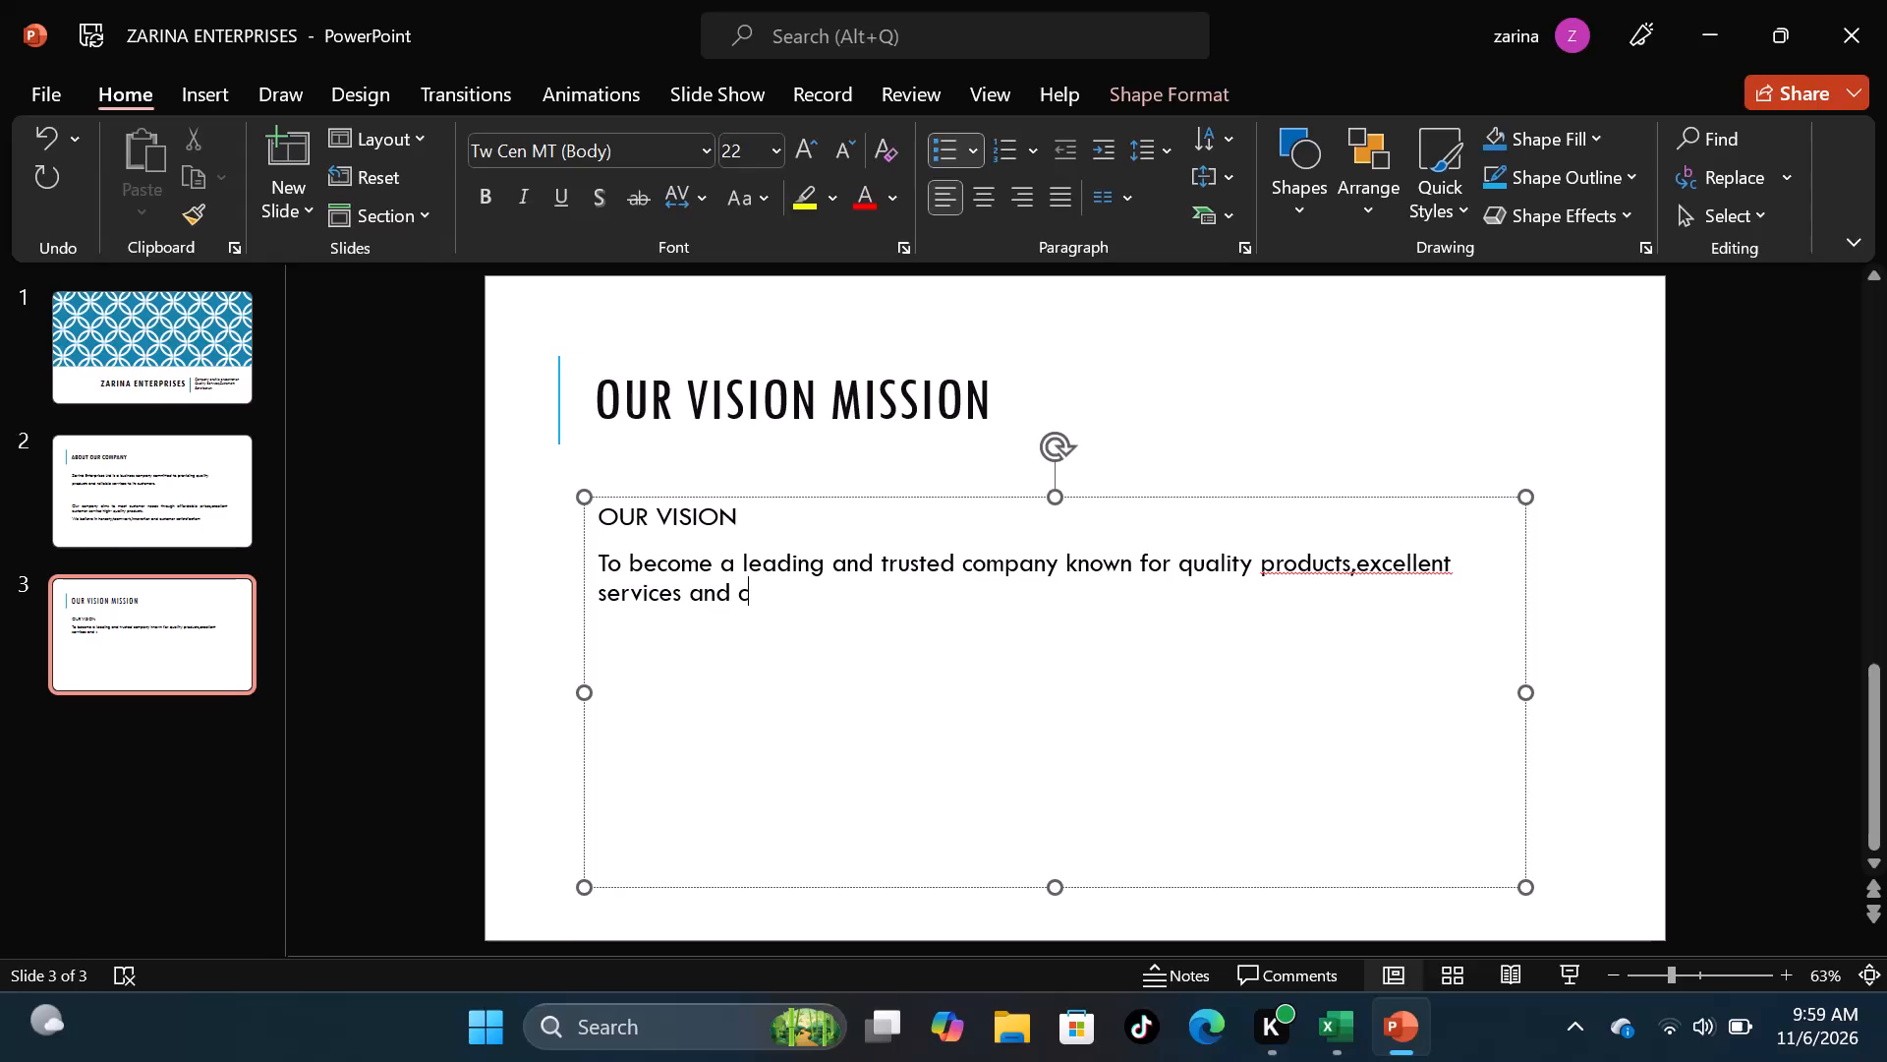
key("u")
type("st")
key("o")
type("mere")
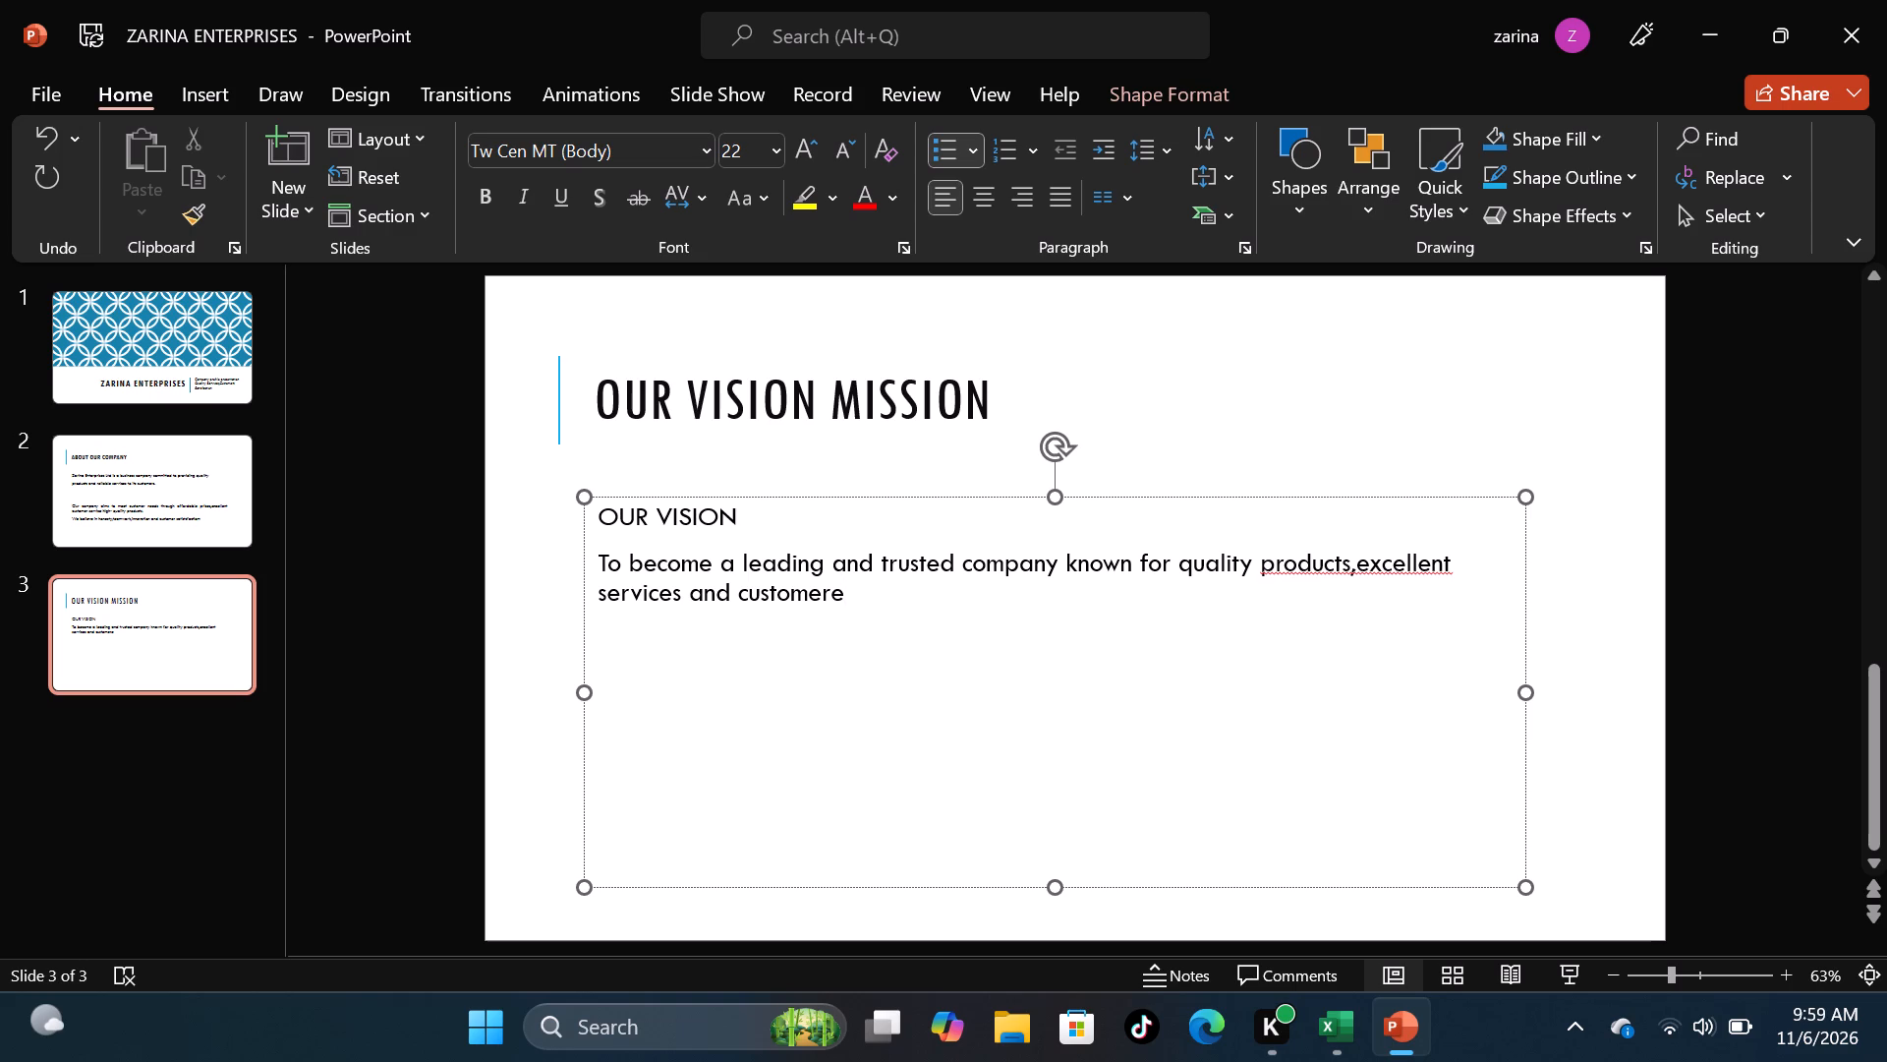
key("BackSpace")
key("space")
type("sa")
type("ti")
key("s")
key("f")
type("ac")
key("t")
type("ion")
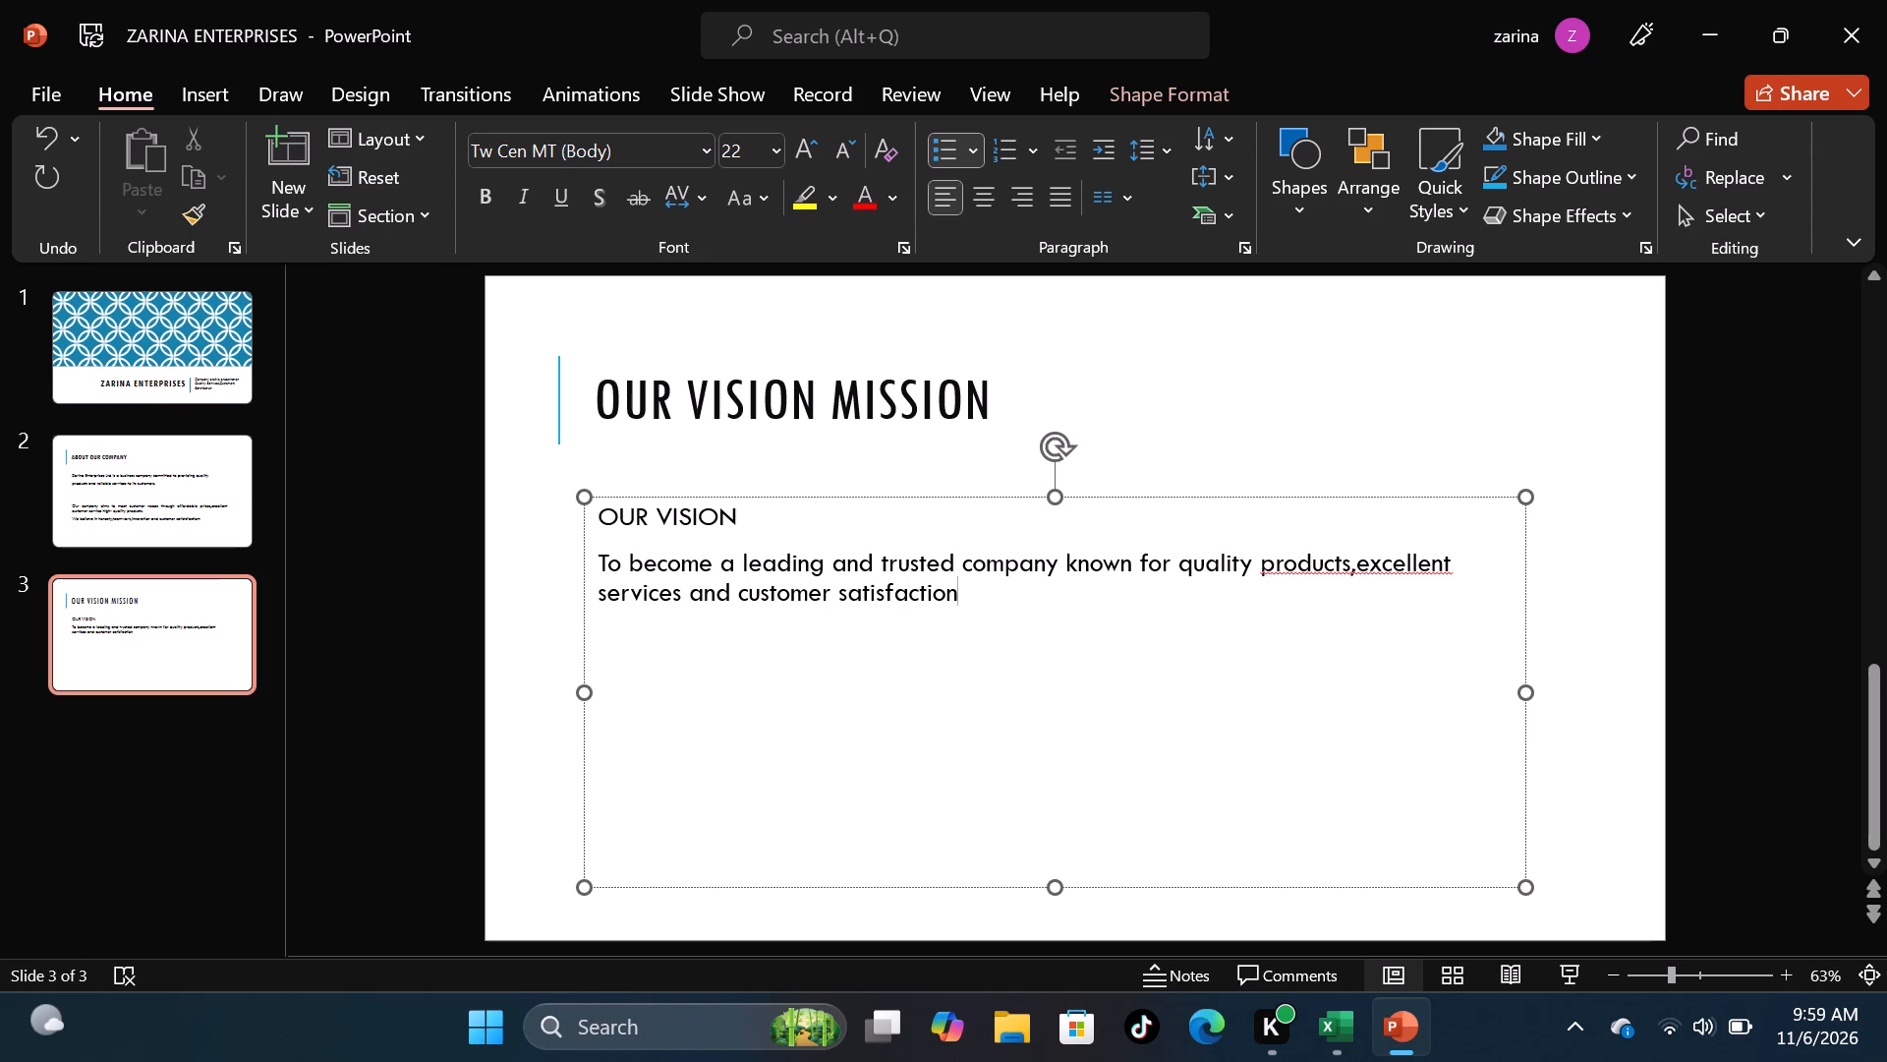
key("period")
Start a new paragraph on slide 3, leaving one blank line below the vision statement.
key("Return")
key("Return")
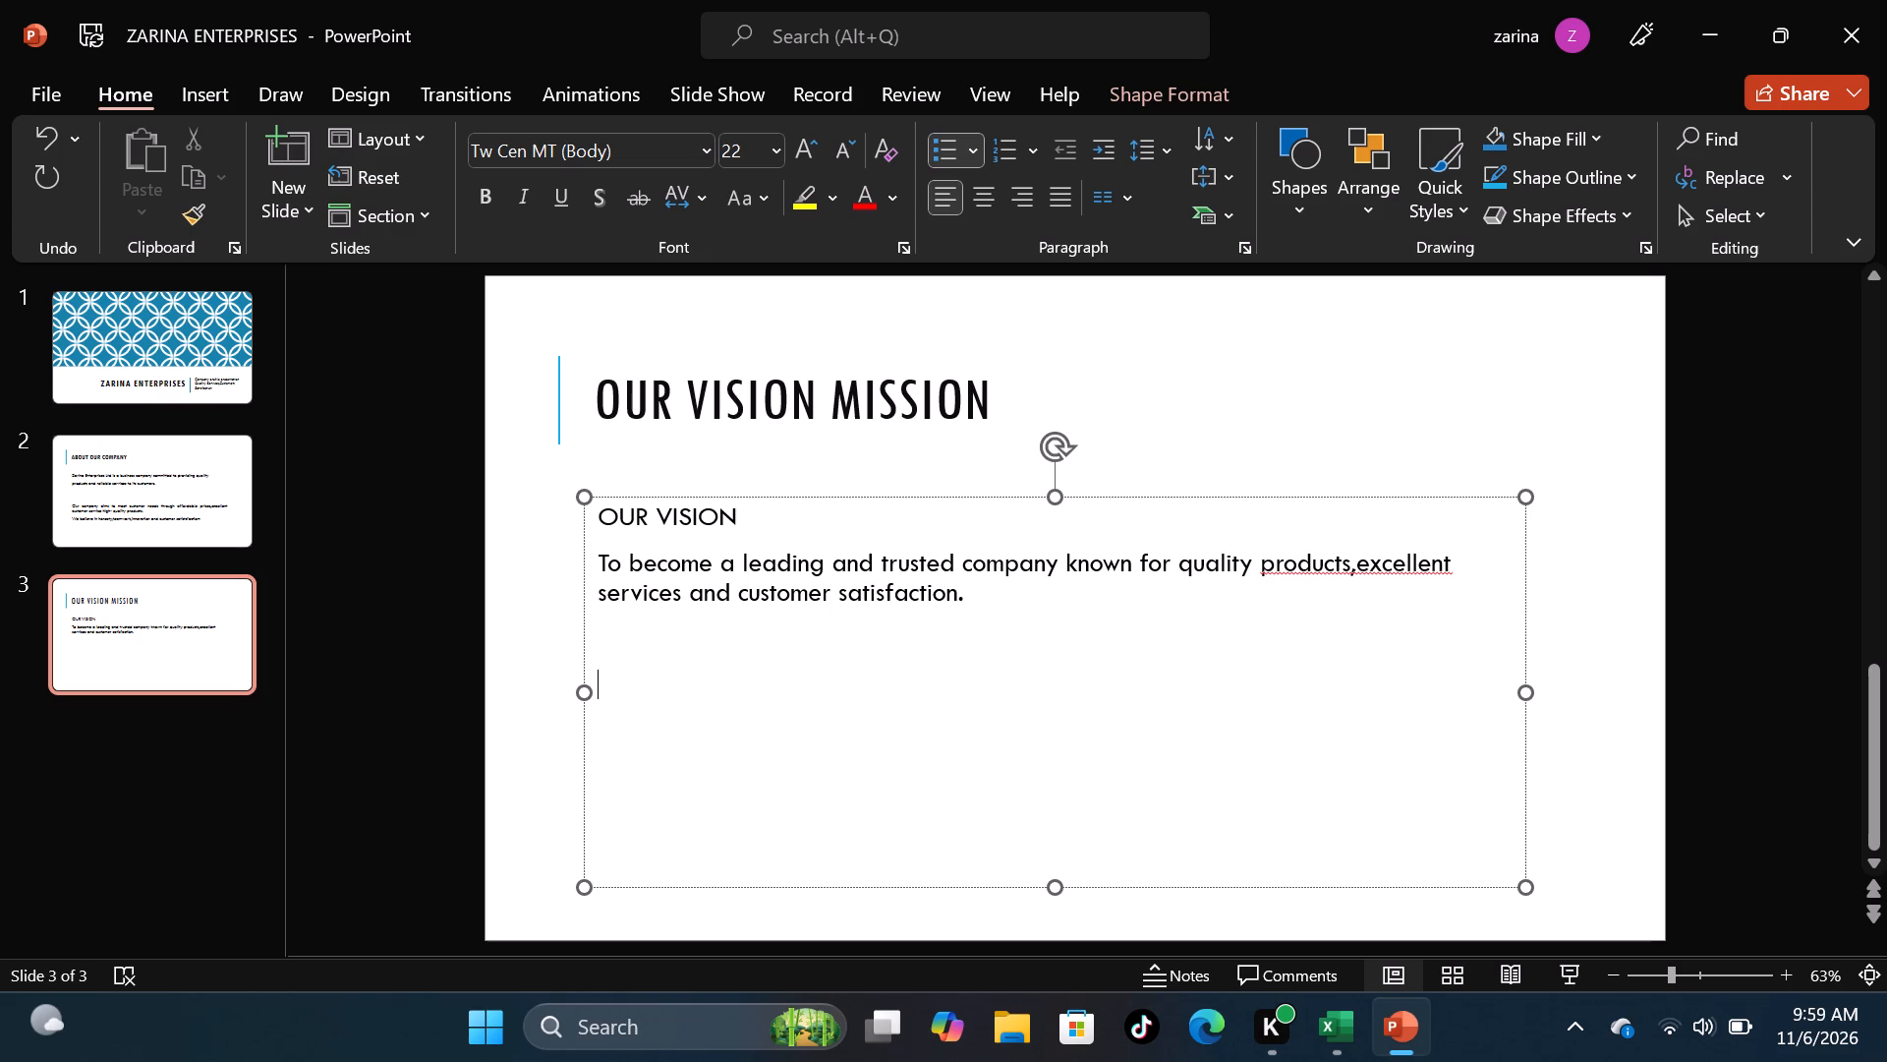
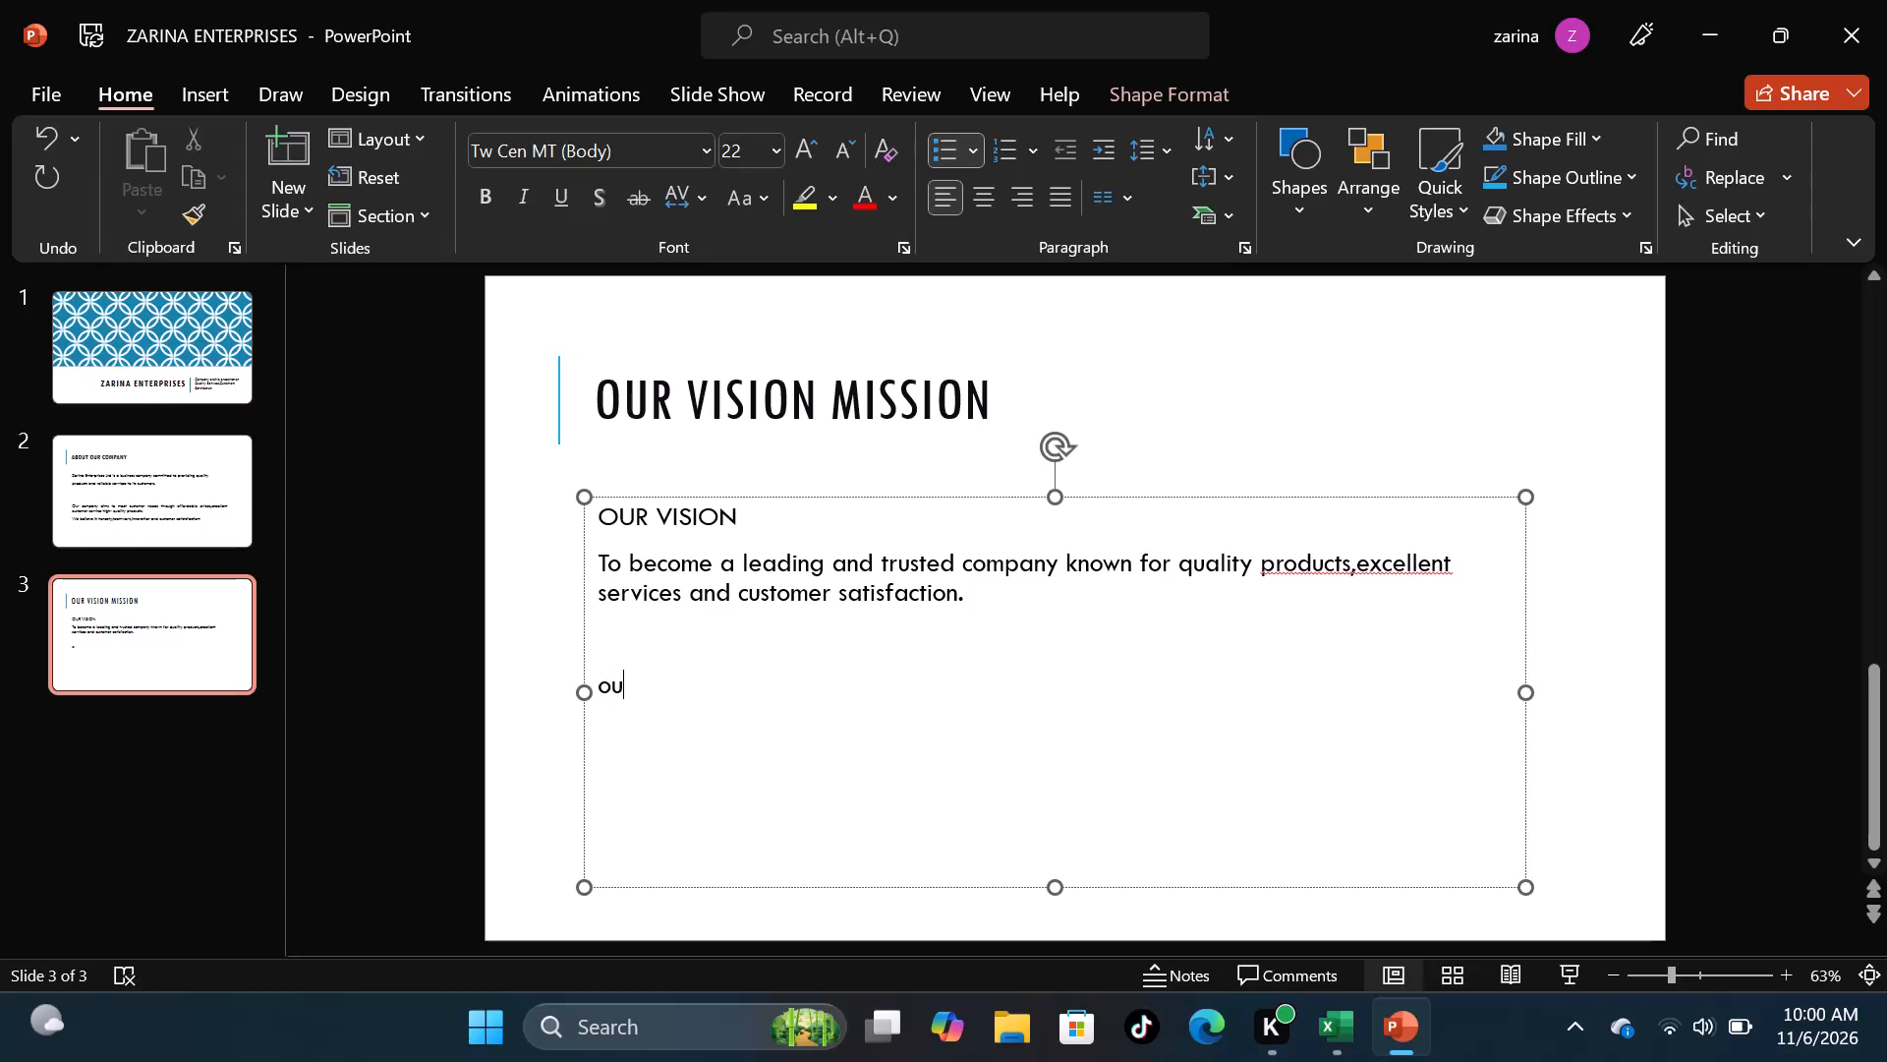
Replace the partial lowercase text below the vision statement on slide 3 with the heading "OUR MISSION".
key("BackSpace")
key("BackSpace")
key("BackSpace")
type("OUR")
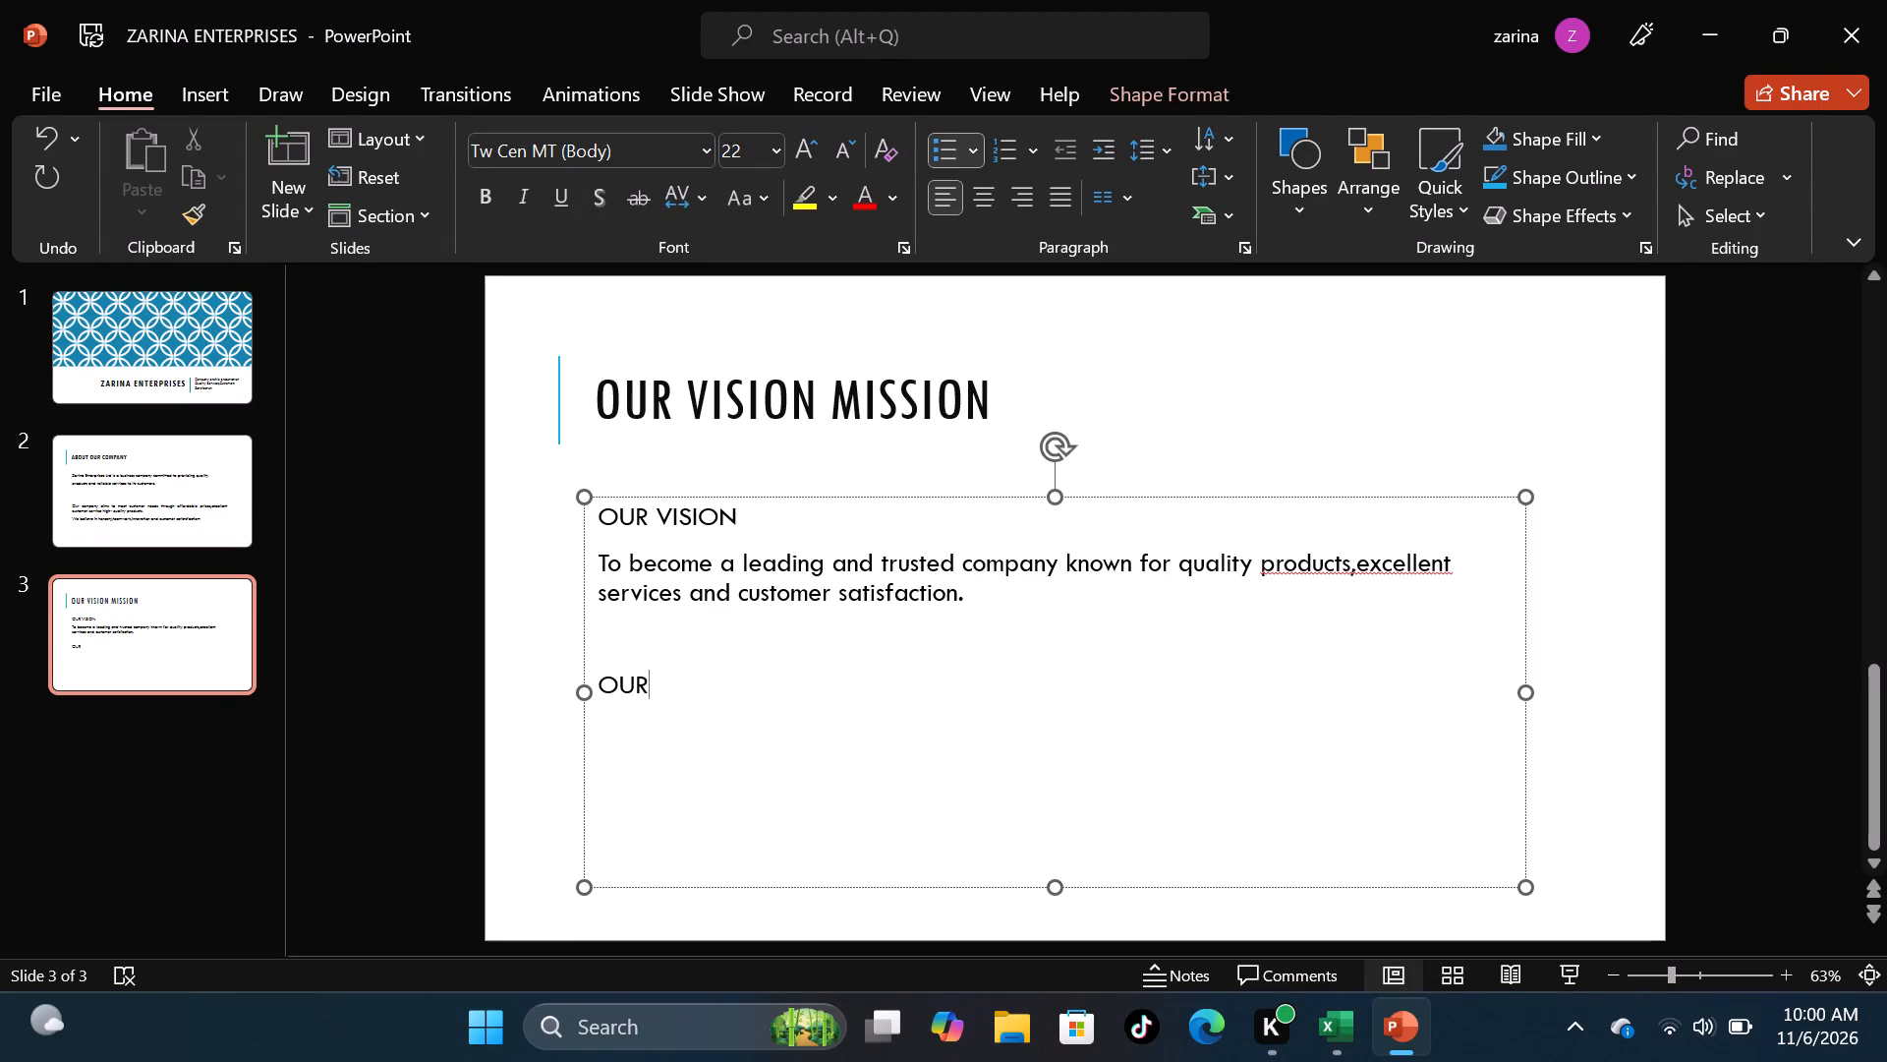
key("space")
type("MI")
type("SS")
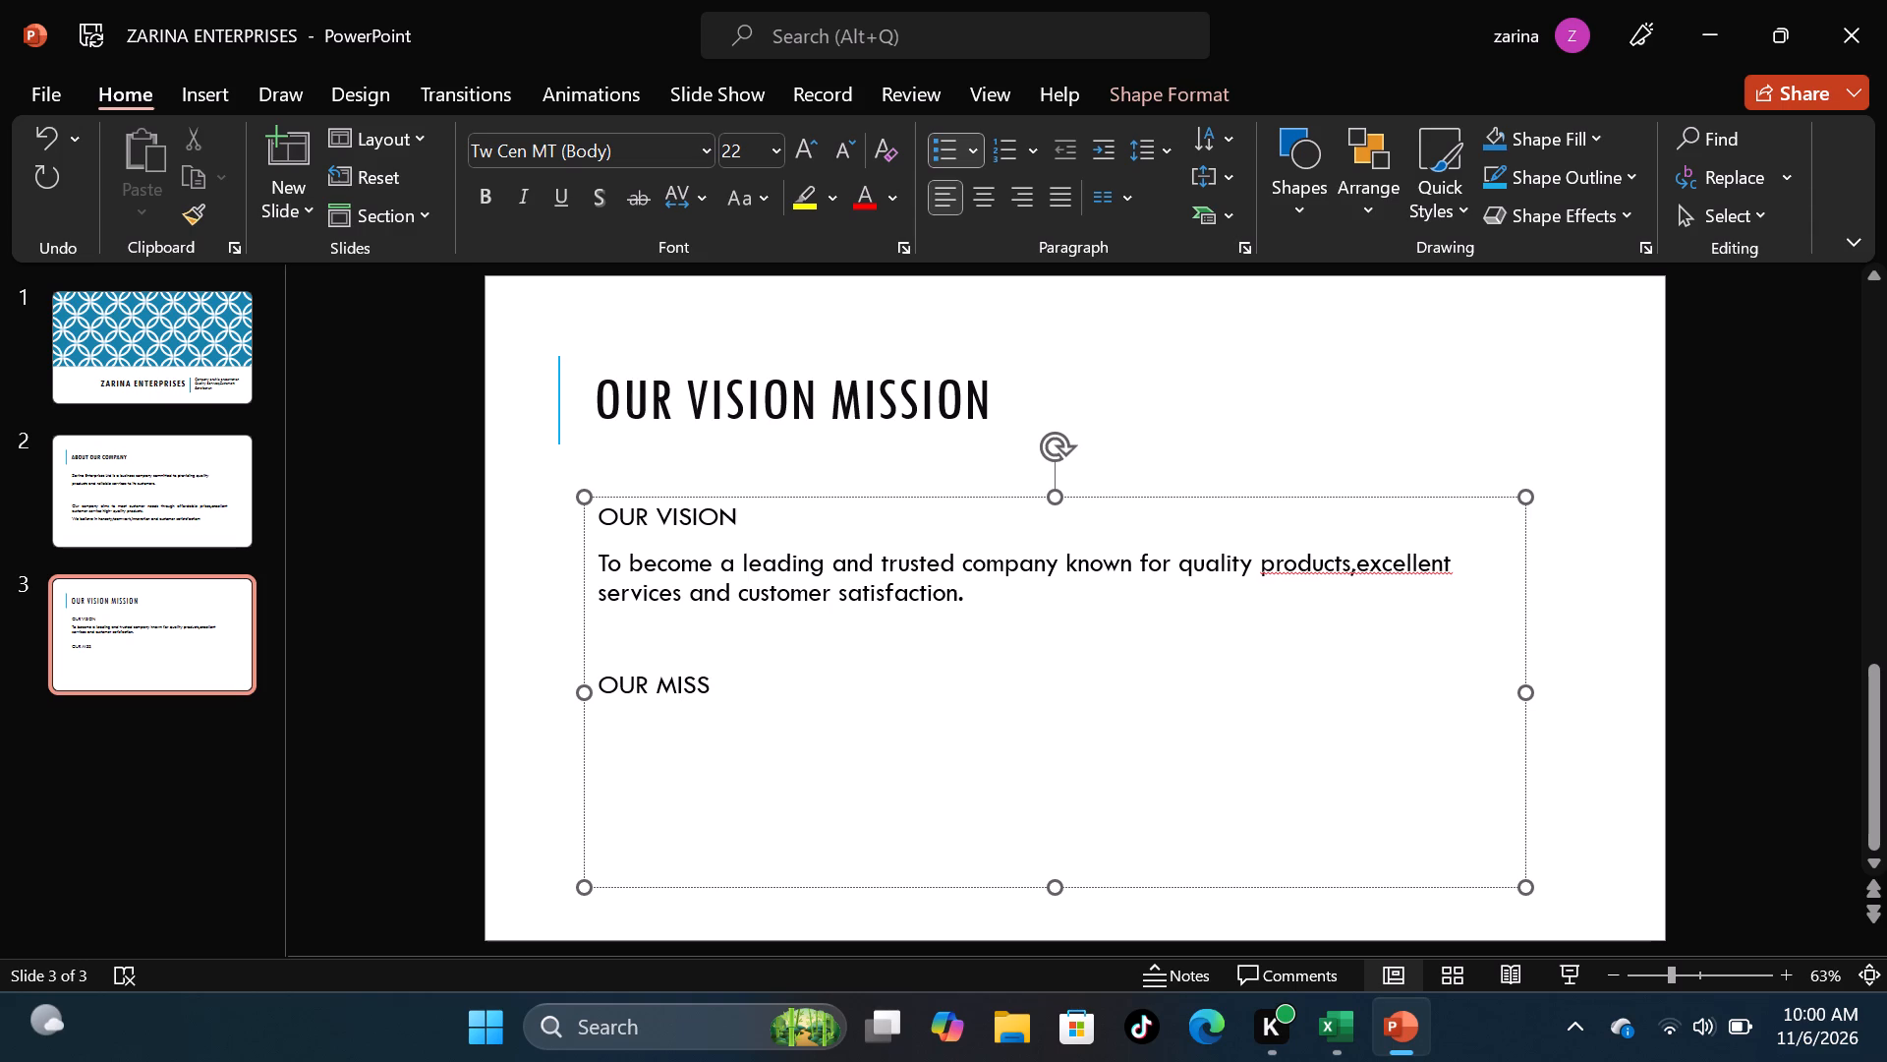
type("IO")
key("n")
Start the mission statement in a new paragraph under the "OUR MISSION" heading with "To provide affordable".
key("Return")
key("o")
key("space")
key("p")
key("r")
key("o")
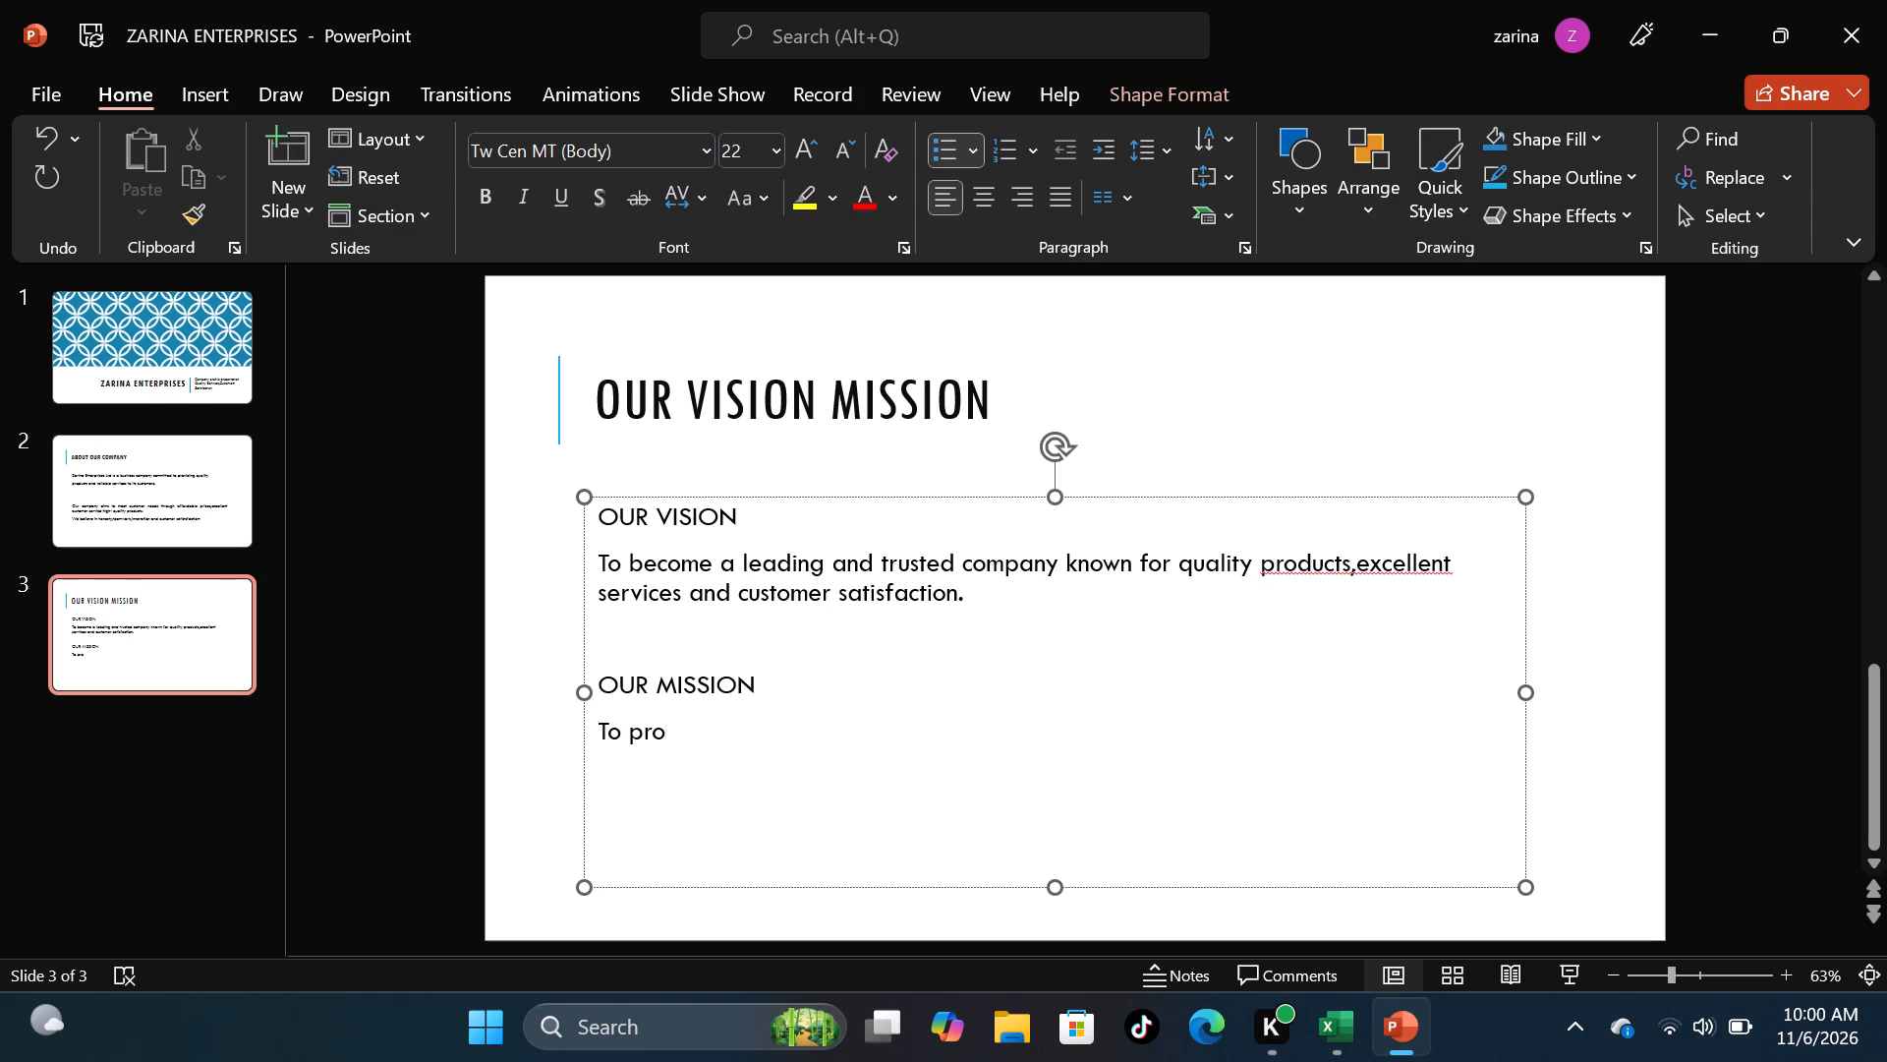
type("vide")
key("space")
type("aff")
key("o")
key("r")
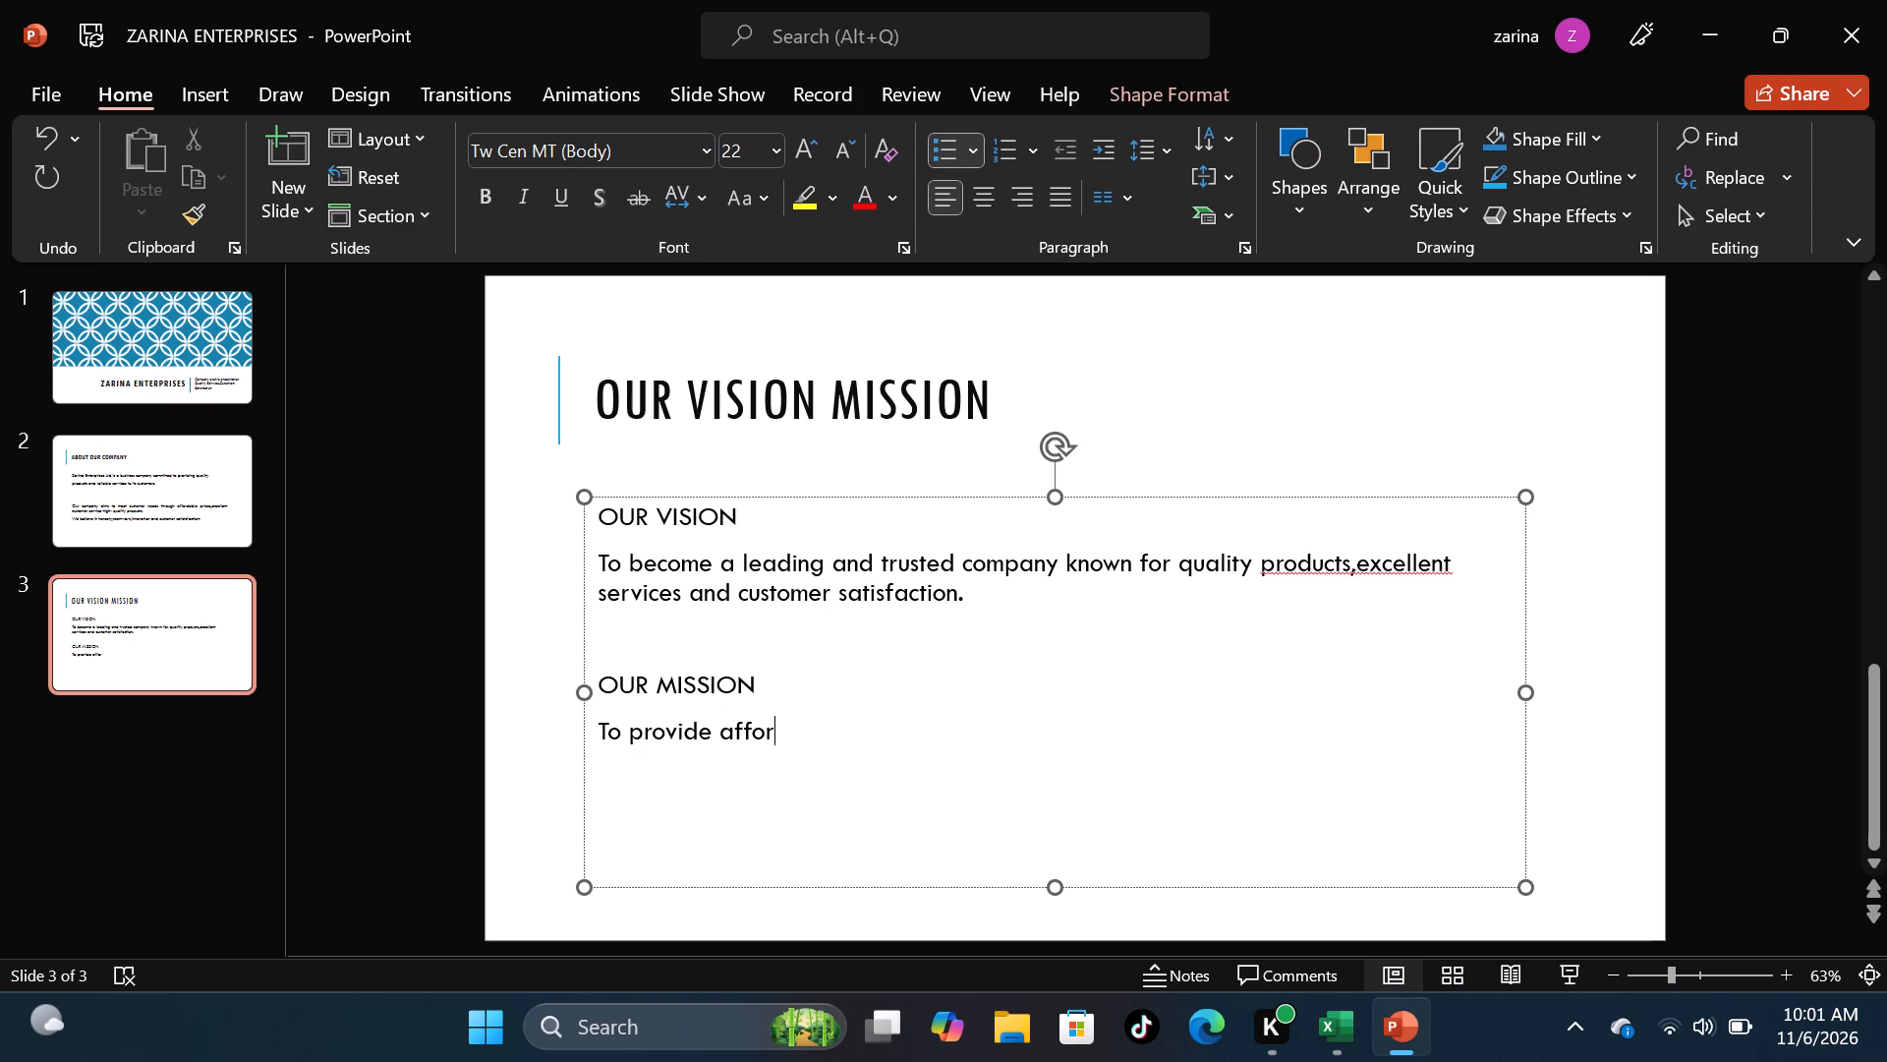
type("da")
type("ble")
key("space")
Continue the mission statement on slide 3 with "and high- quality", keeping a space after the hyphen.
type("and")
key("space")
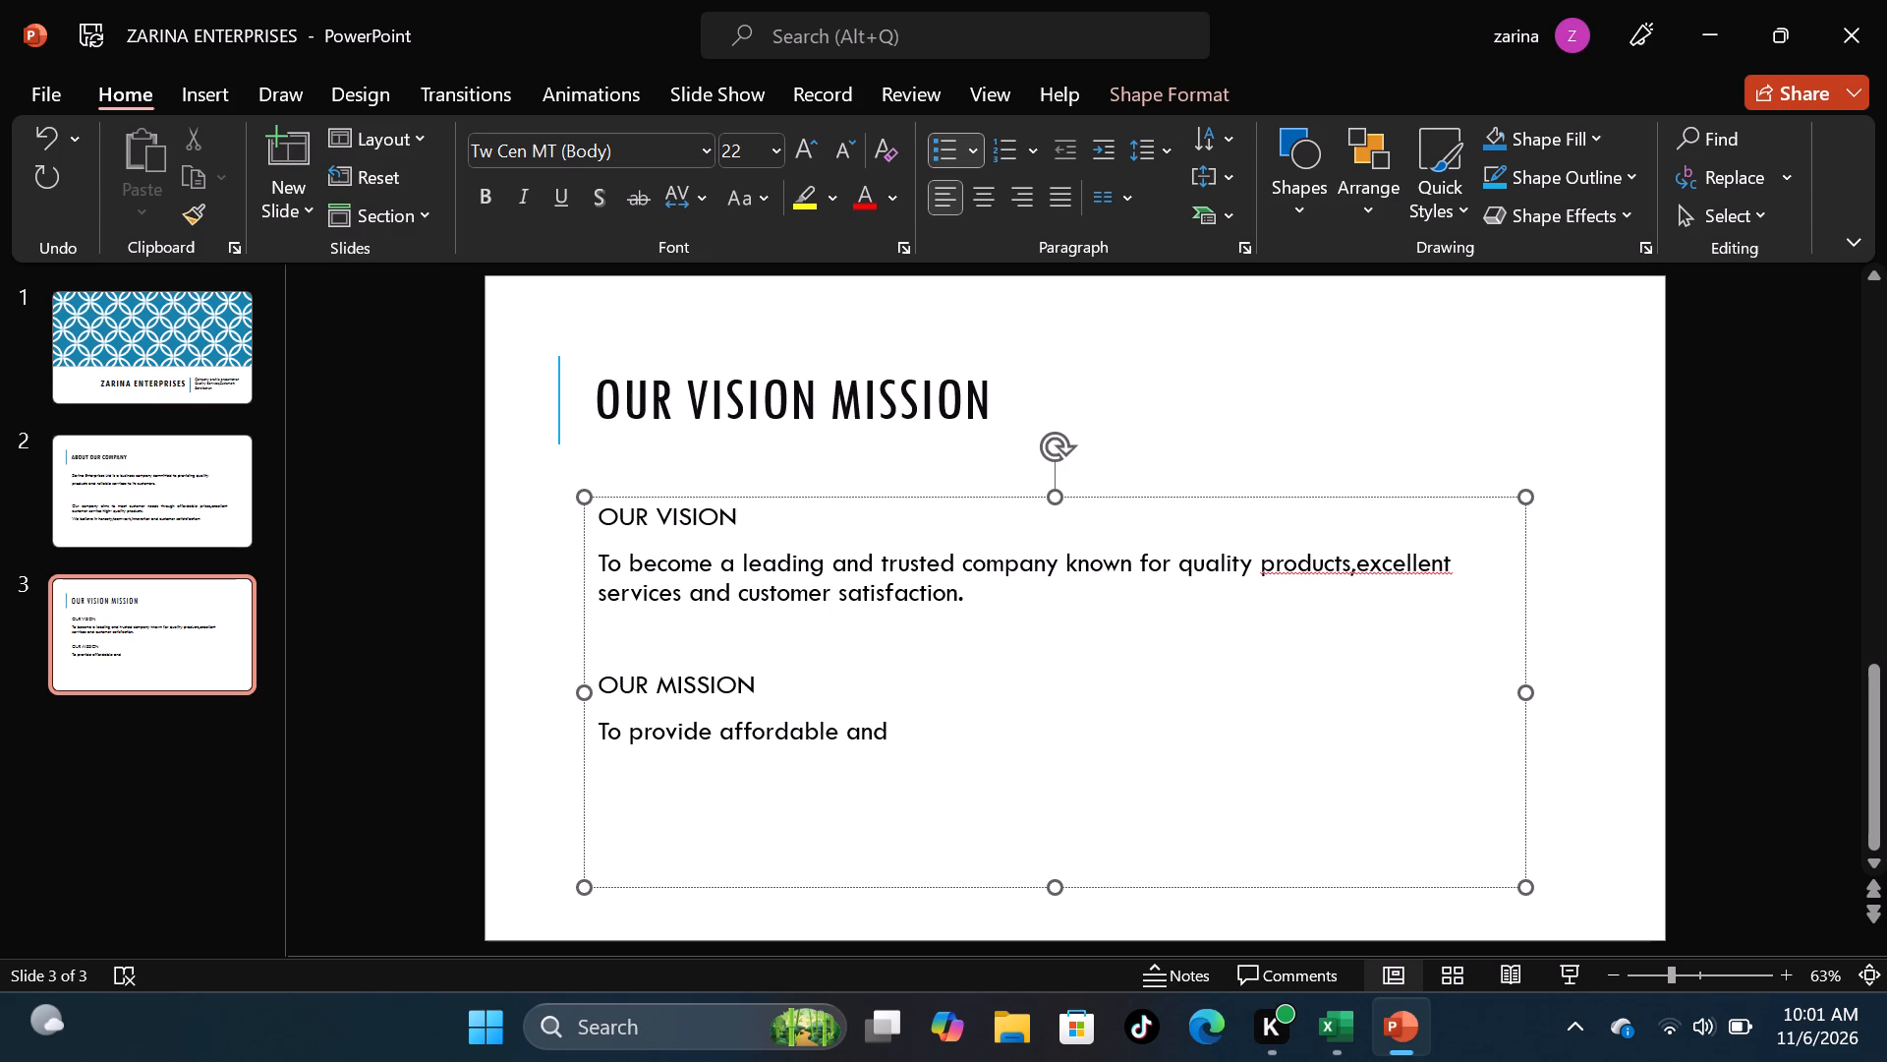
type("hi")
key("g")
key("h")
key("minus")
key("space")
type("qu")
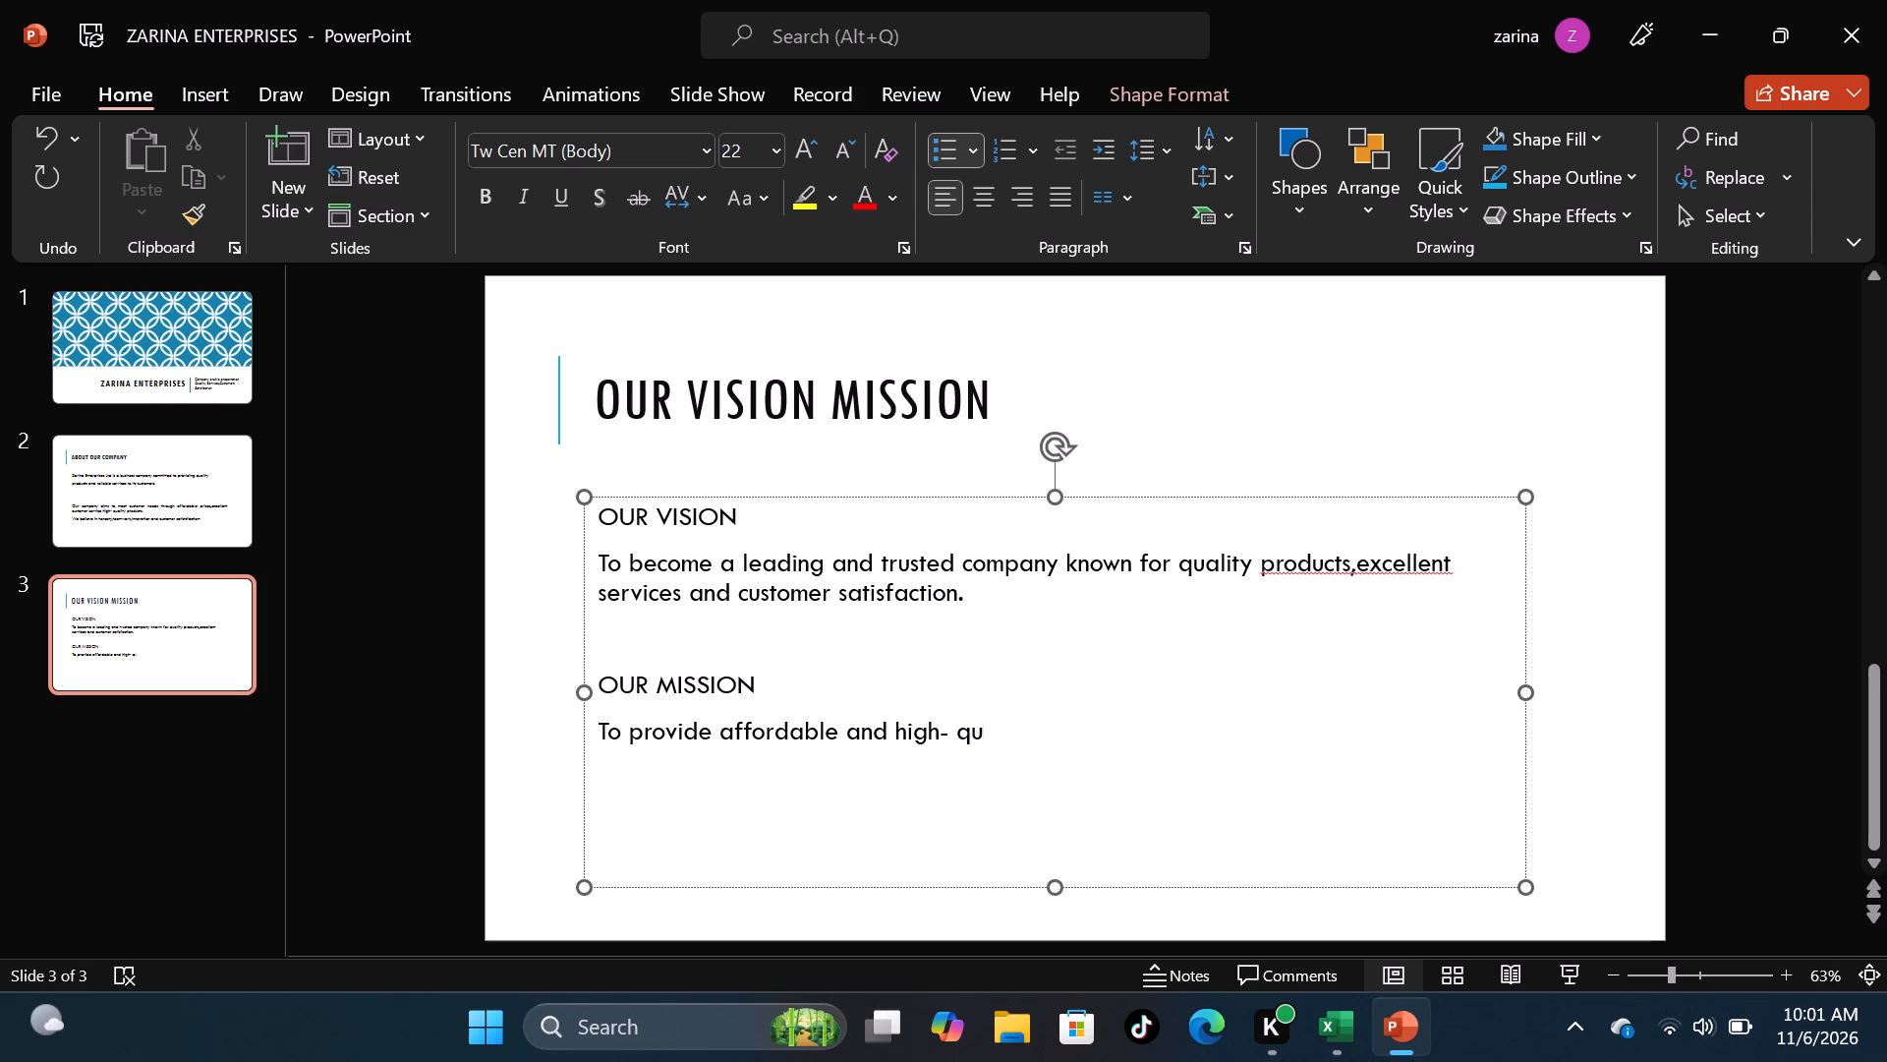
type("ality")
key("space")
Continue the mission statement on slide 3 with "products and services".
key("p")
key("r")
type("odu")
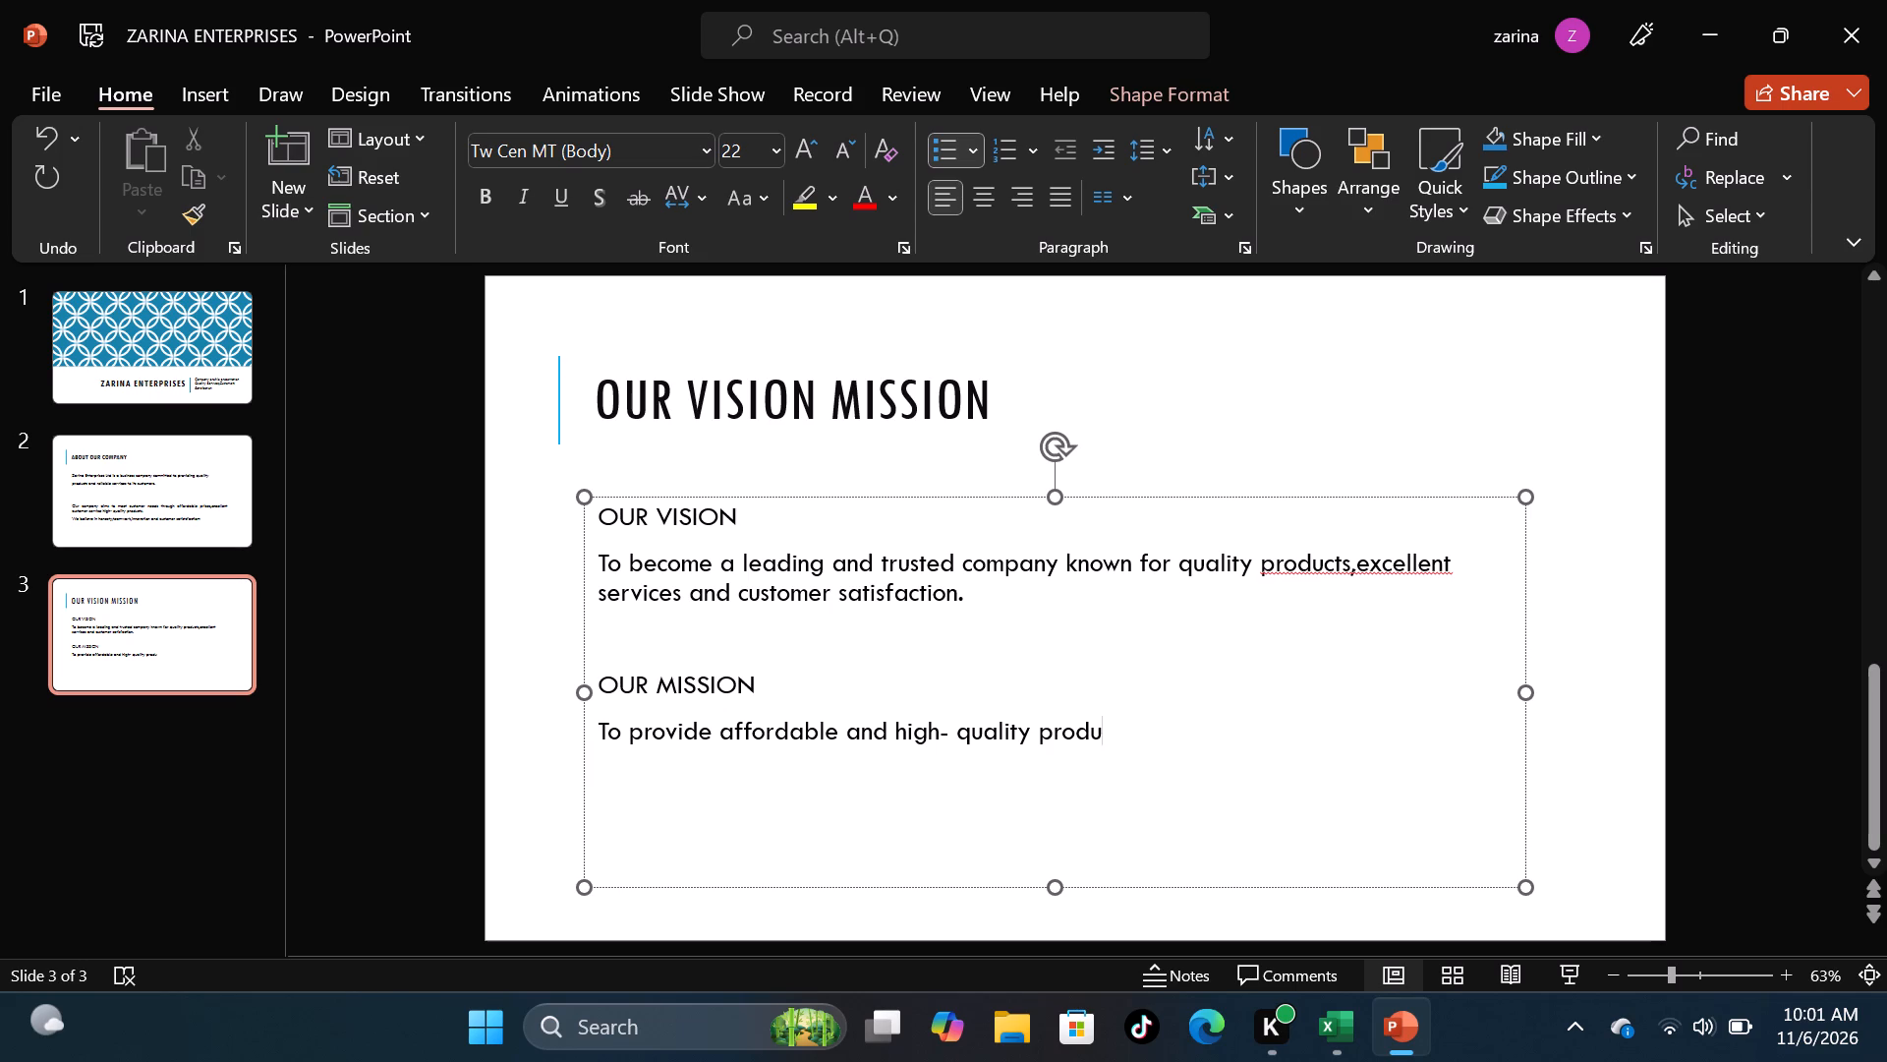
type("cts")
key("space")
type("and")
key("space")
type("ser")
type("vi")
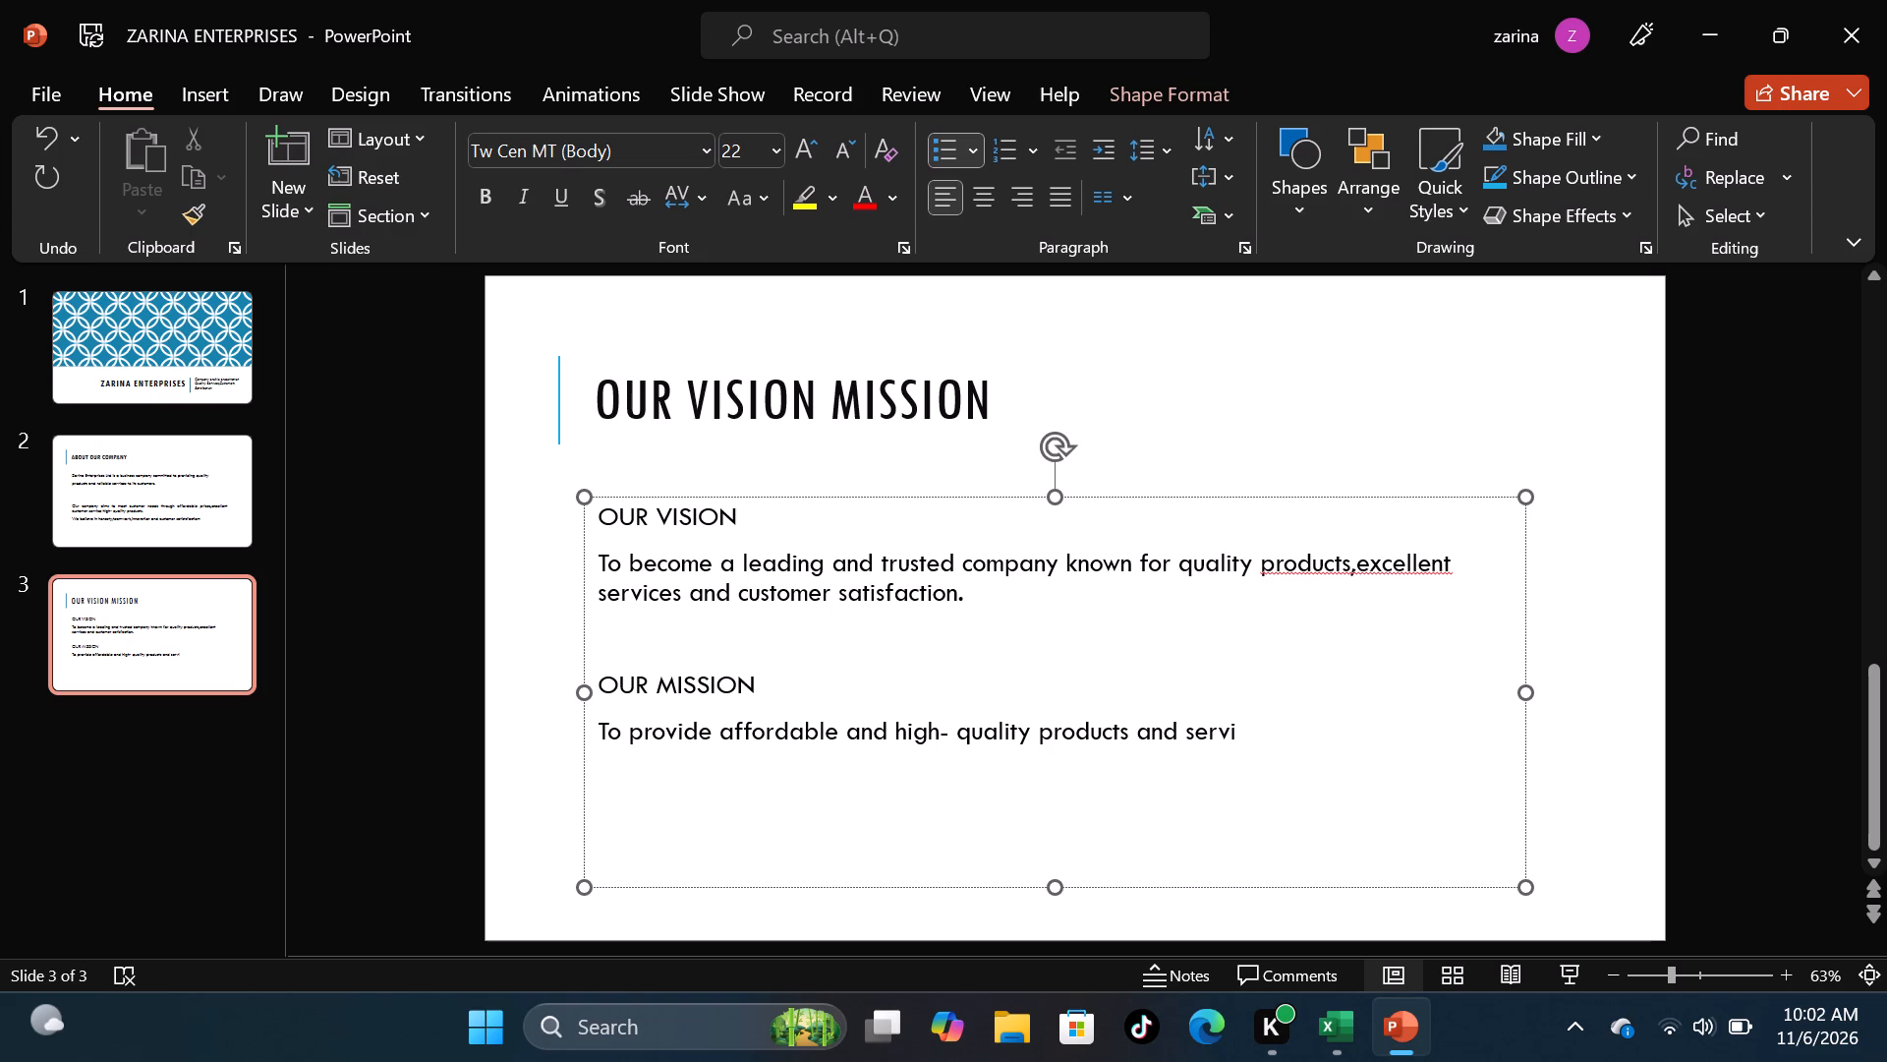
type("ces")
key("space")
Continue the mission statement on slide 3 with "while building strong".
type("while")
key("space")
type("bu")
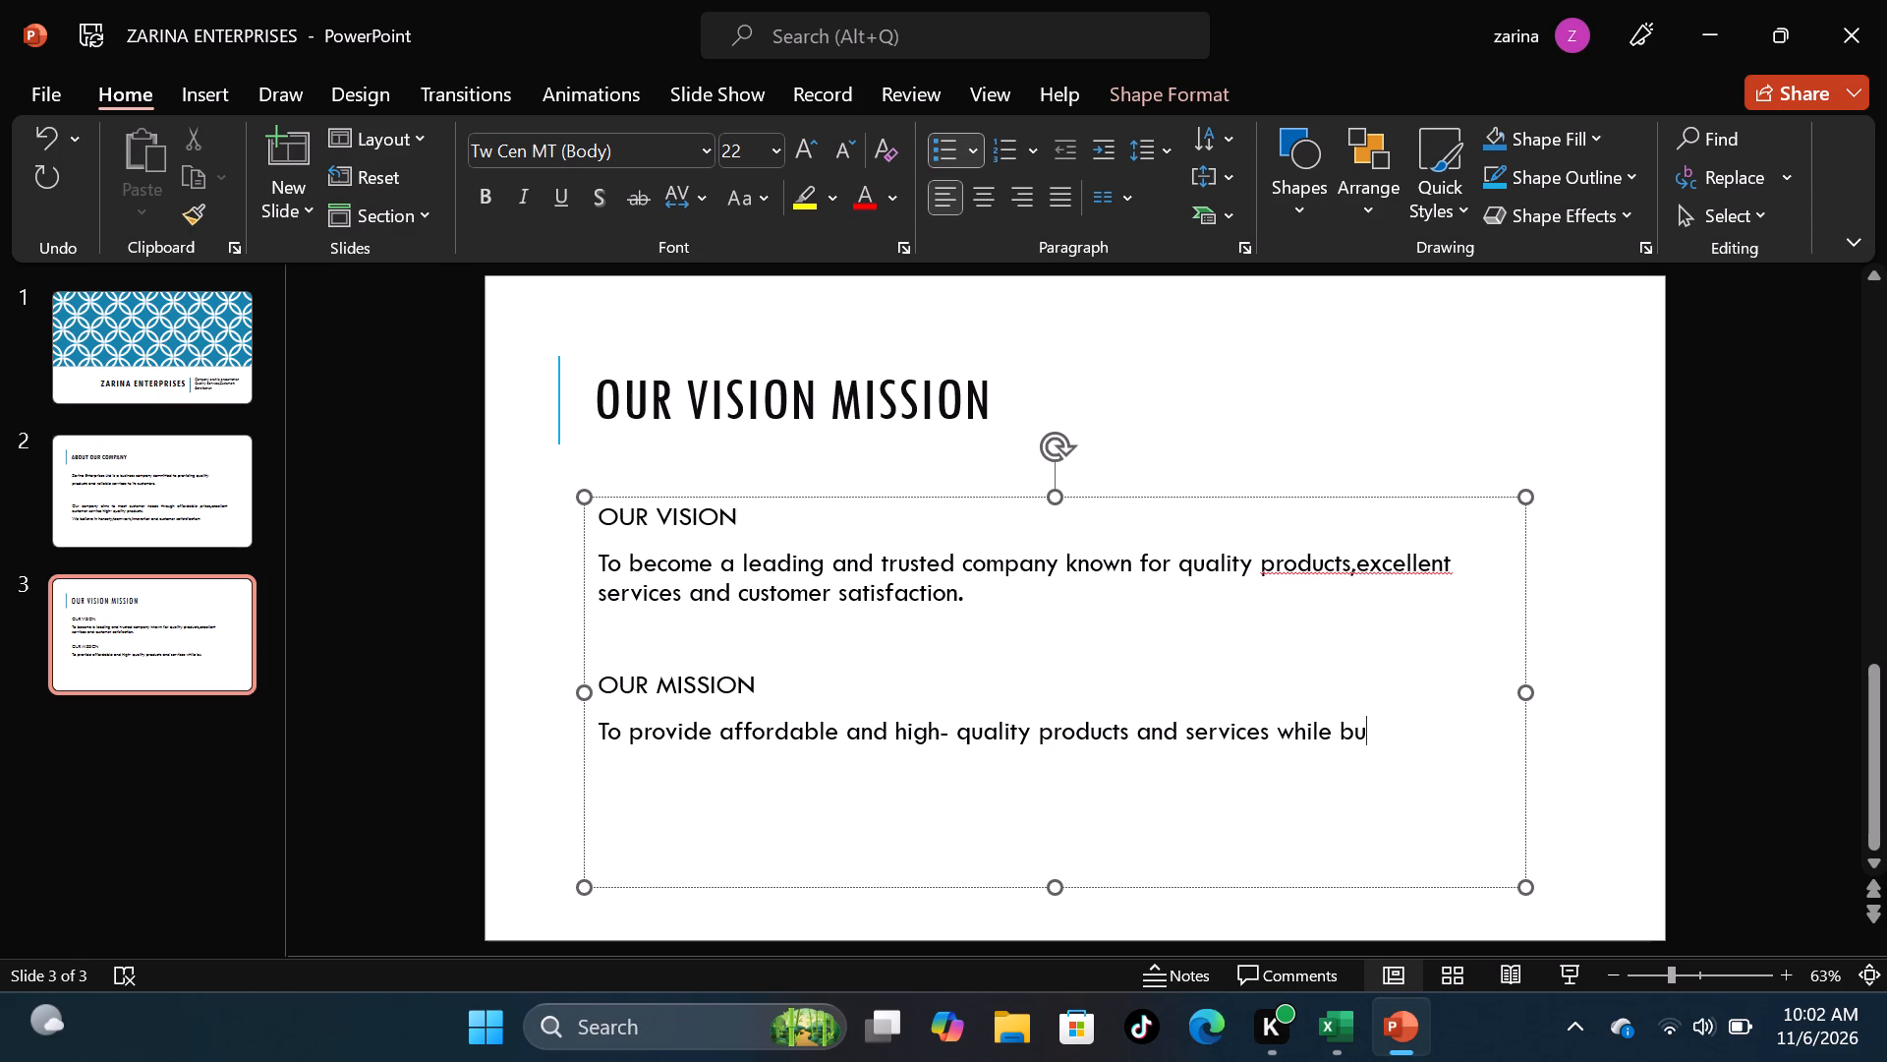
type("ilding")
key("space")
type("s")
type("trong")
key("space")
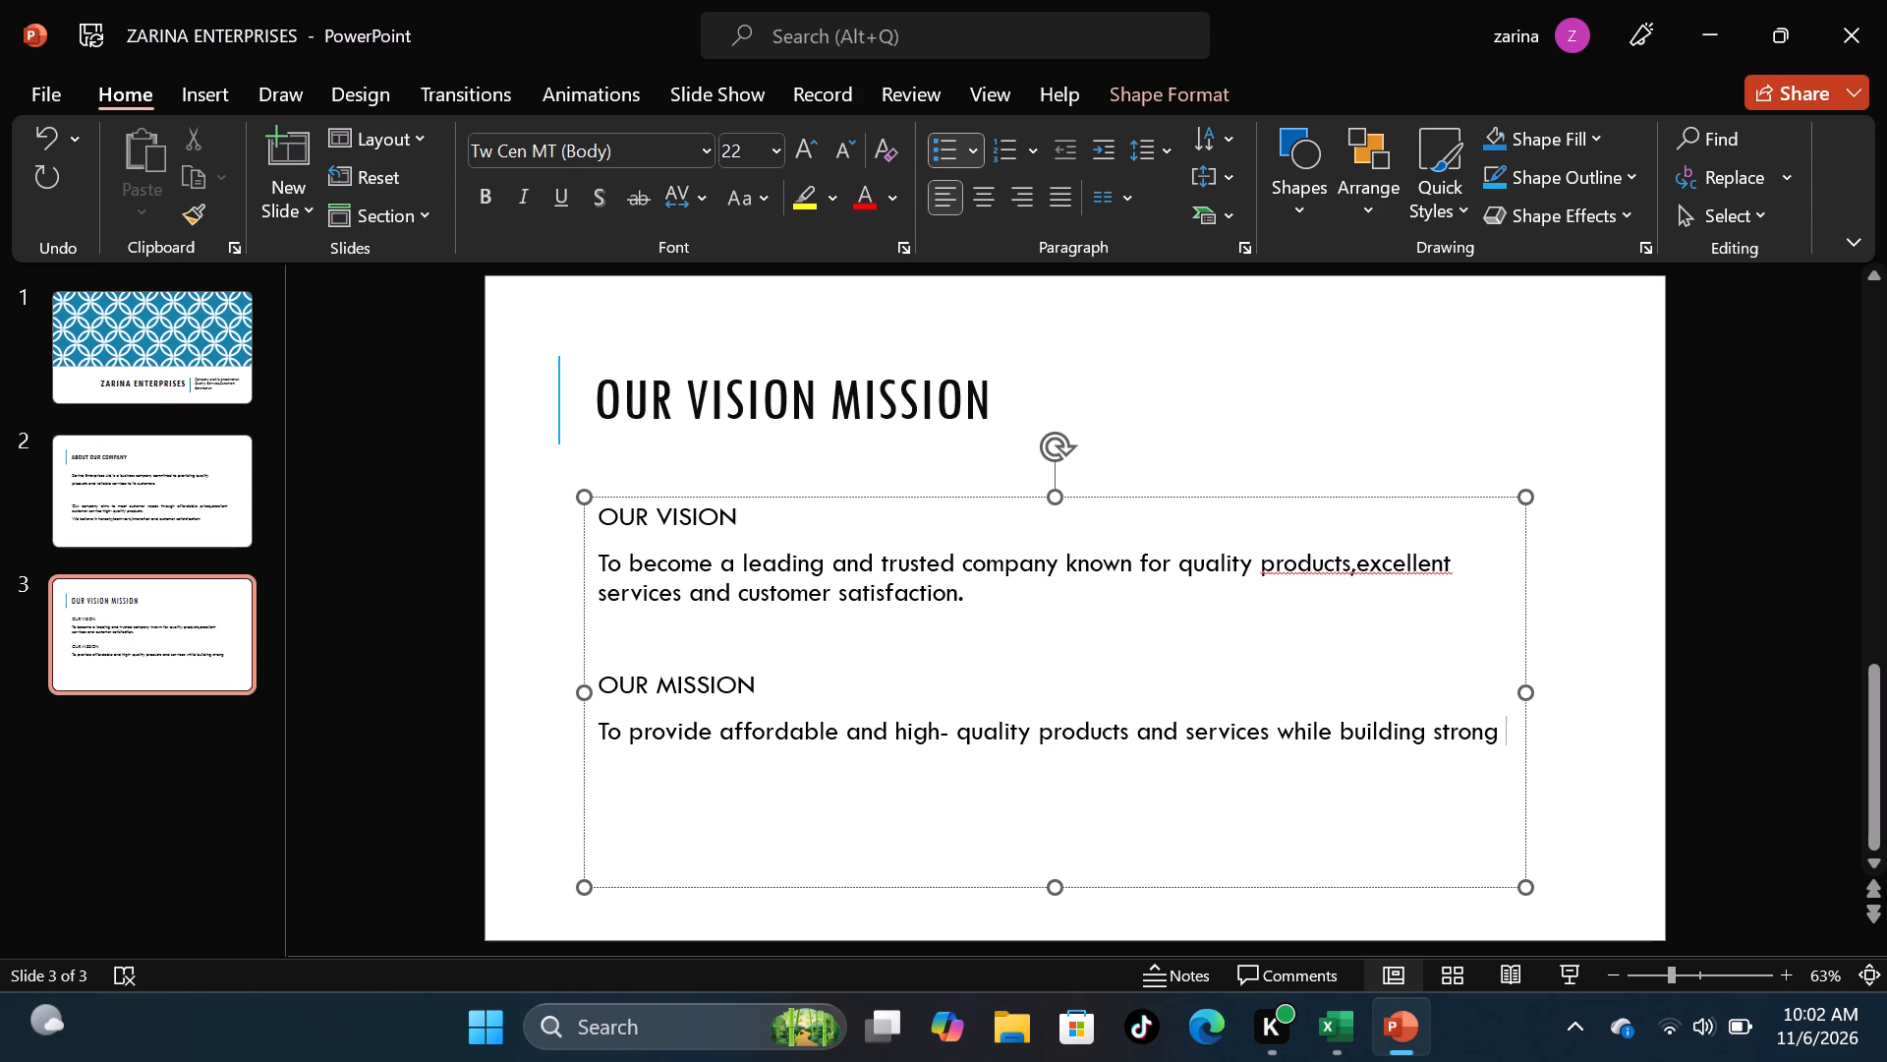
key("r")
key("BackSpace")
Continue the mission statement in a new paragraph with "Relationships with our curstomers".
key("Return")
key("r")
key("e")
type("lation")
type("ships")
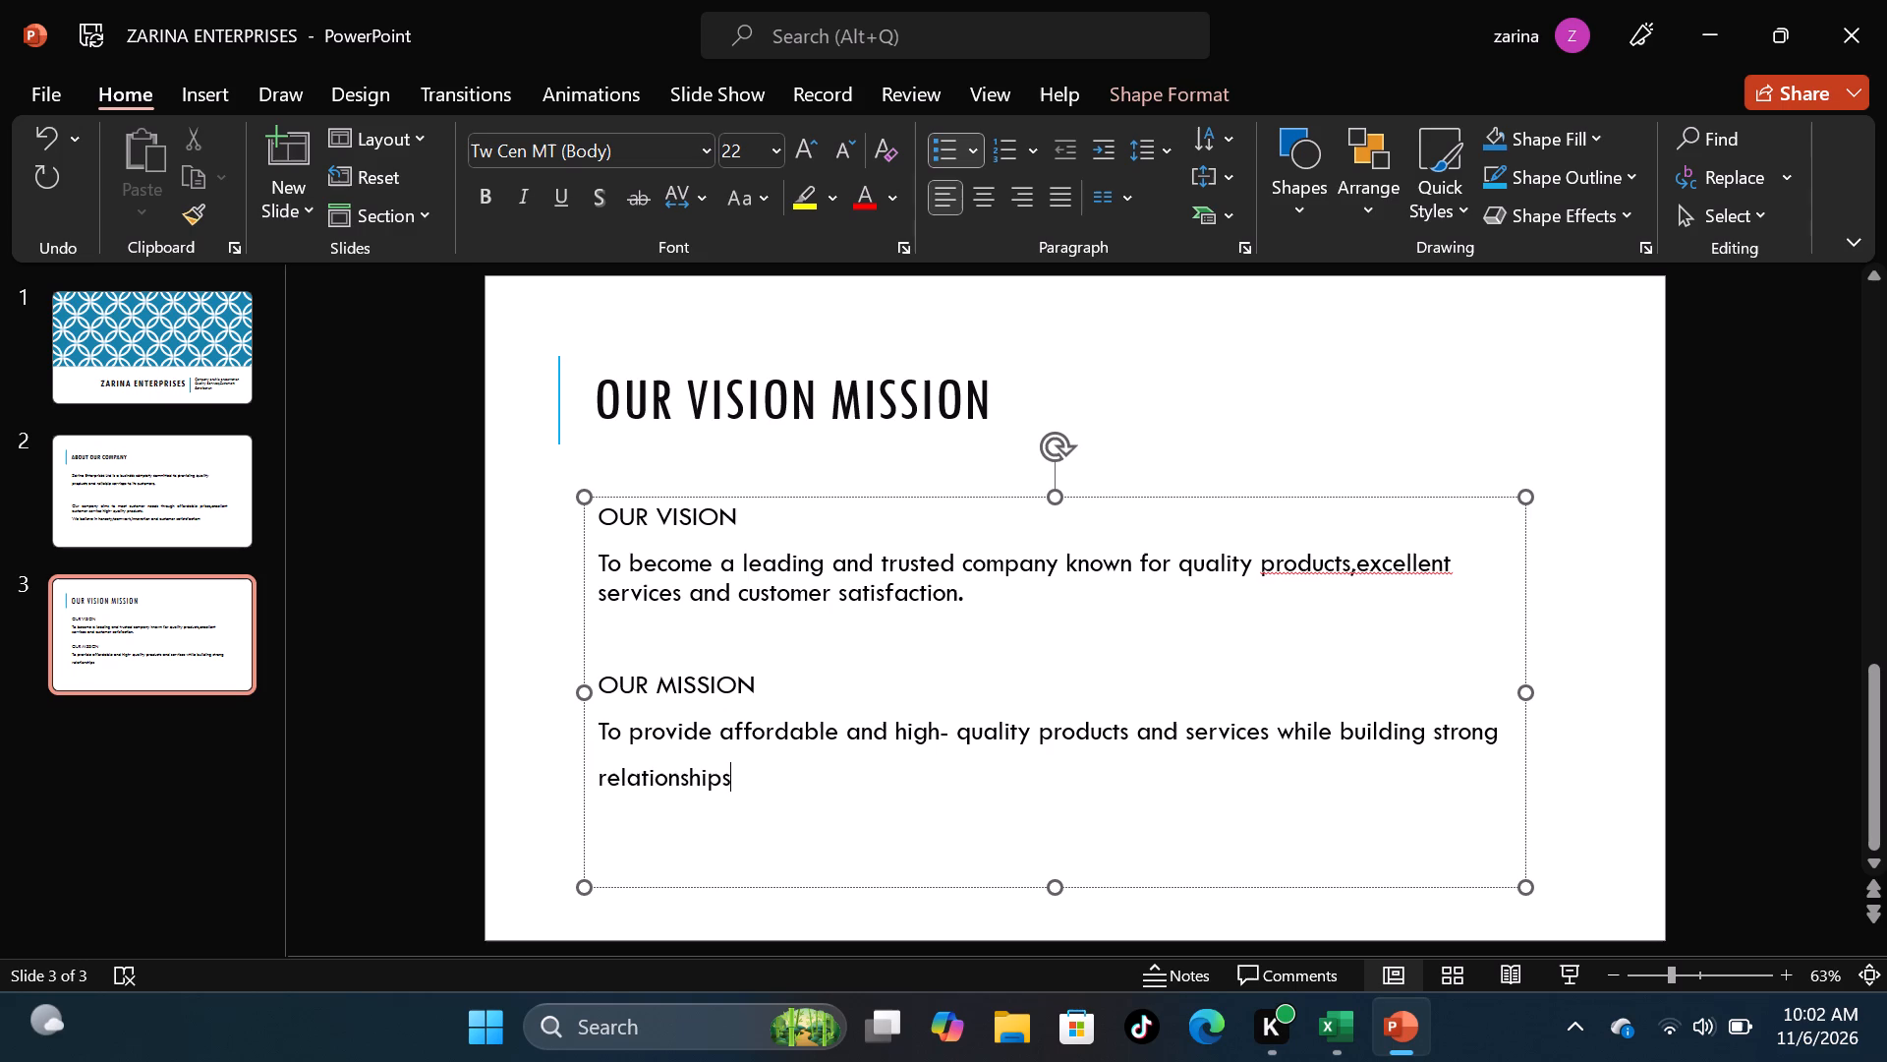
key("space")
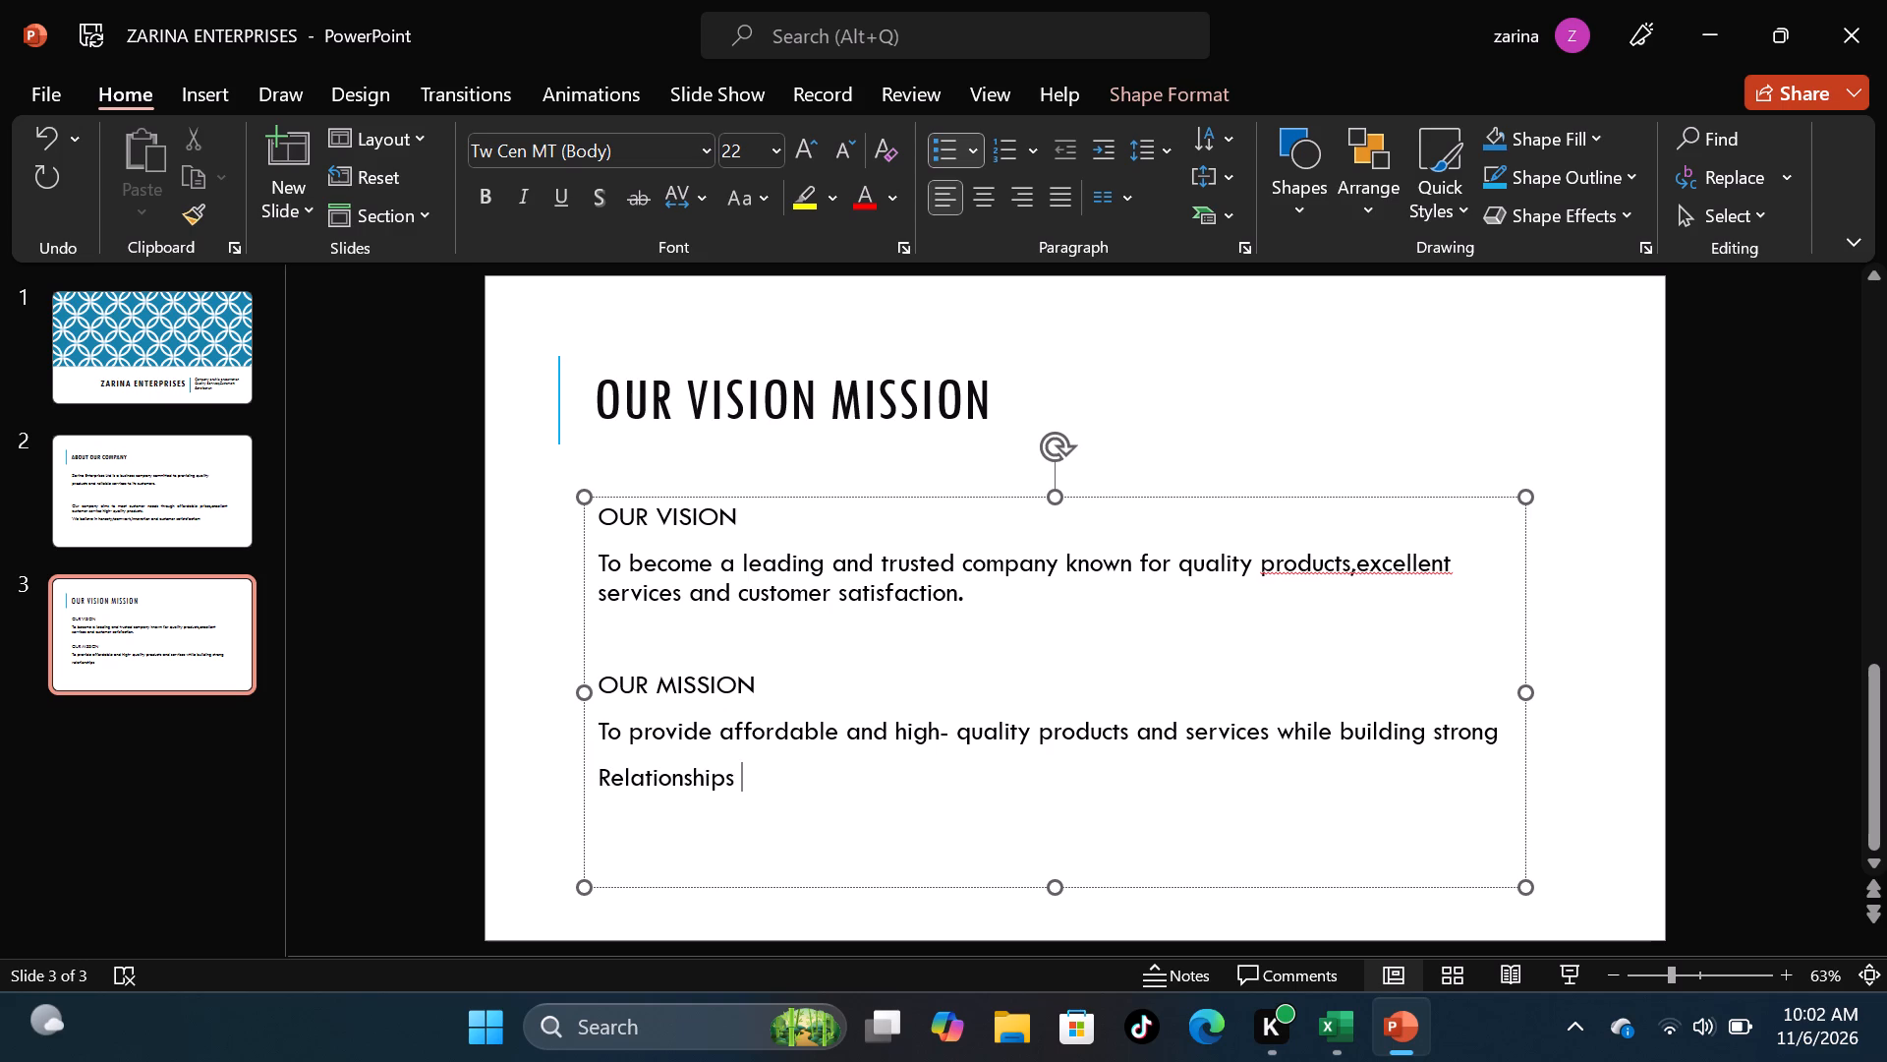
type("wi")
type("th")
key("space")
type("our")
key("space")
type("cur")
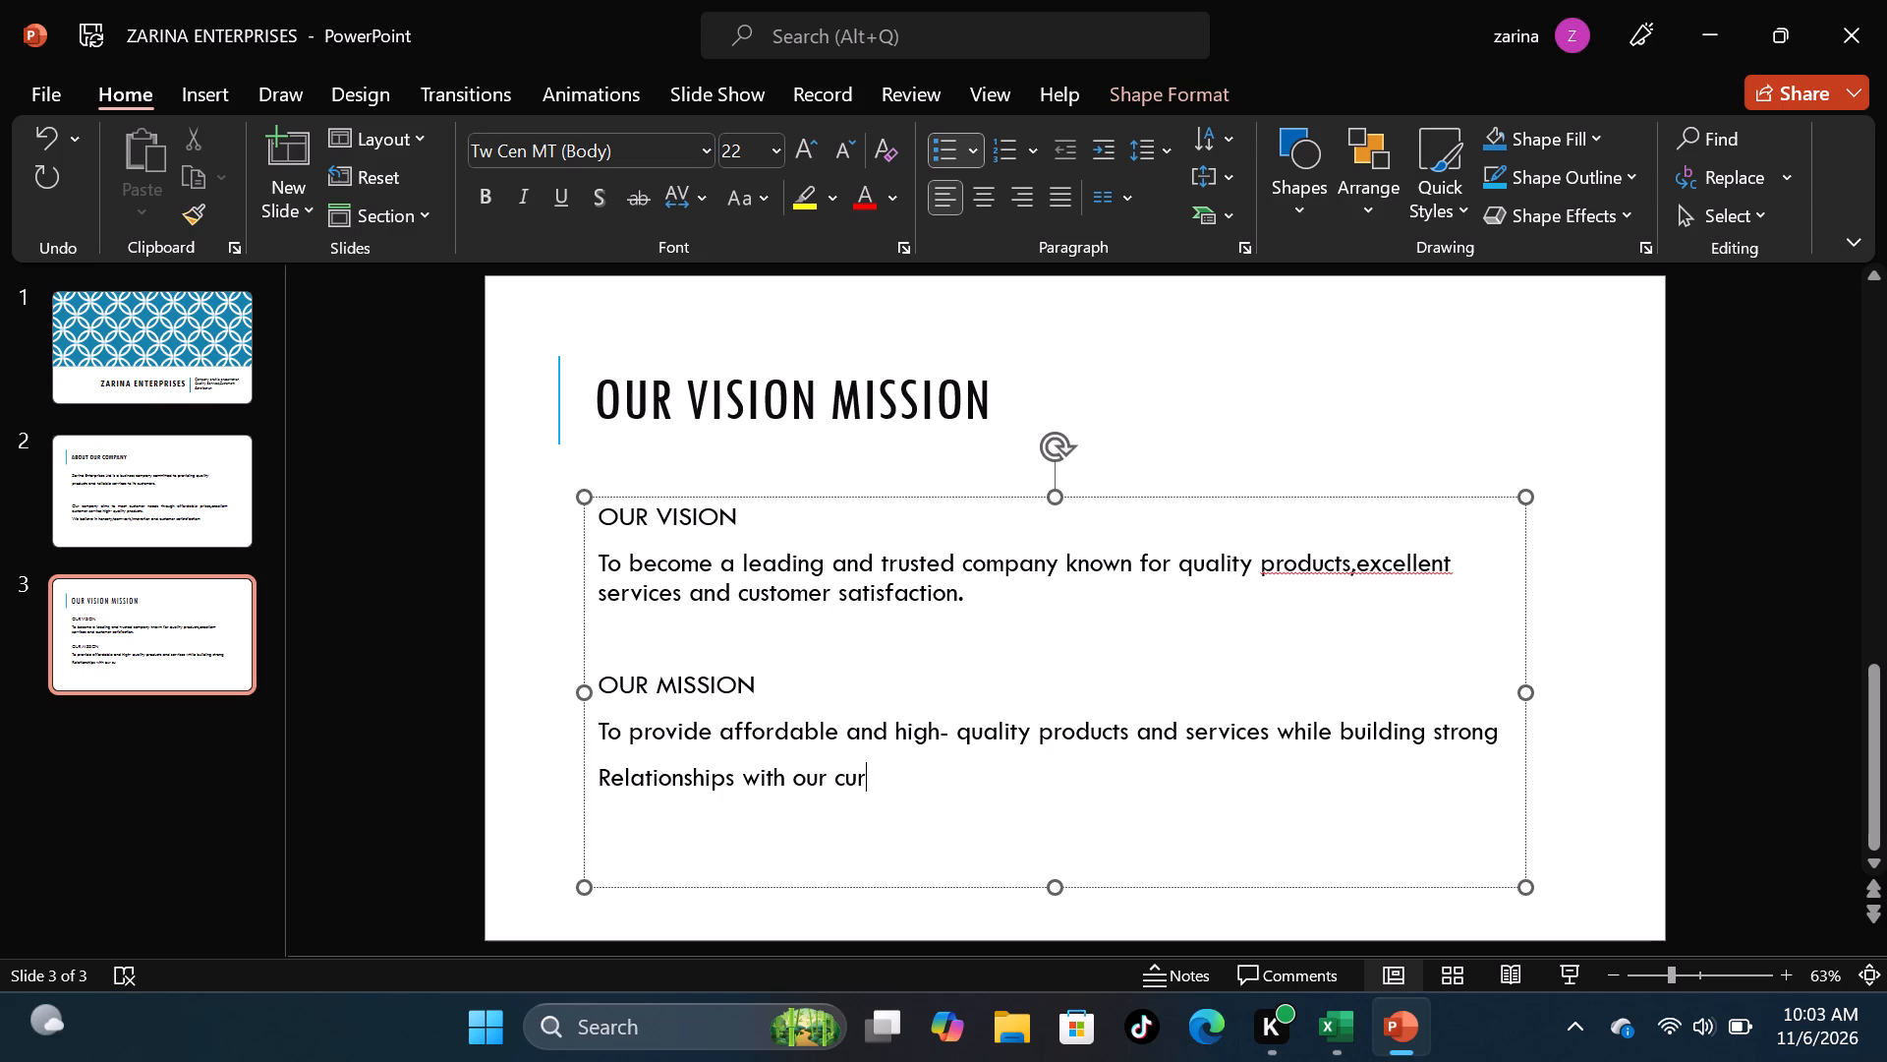
type("st")
key("o")
type("mer")
key("s")
Add the heading "OUR VALUES" in a new paragraph below the mission statement on slide 3.
key("Return")
type("OUR")
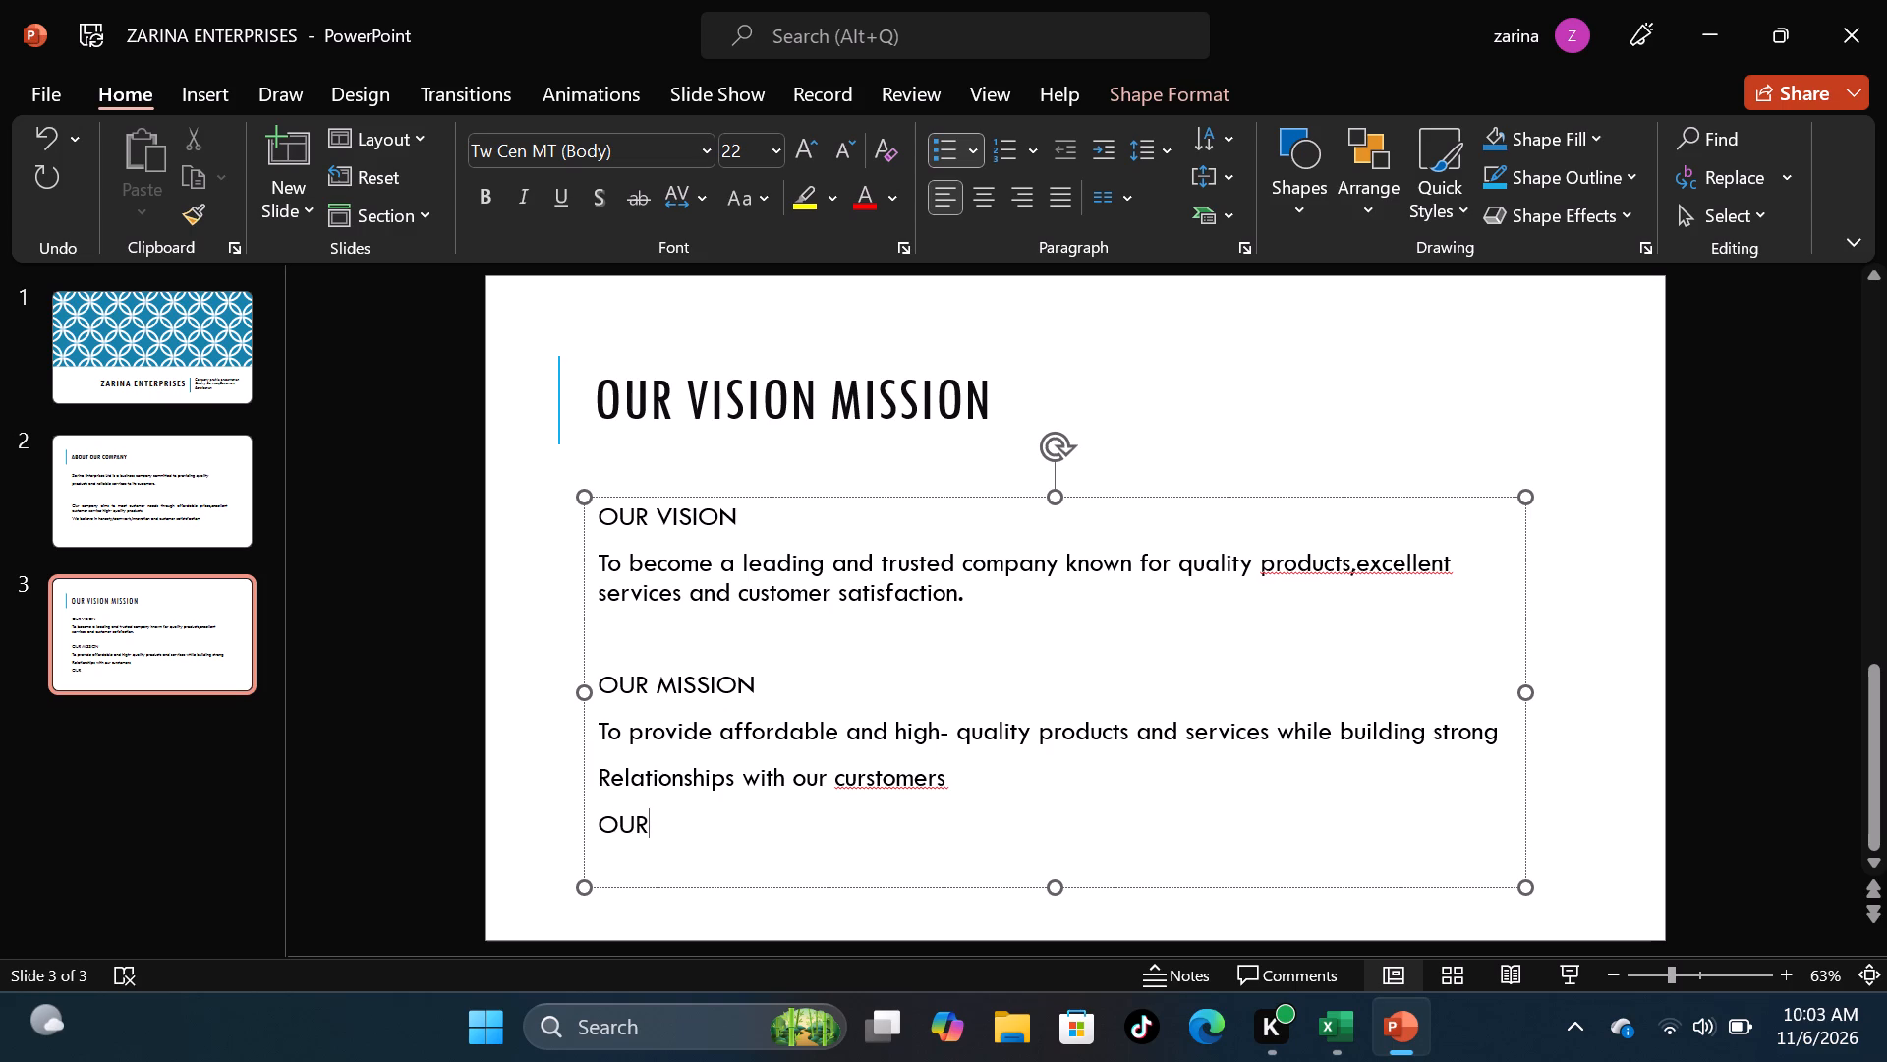
key("space")
type("VA")
type("LU")
type("ES")
Add "Honesty" under the "OUR VALUES" heading as a list item with a filled round bullet.
key("Return")
left_click(971, 142)
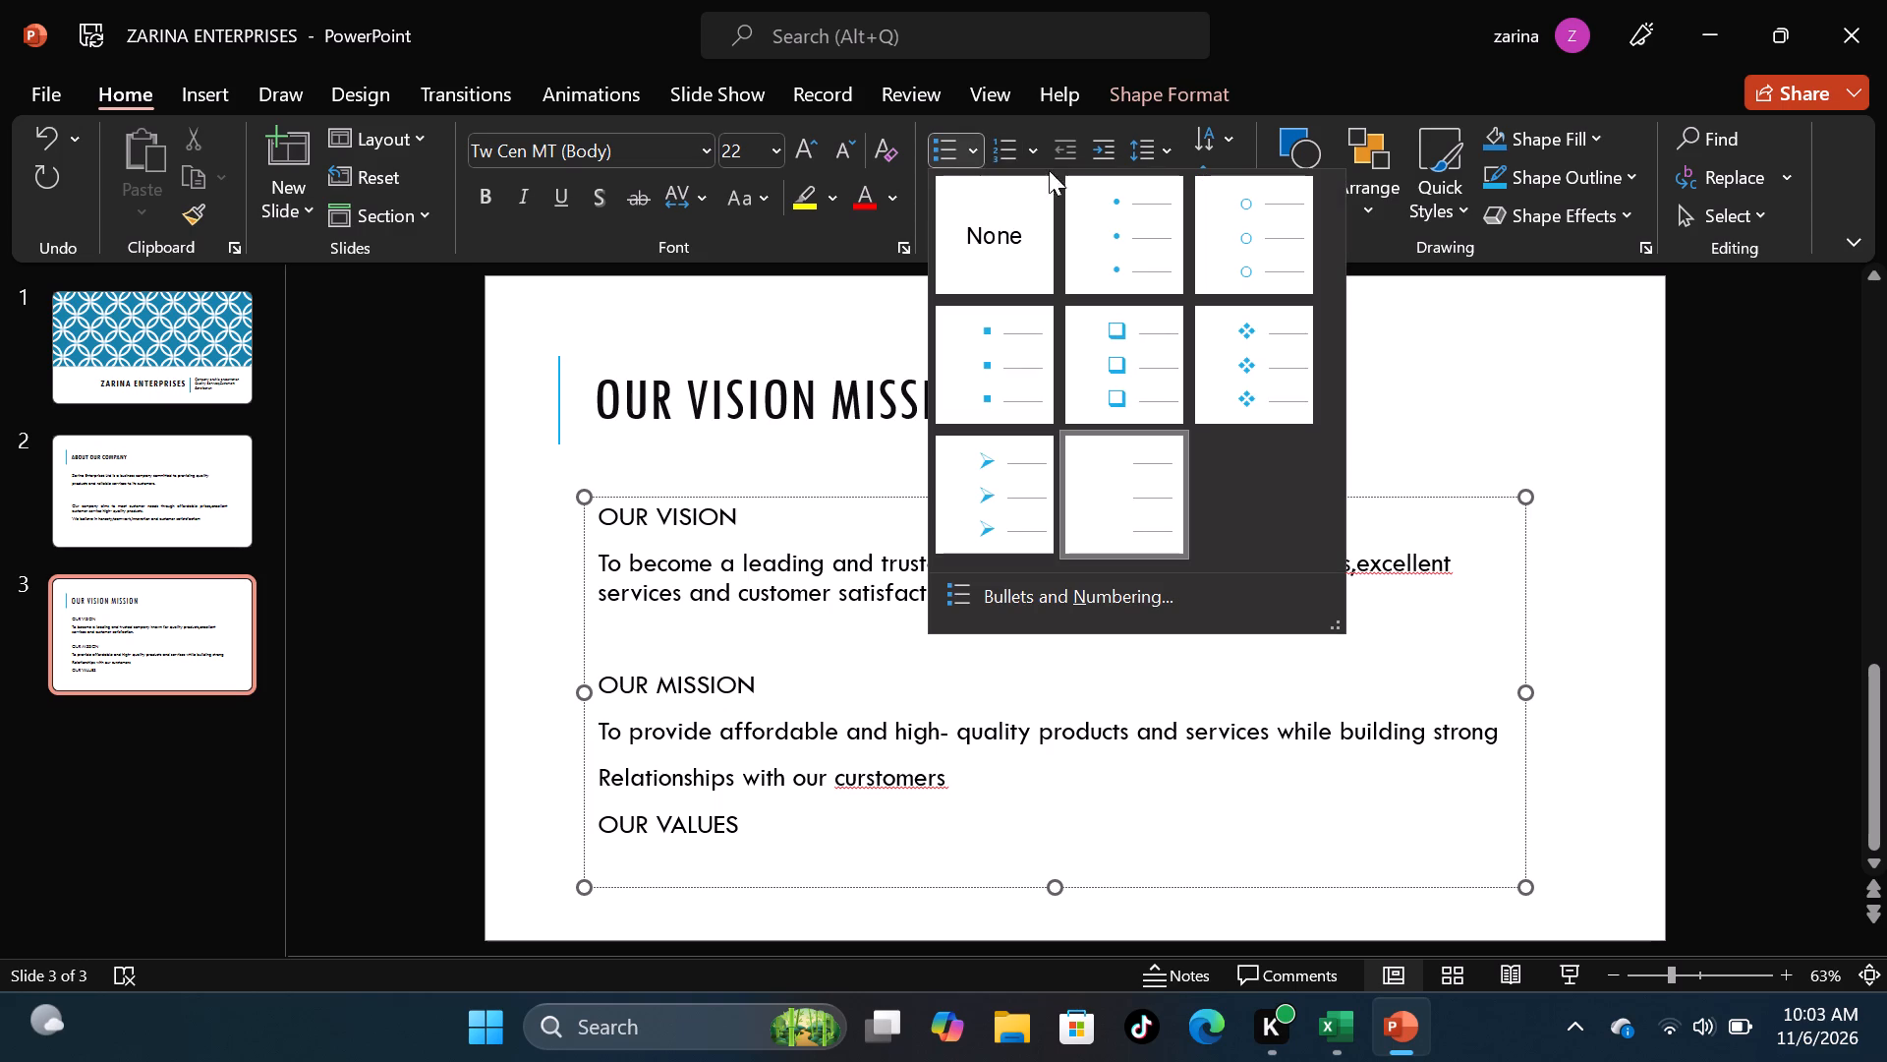
left_click(1112, 203)
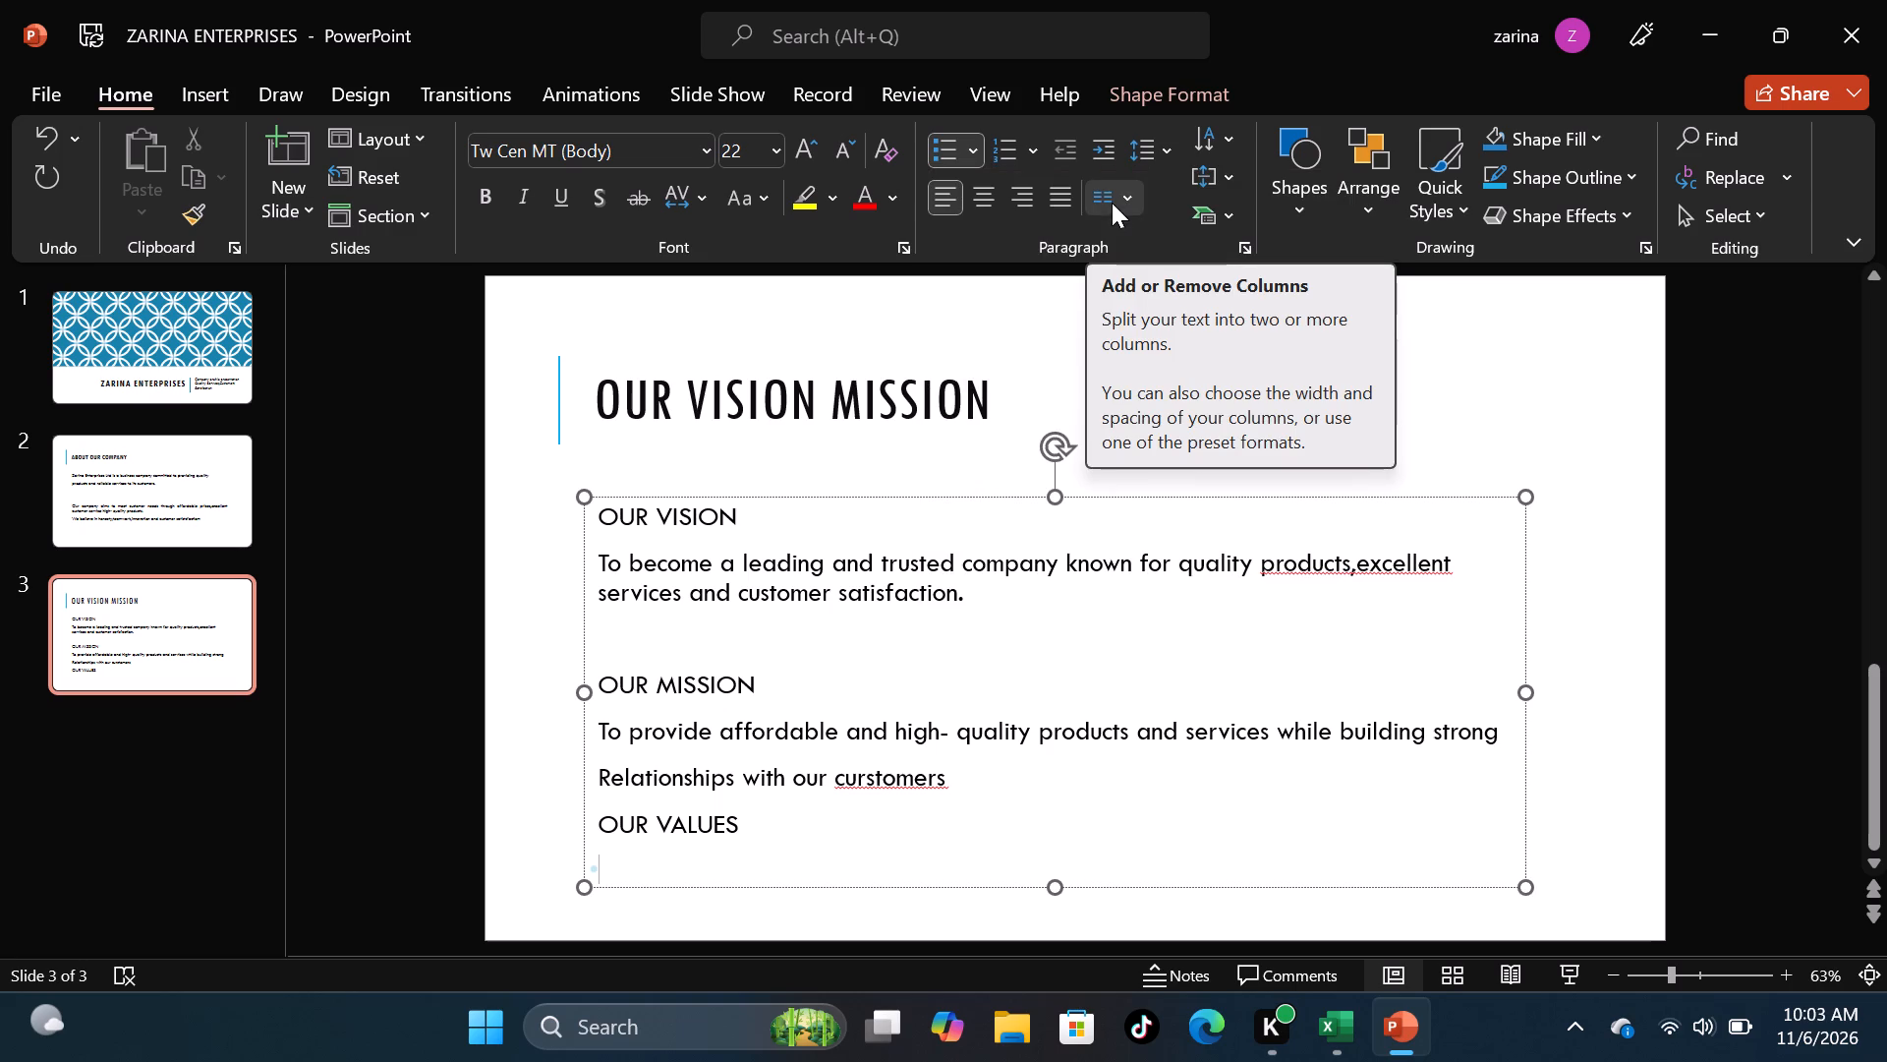
key("h")
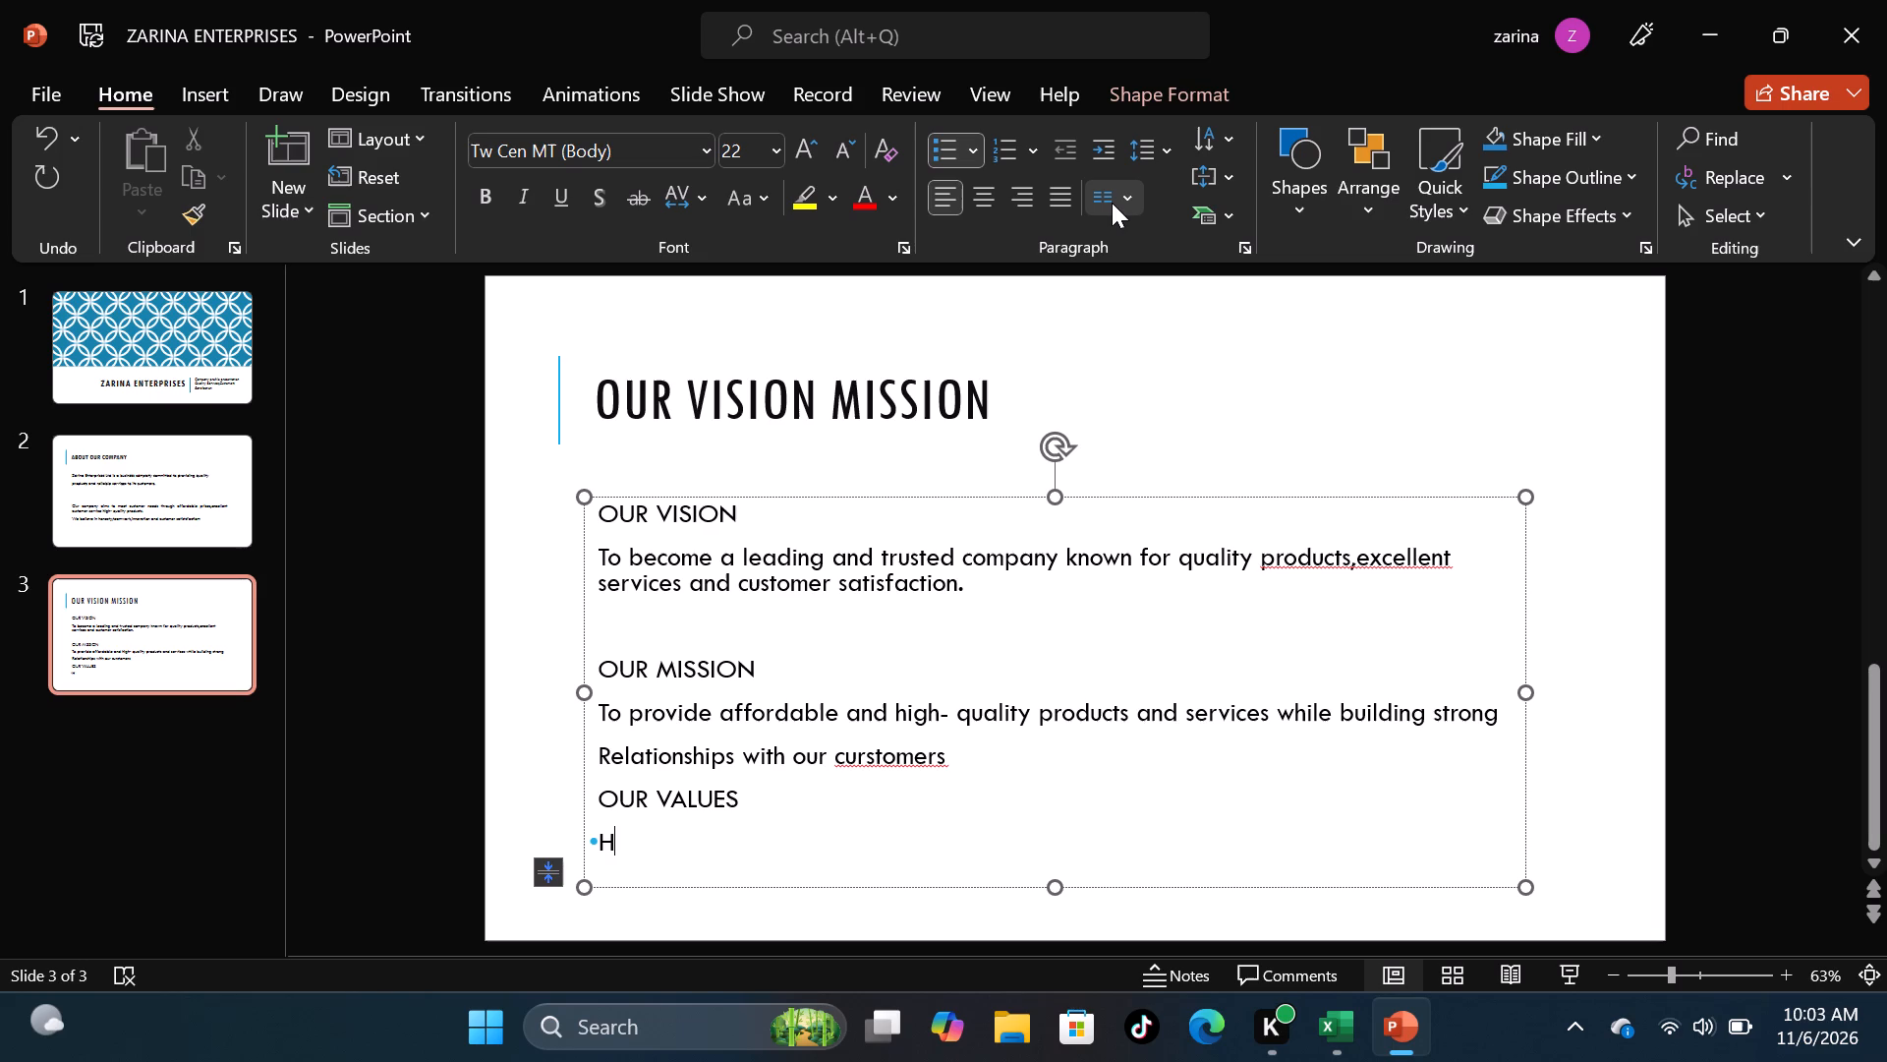
type("ones")
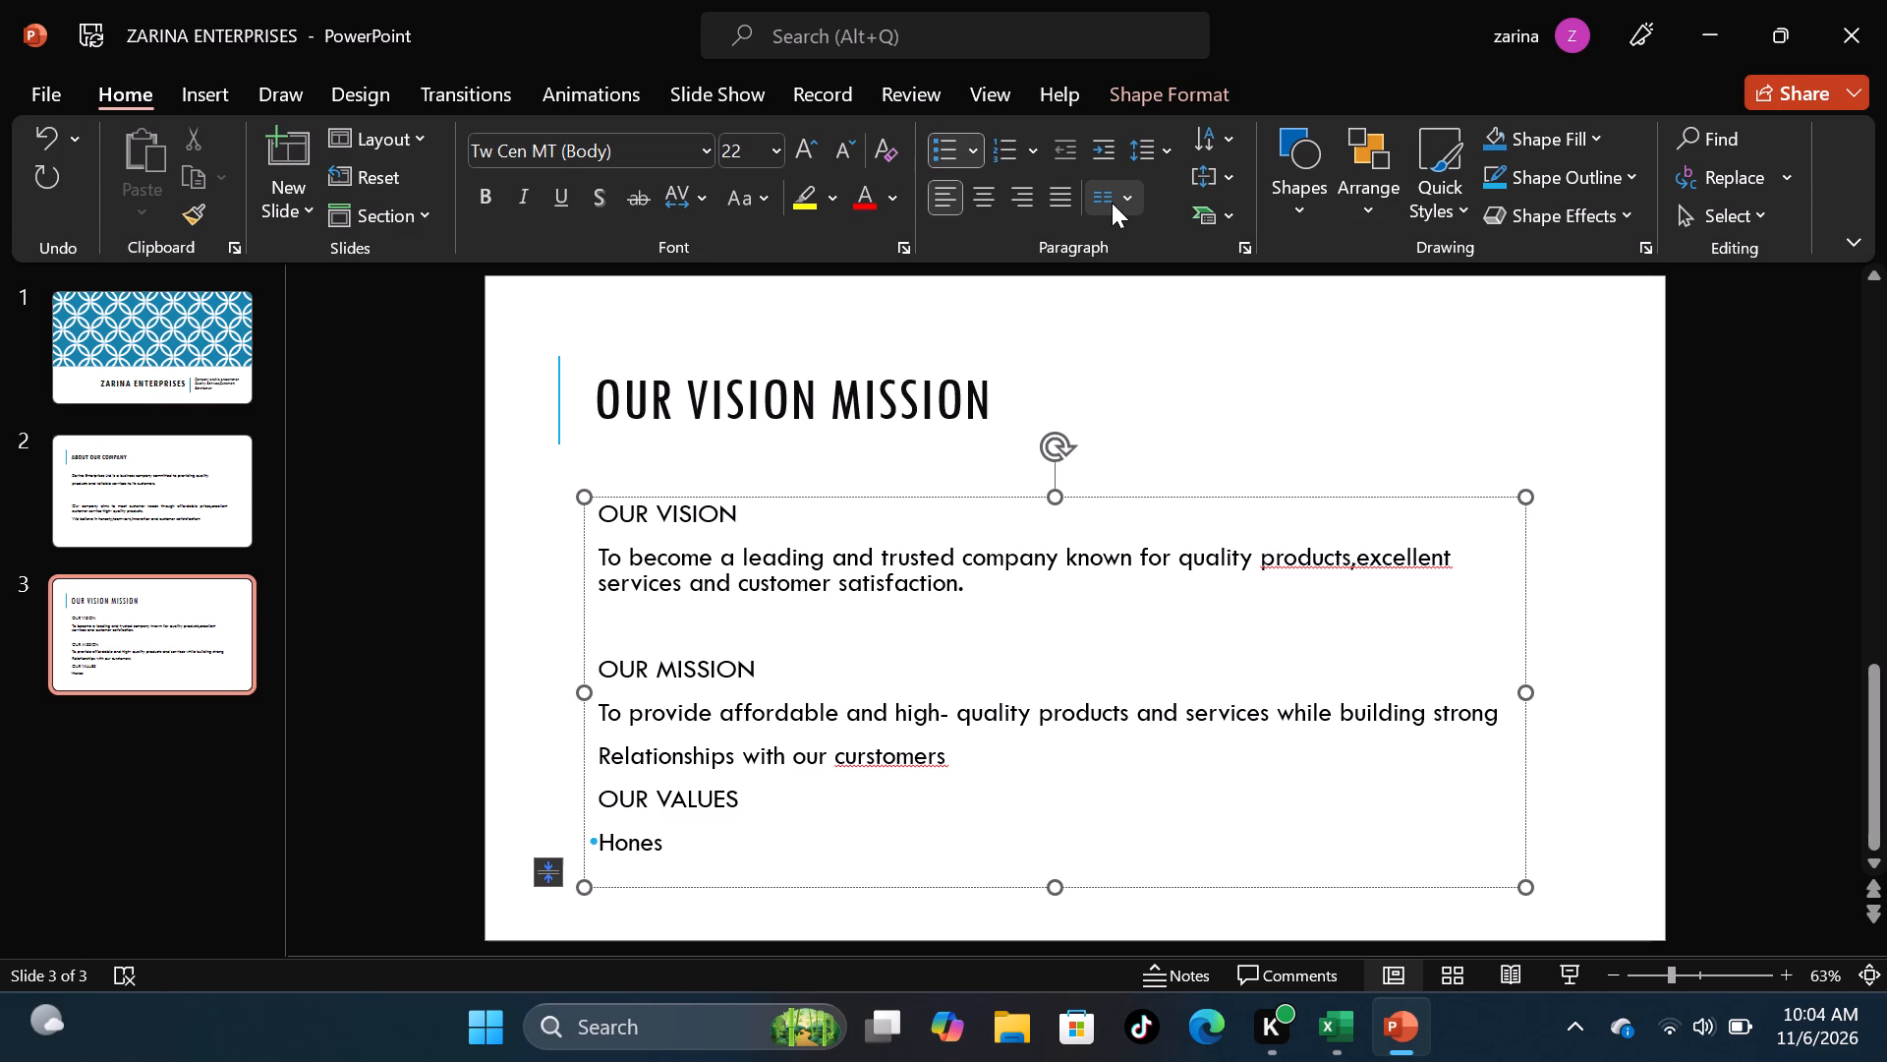
type("ty")
Add "Innovation" as the second bulleted item under the "OUR VALUES" heading on slide 3, below "Honesty".
key("Return")
key("i")
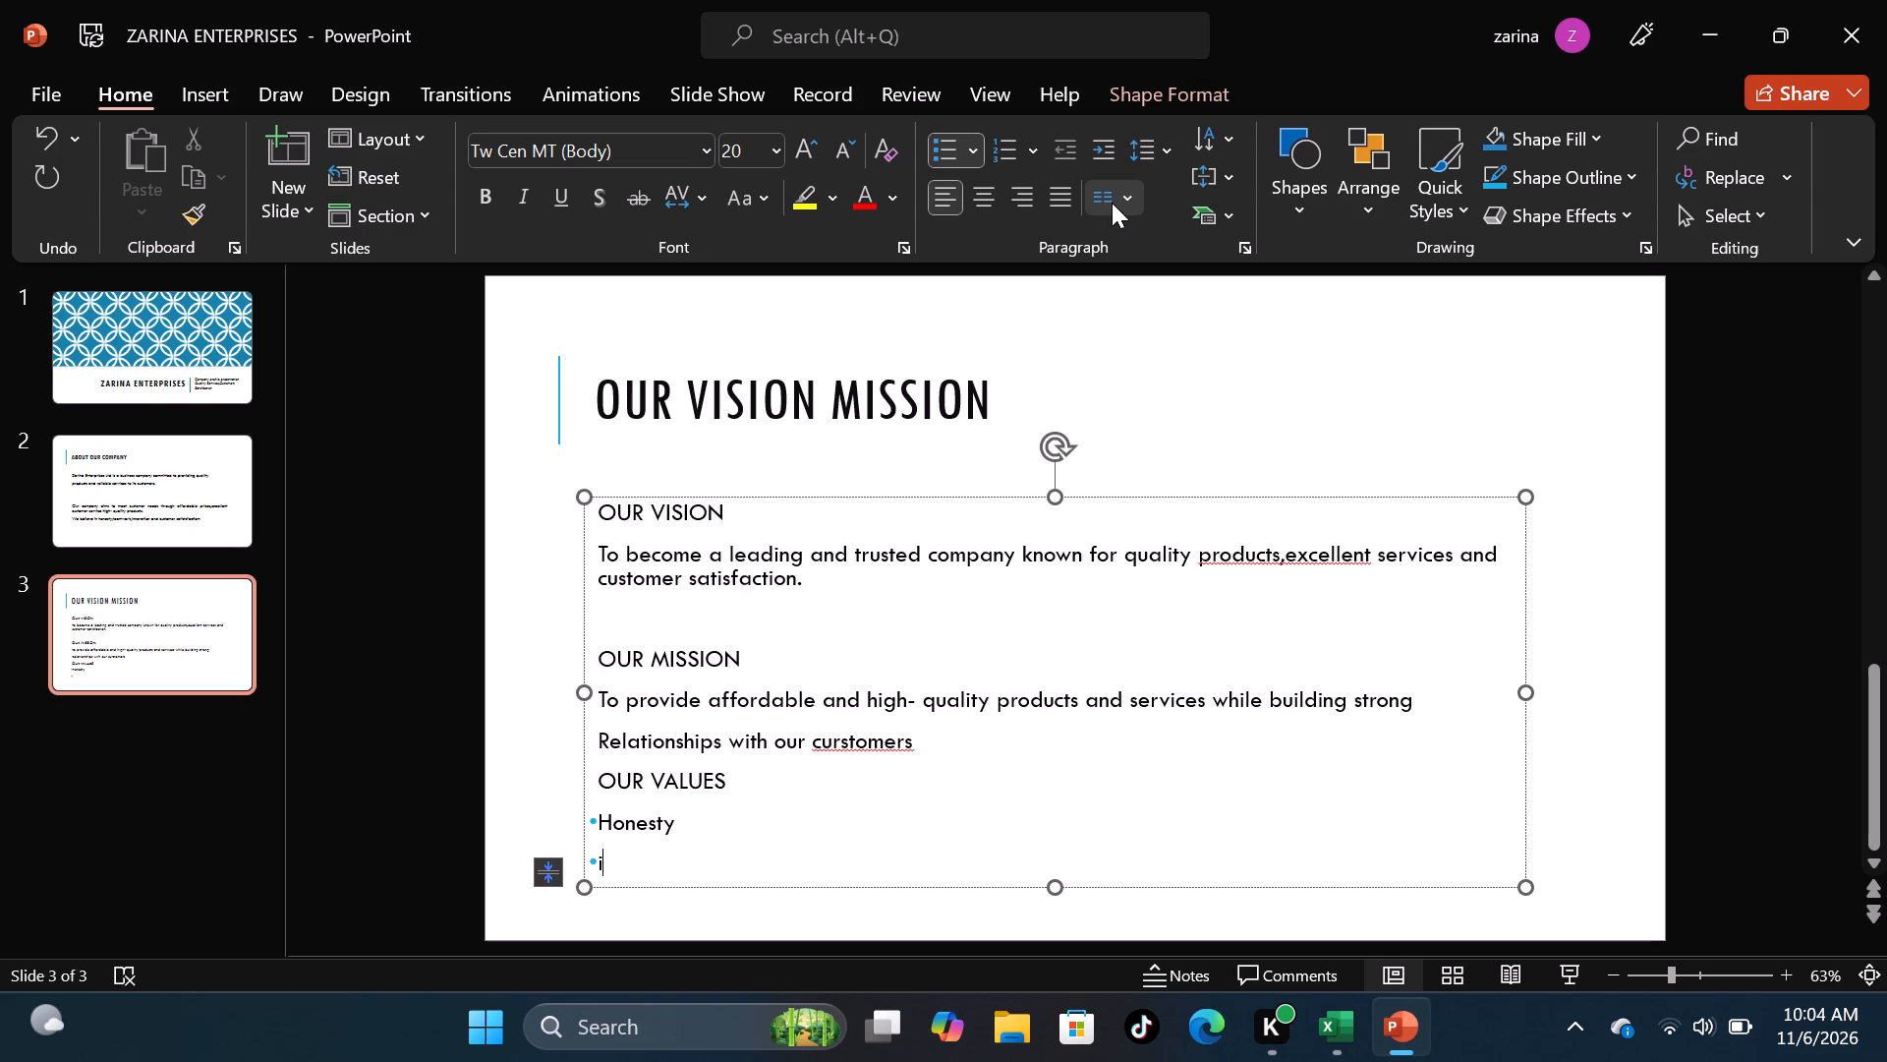
key("BackSpace")
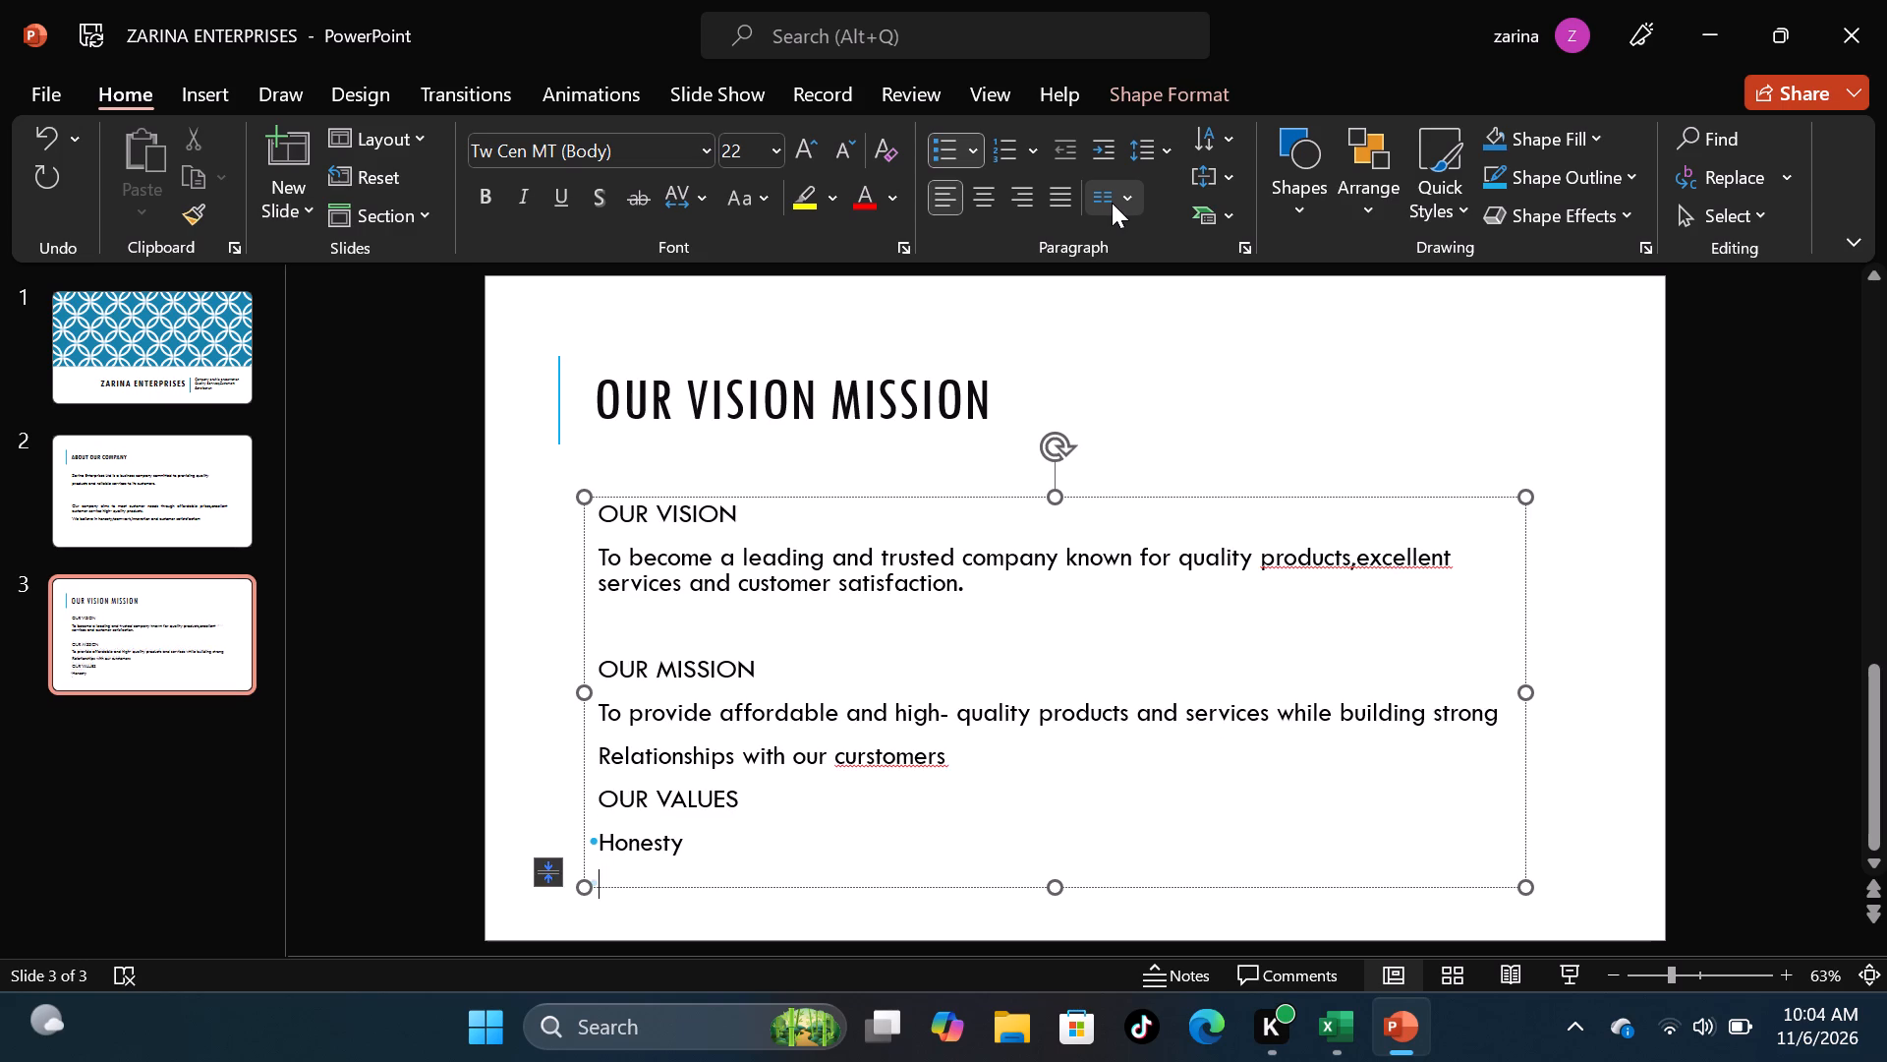
key("i")
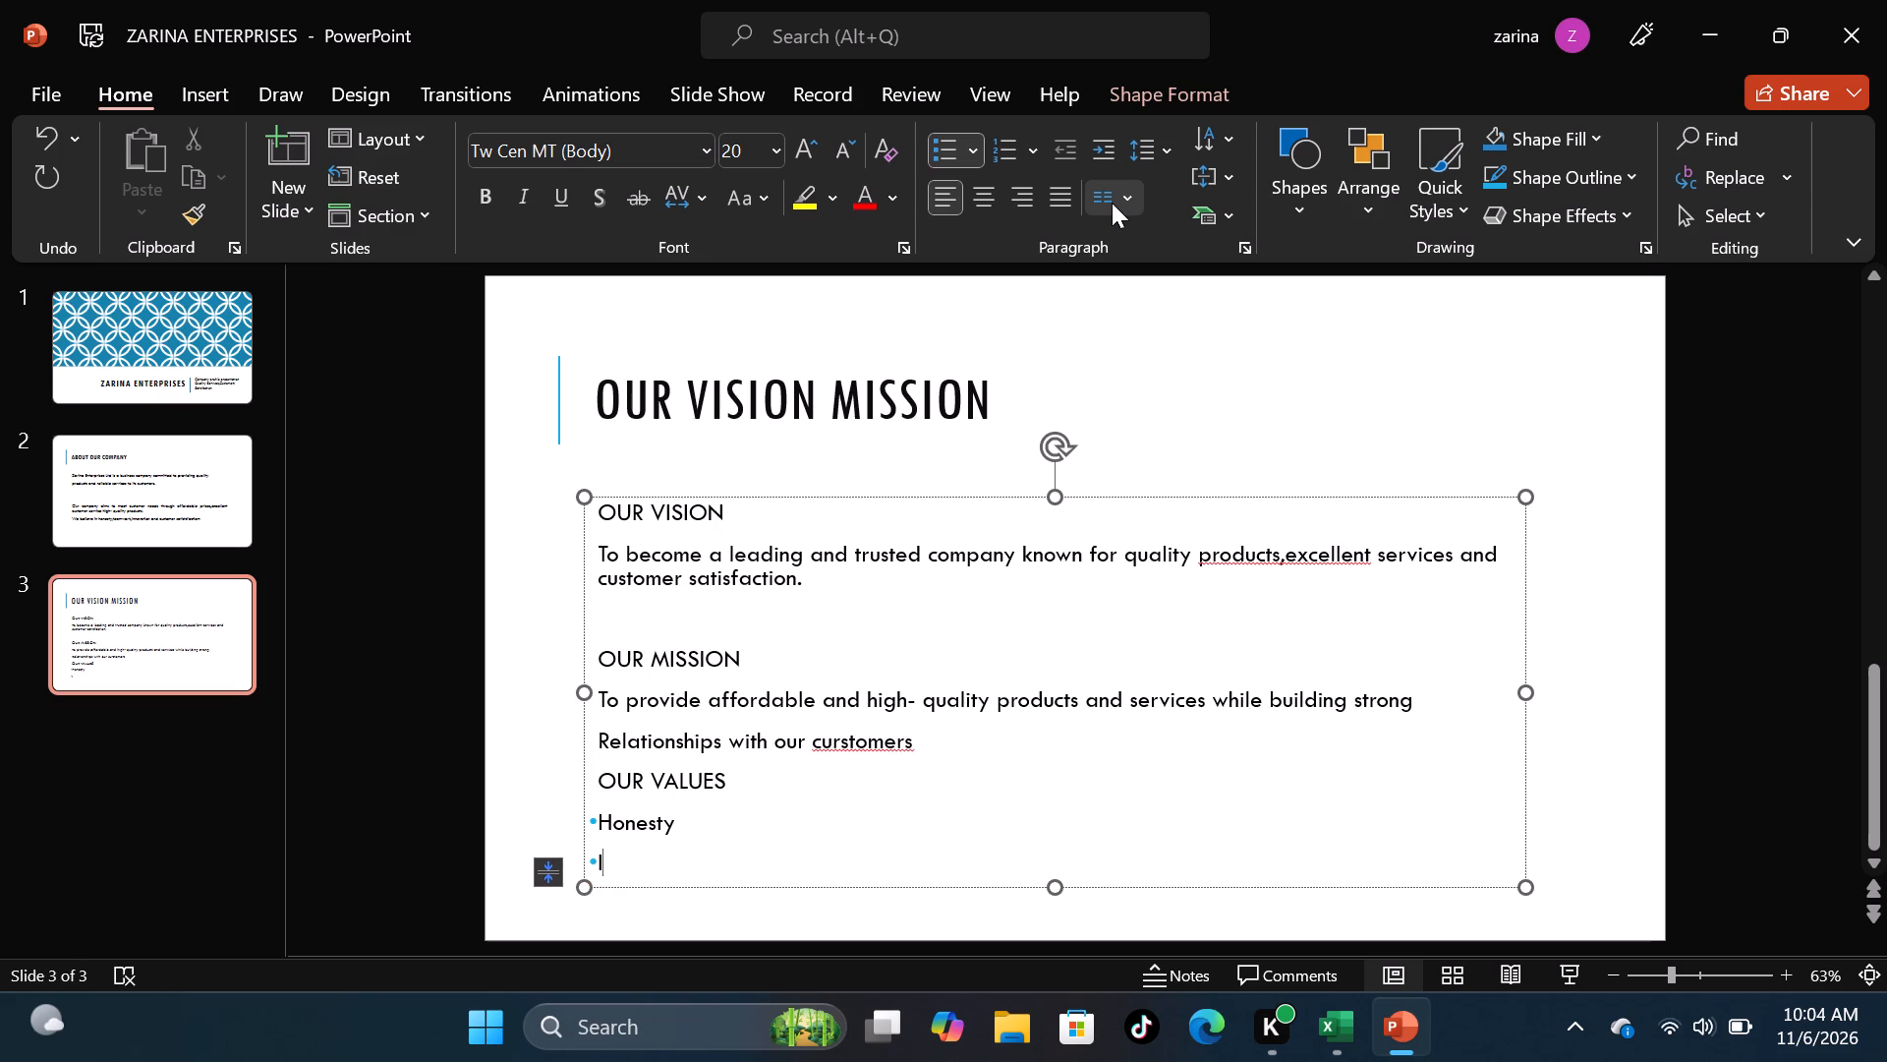
type("nn")
key("o")
type("va")
type("tion")
key("Right")
key("Return")
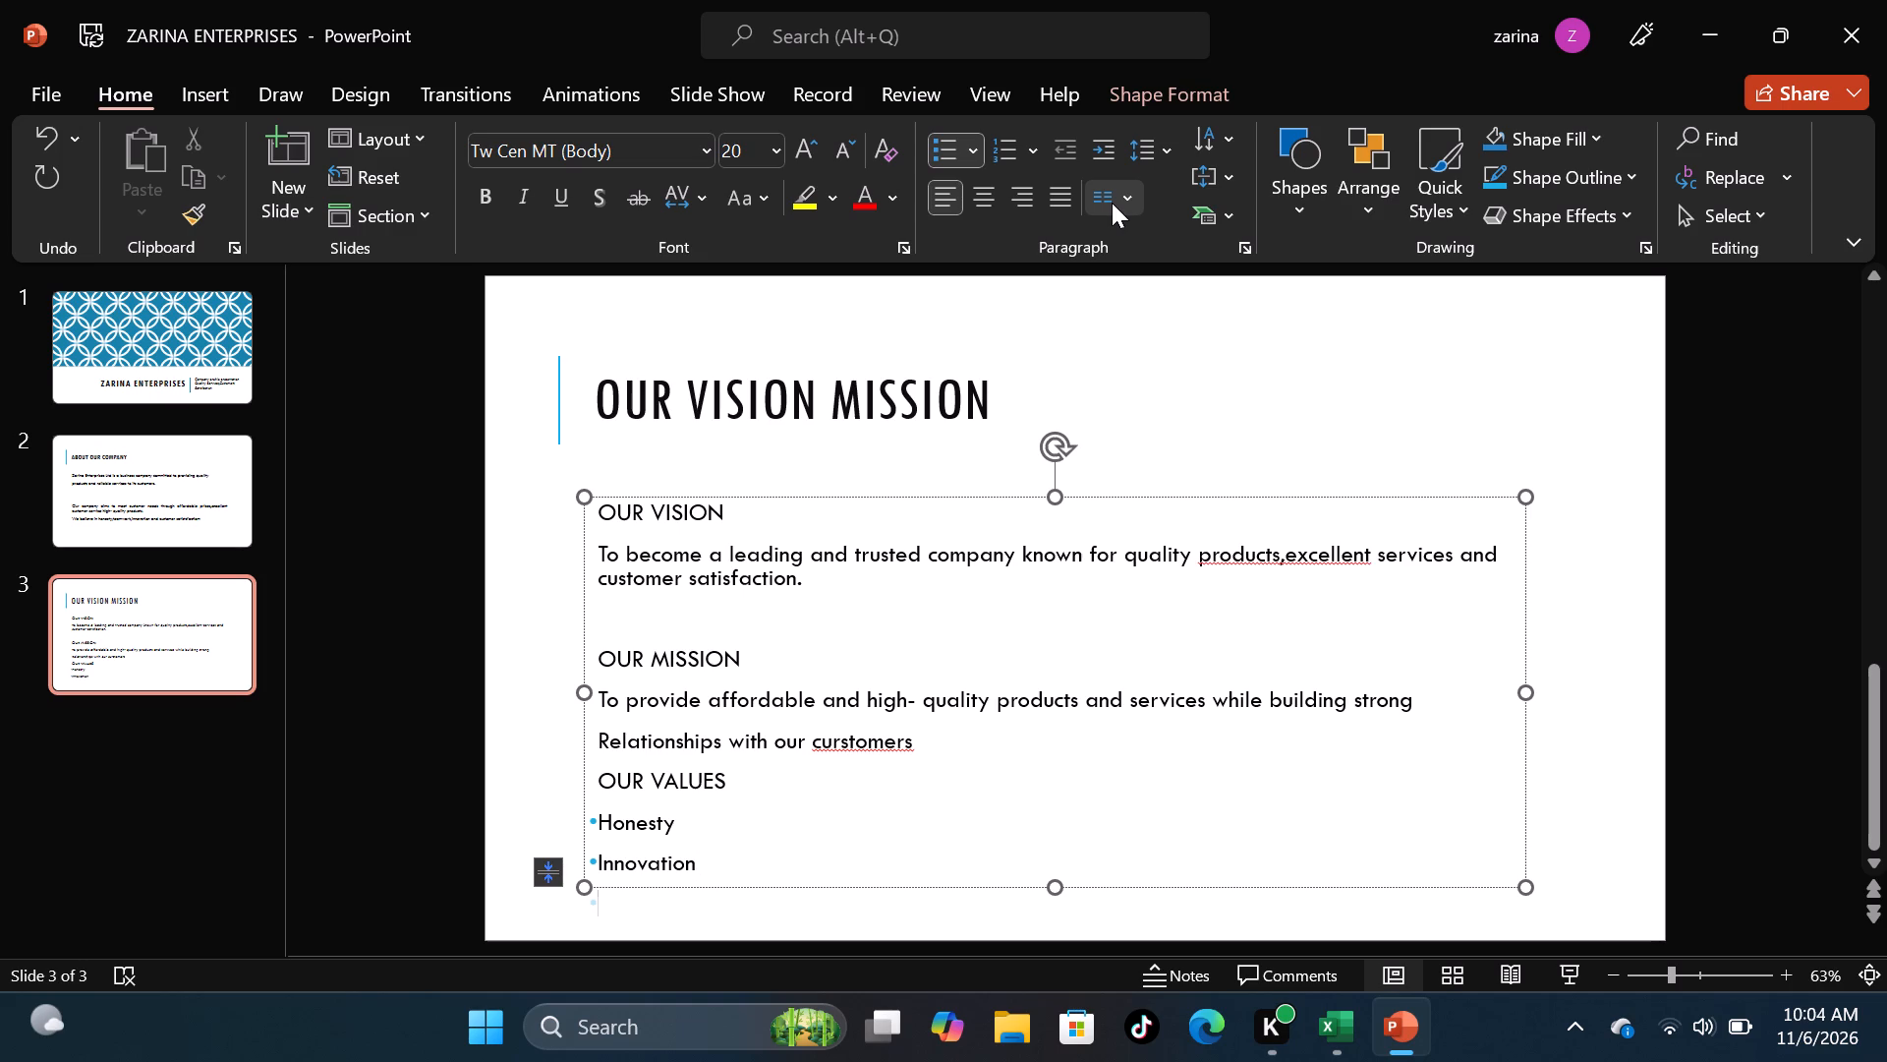
key("BackSpace")
Centre-align the "Honesty" list item under the "OUR VALUES" heading.
left_click(754, 803)
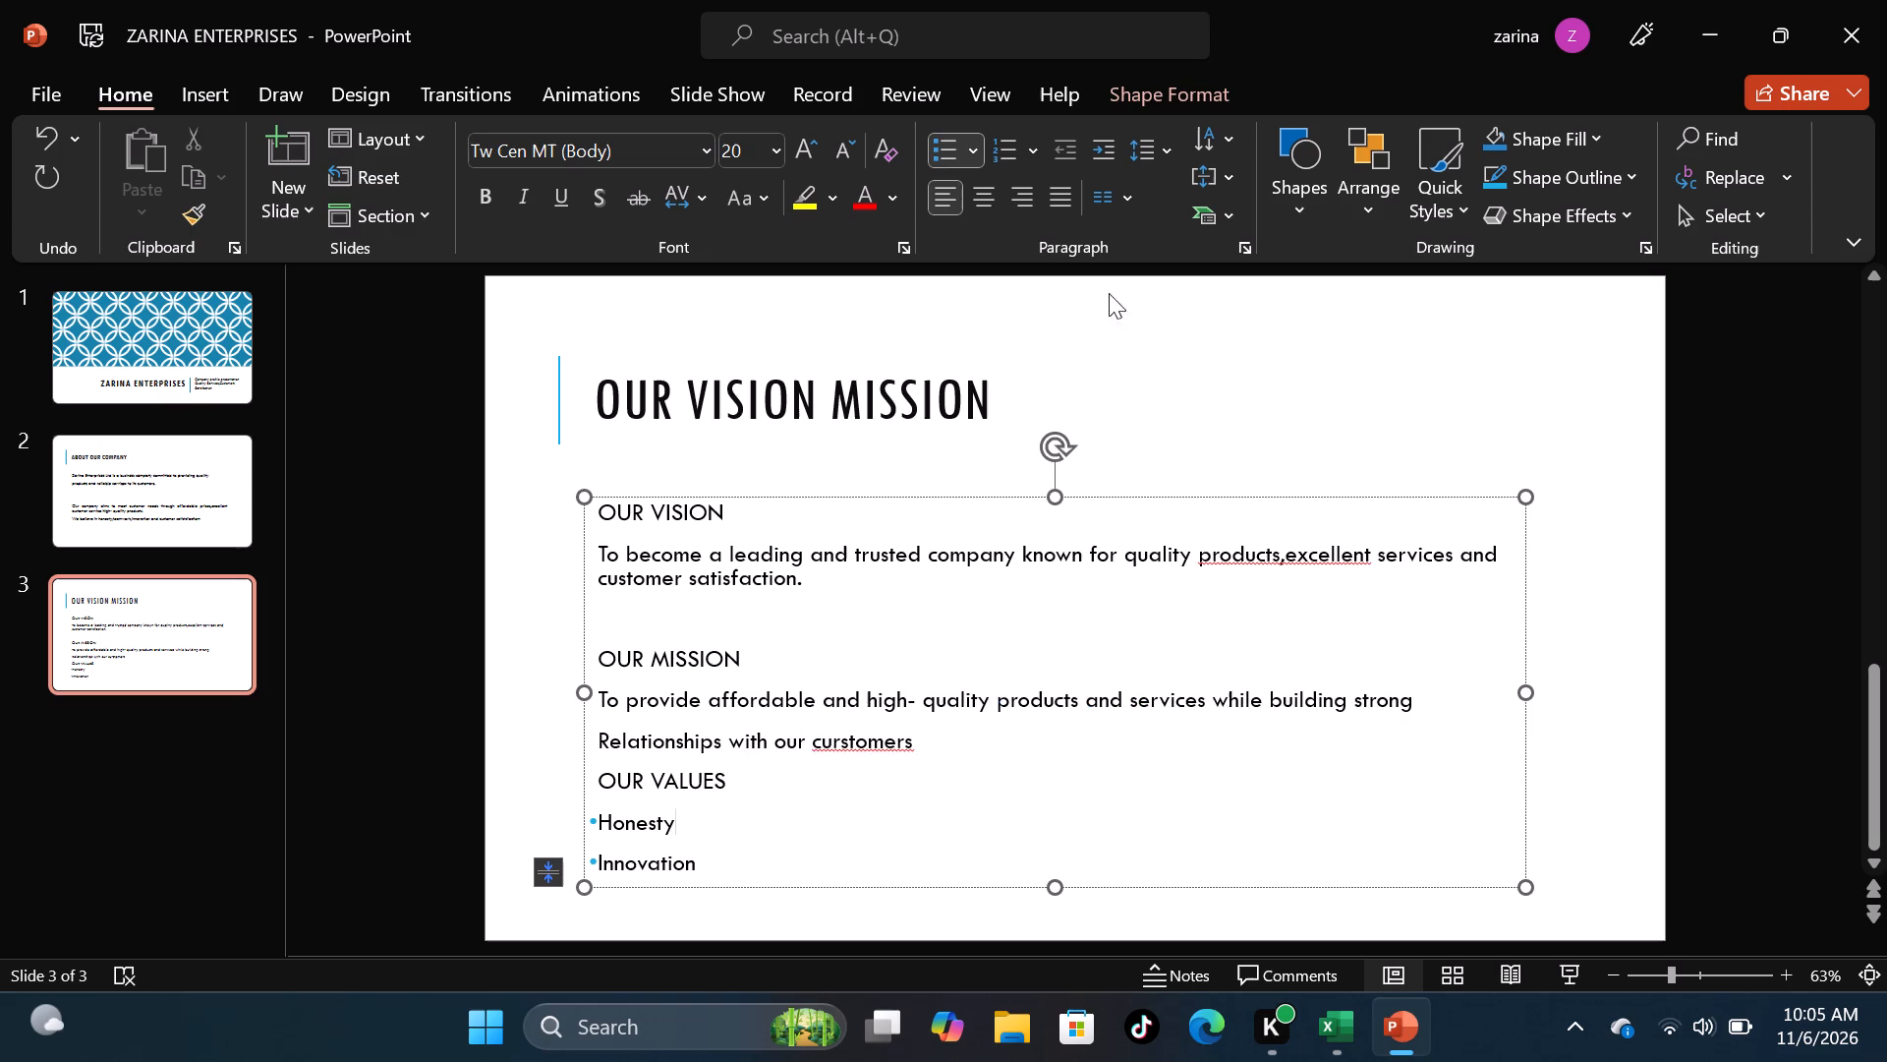
left_click(1019, 208)
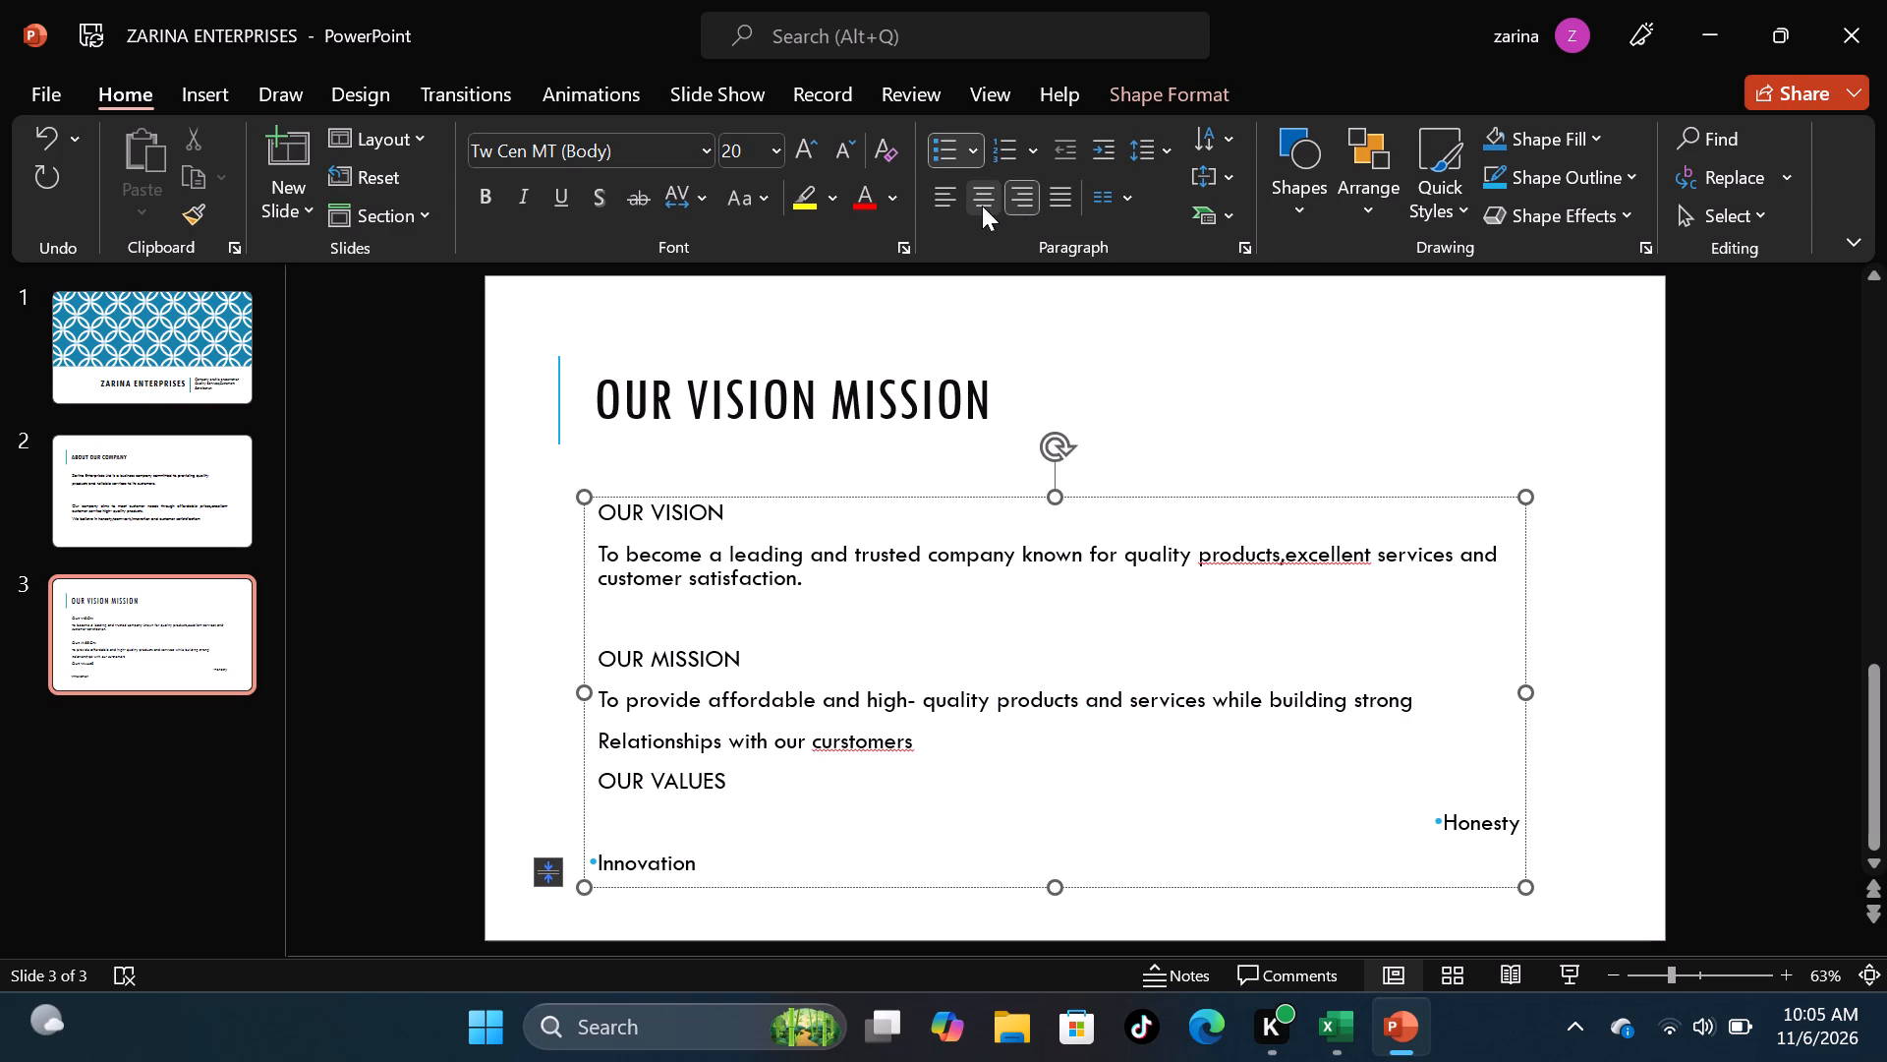
left_click(982, 205)
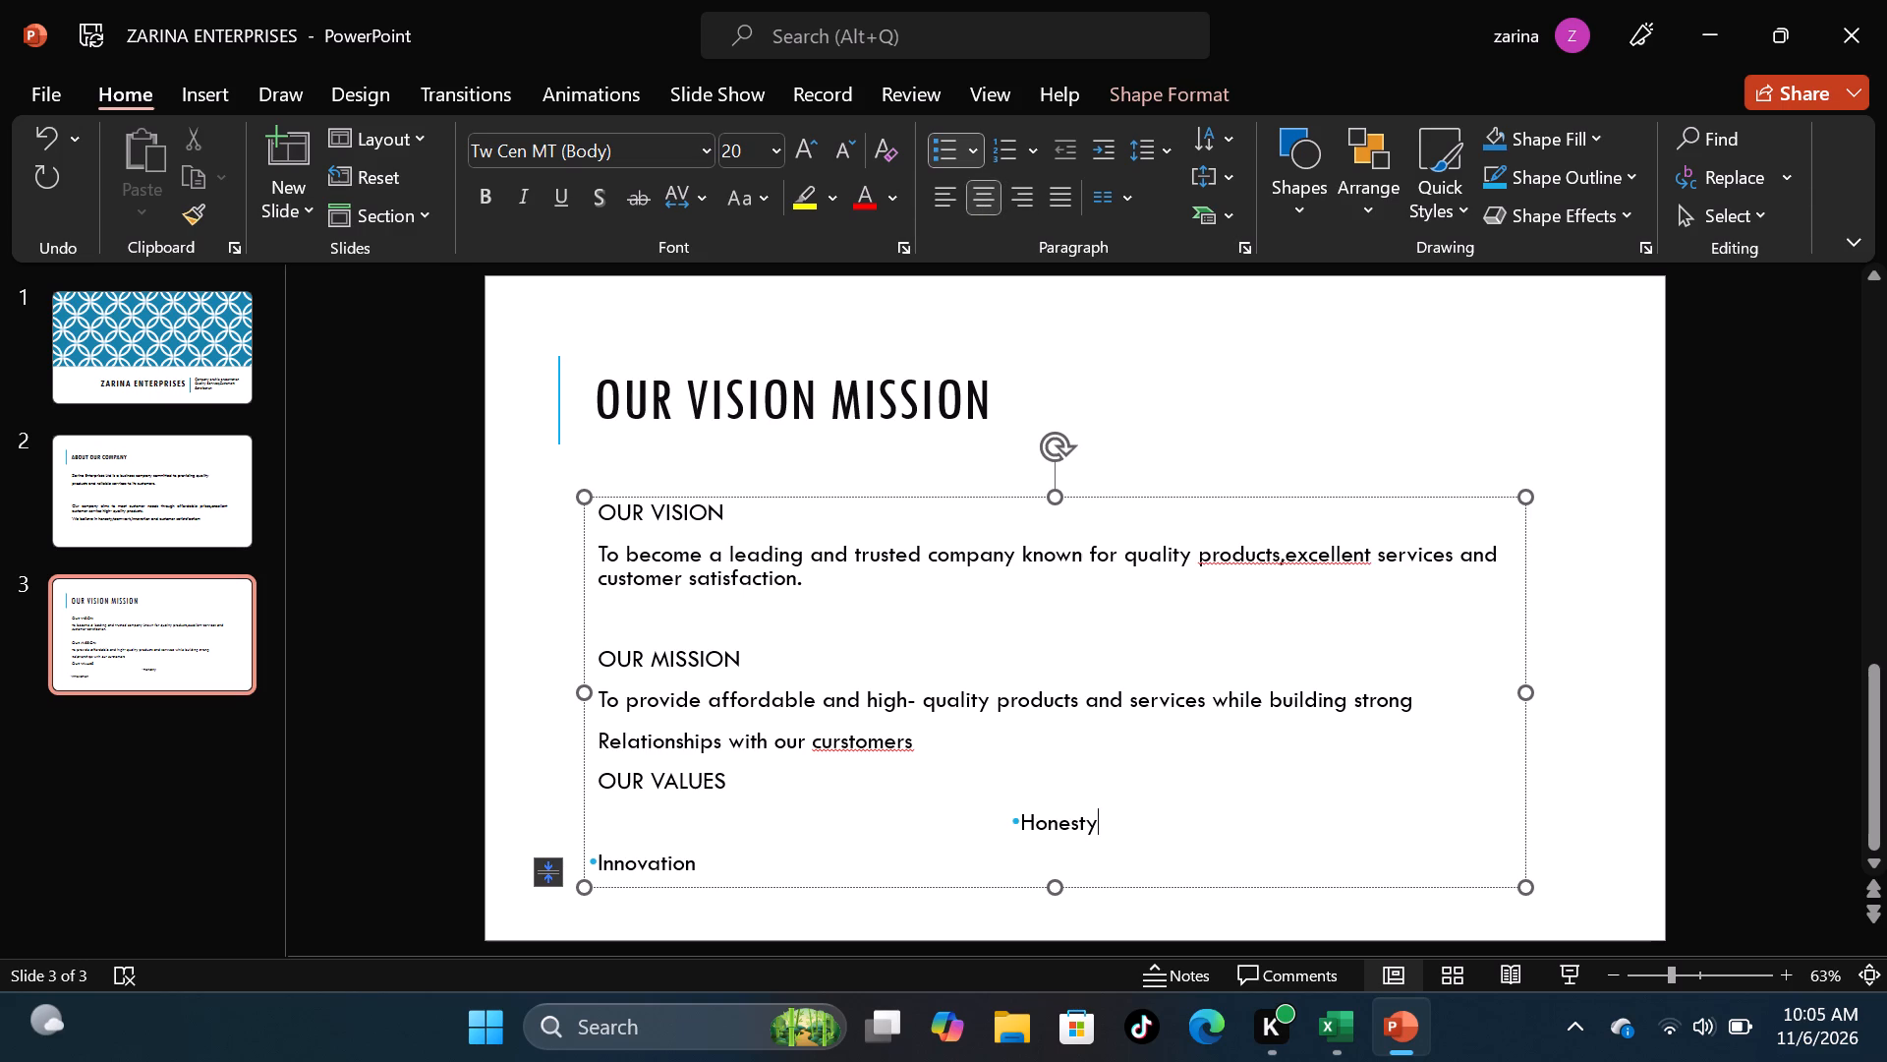
Add "Team work" as a centred bulleted item directly below "Honesty" in the values list.
key("Return")
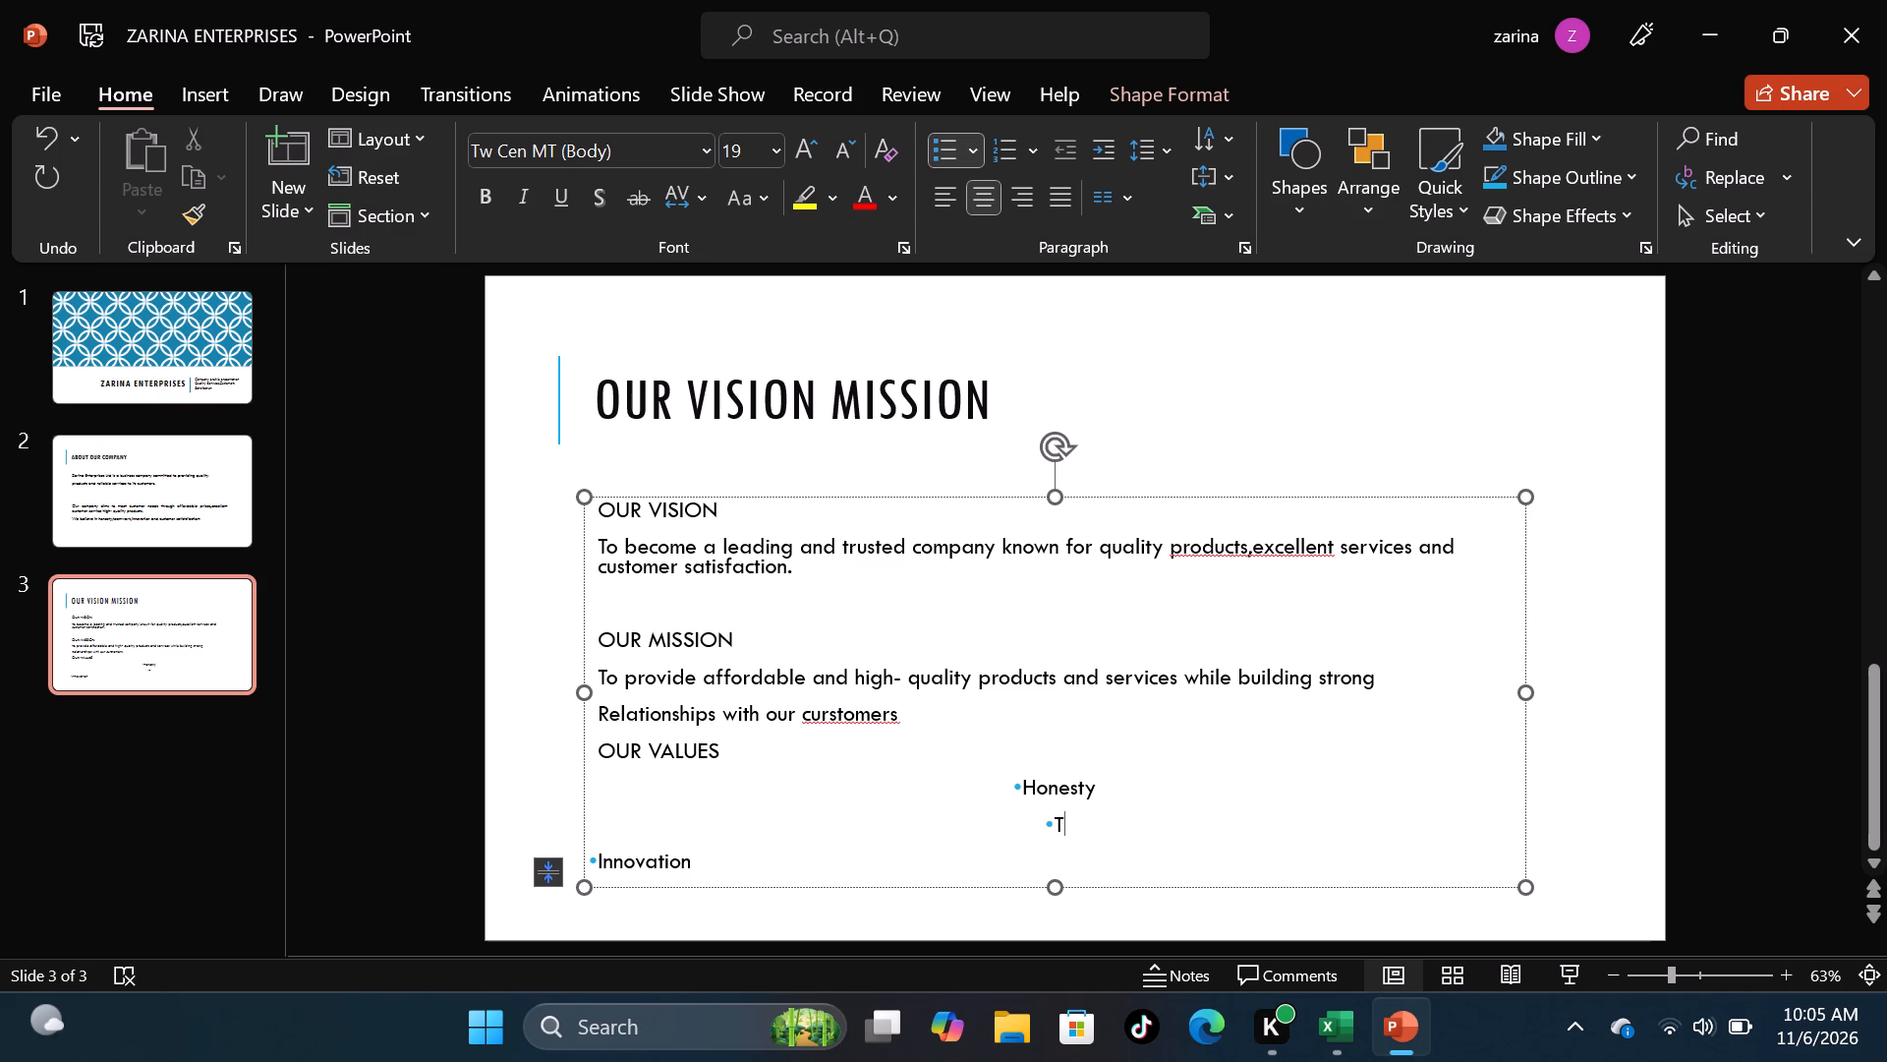
key("e")
key("BackSpace")
type("eam")
key("space")
key("w")
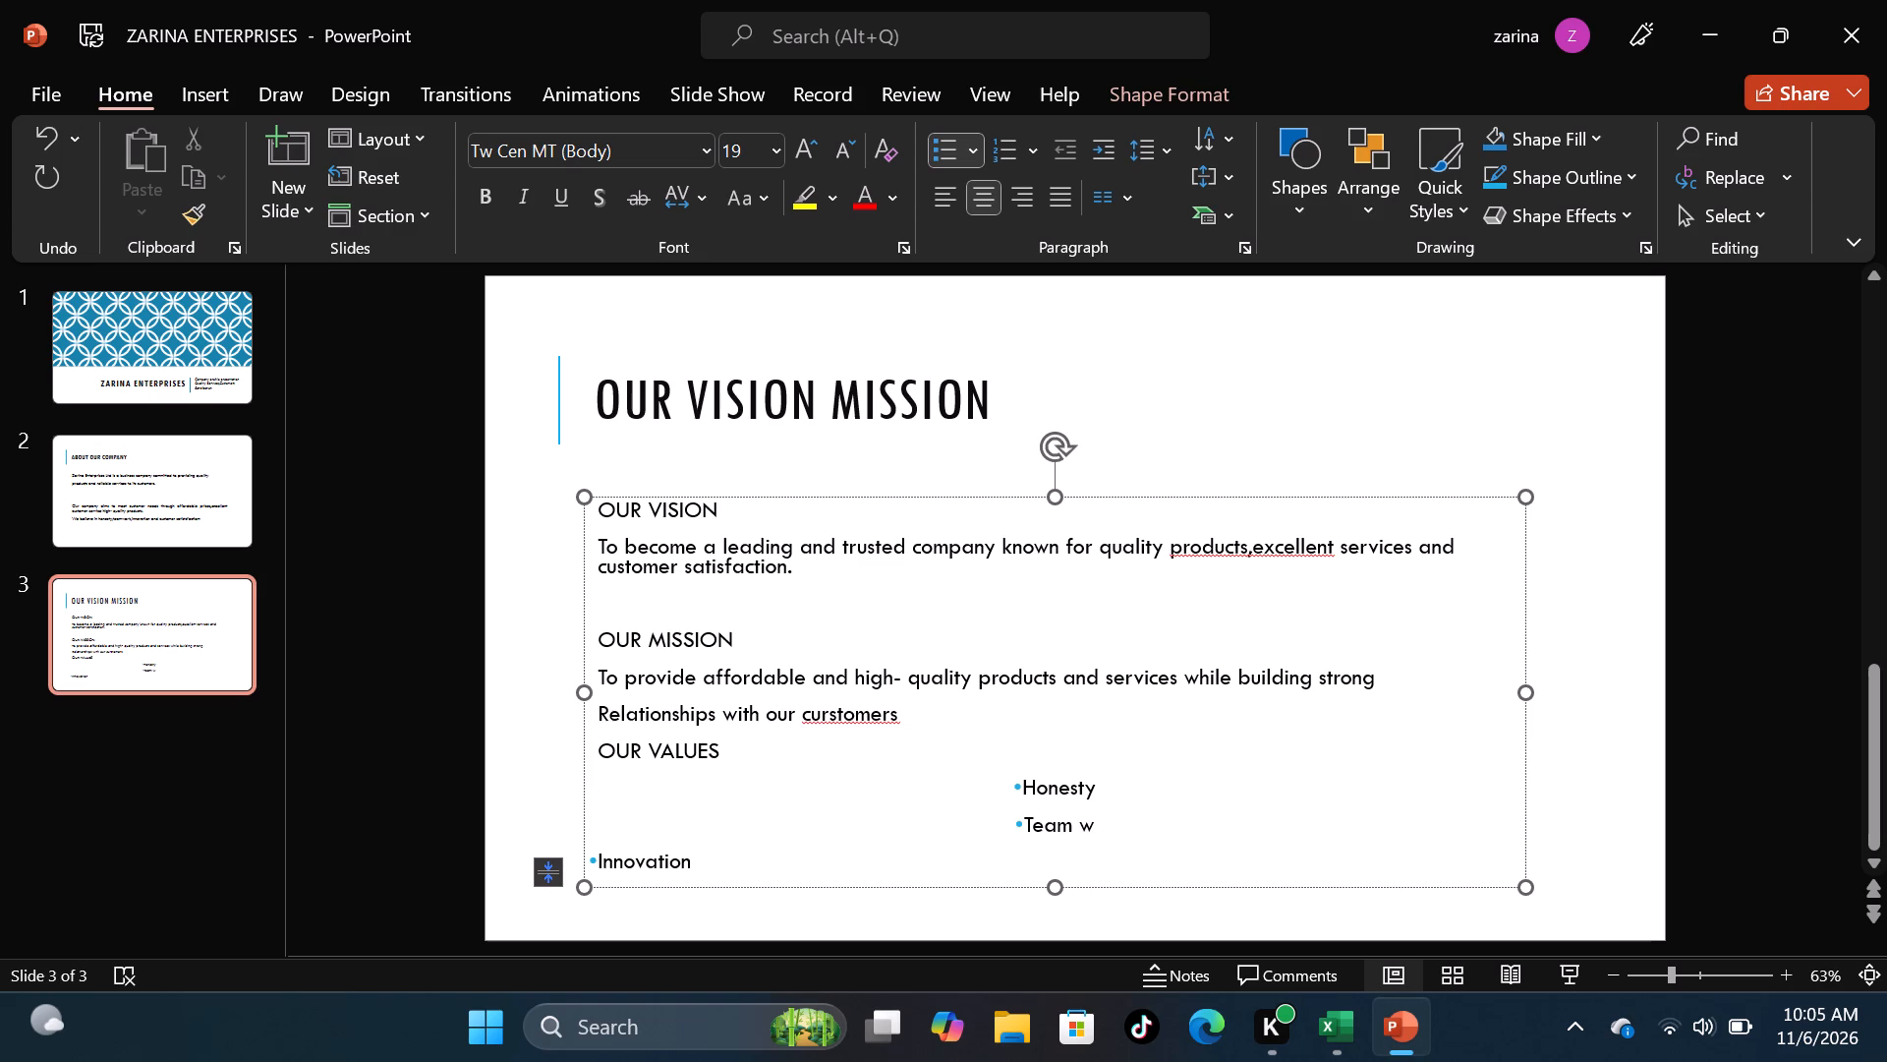
type("or")
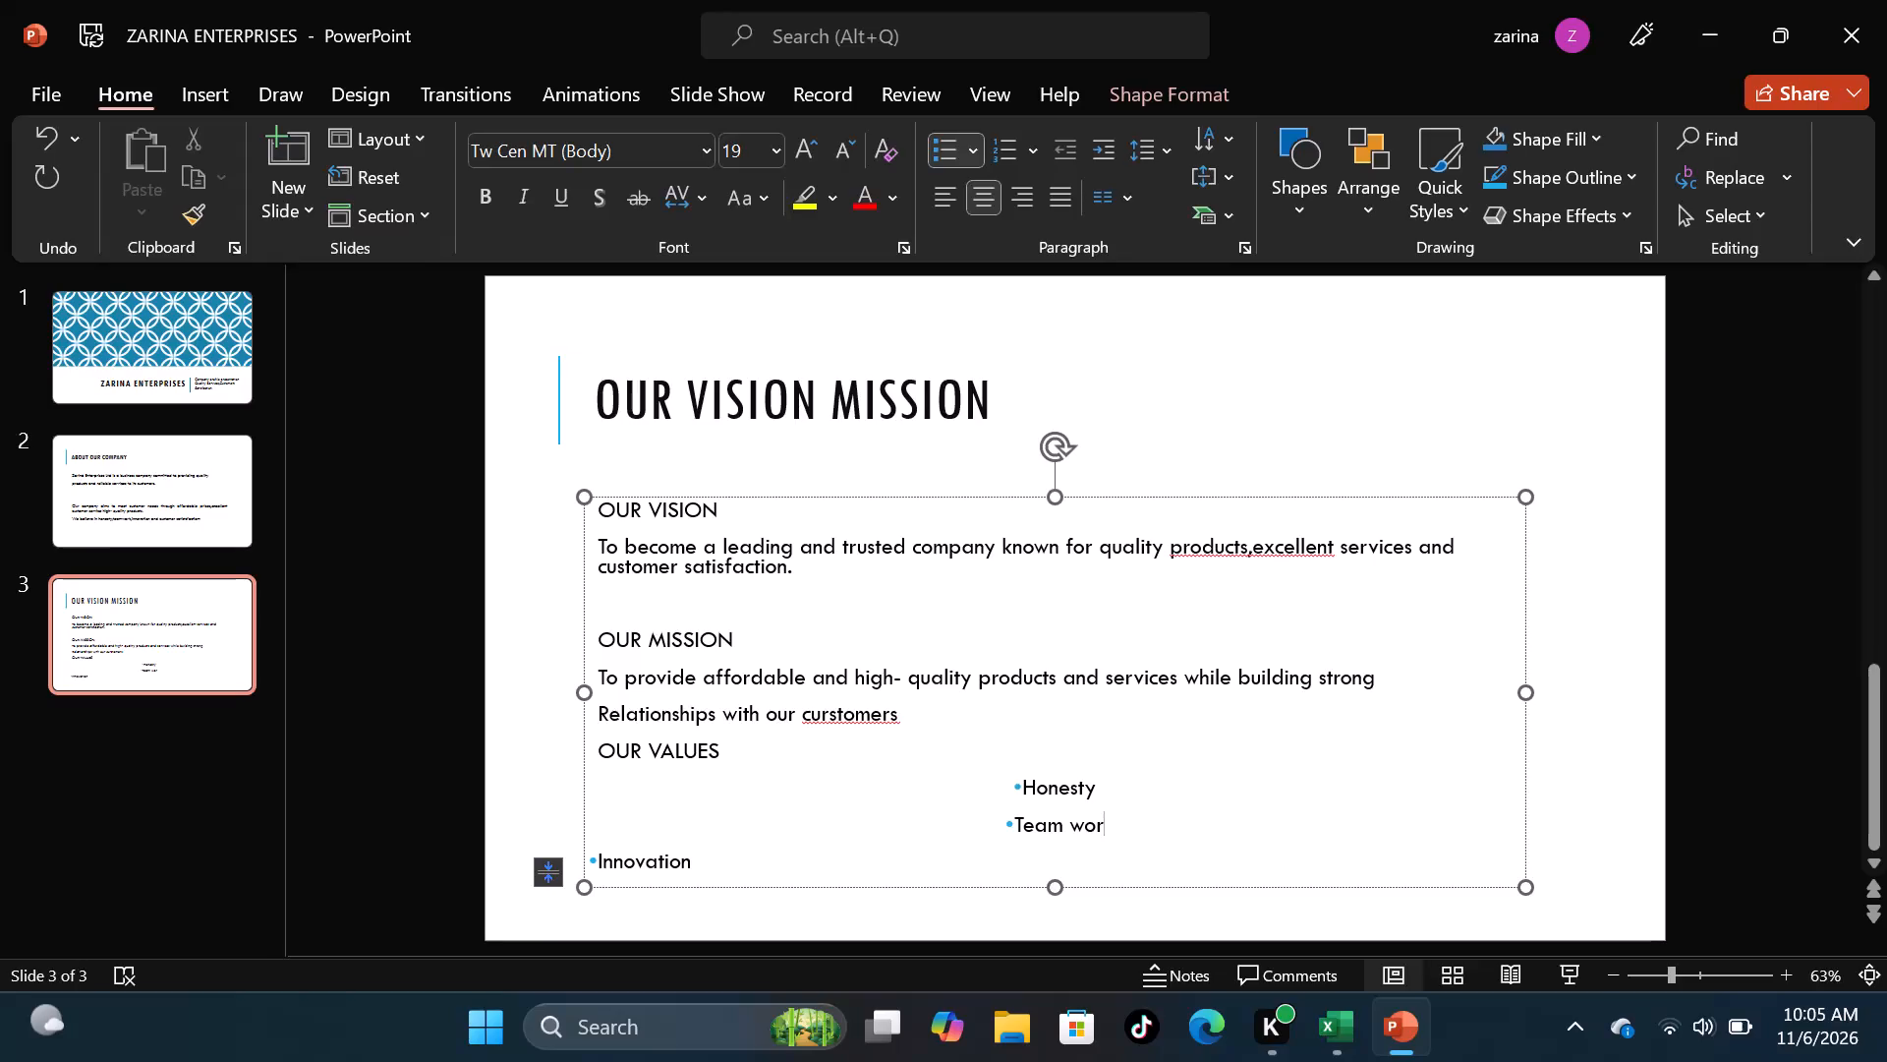
key("k")
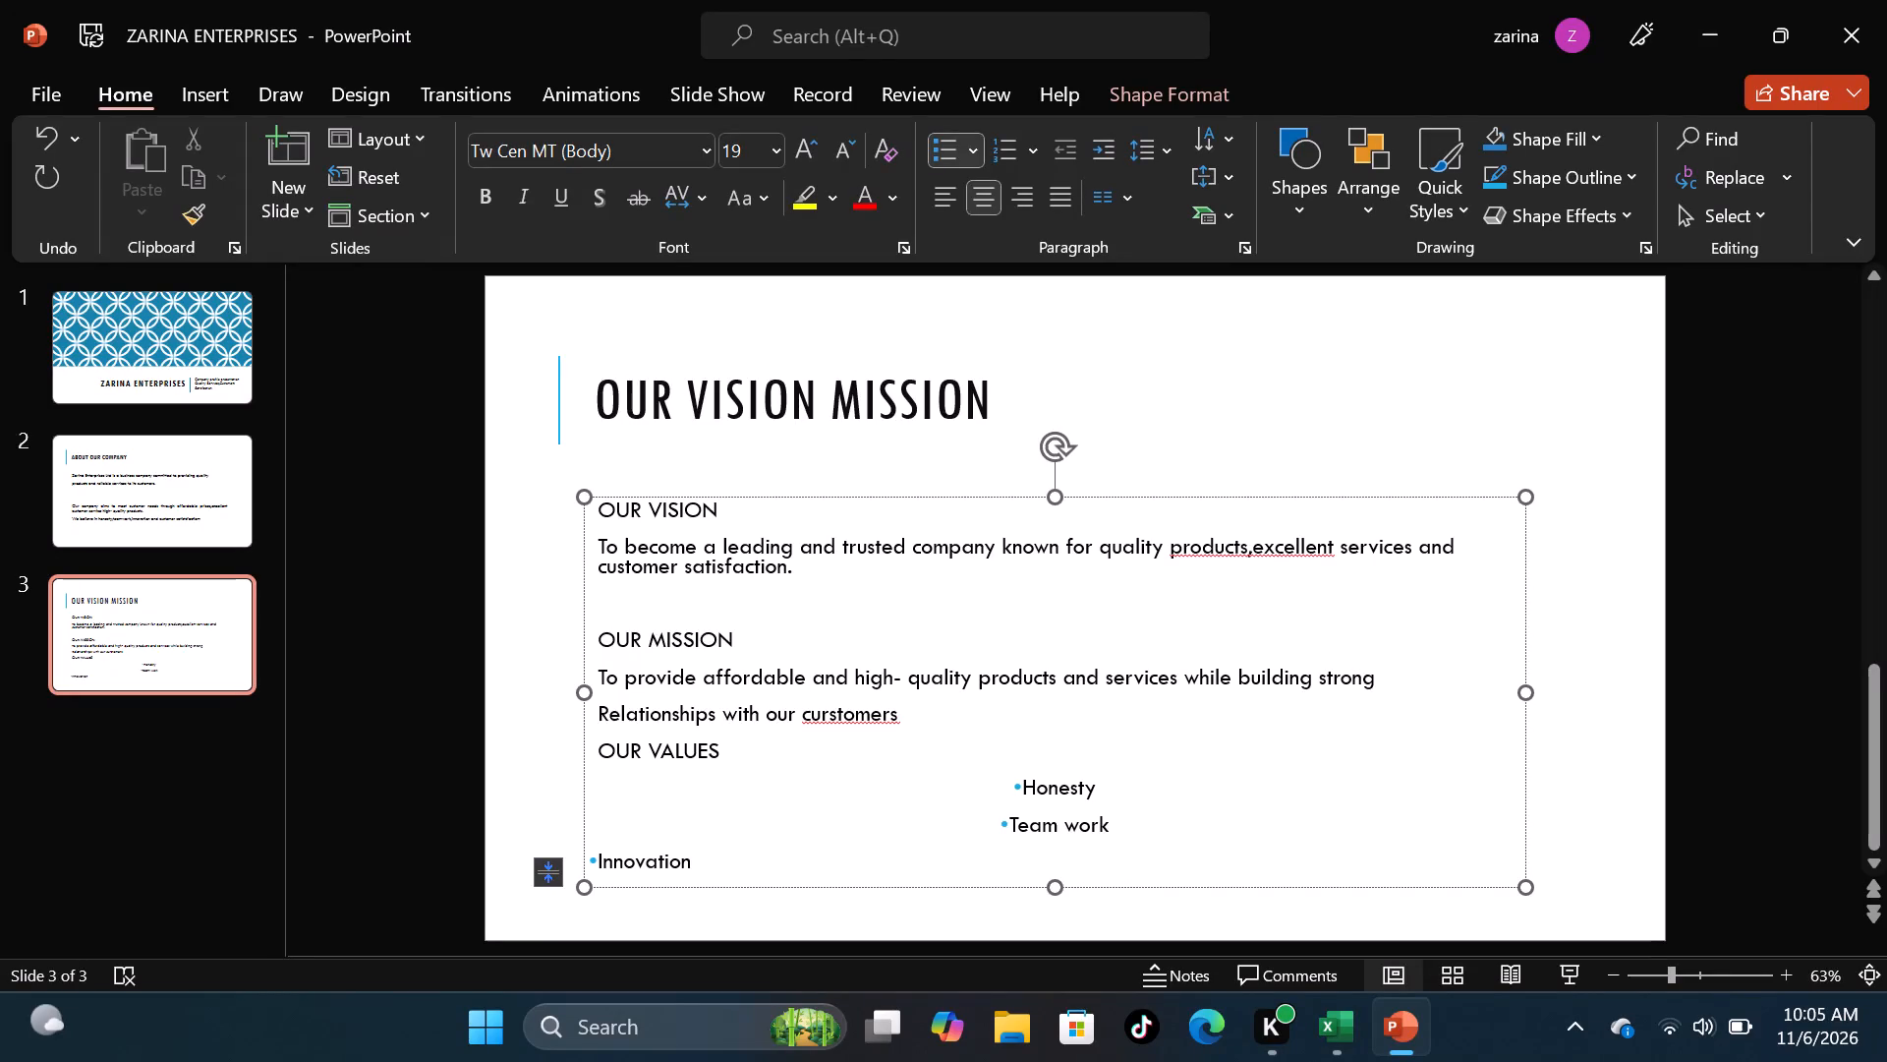
Add "Customer satisfaction" as a centred bulleted item directly below "Team work" in the values list.
key("Return")
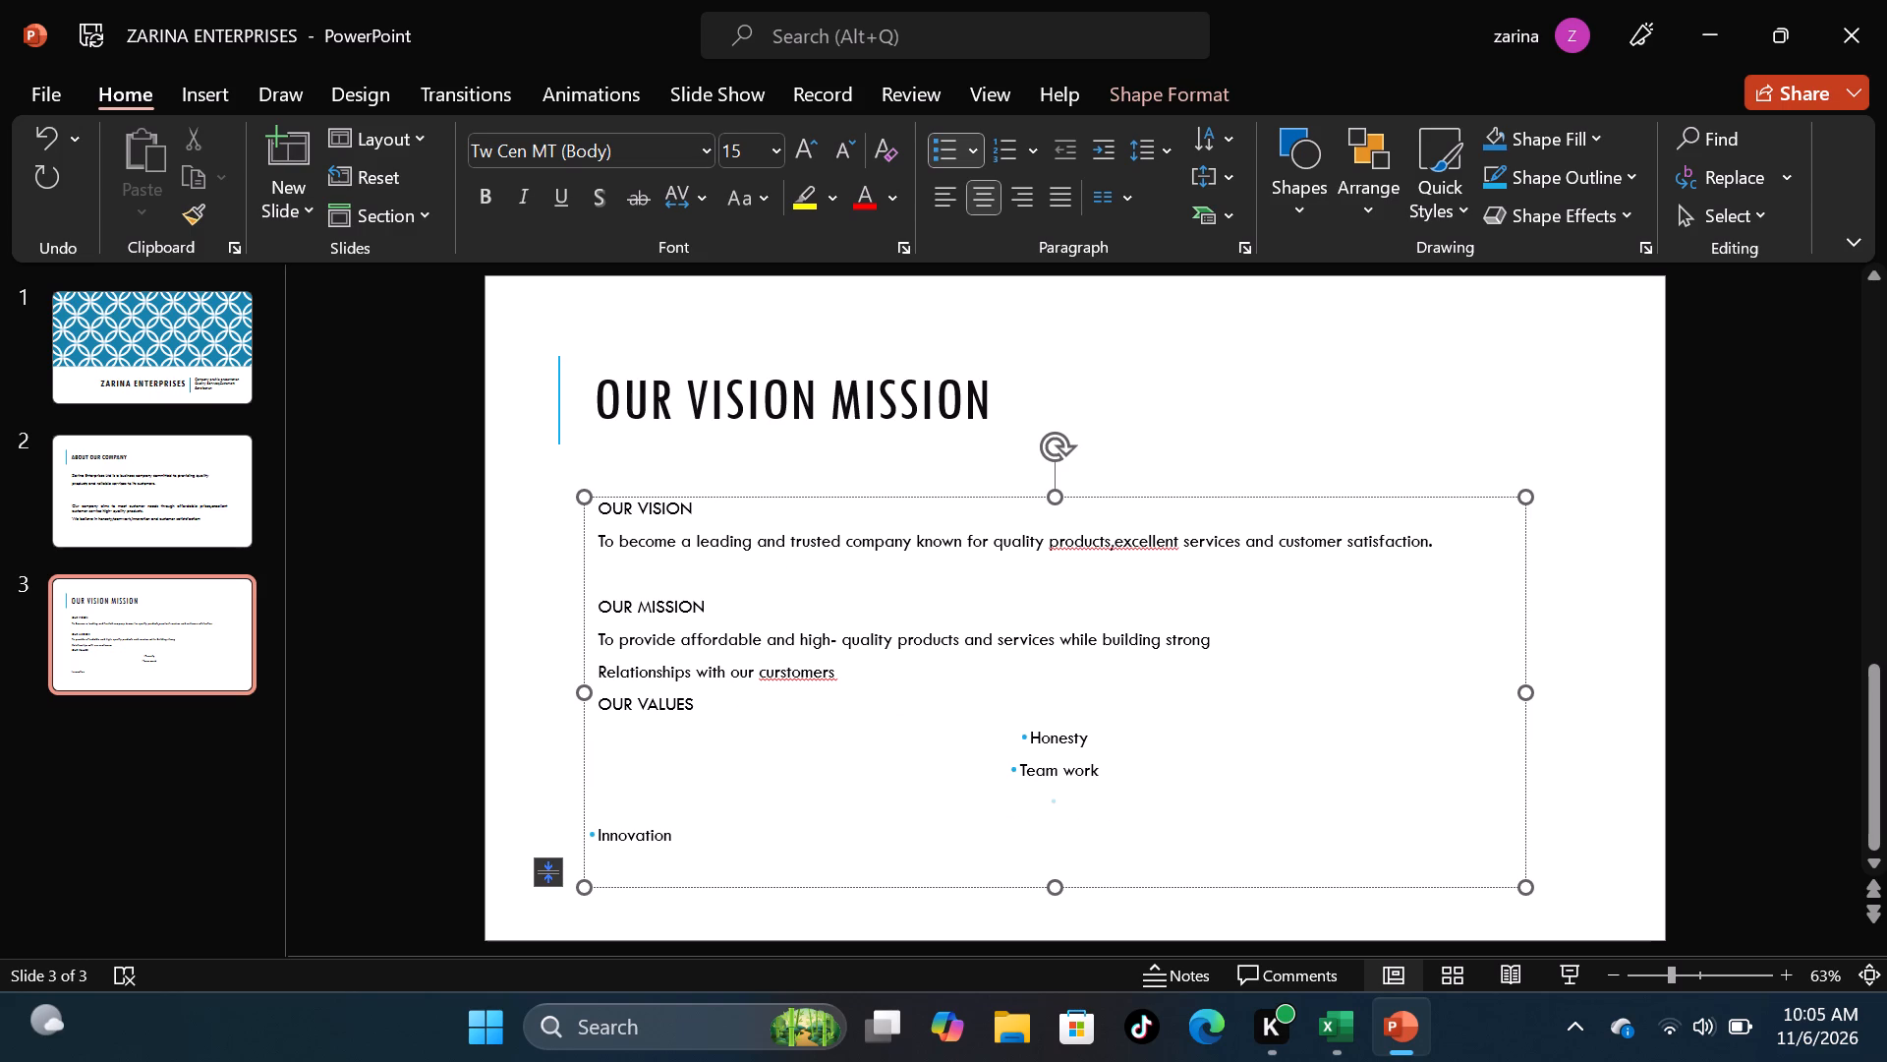
key("c")
key("u")
key("s")
key("t")
type("omer")
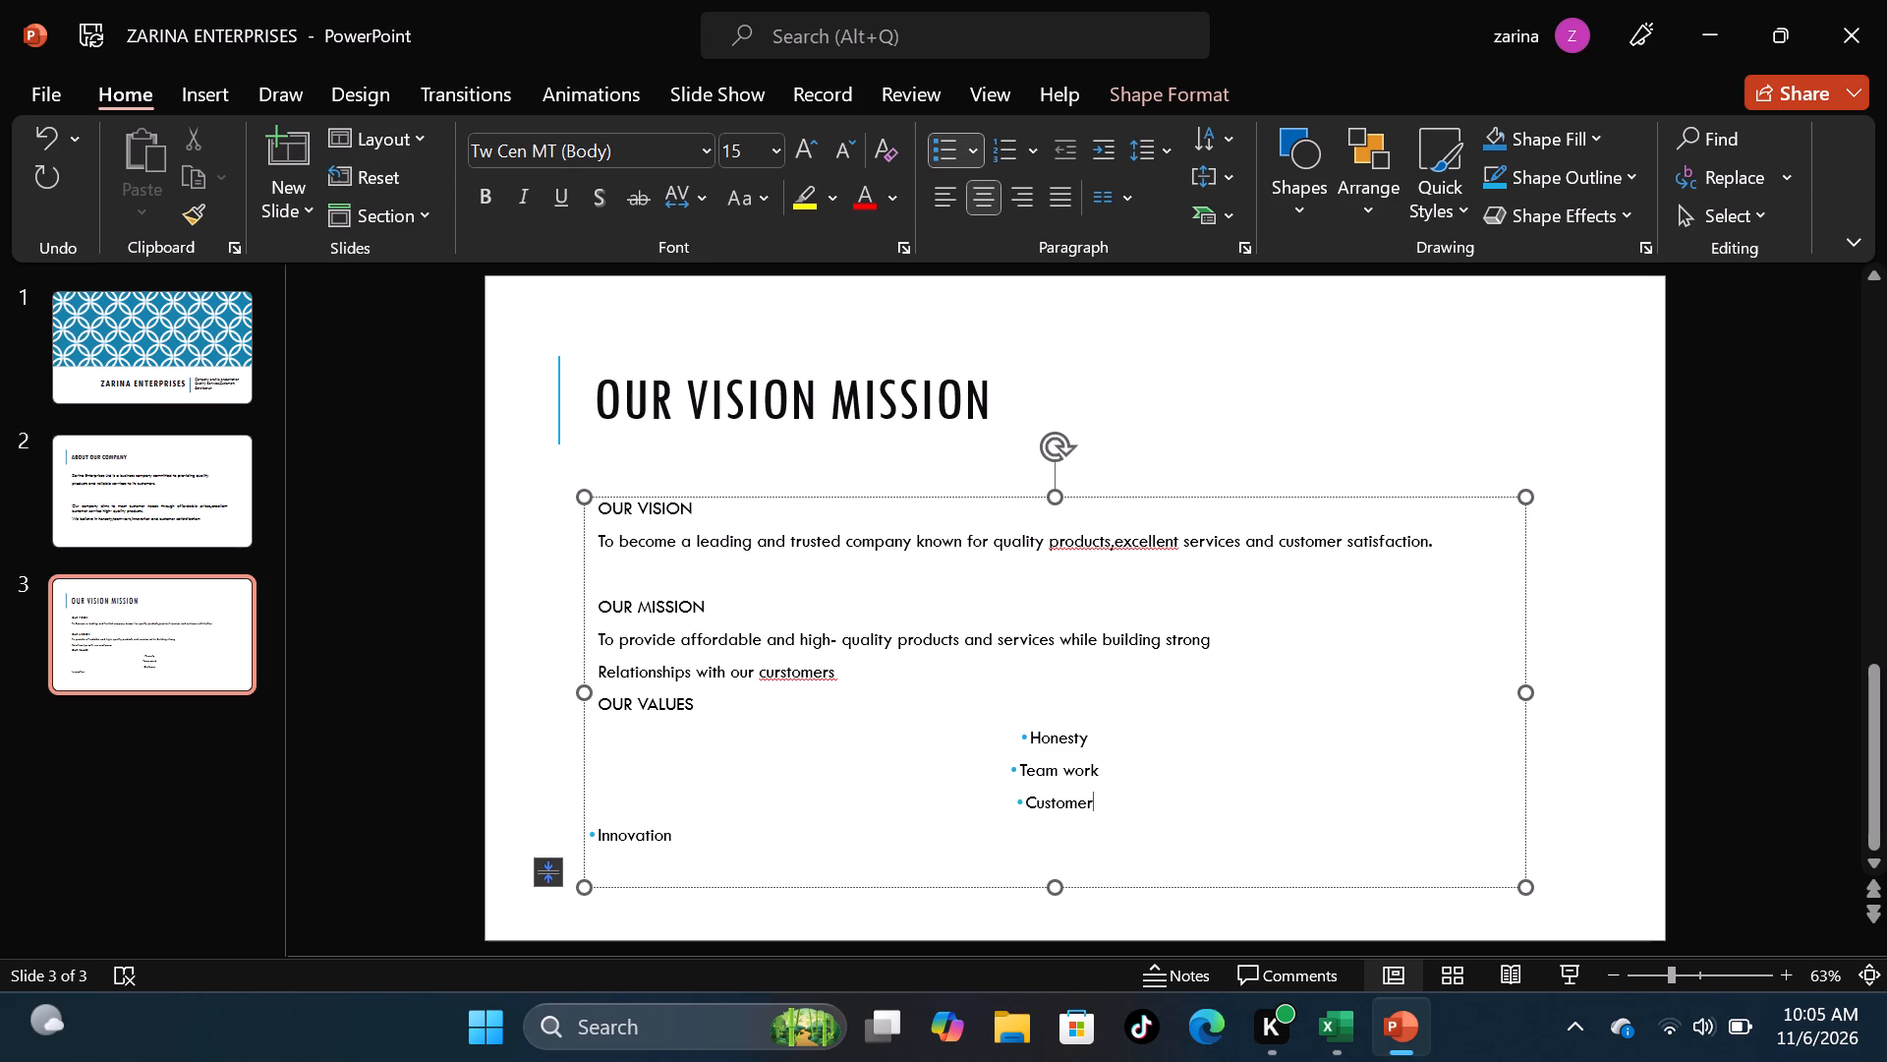
key("space")
type("sa")
type("ti")
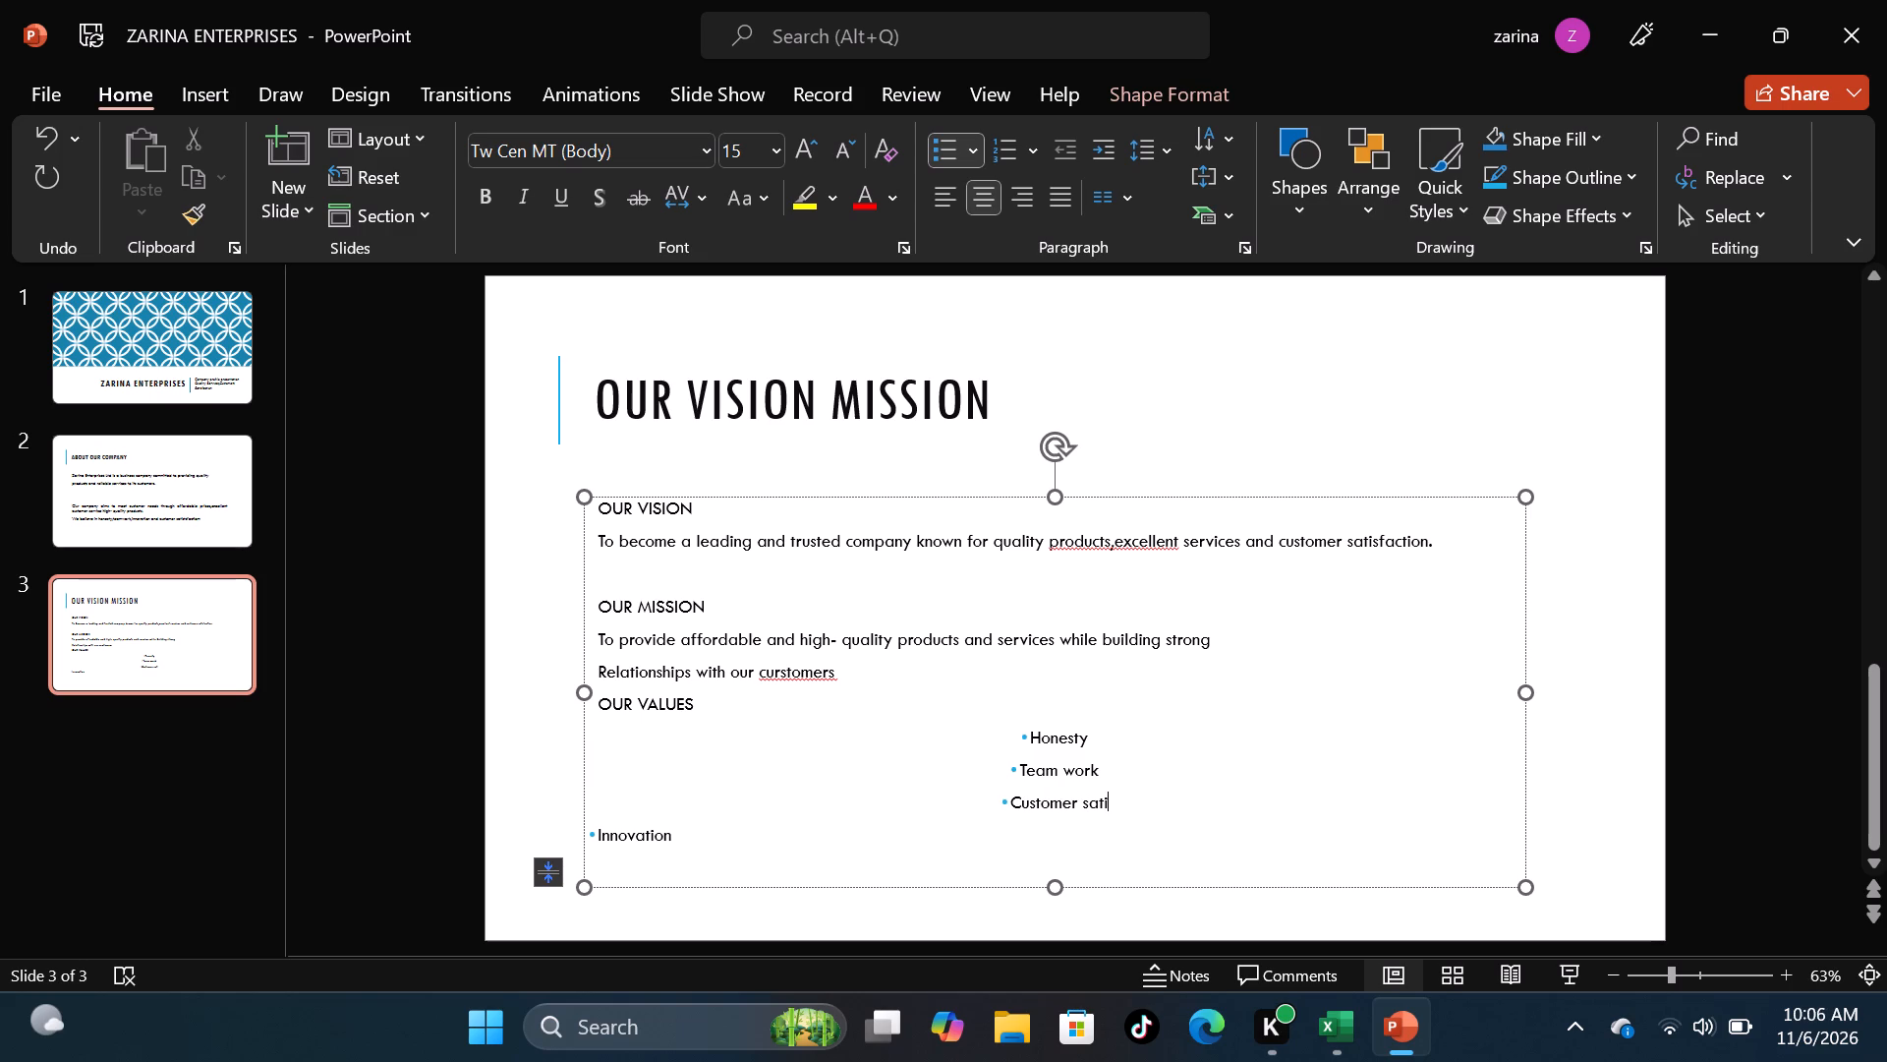
type("sfa")
type("ction")
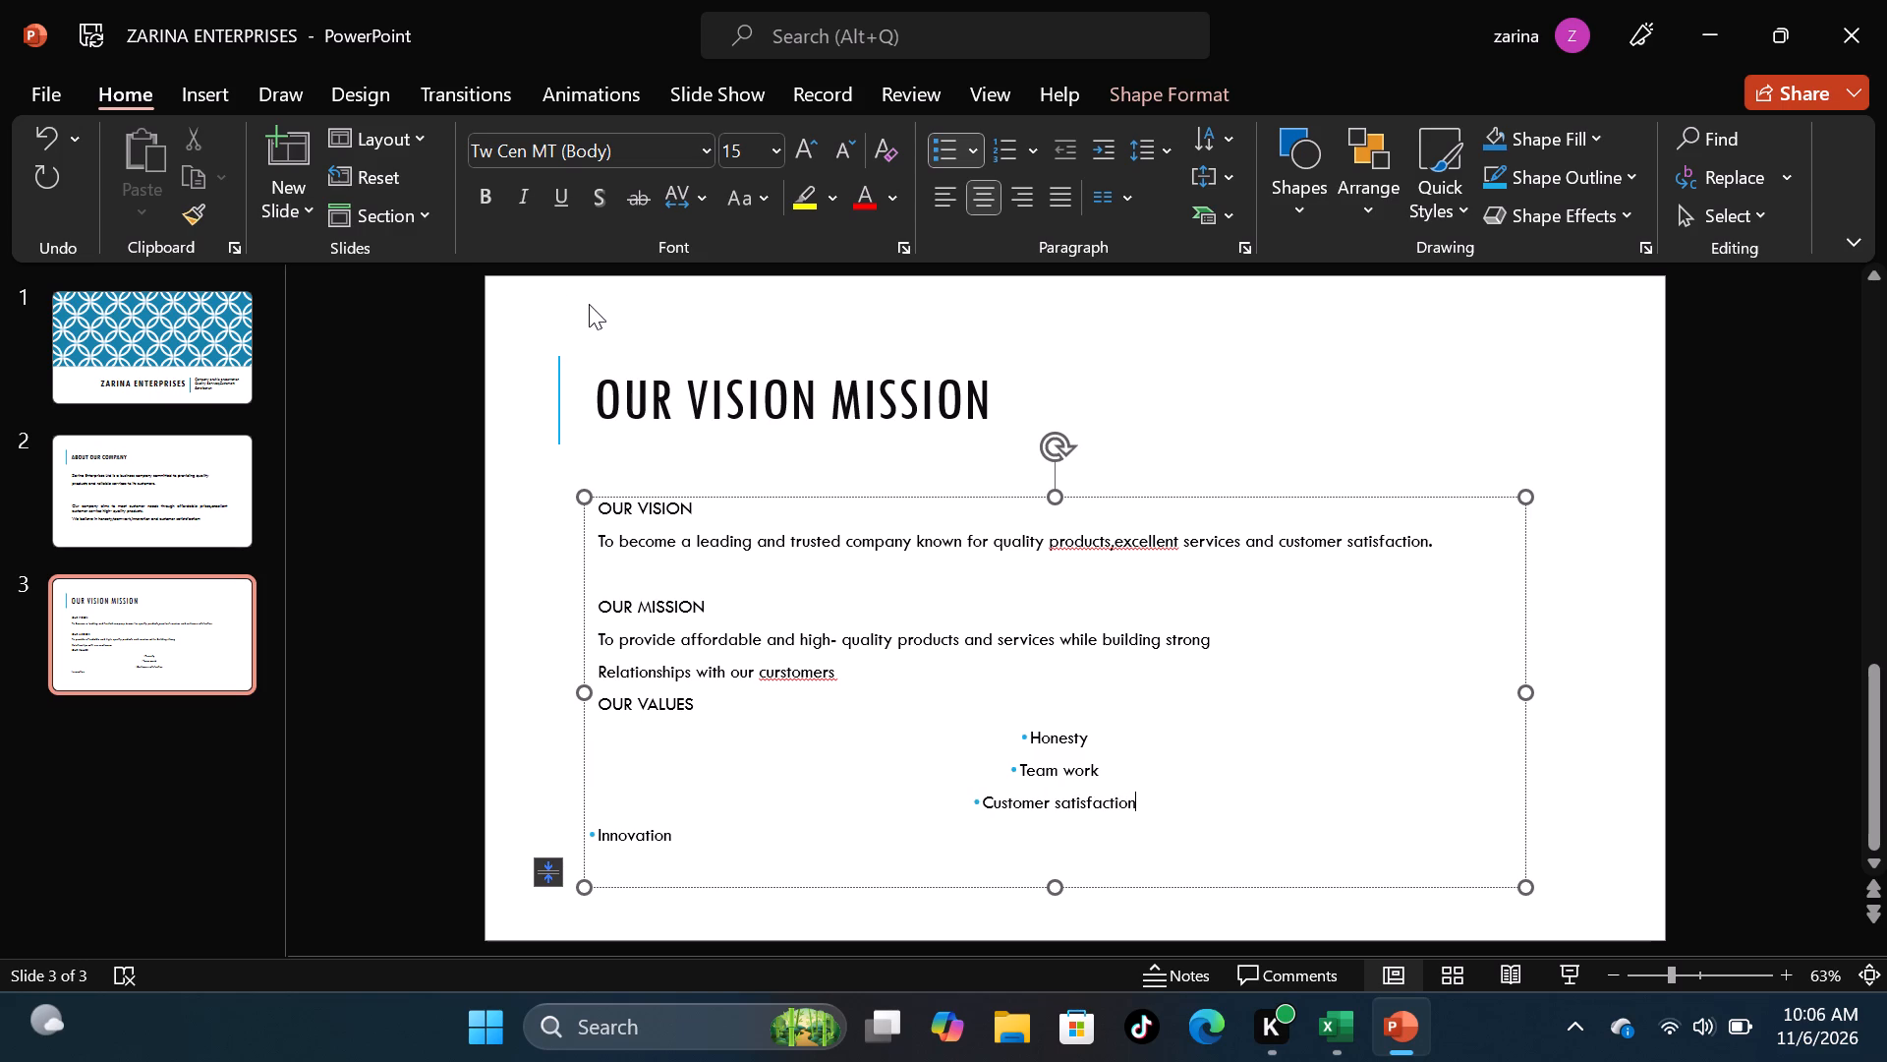
Save the presentation.
left_click(90, 29)
Make the "OUR VISION MISSION" title on slide 3 bold.
left_click(631, 404)
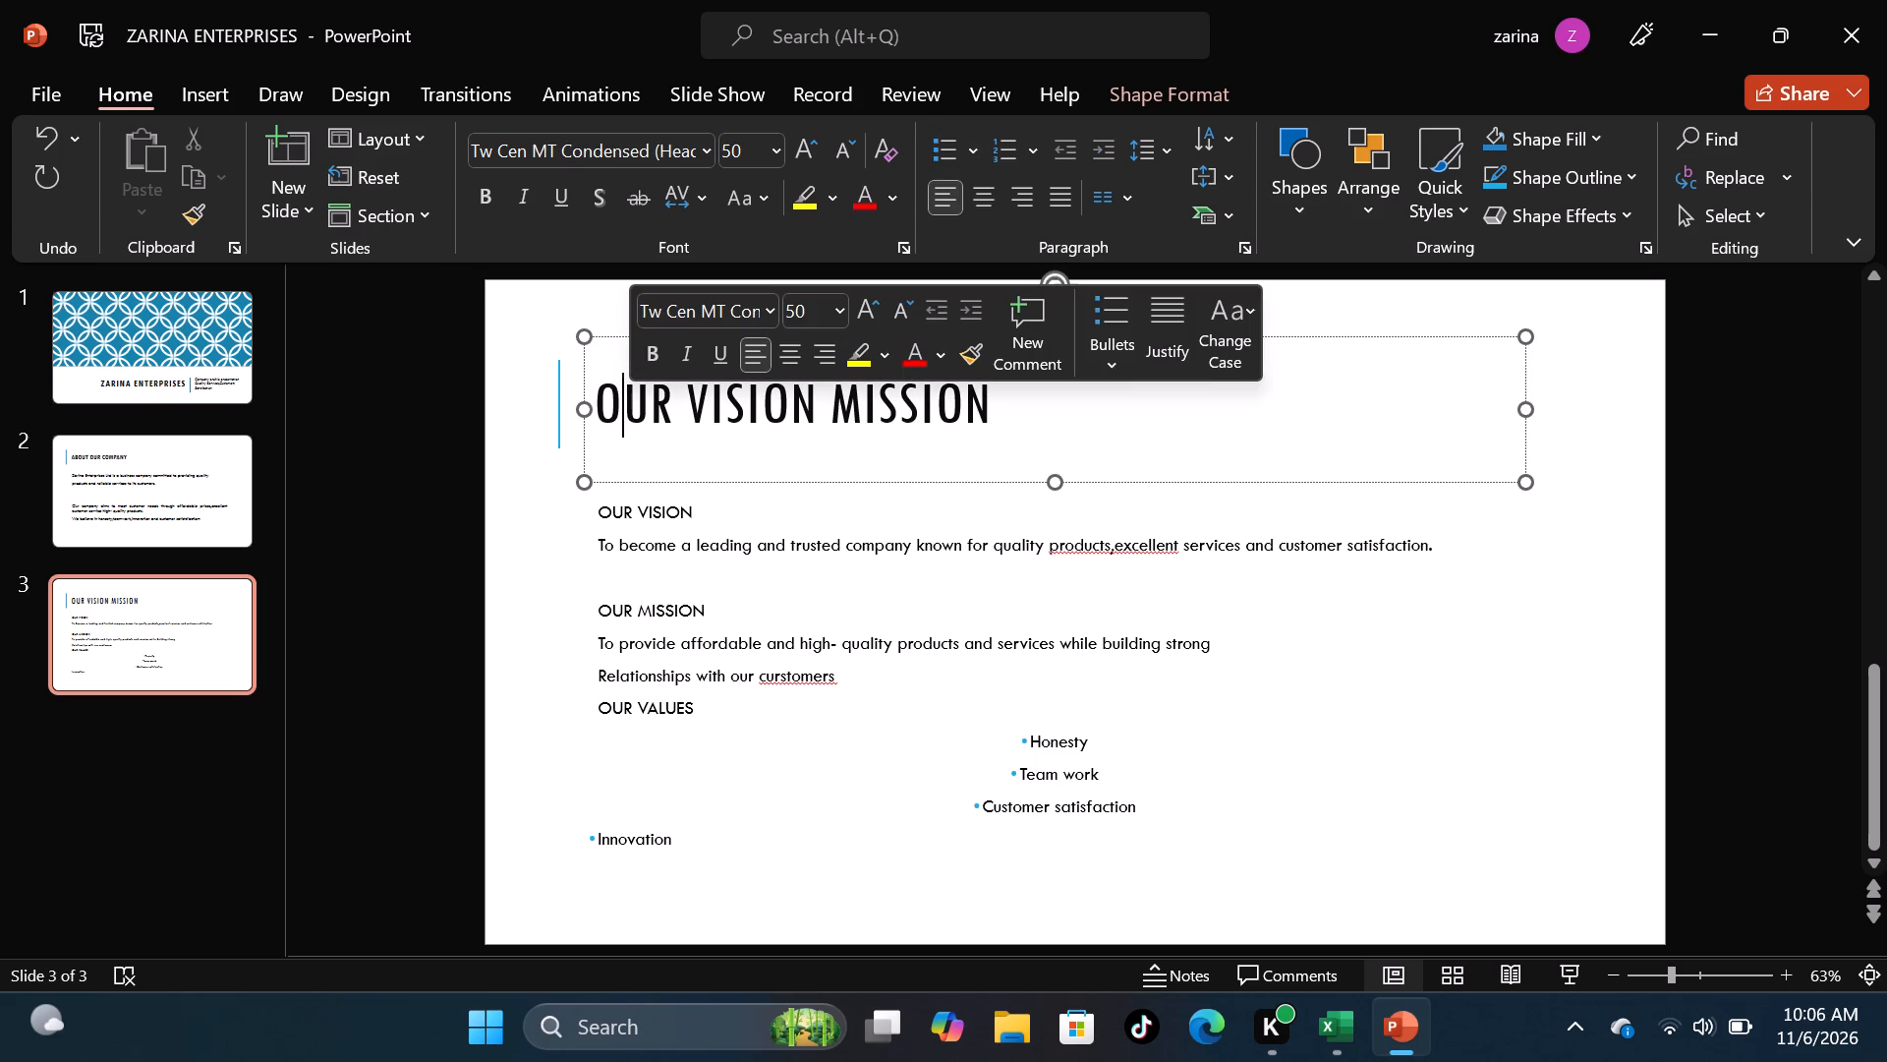
left_click(631, 404)
left_click(586, 401)
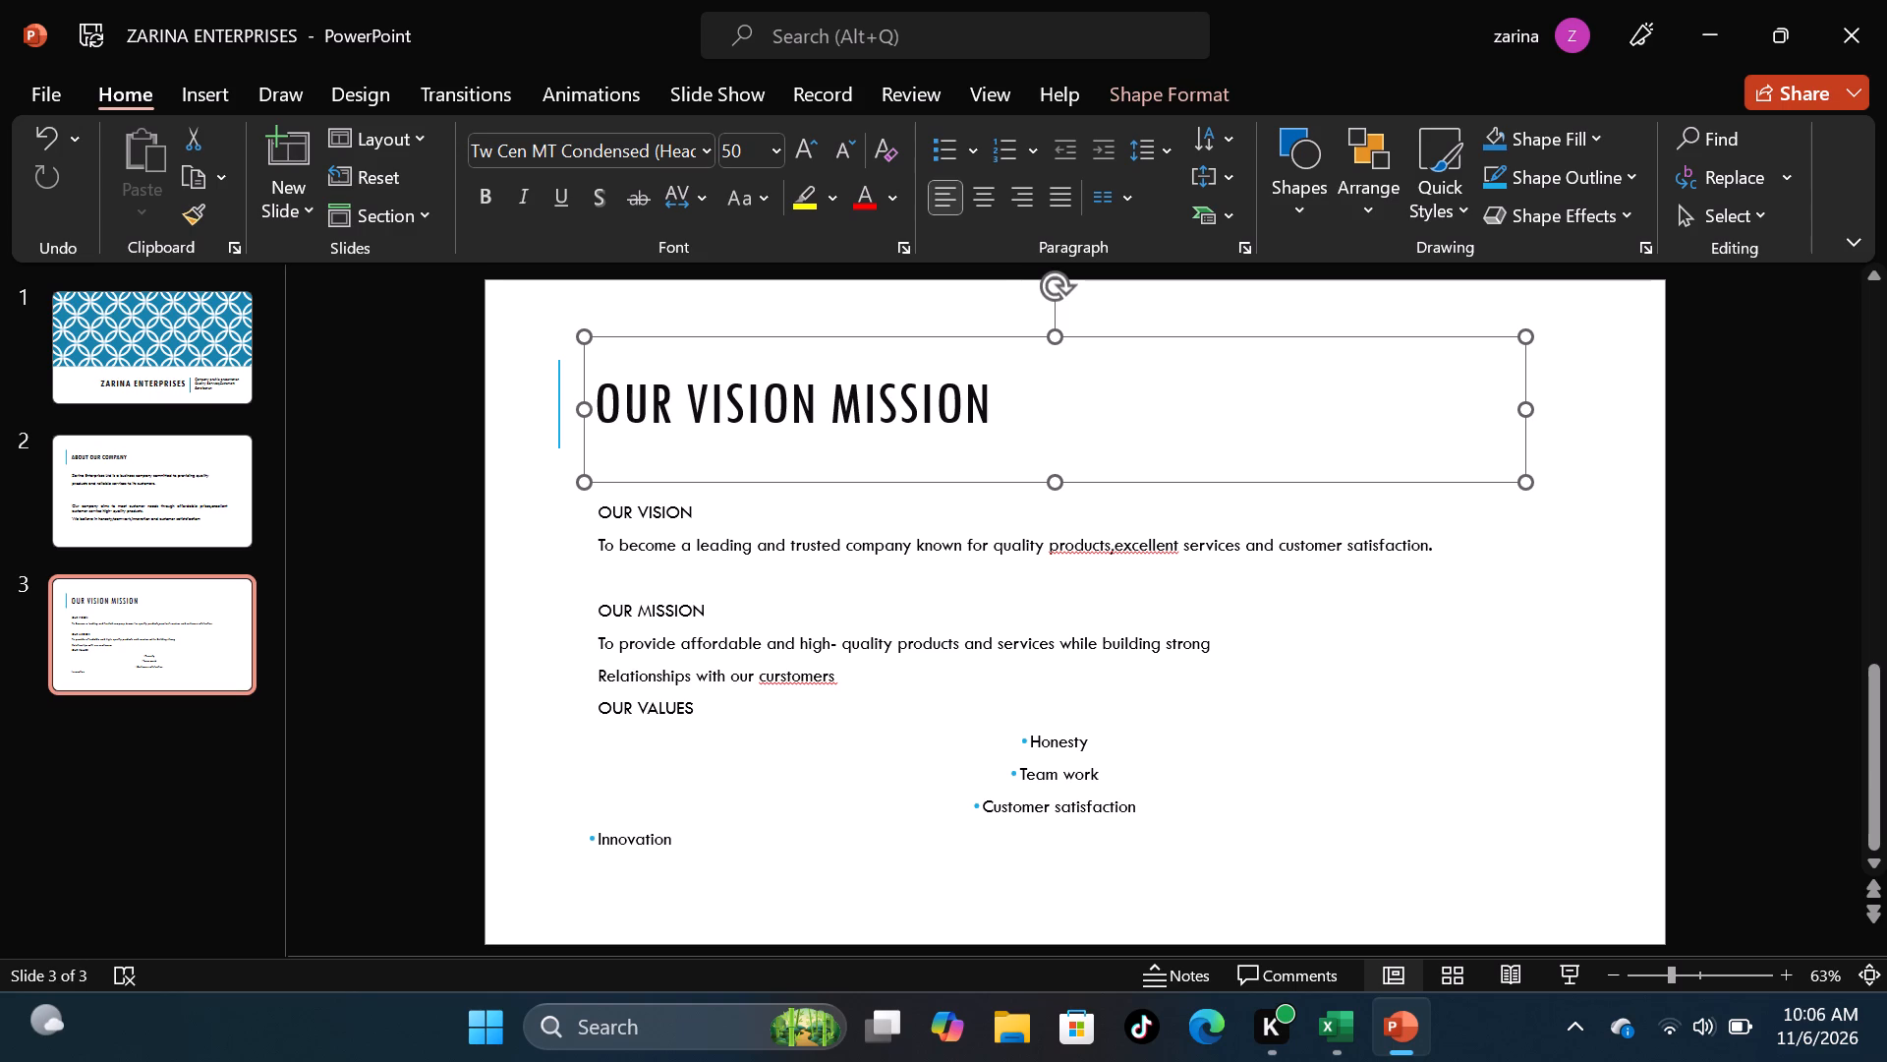
left_click_drag(595, 399, 592, 394)
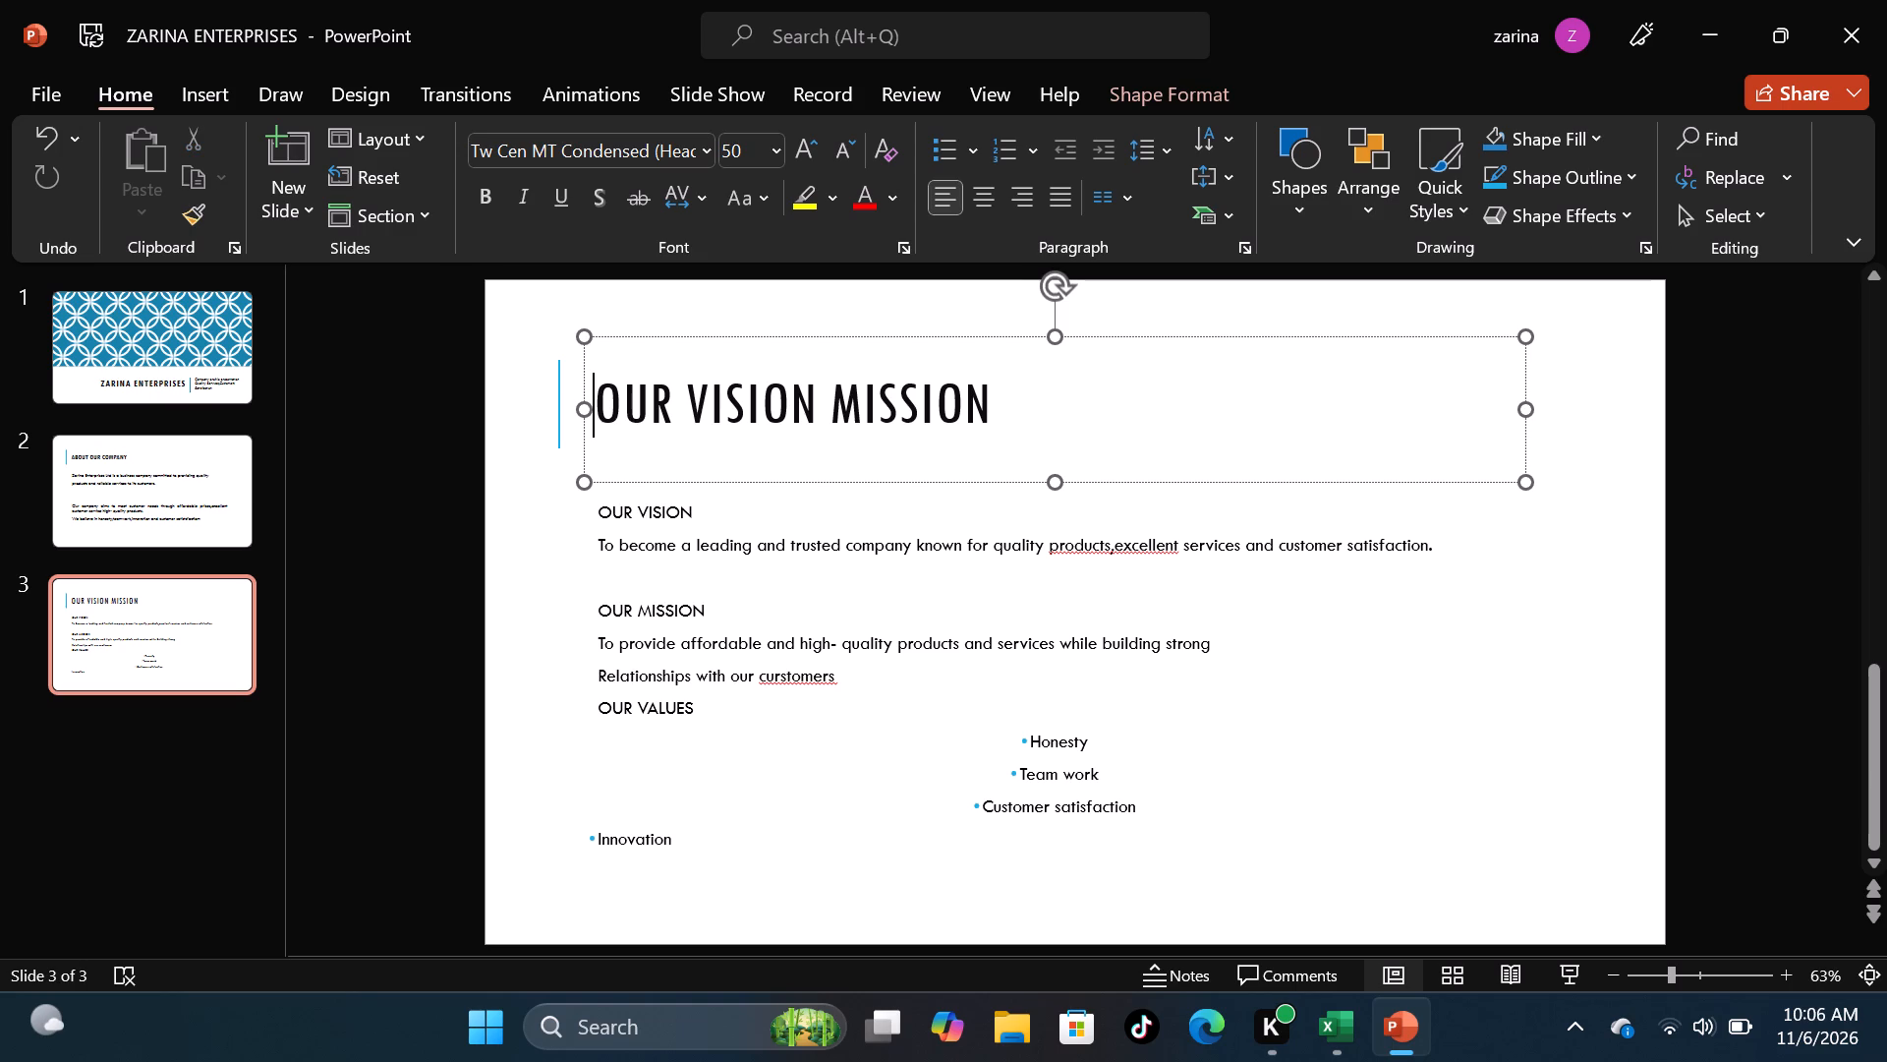
left_click_drag(592, 394, 900, 360)
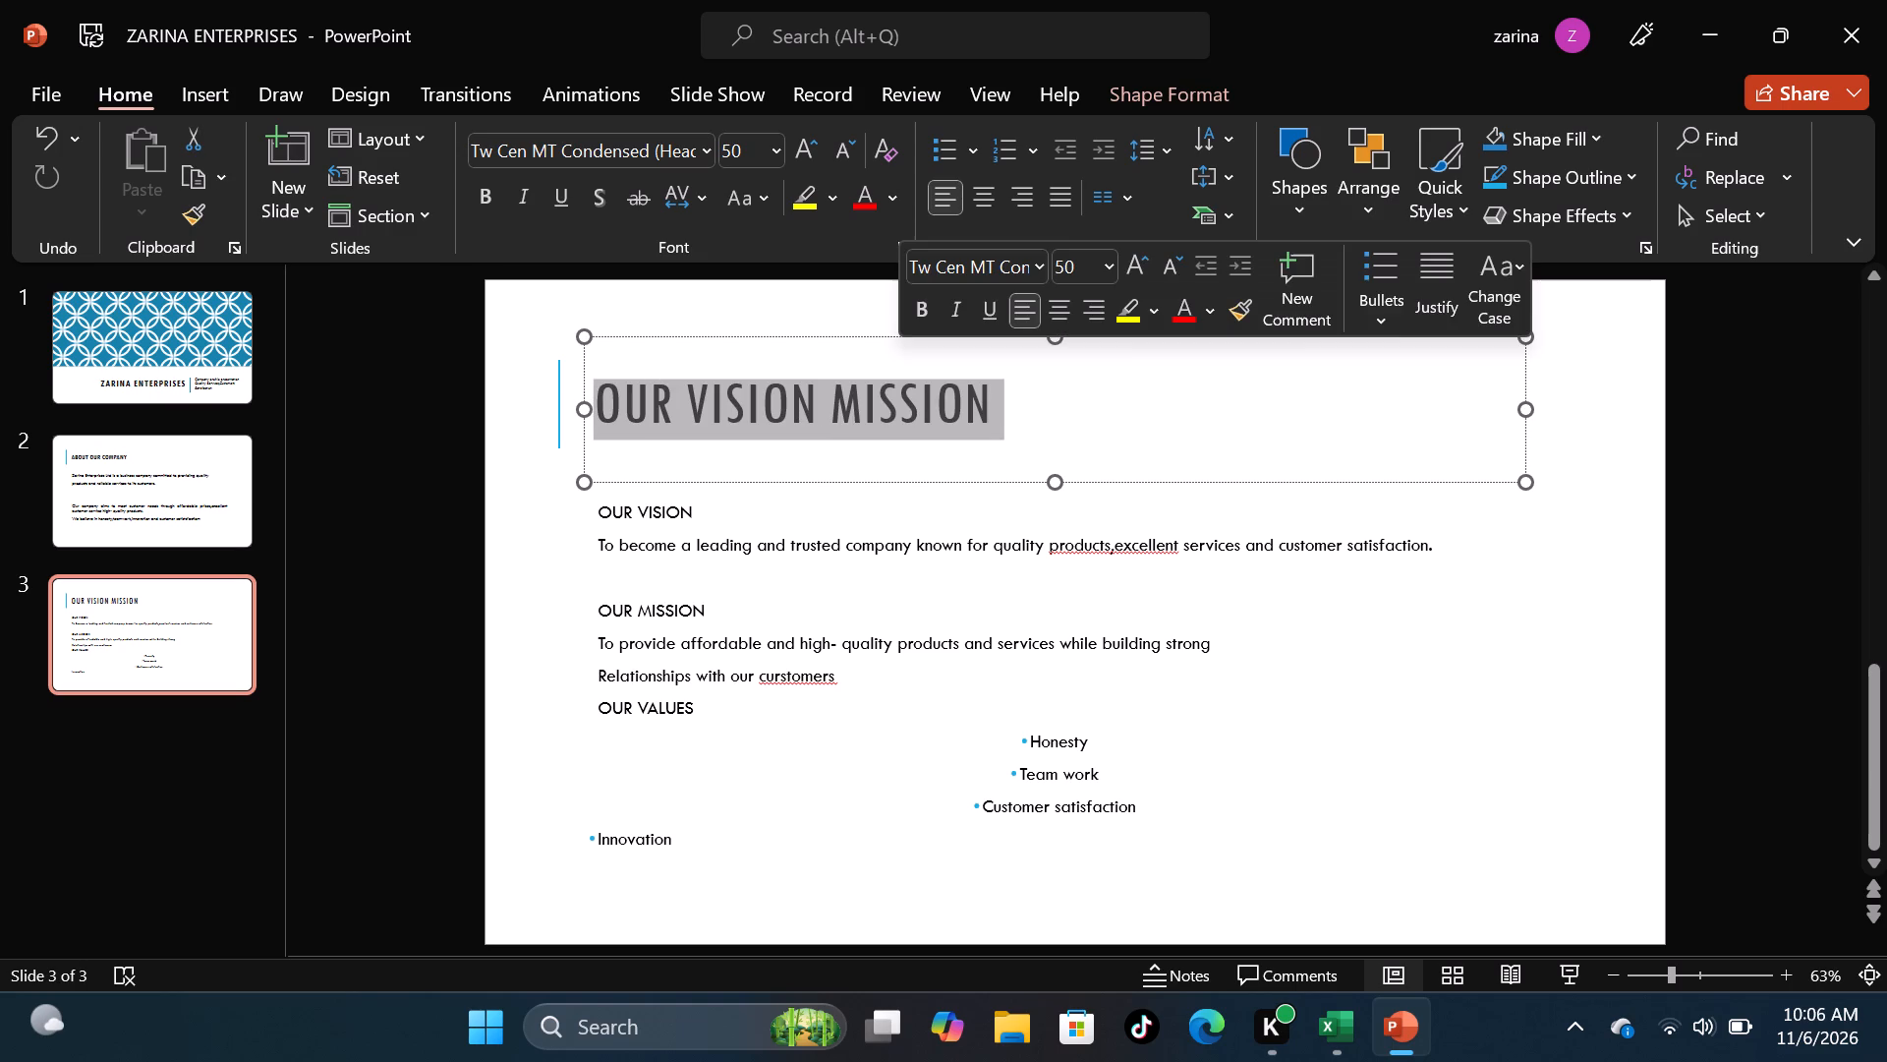
left_click(490, 203)
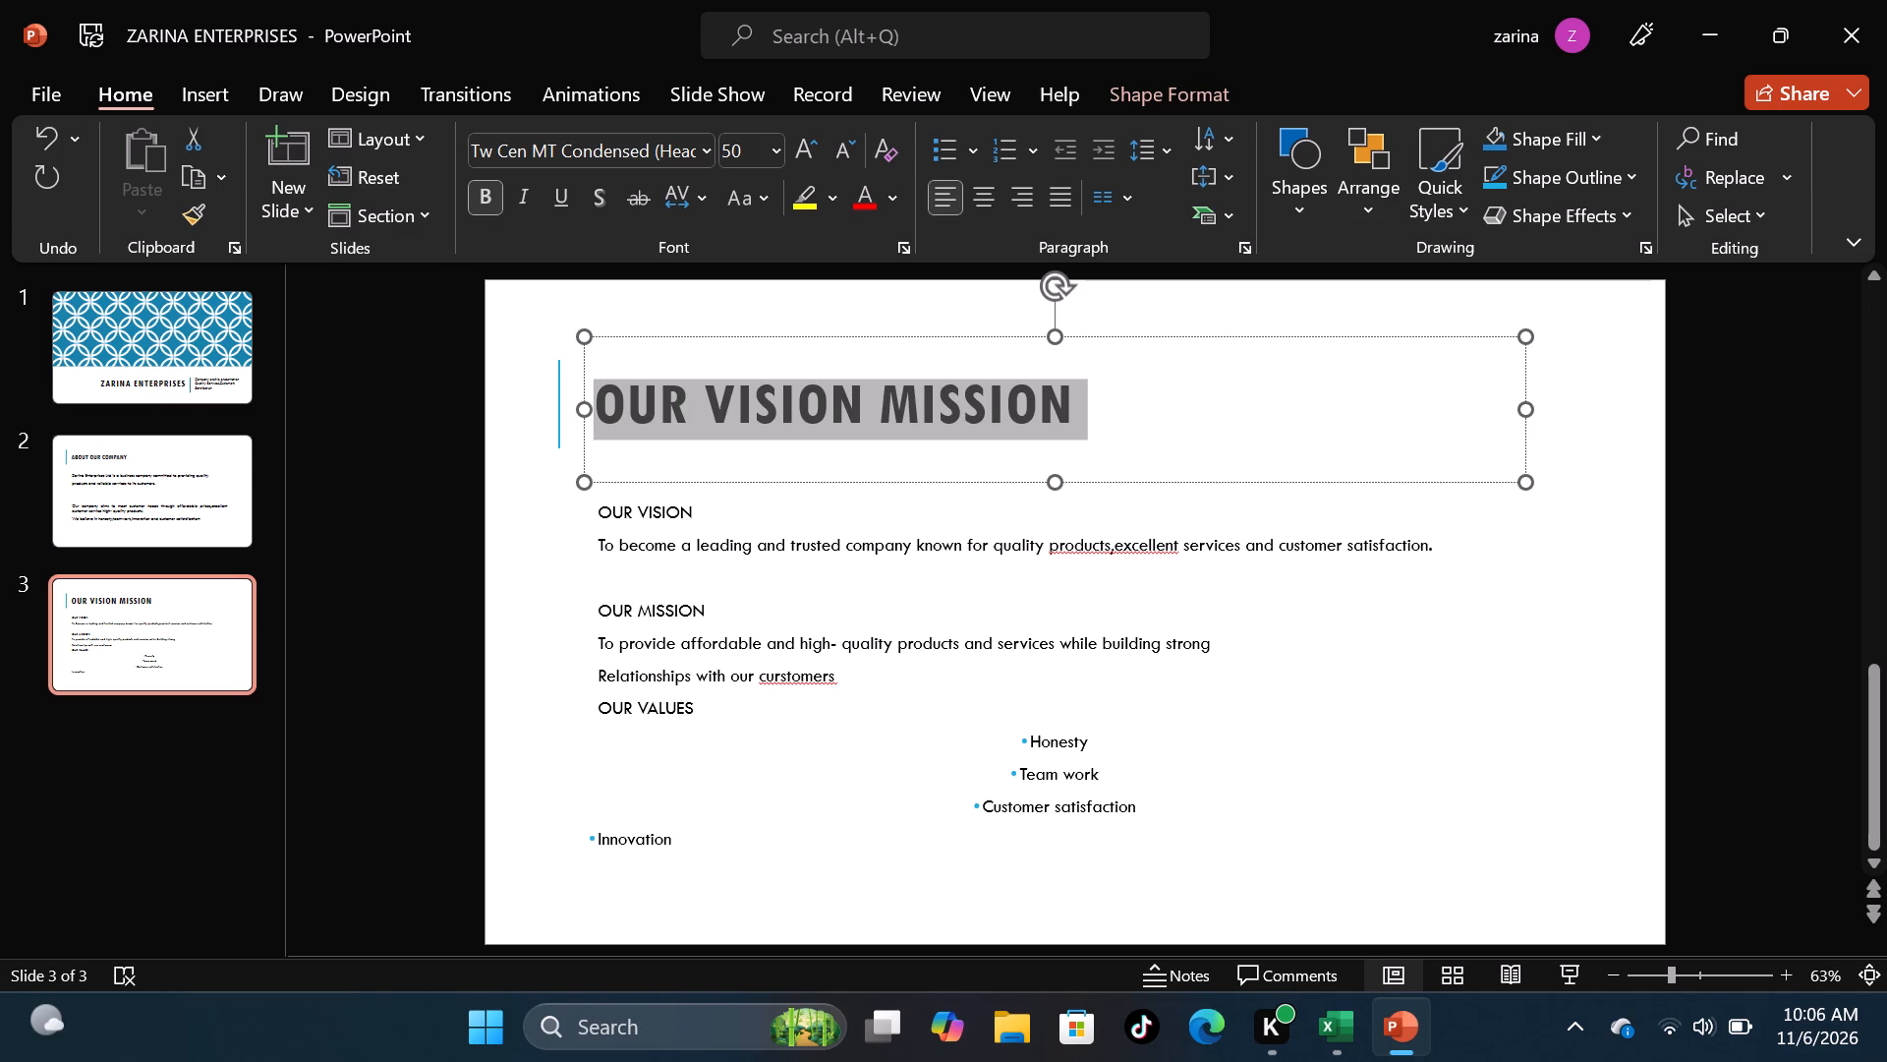
Make the "OUR VISION" heading in the body text bold.
left_click(604, 516)
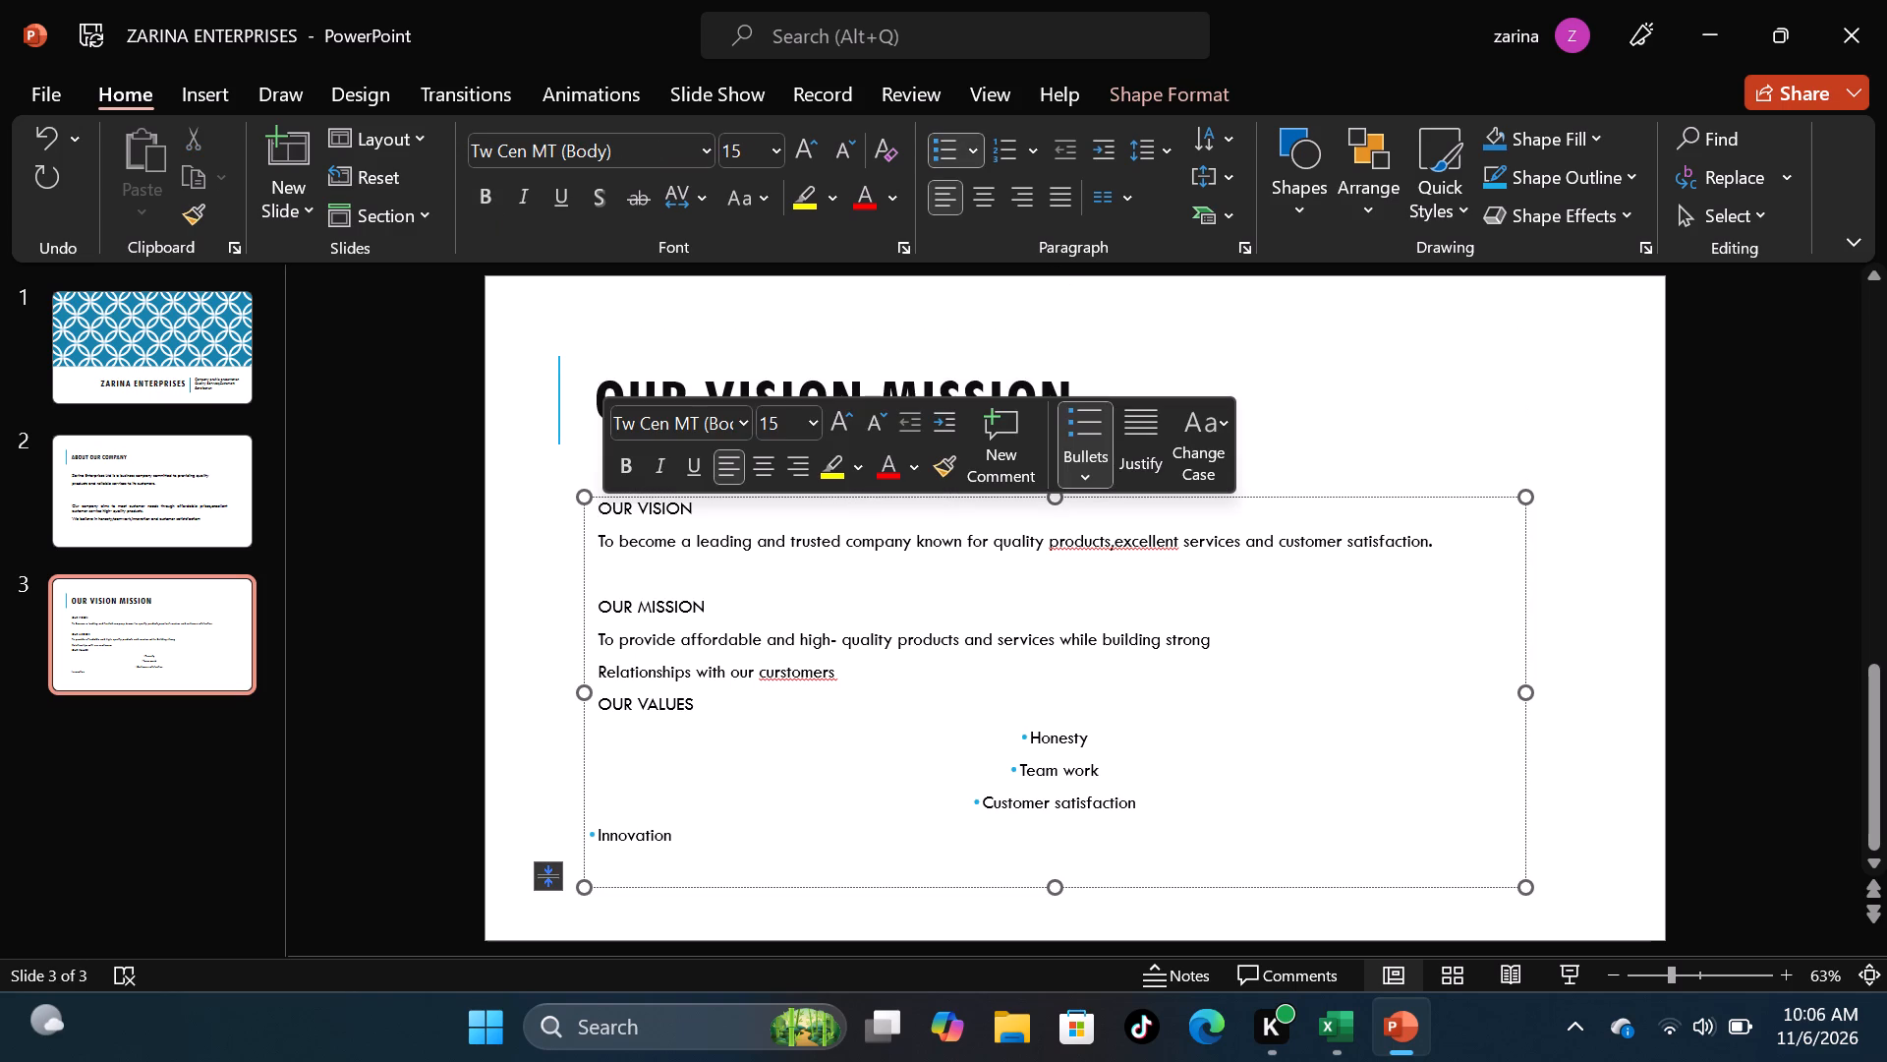
left_click_drag(604, 516, 678, 518)
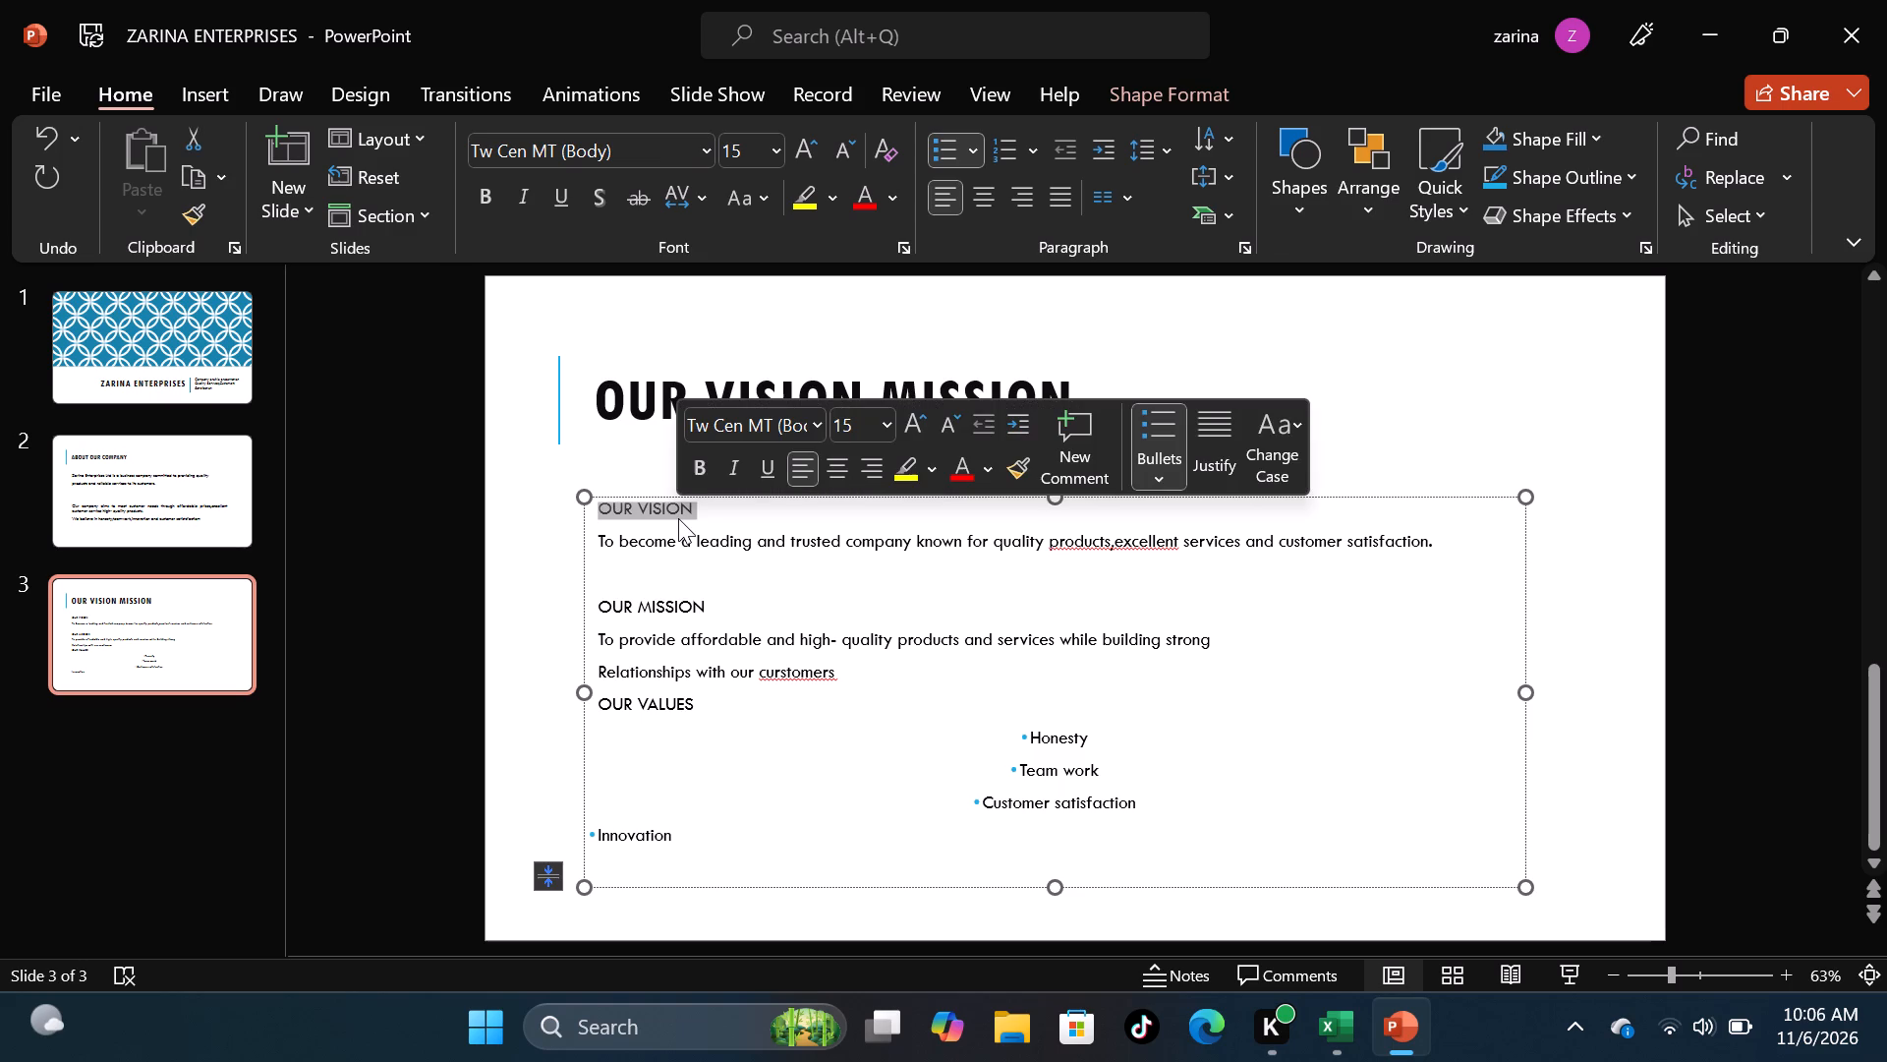
left_click(699, 464)
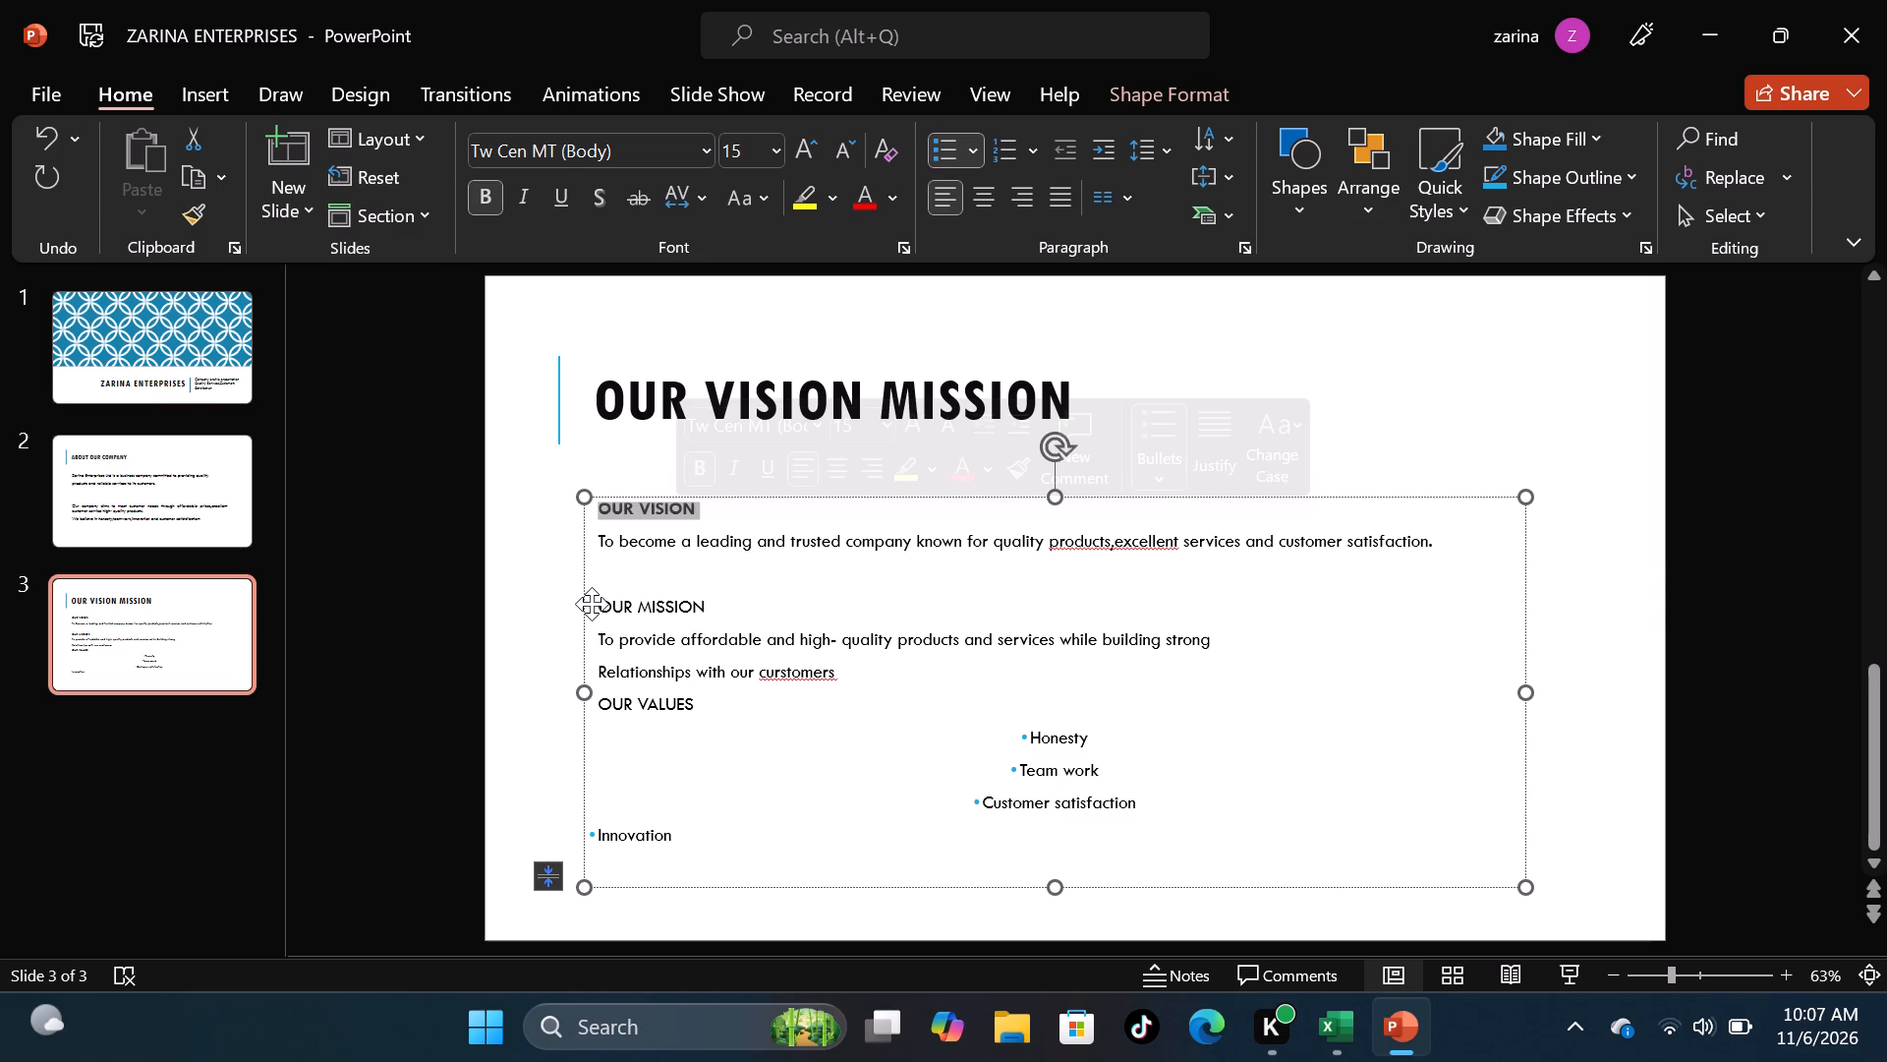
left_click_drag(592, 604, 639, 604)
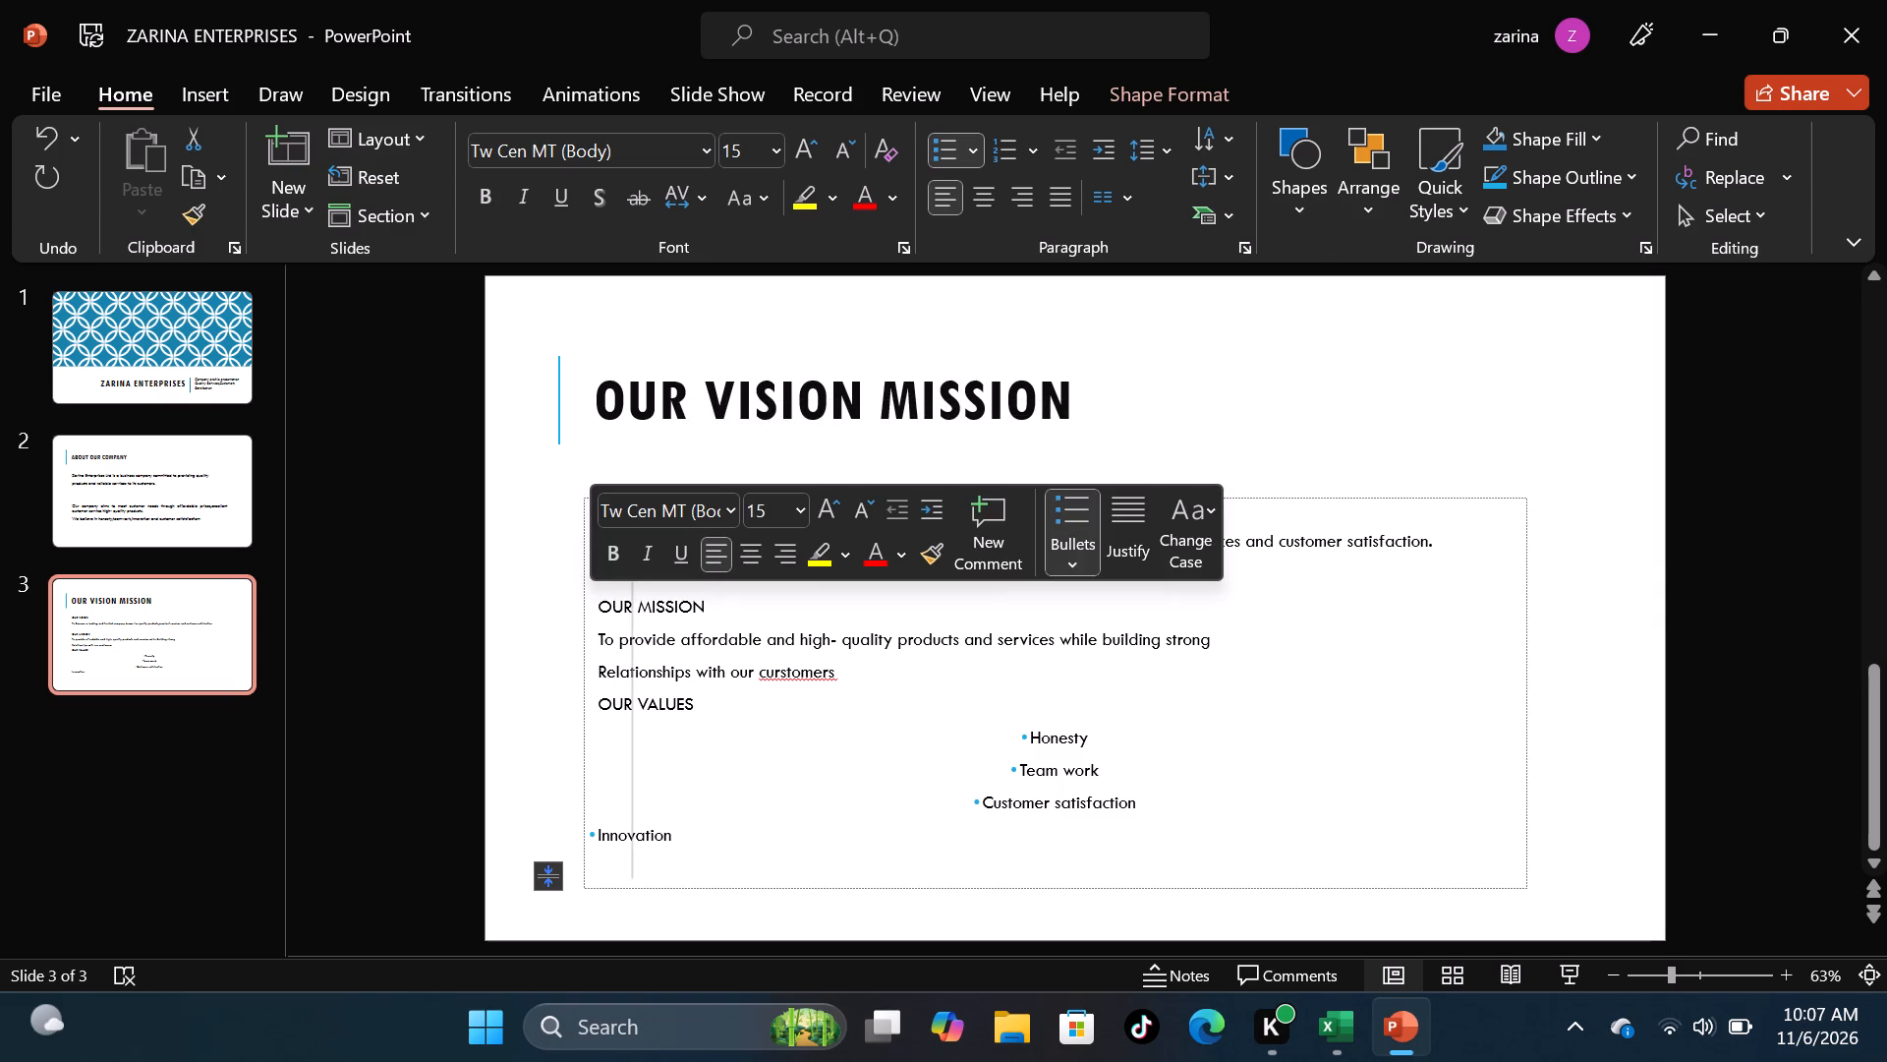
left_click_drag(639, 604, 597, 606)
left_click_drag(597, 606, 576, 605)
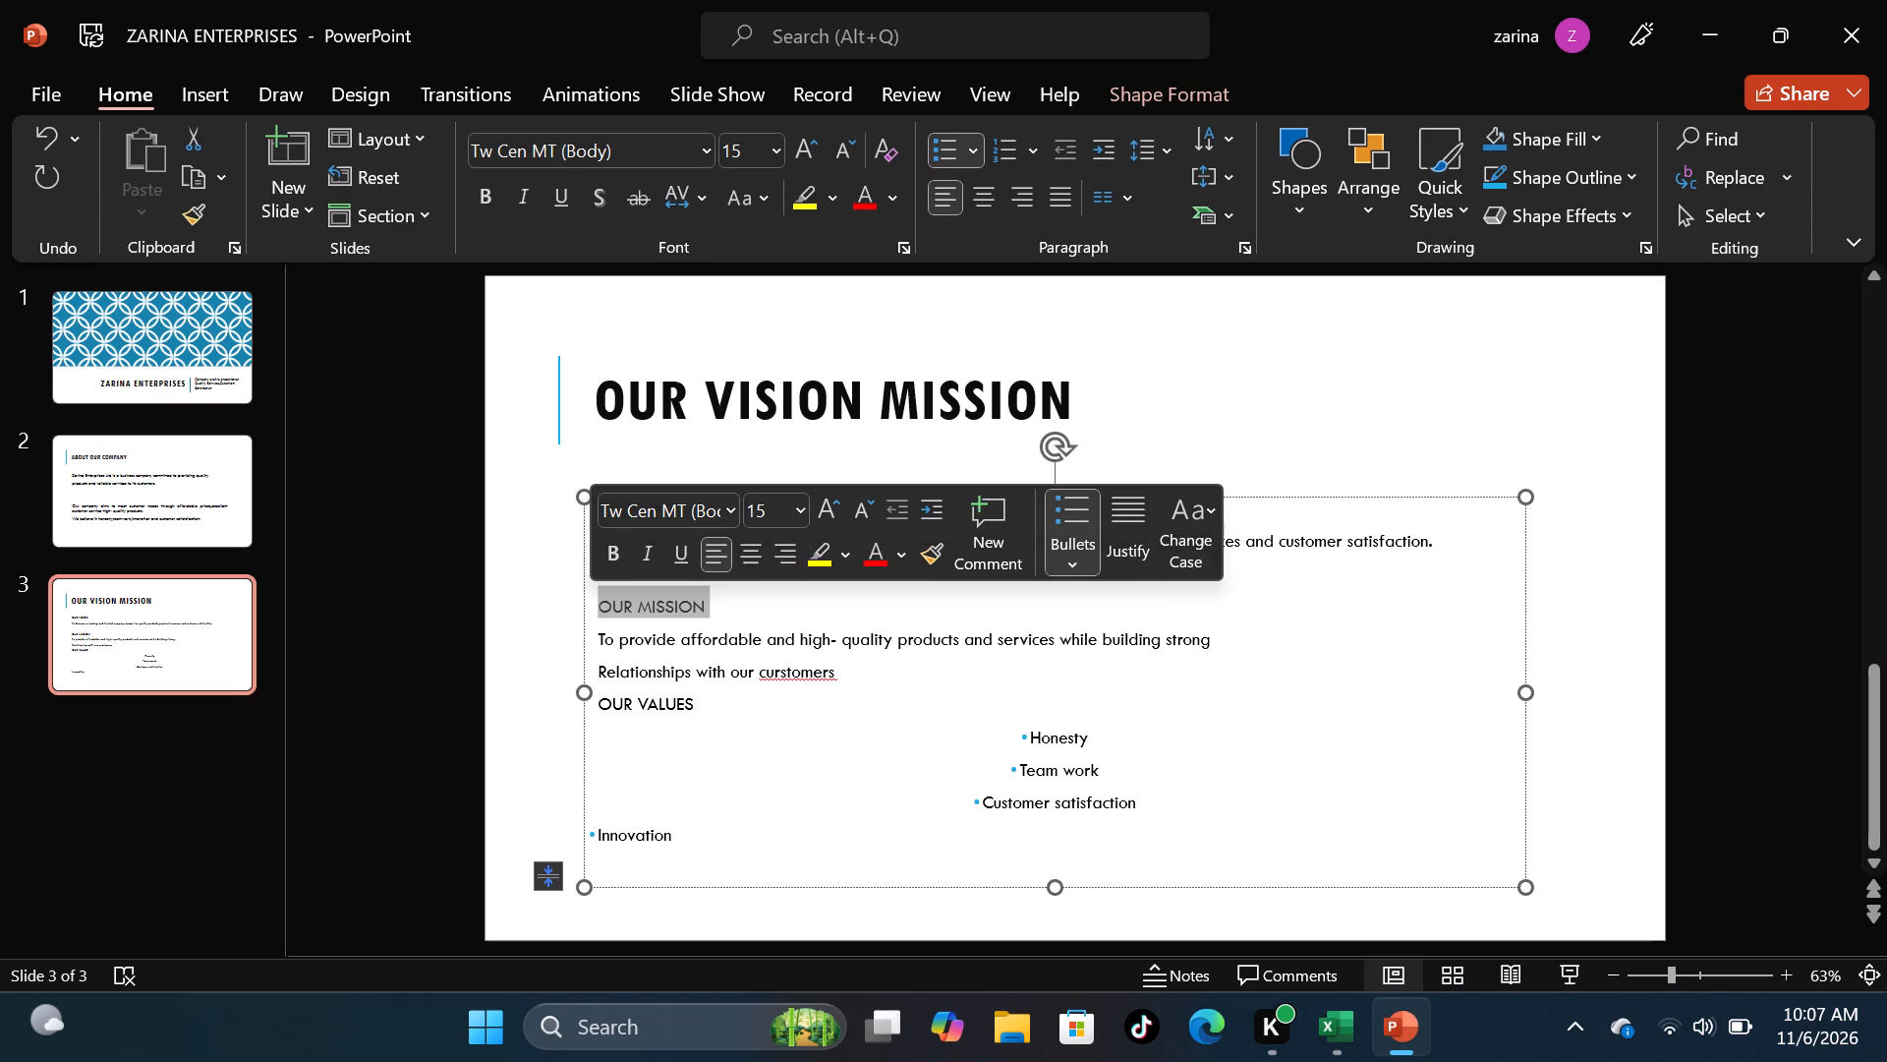
Widen the body text box by extending its left edge outward to about the vertical accent line beside the title.
left_click(585, 689)
left_click_drag(585, 689, 551, 695)
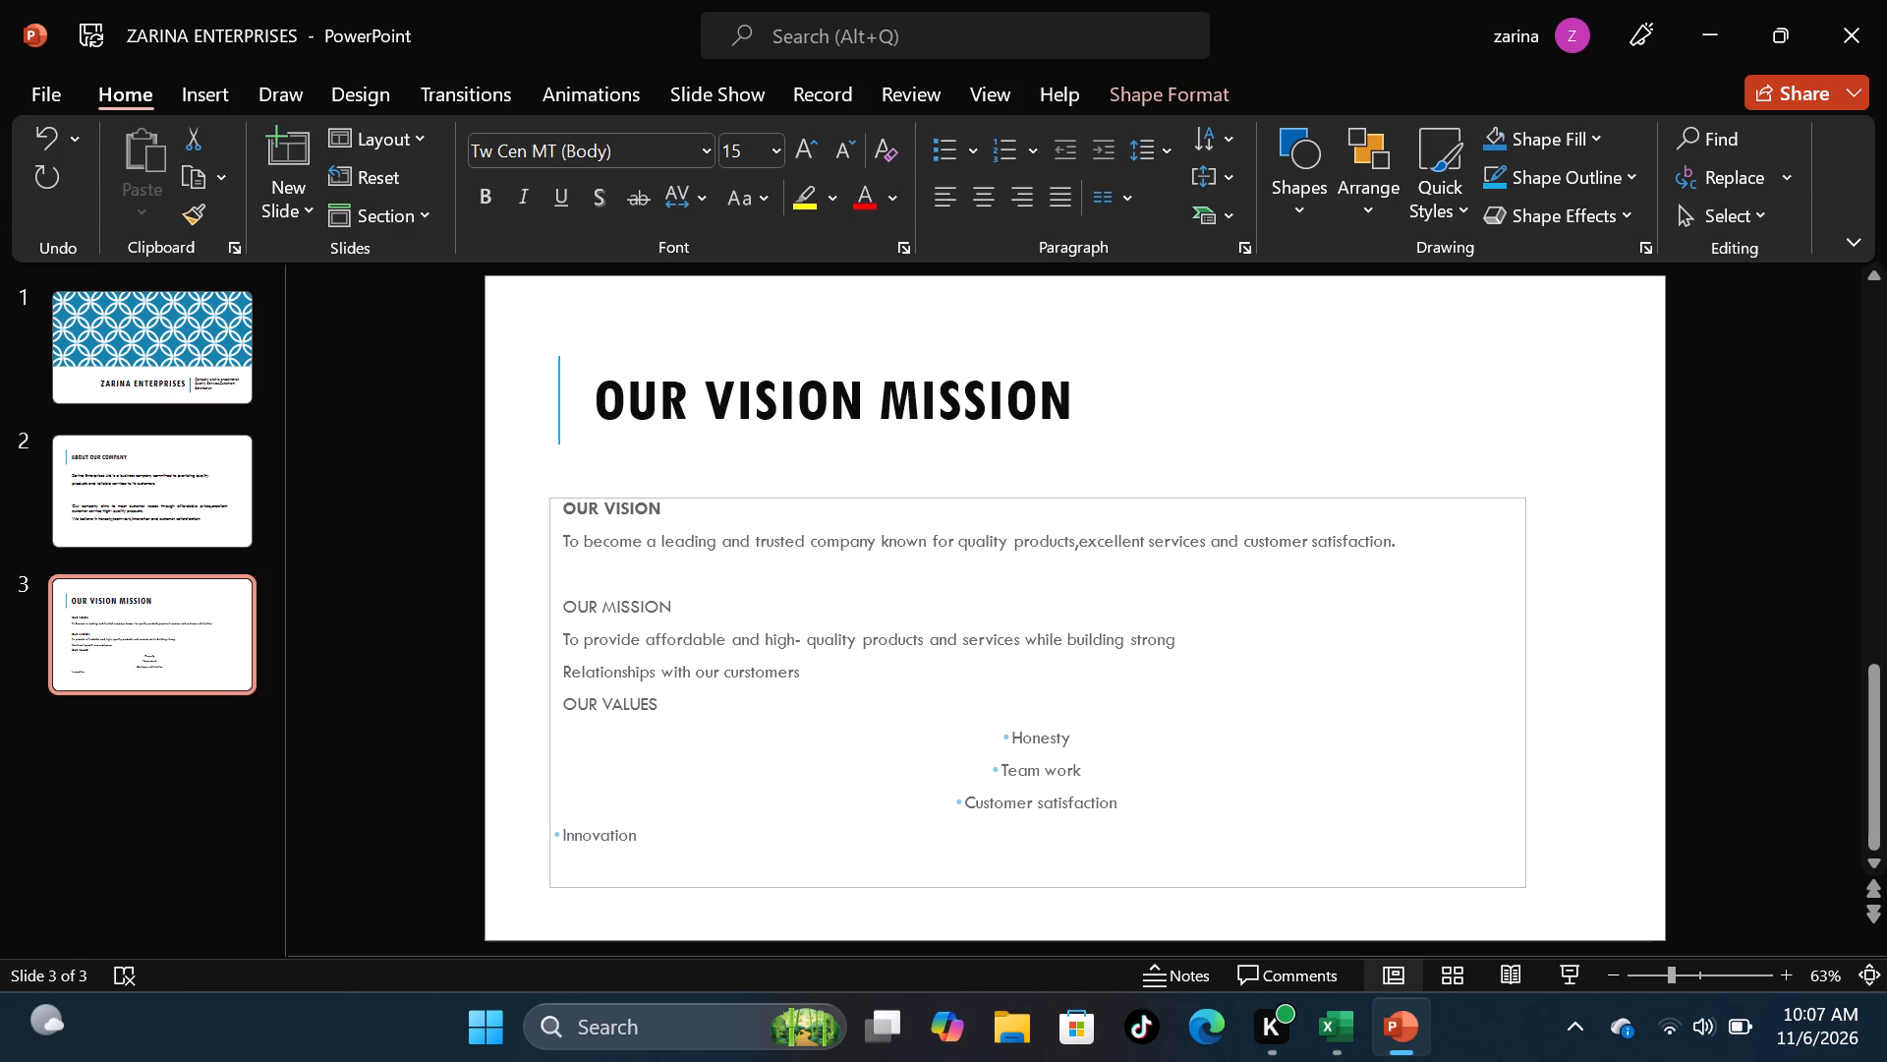
left_click_drag(551, 695, 552, 695)
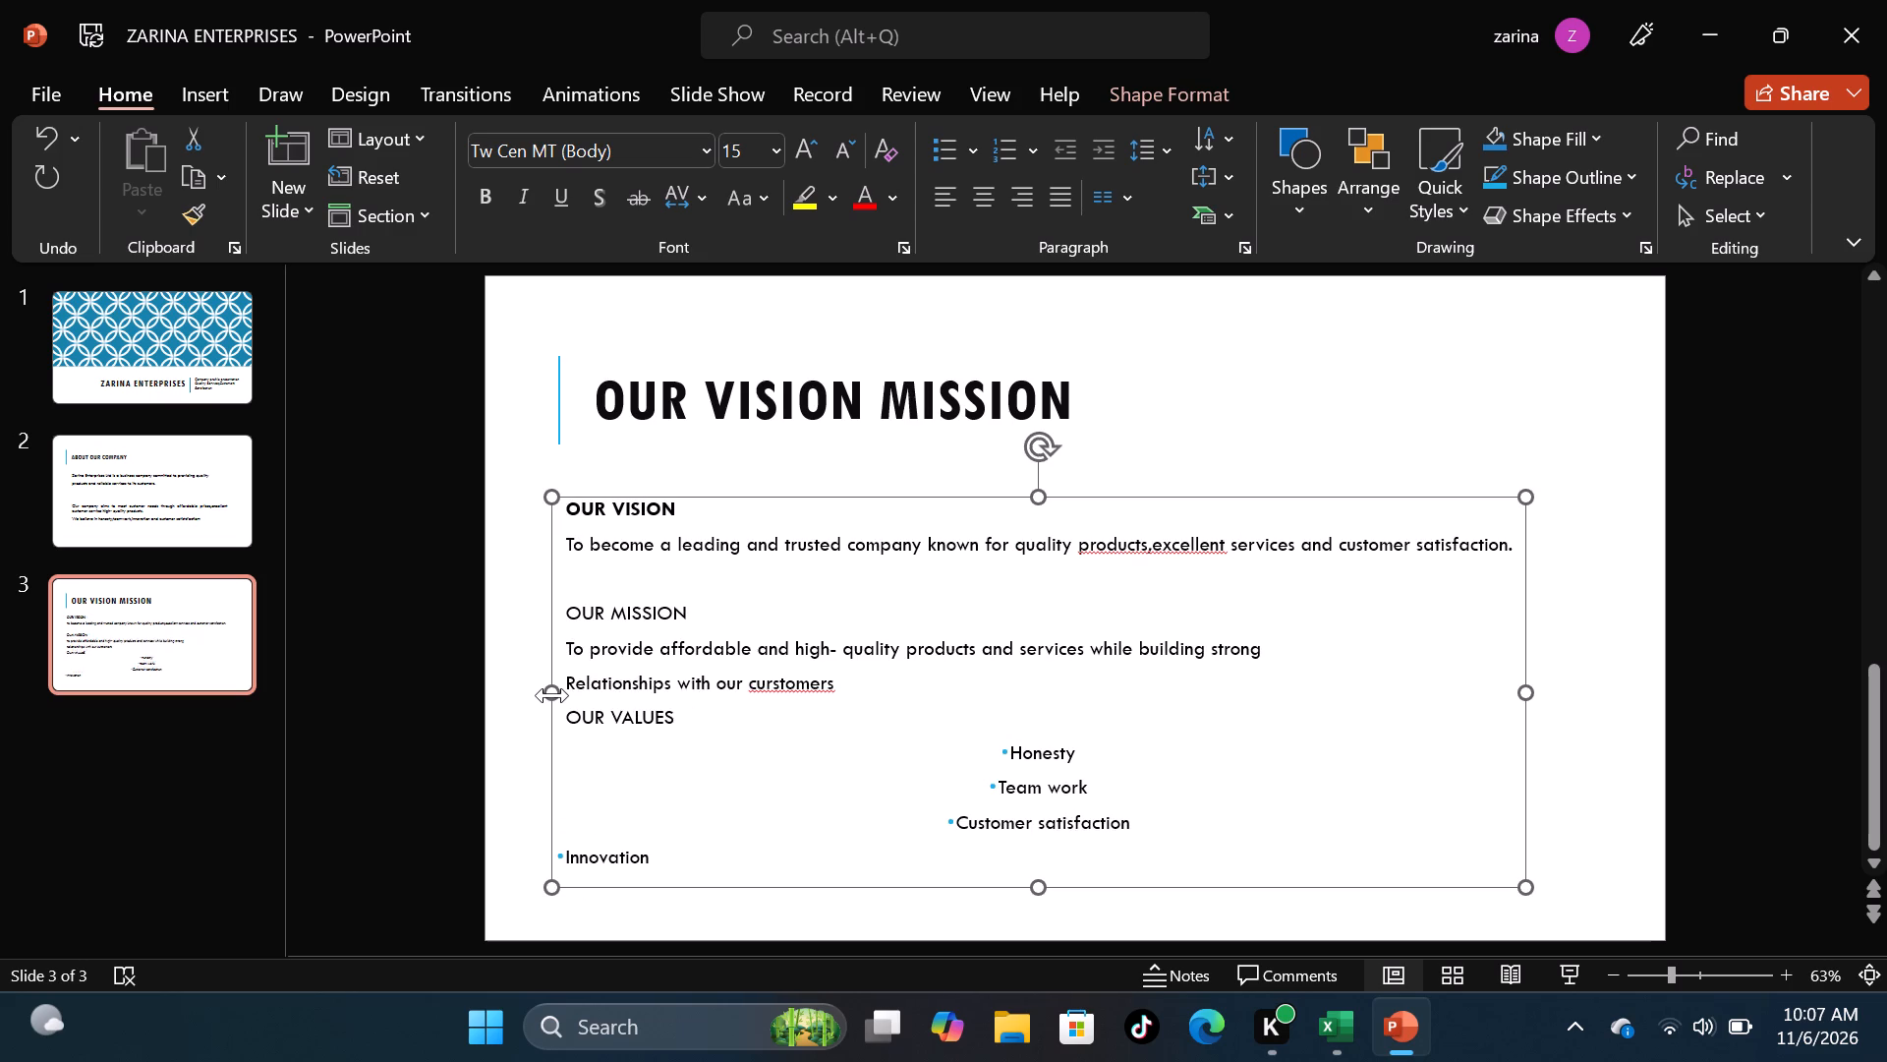
Make the "OUR MISSION" heading in the body text bold.
left_click(587, 614)
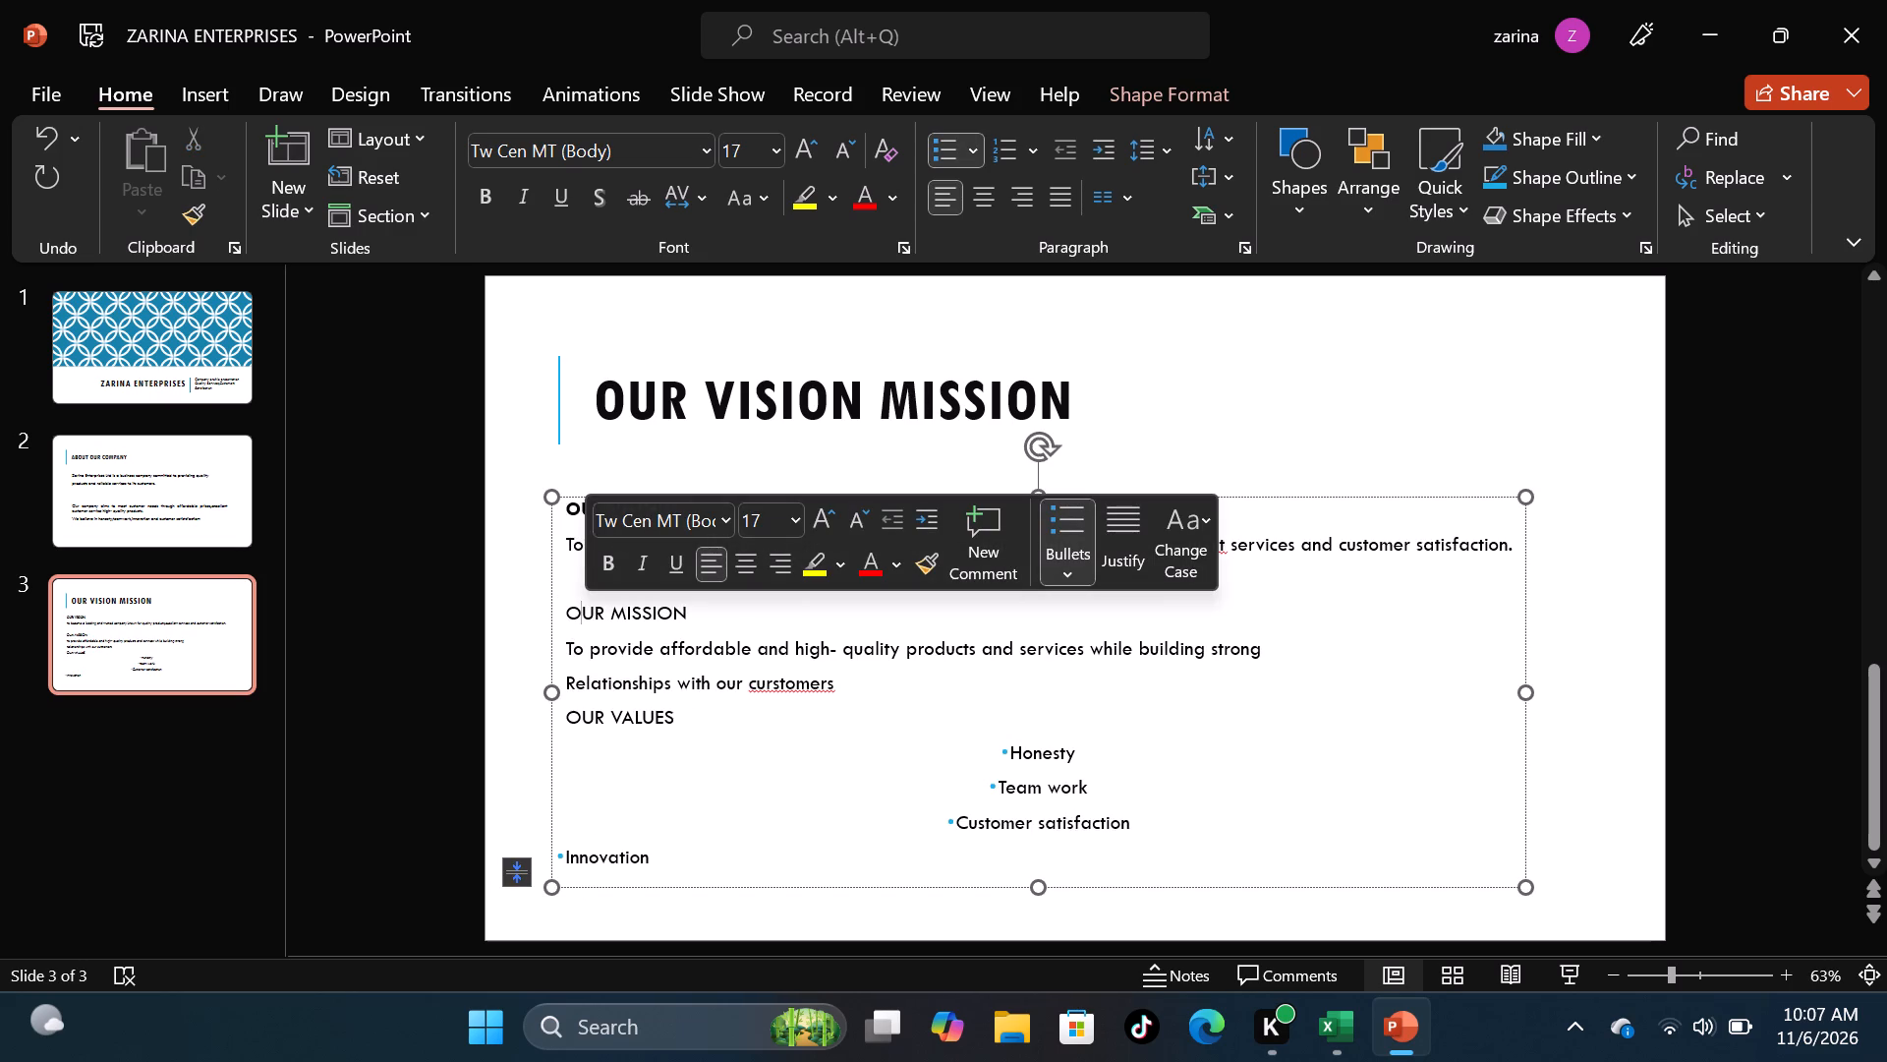
left_click(568, 613)
left_click_drag(568, 613, 686, 608)
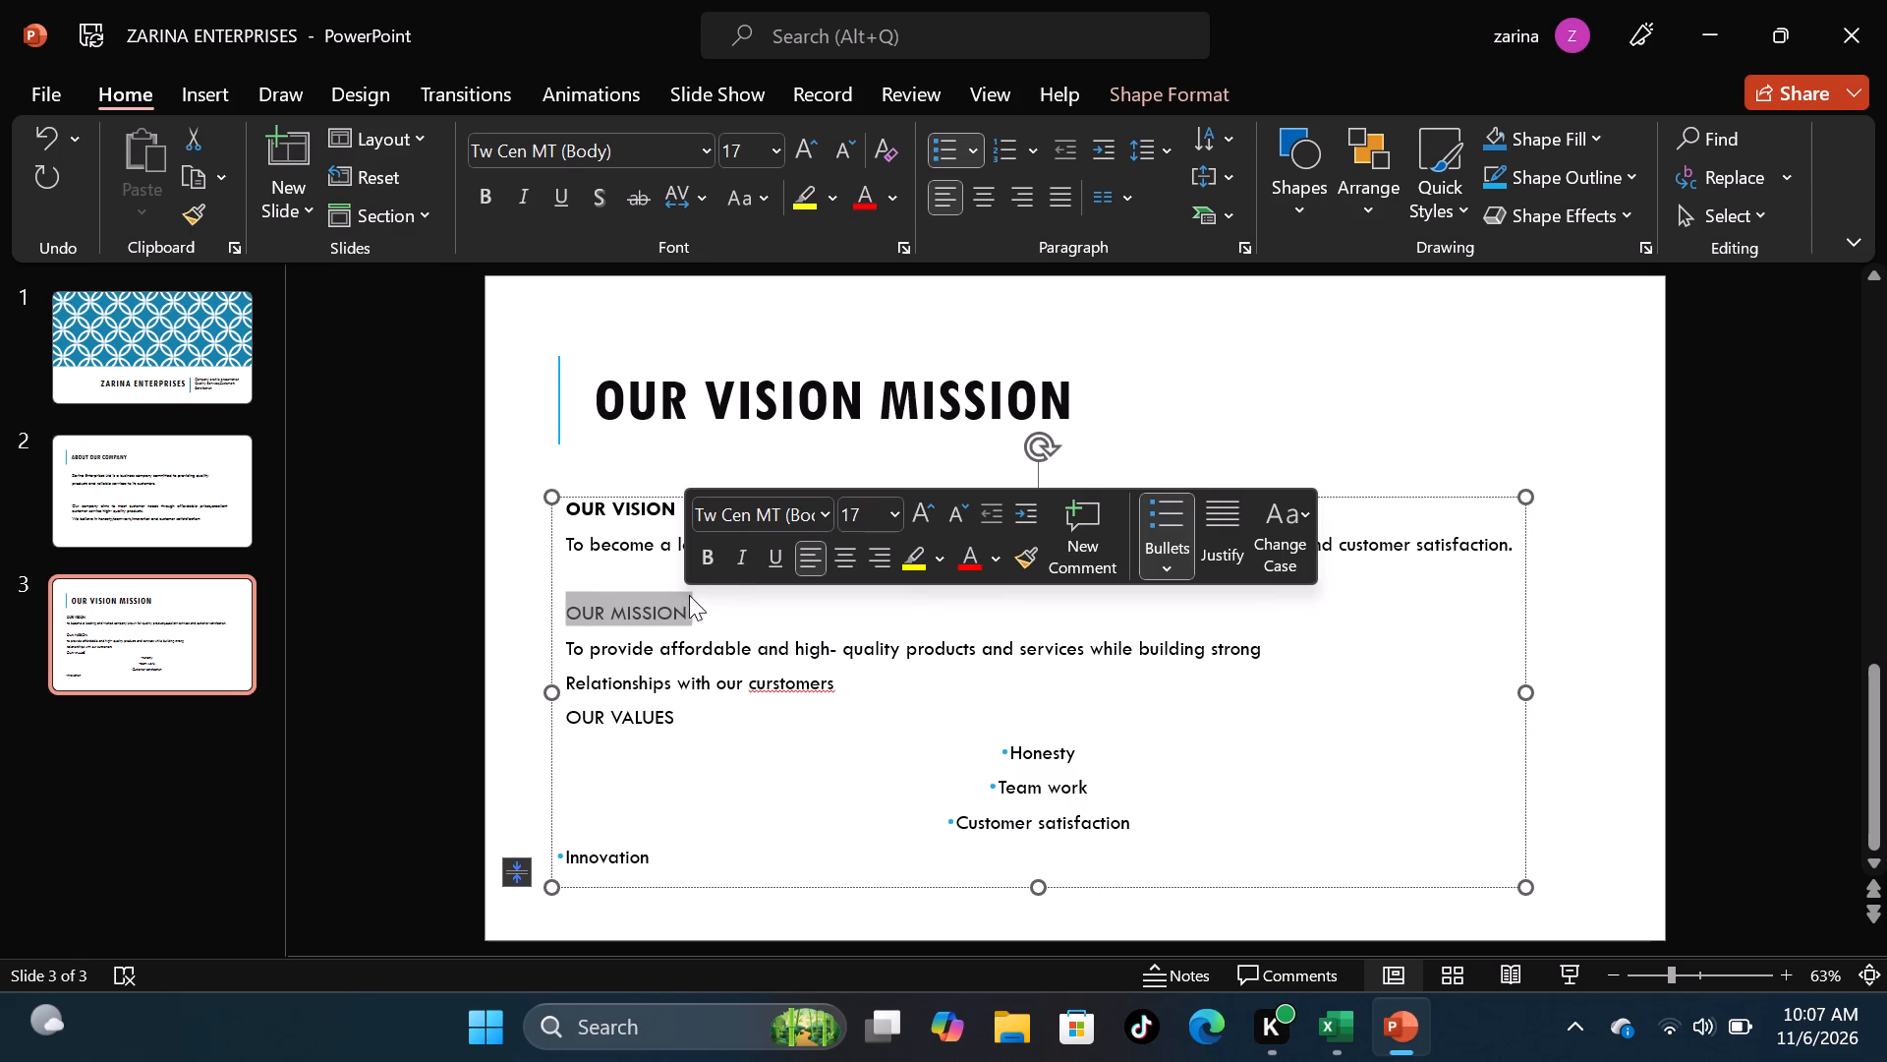
left_click(710, 558)
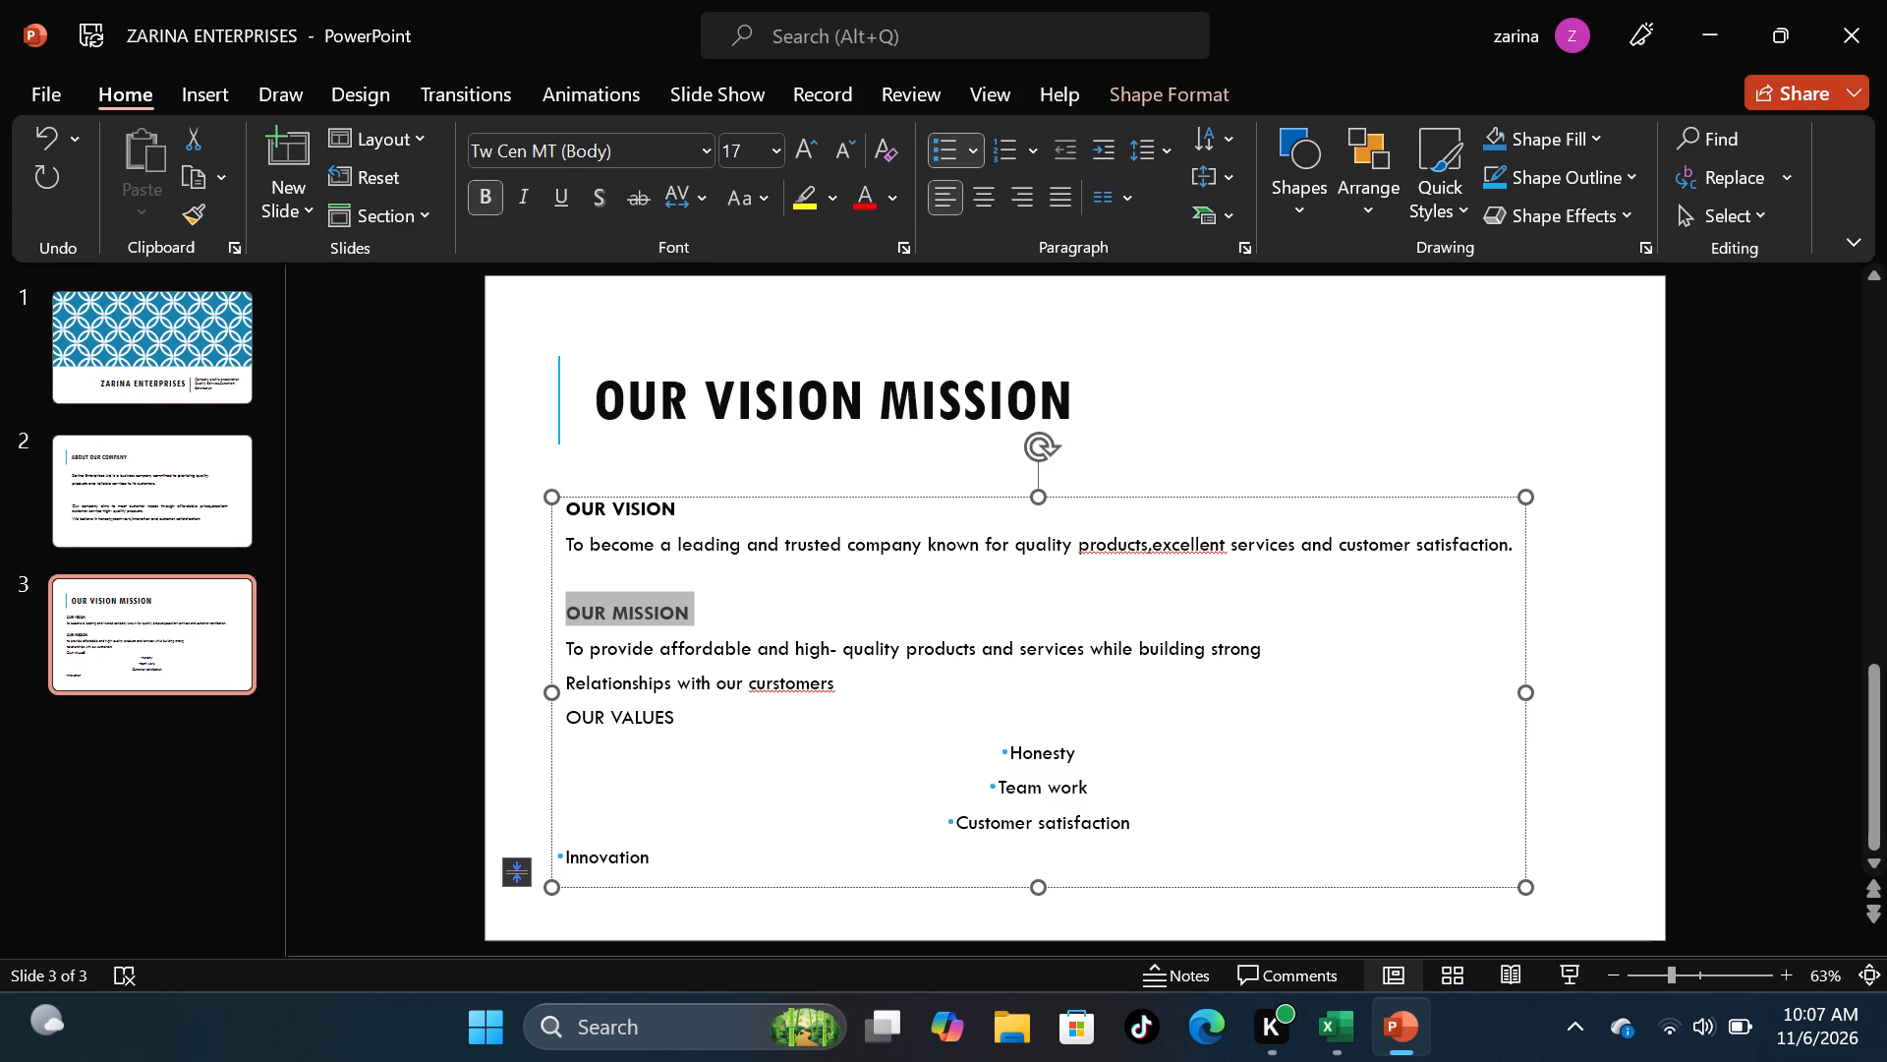
Make the "OUR VALUES" heading above the centred values list bold.
left_click_drag(569, 717, 652, 719)
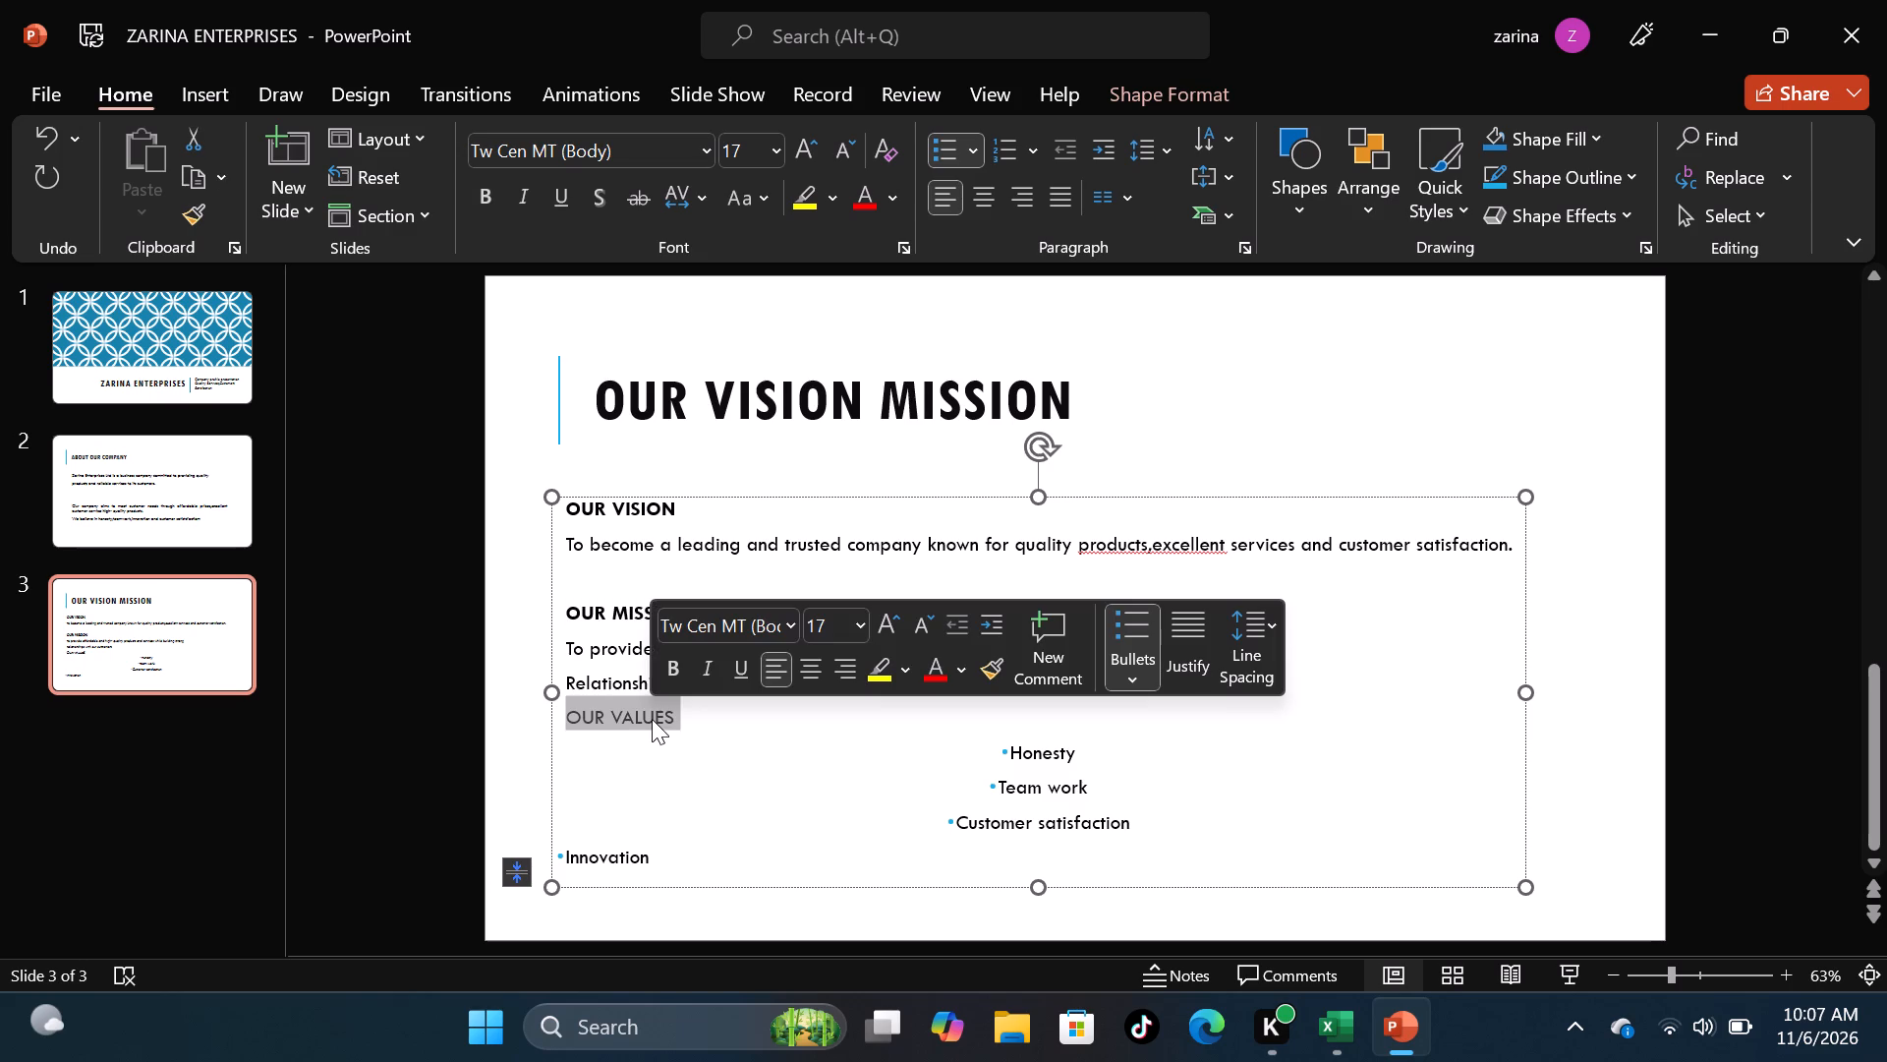
left_click(671, 674)
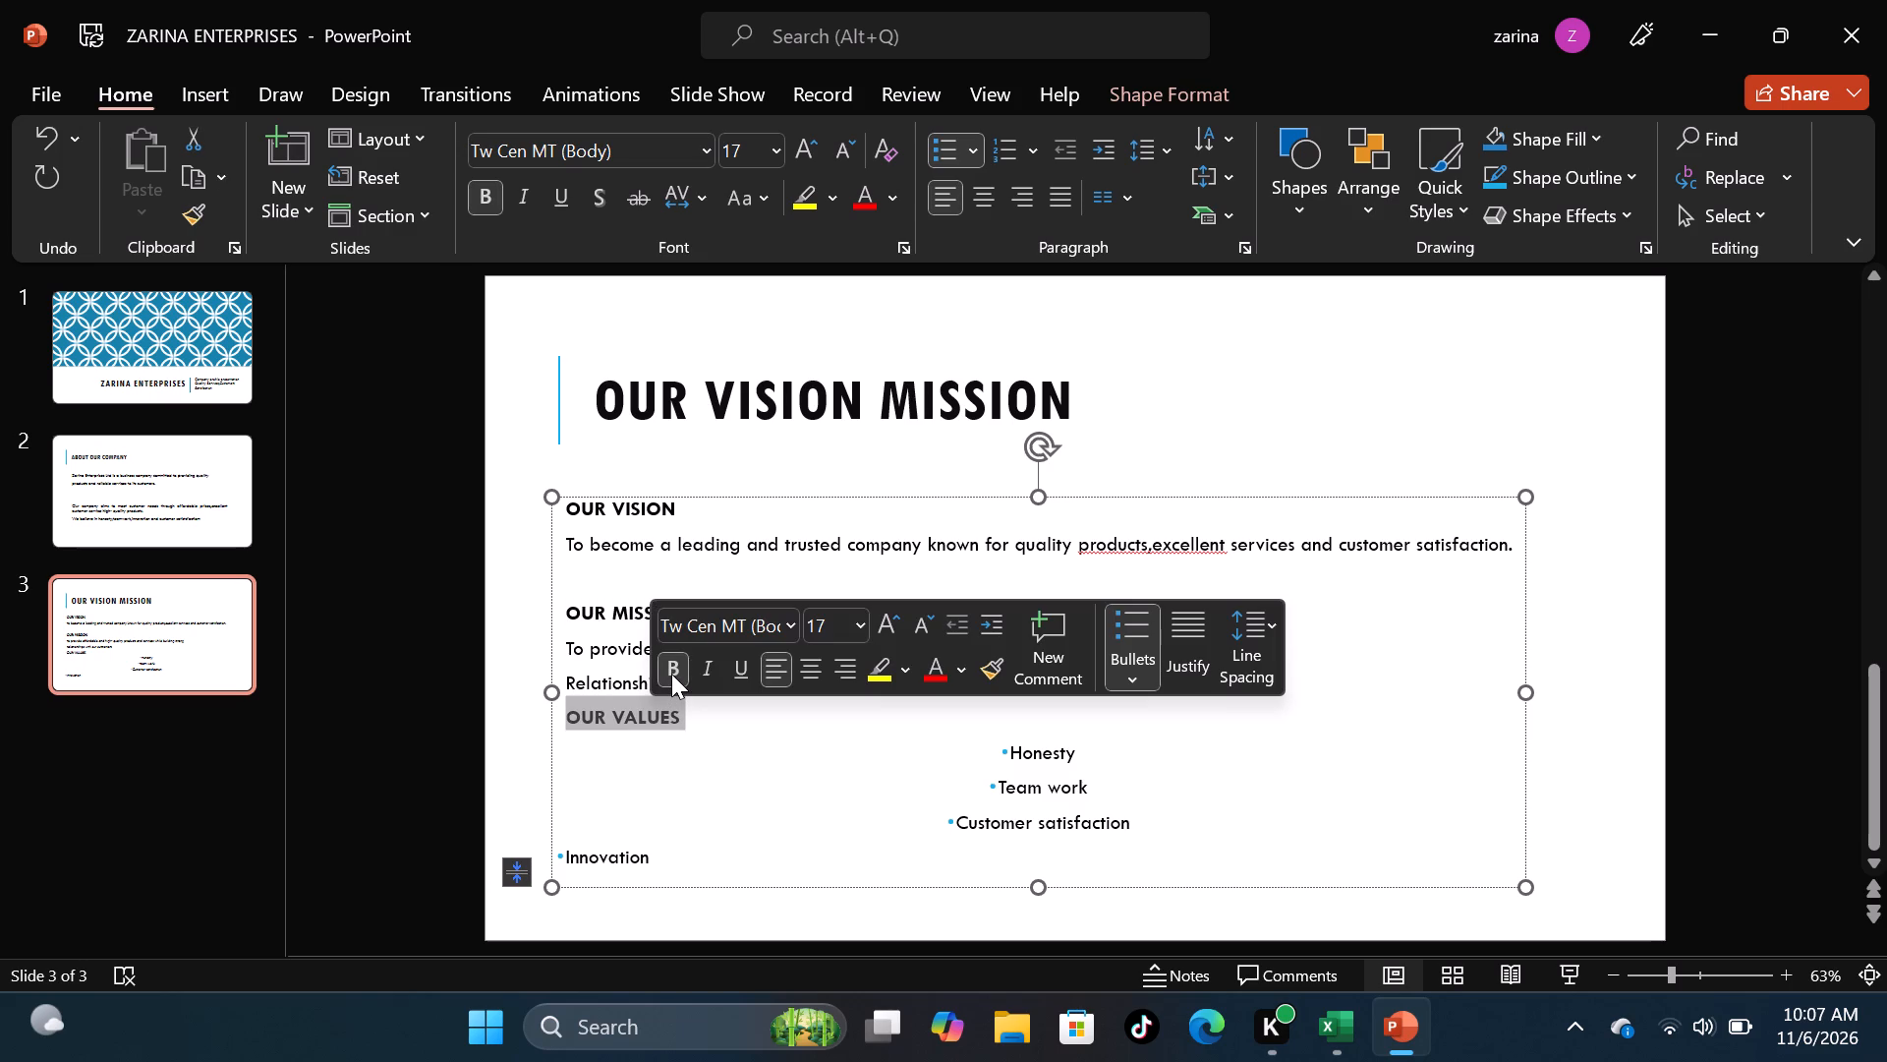
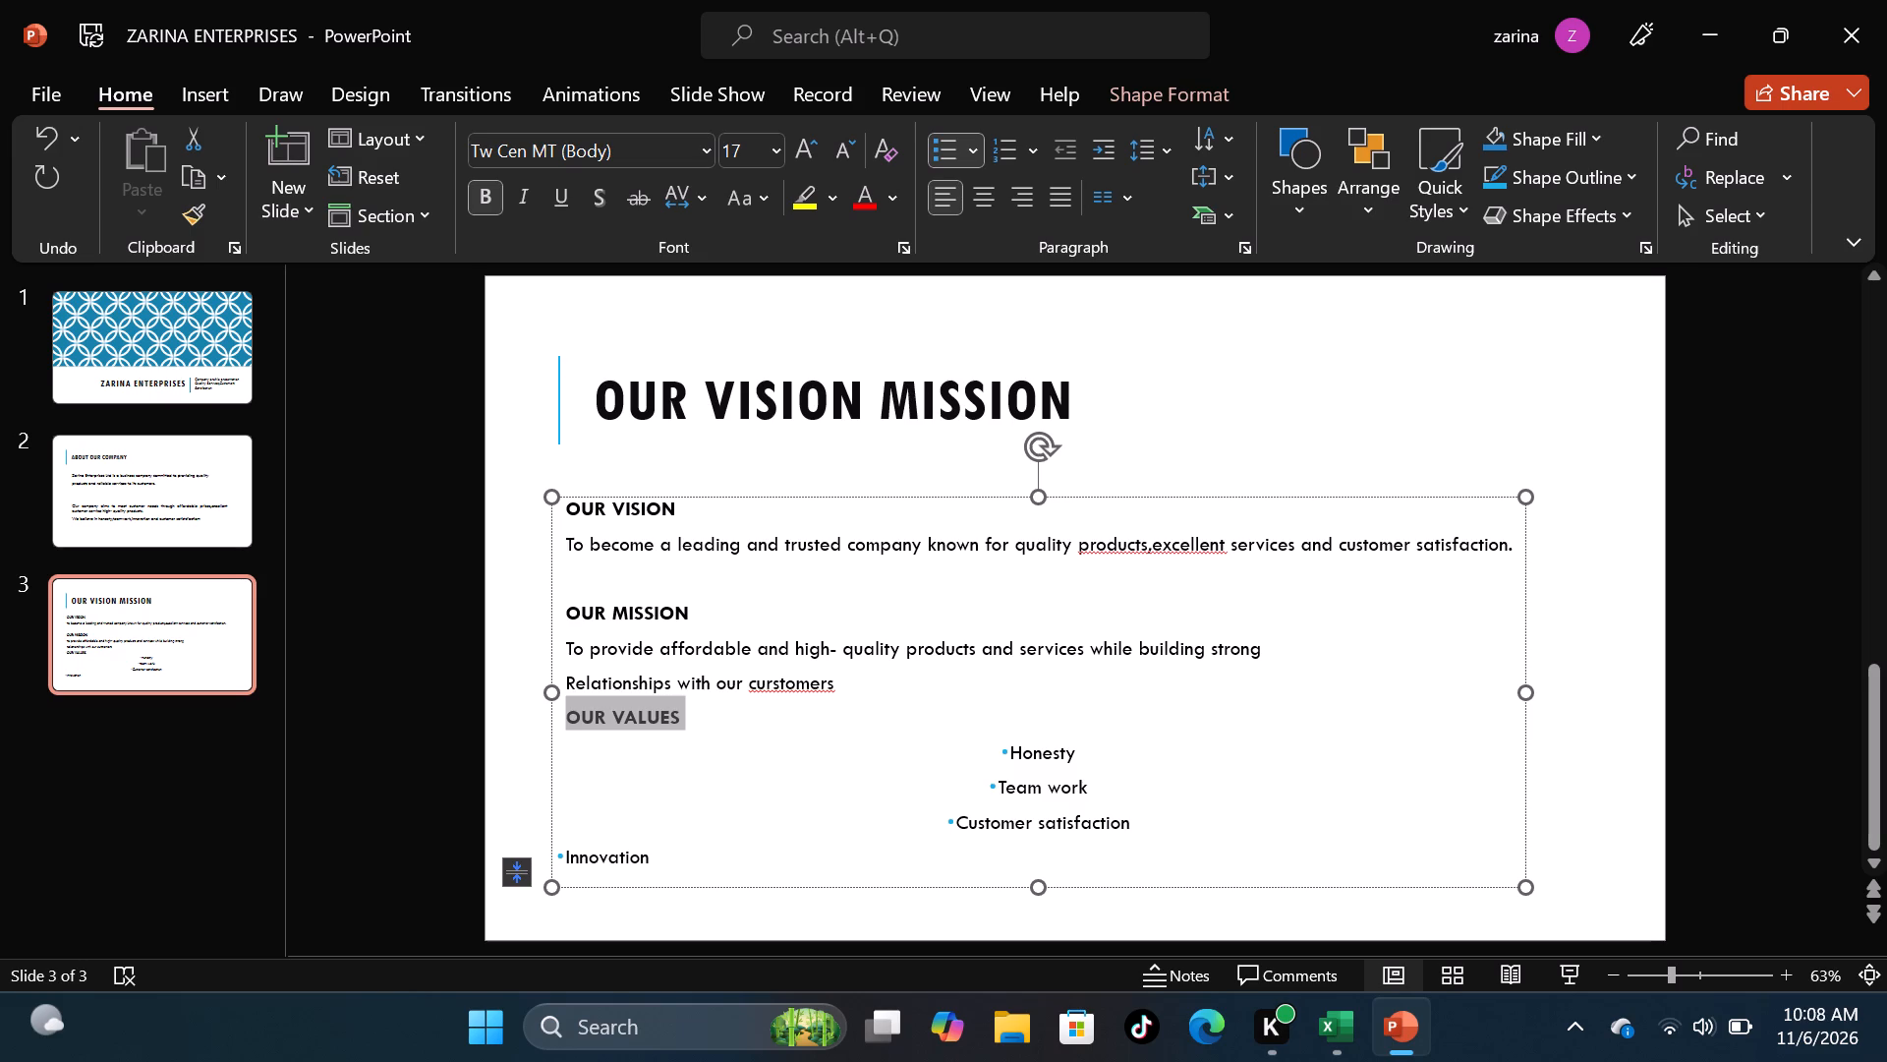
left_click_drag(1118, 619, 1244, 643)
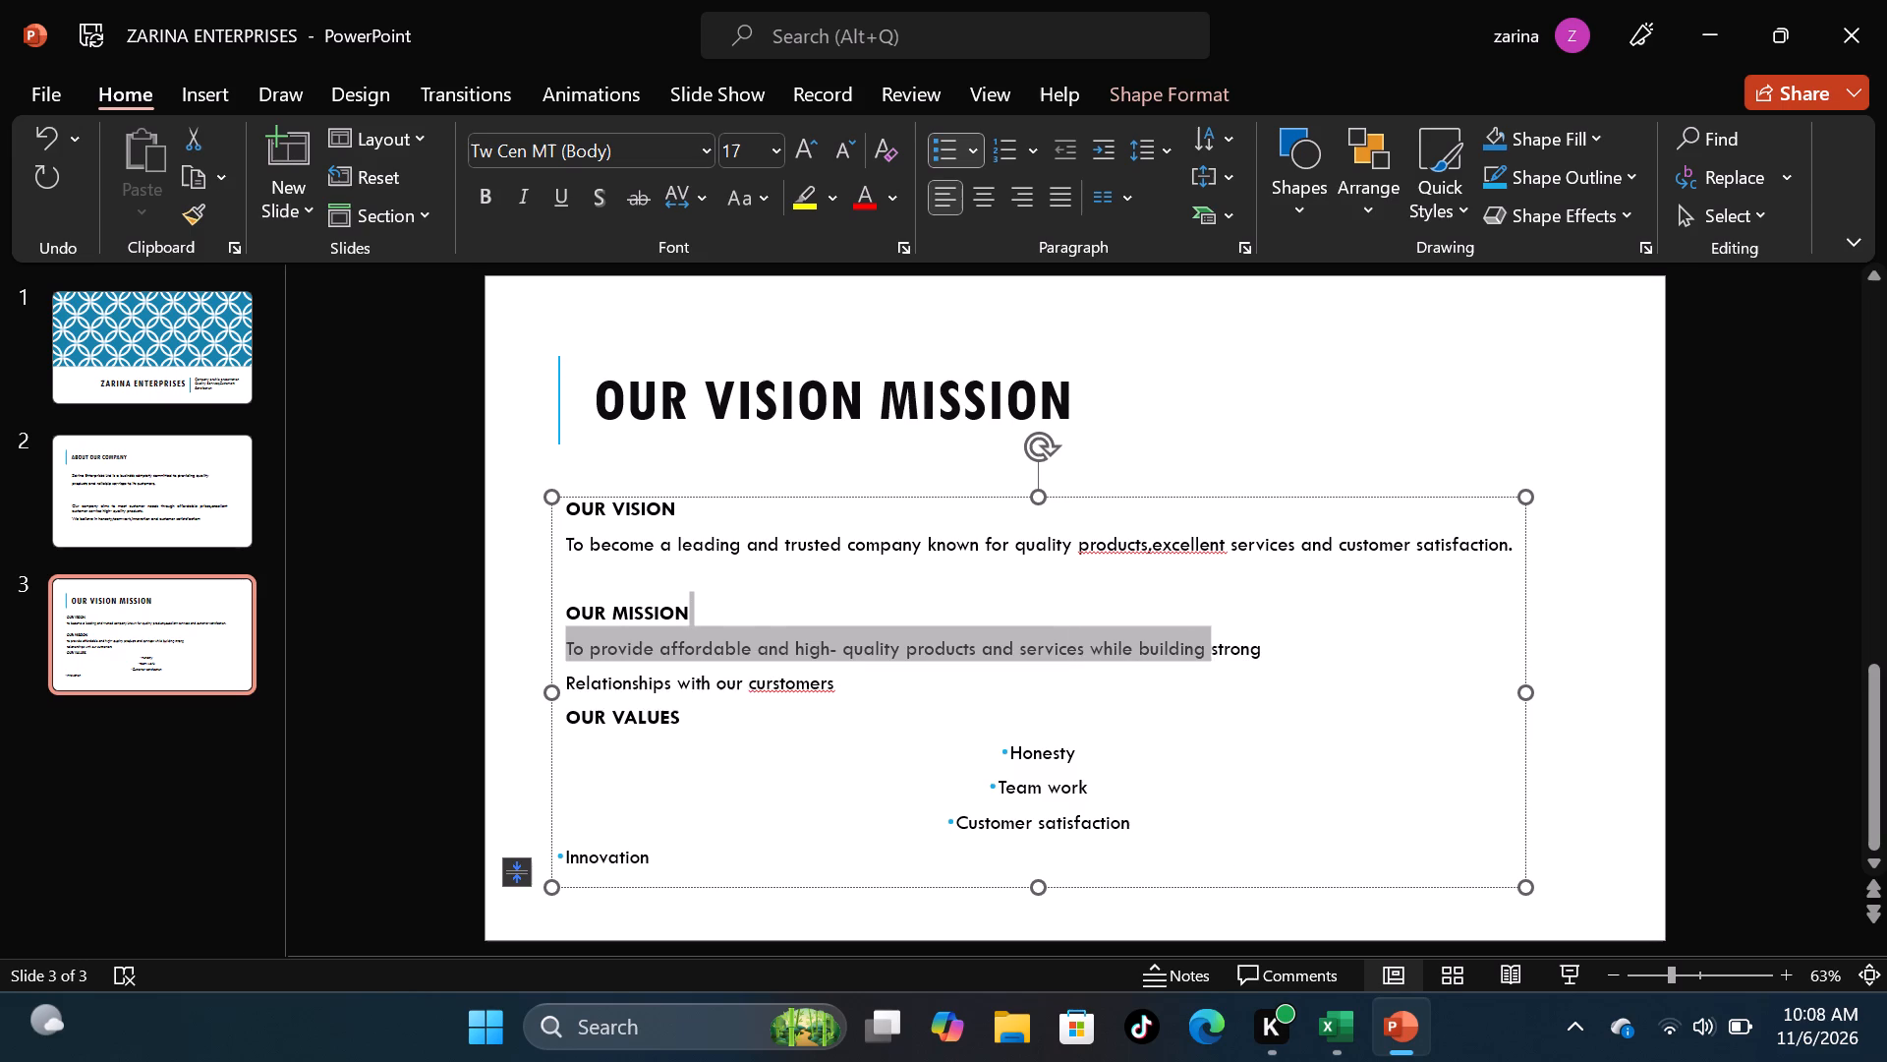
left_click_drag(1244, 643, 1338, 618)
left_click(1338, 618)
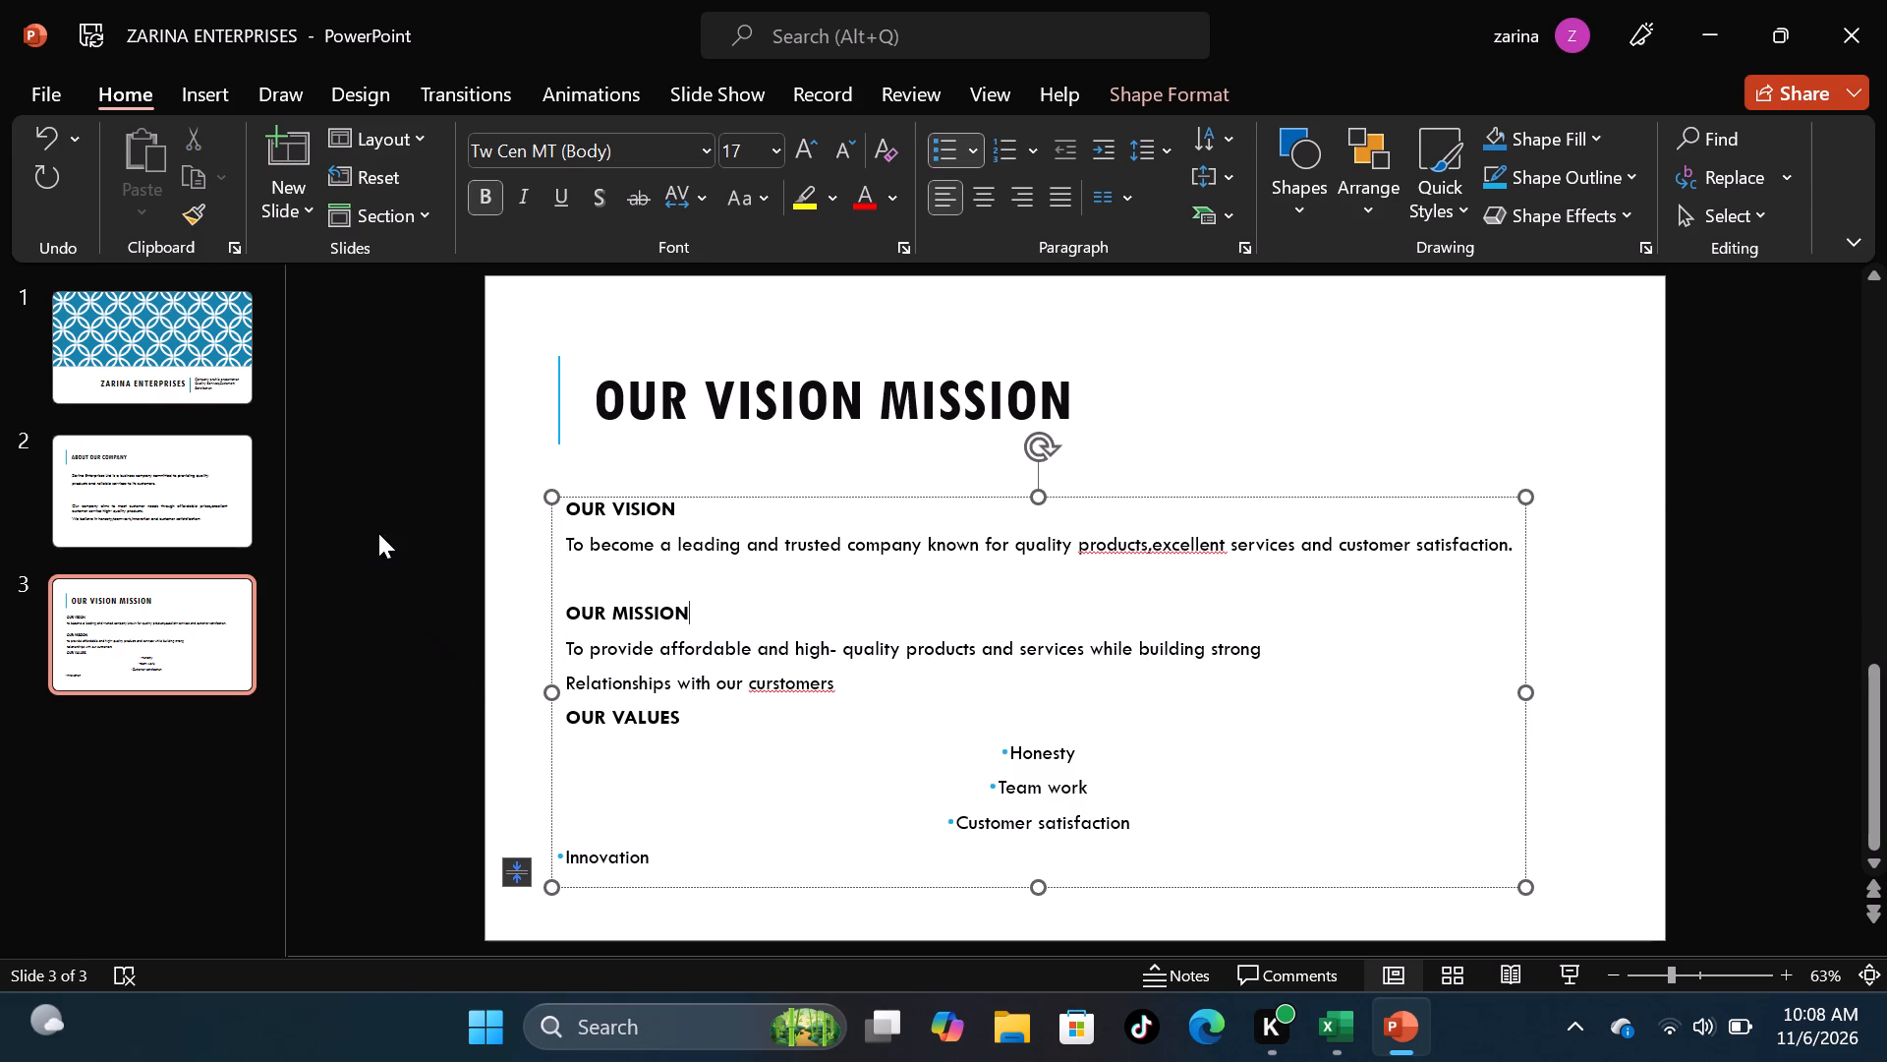
Add a Title and Content slide after the vision and mission slide.
left_click(311, 219)
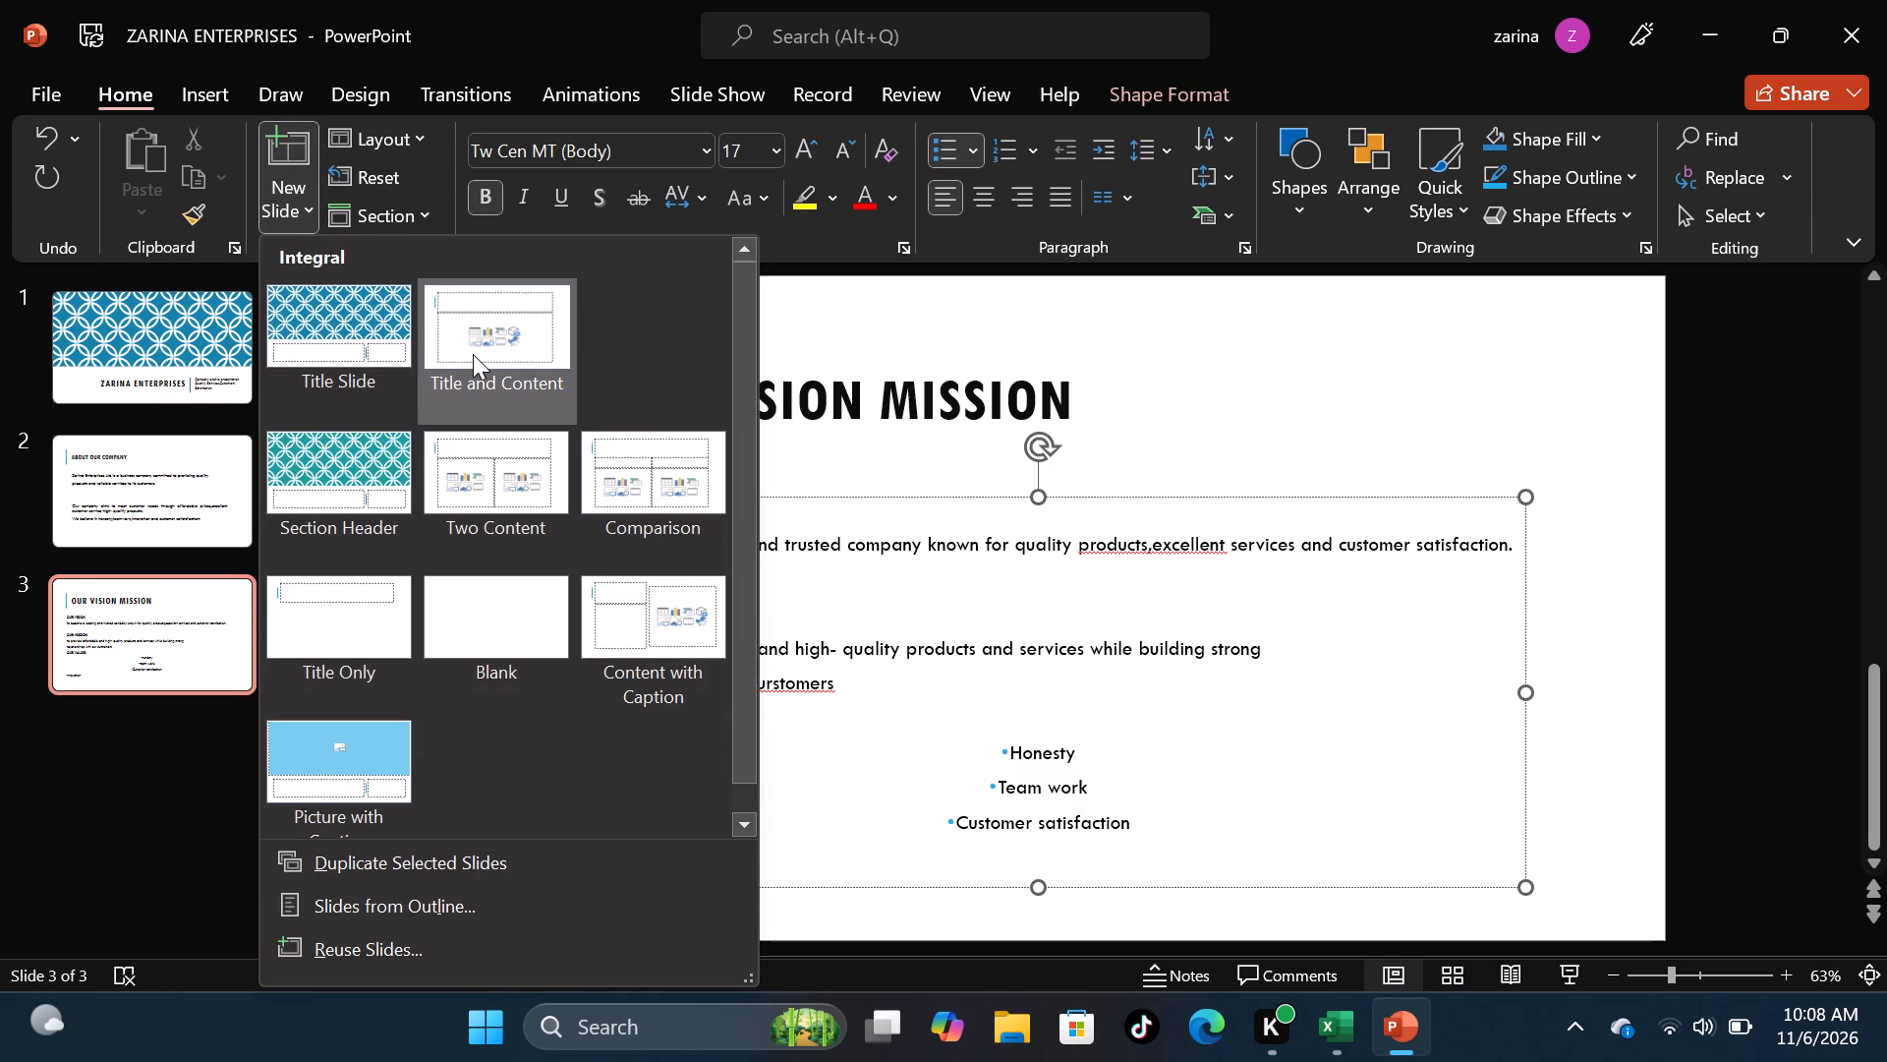
left_click(473, 354)
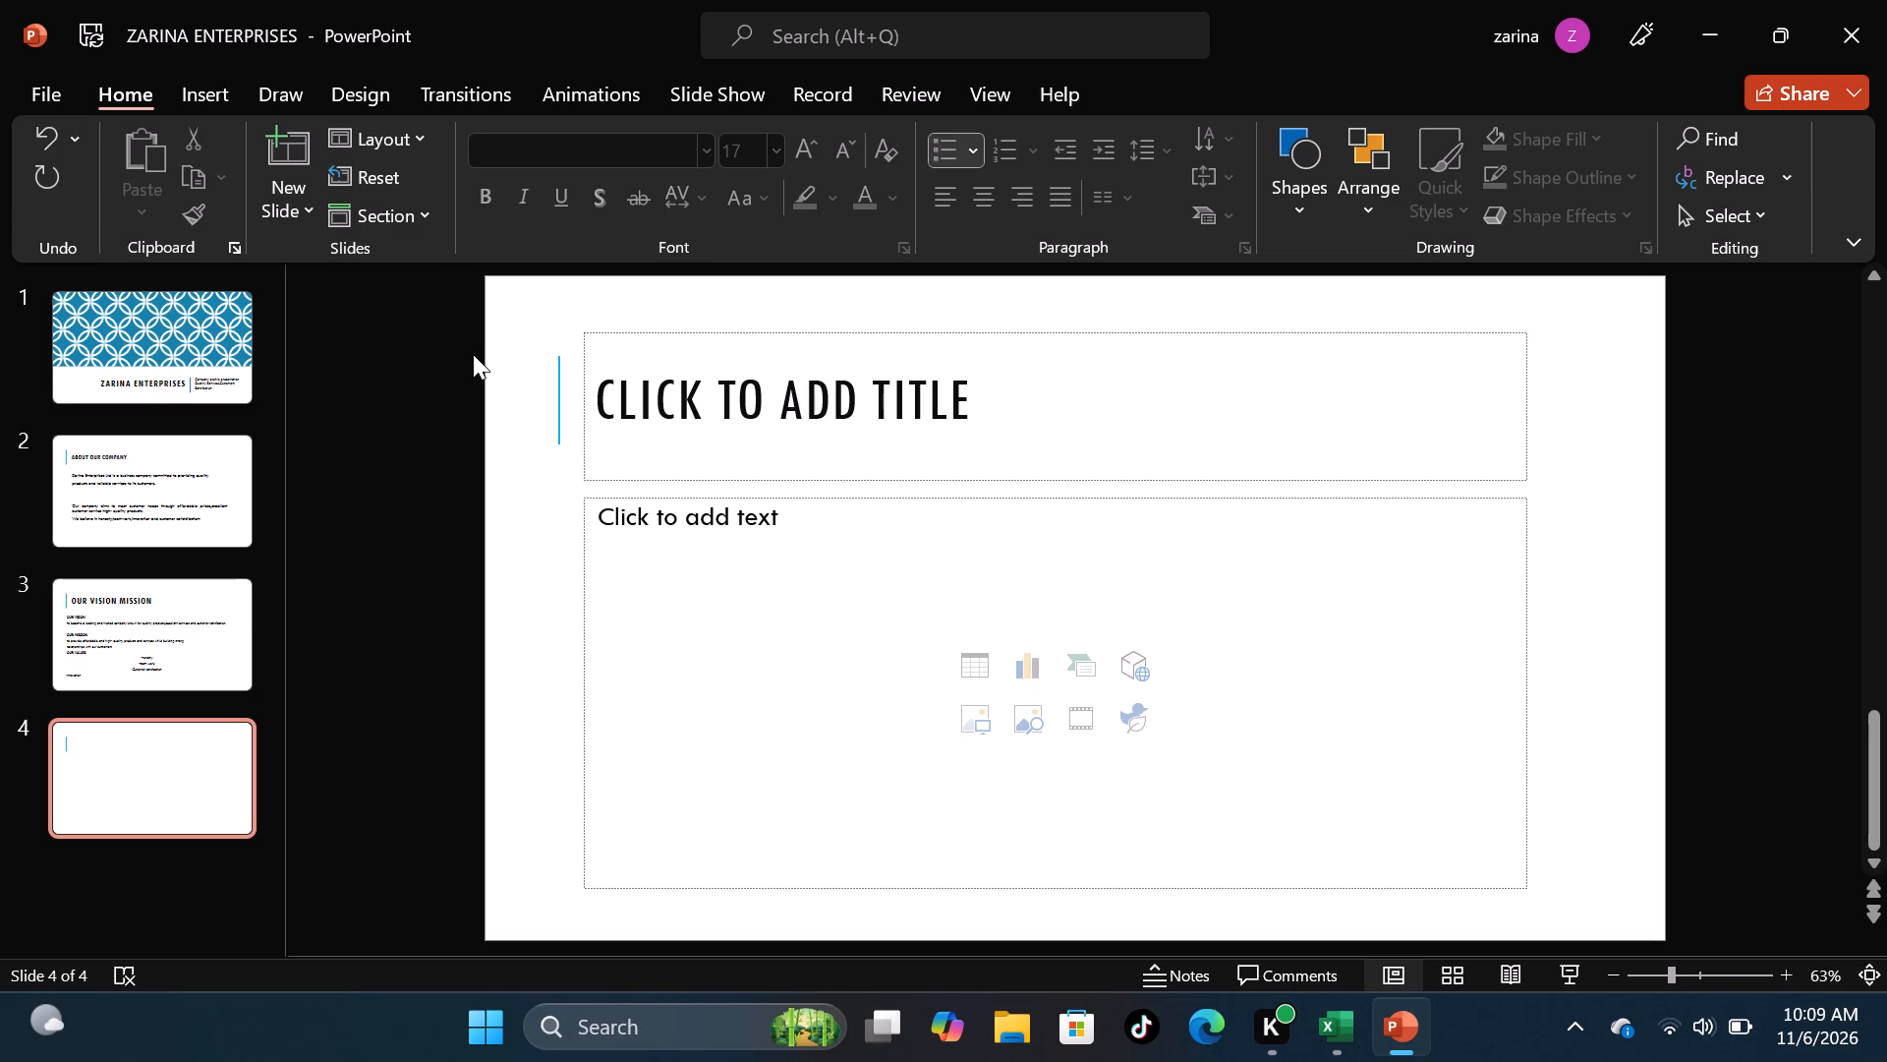
Enter "OUR PRODUCTS AND SERVICES" as the title of slide 4.
left_click(626, 370)
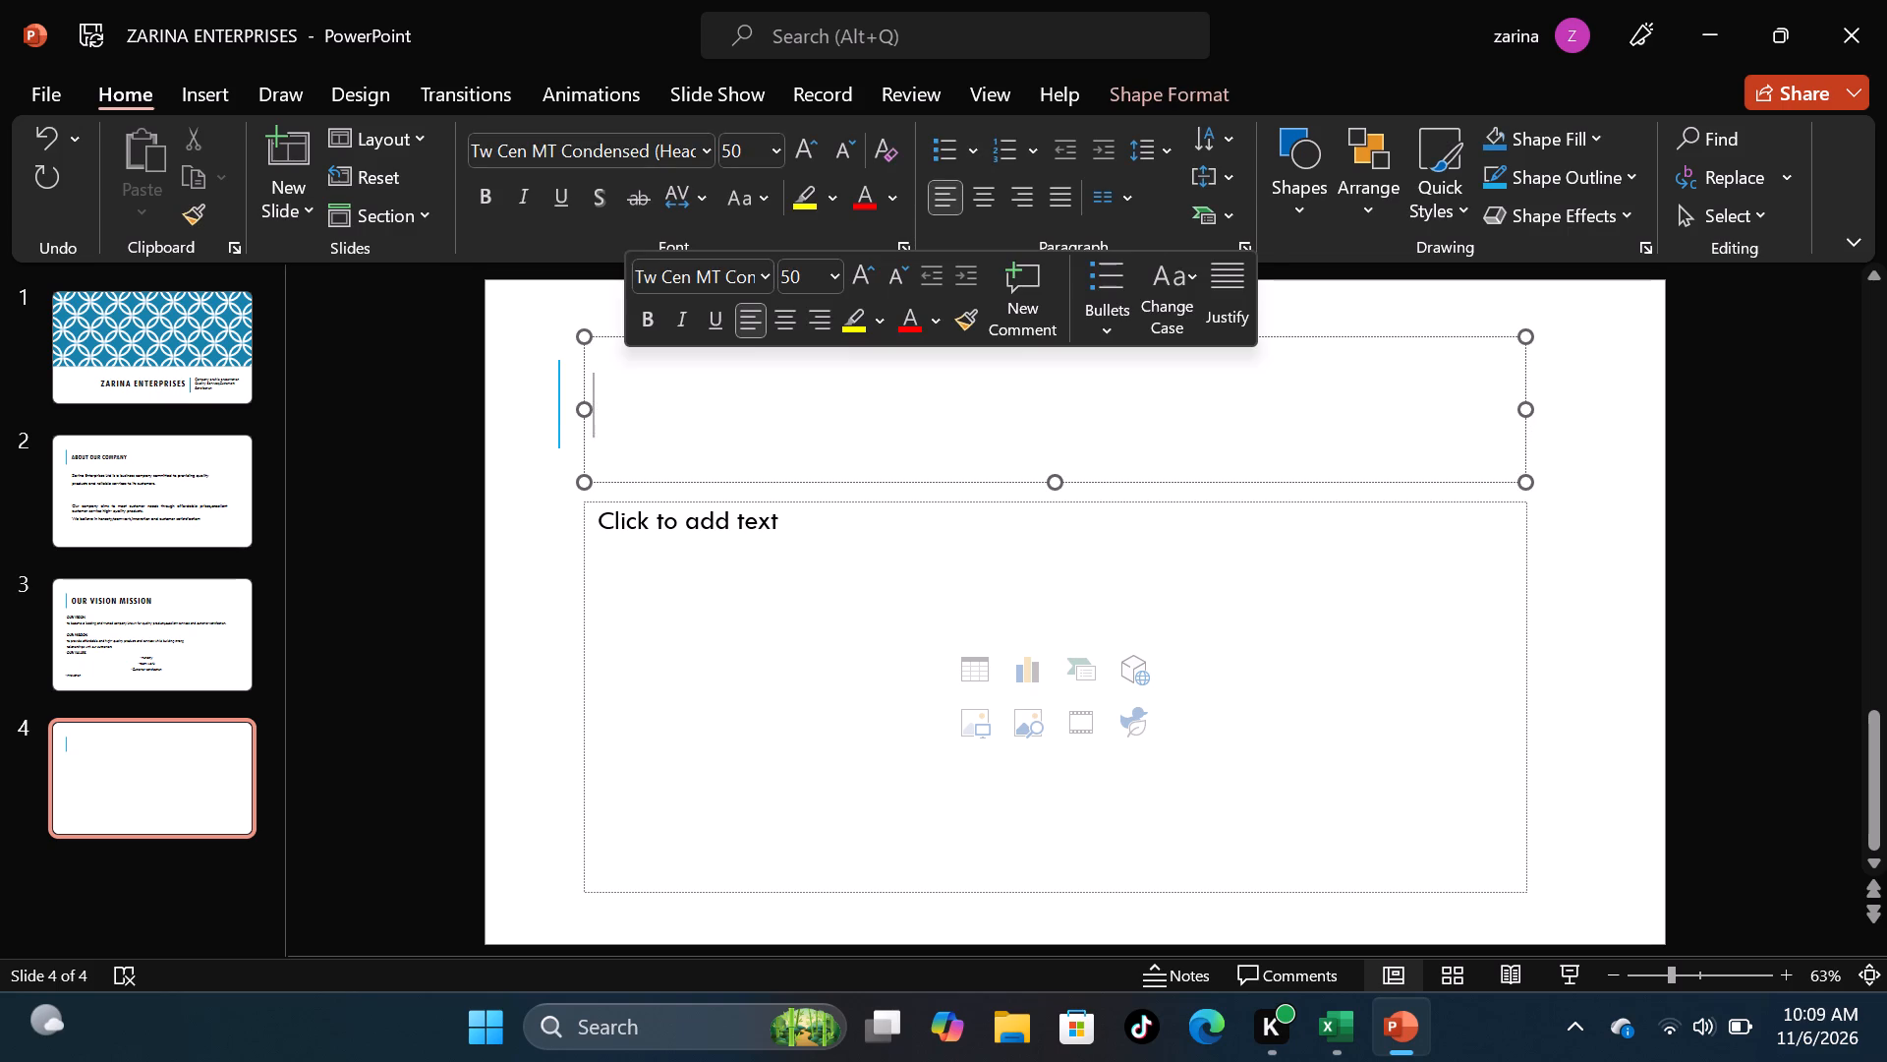
type("OUR")
key("space")
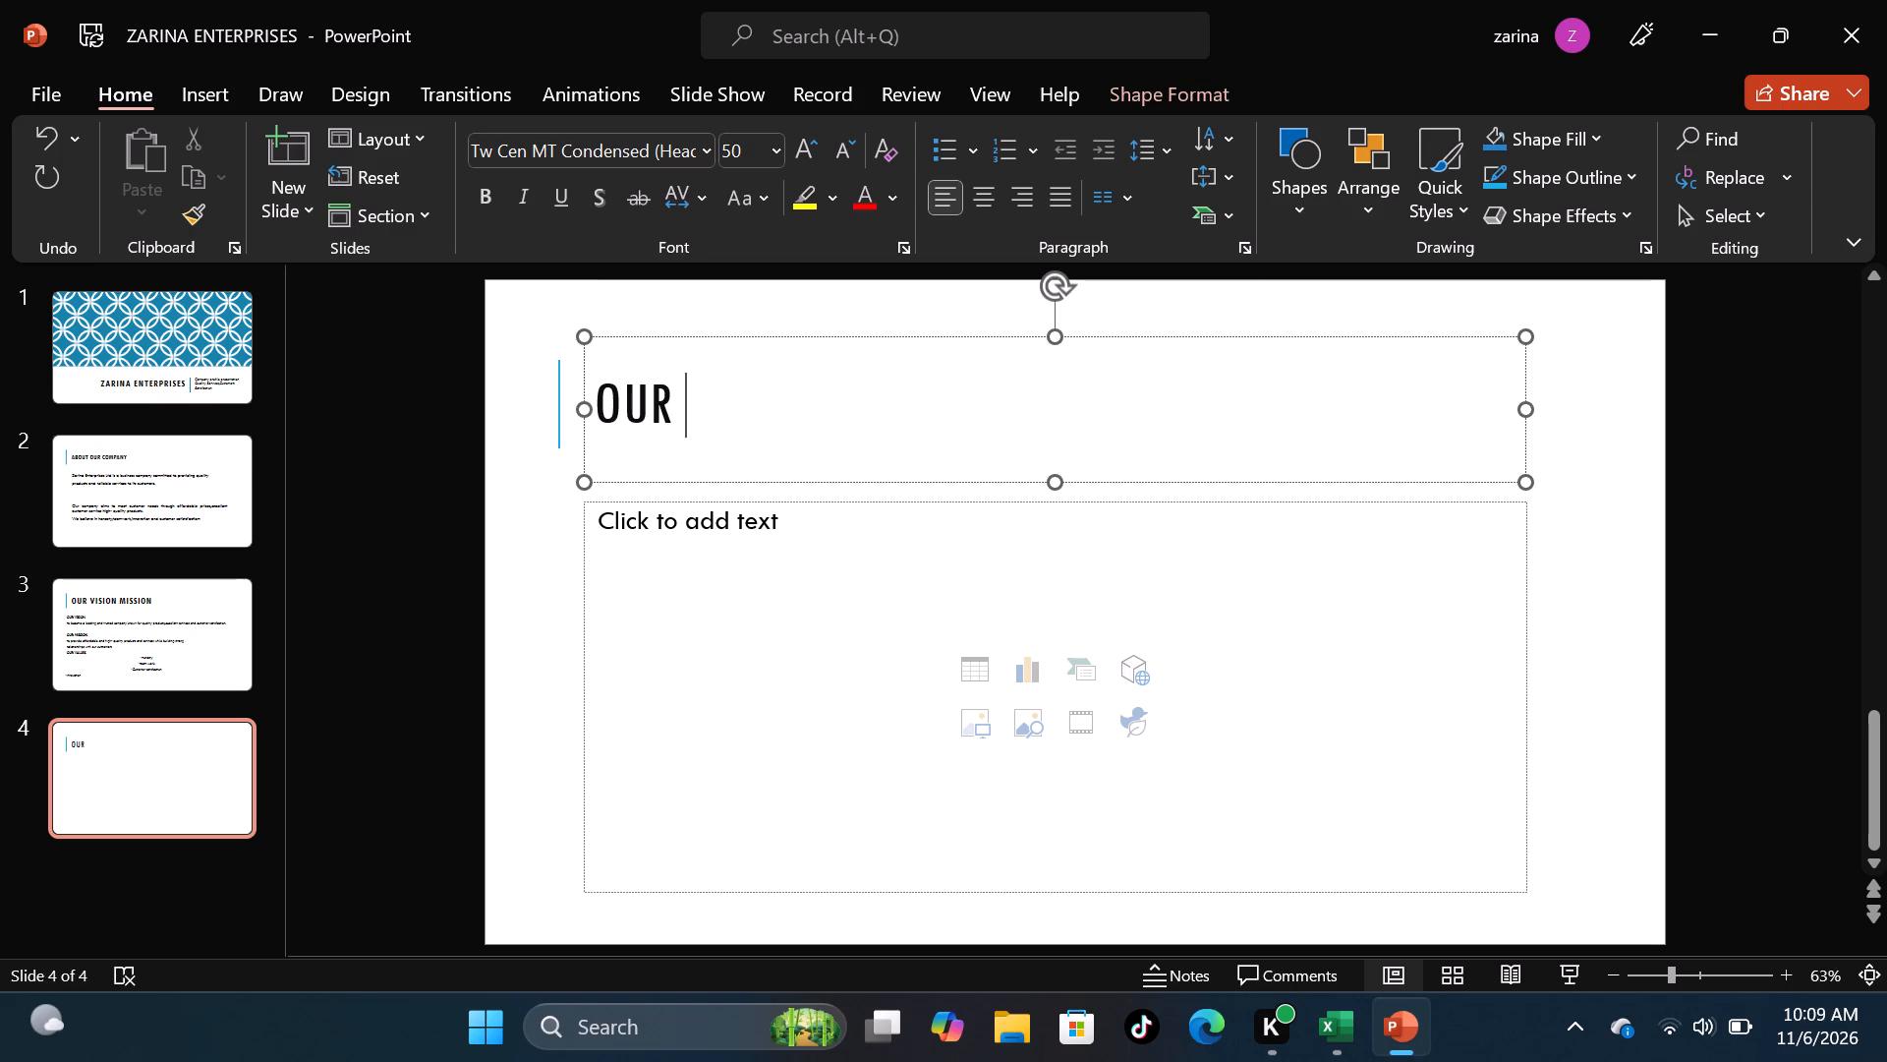
key("p")
key("r")
key("o")
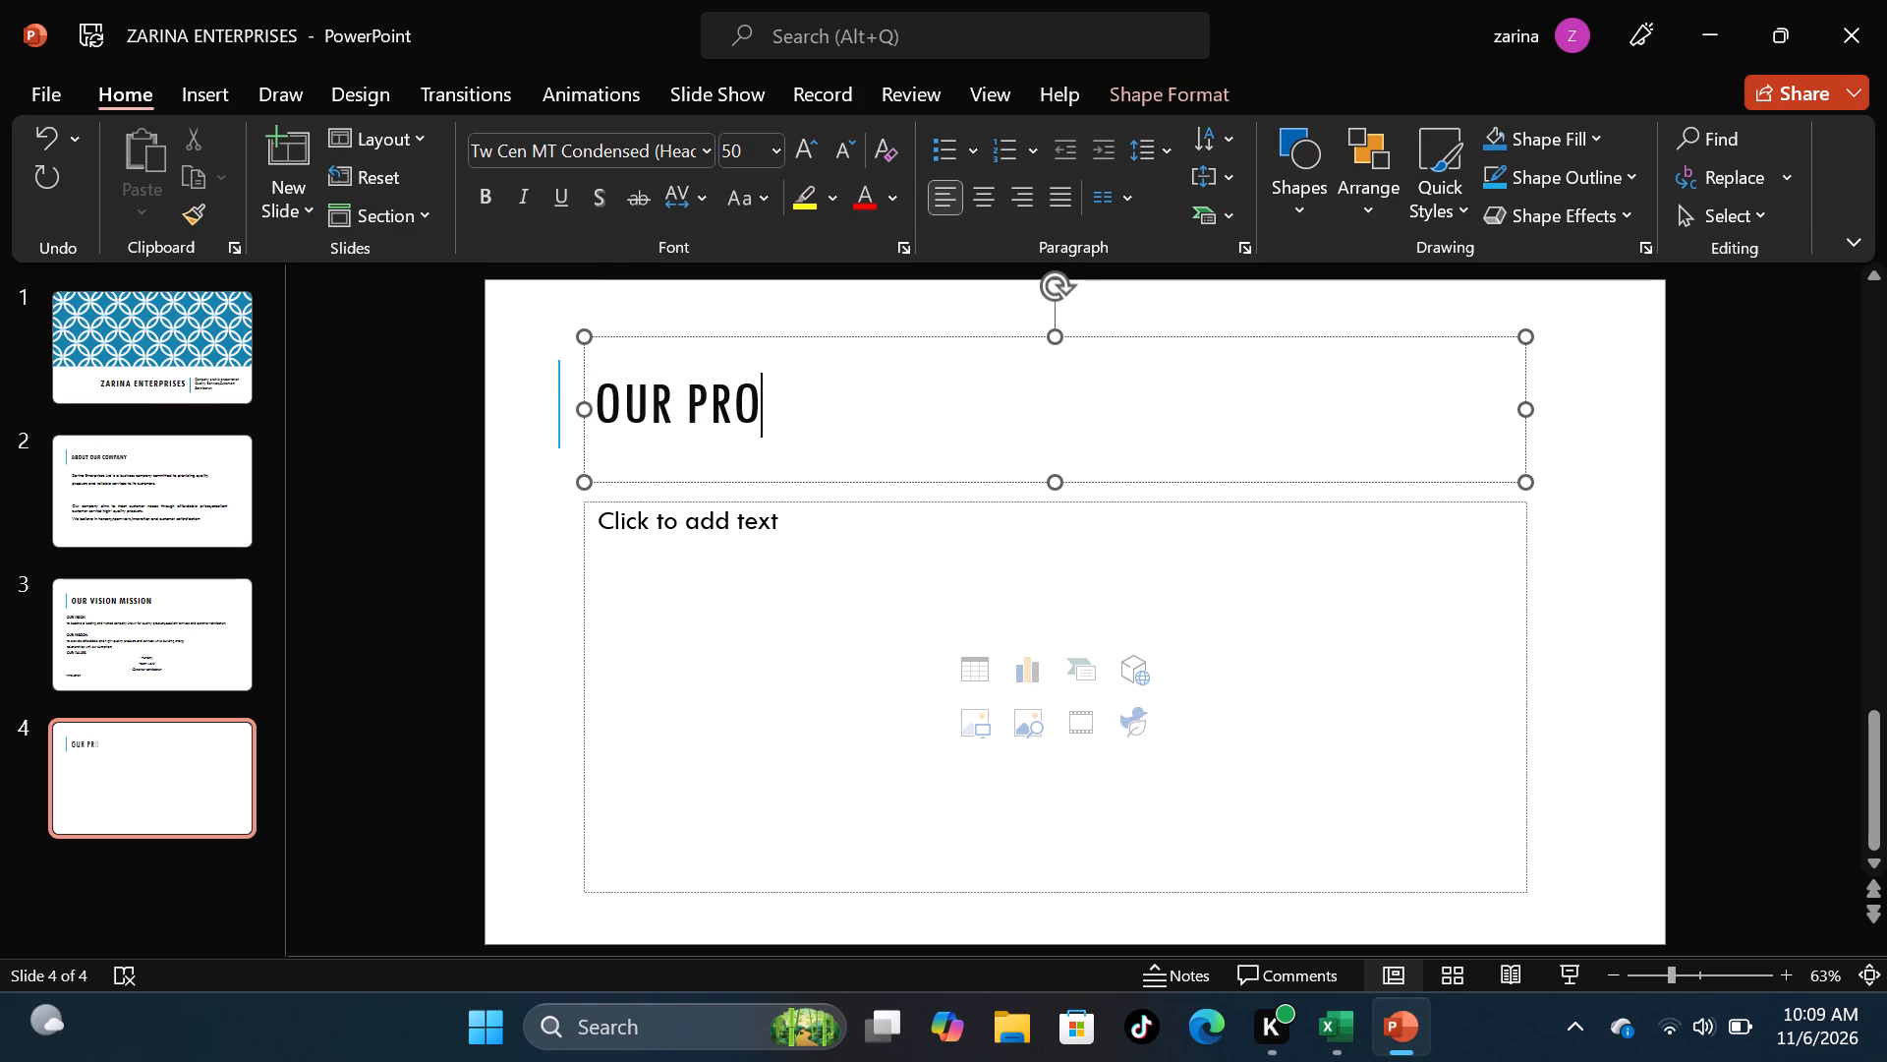
key("d")
type("UCT")
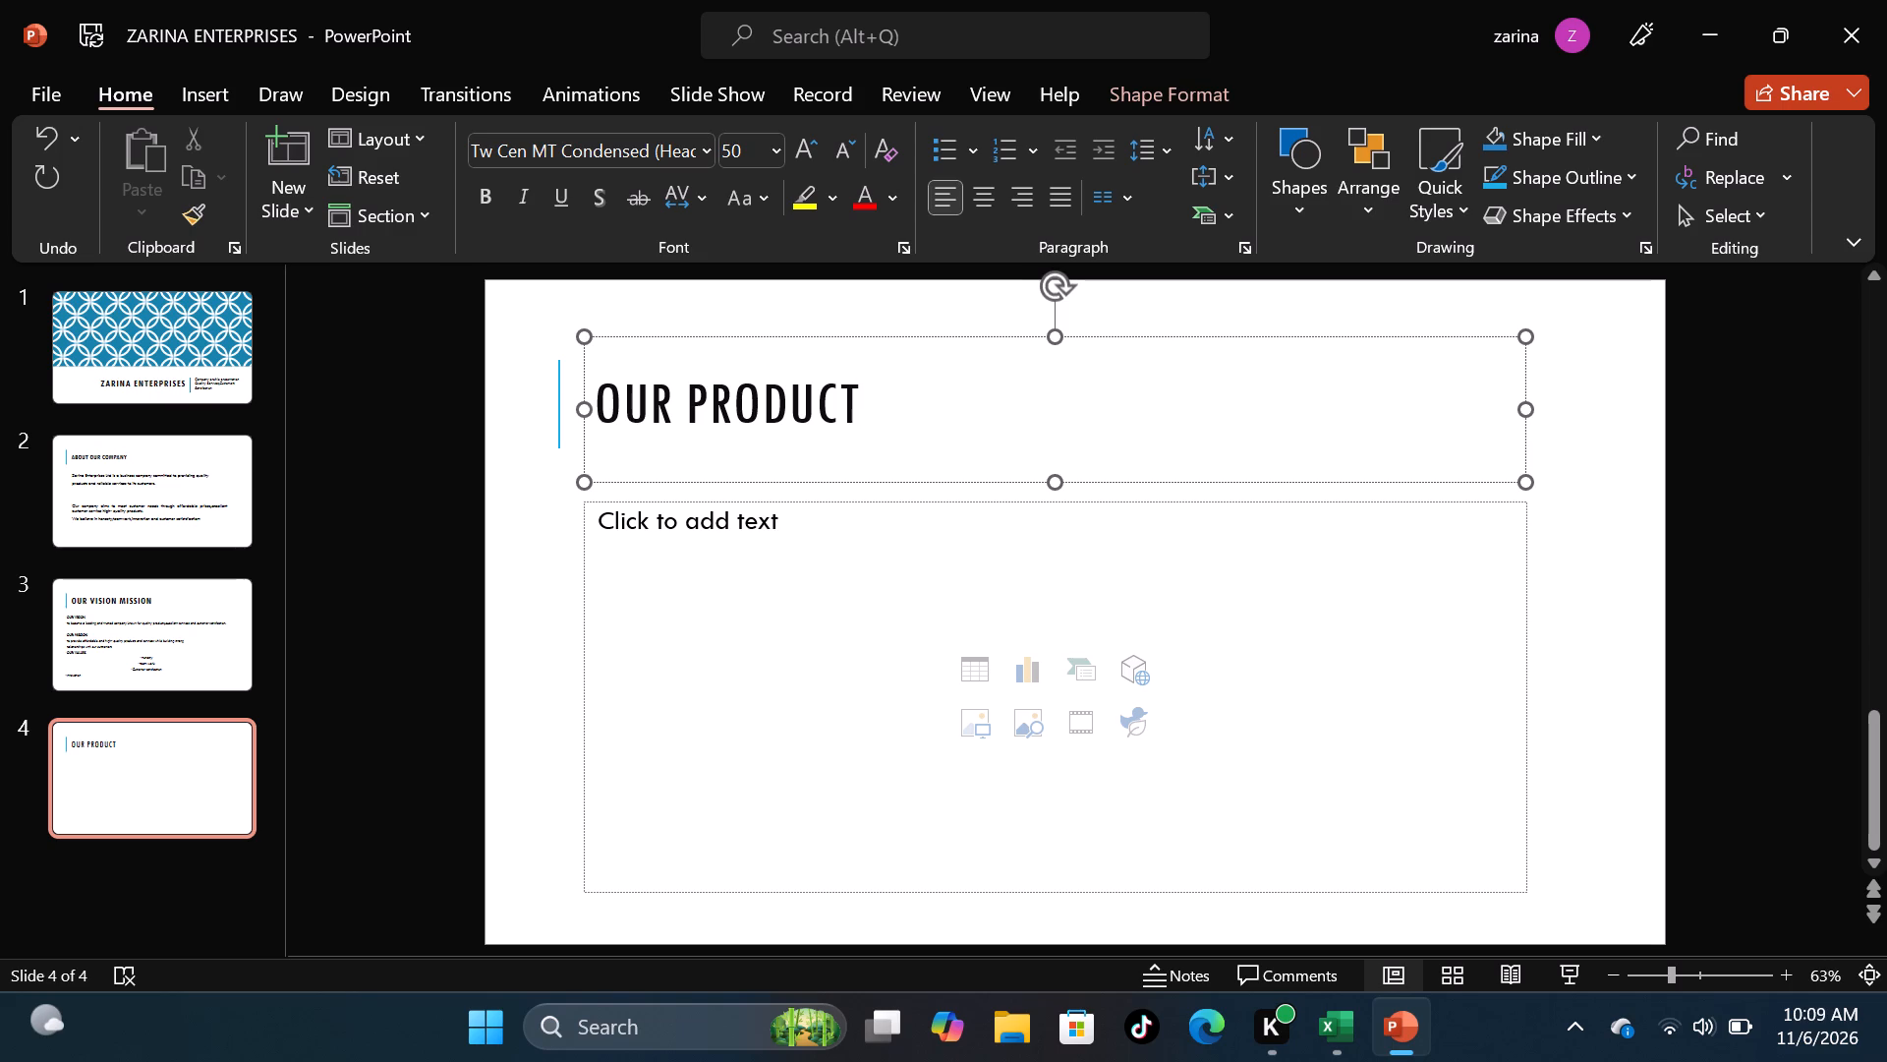
key("s")
key("space")
key("a")
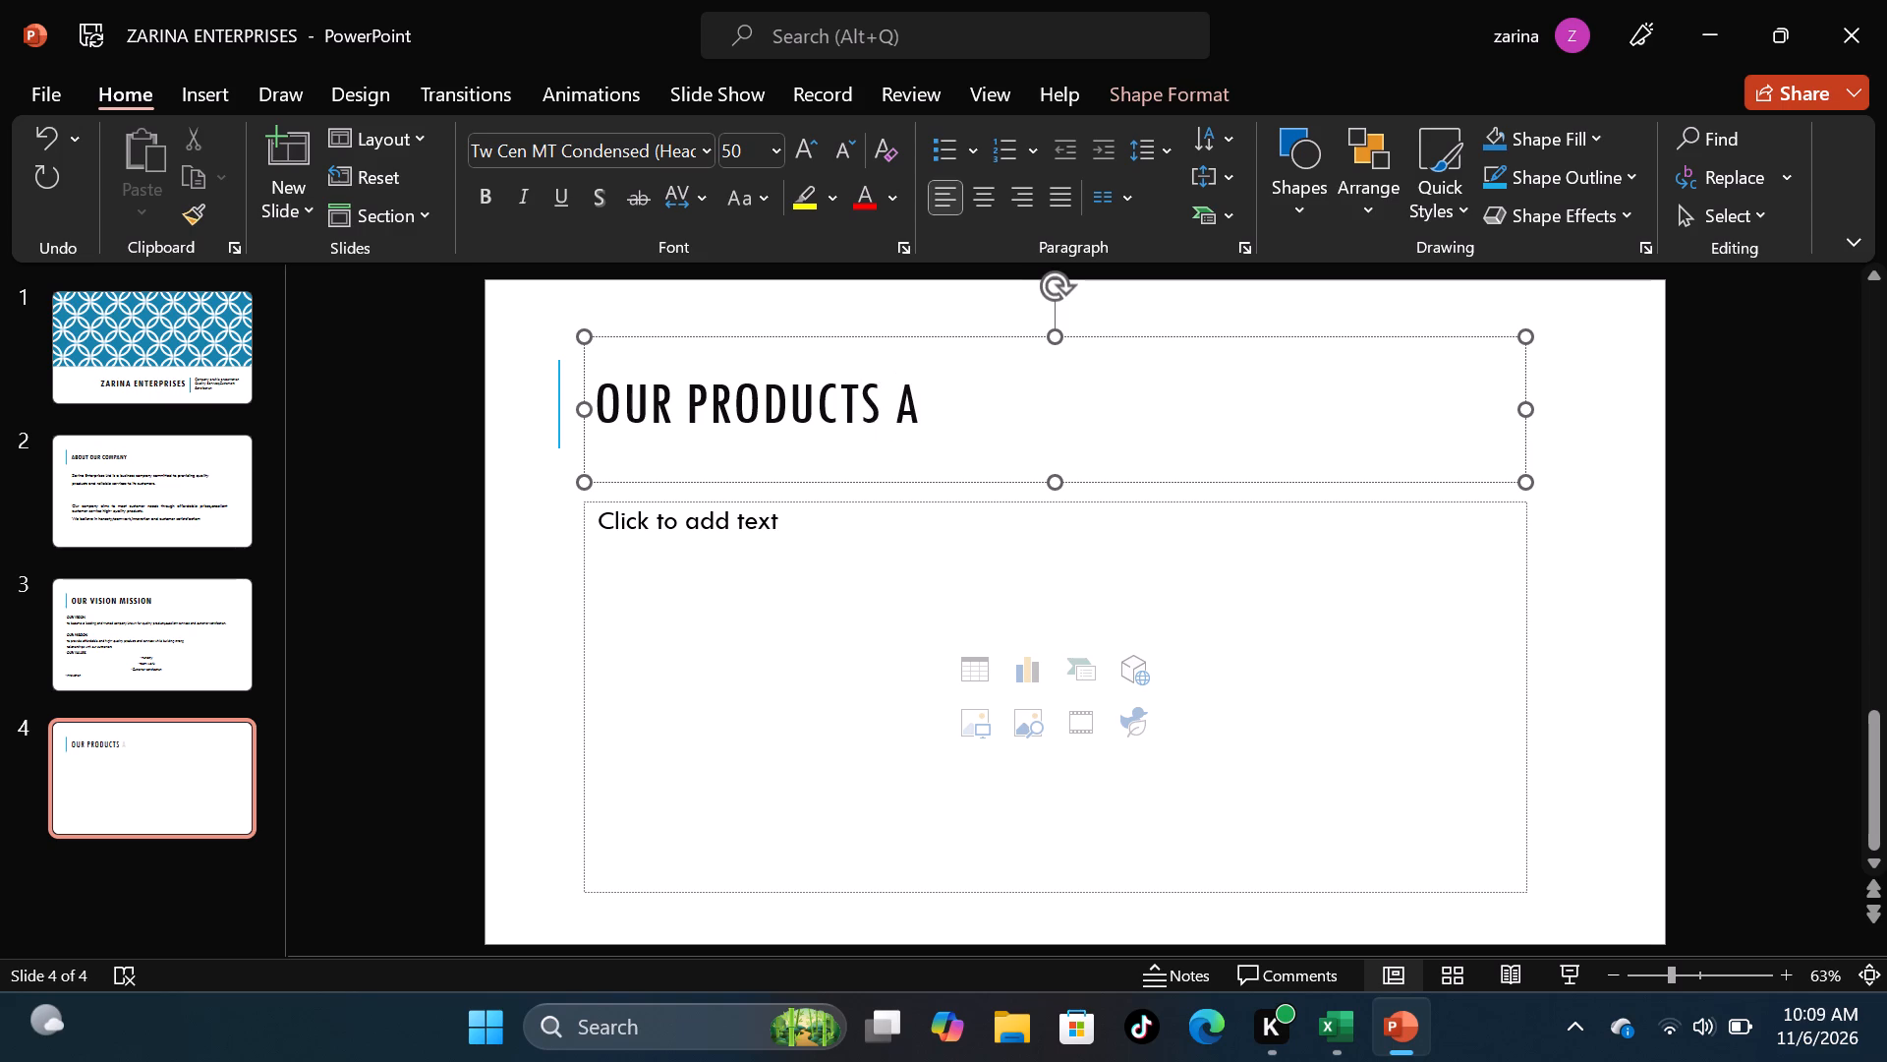
type("ND SER")
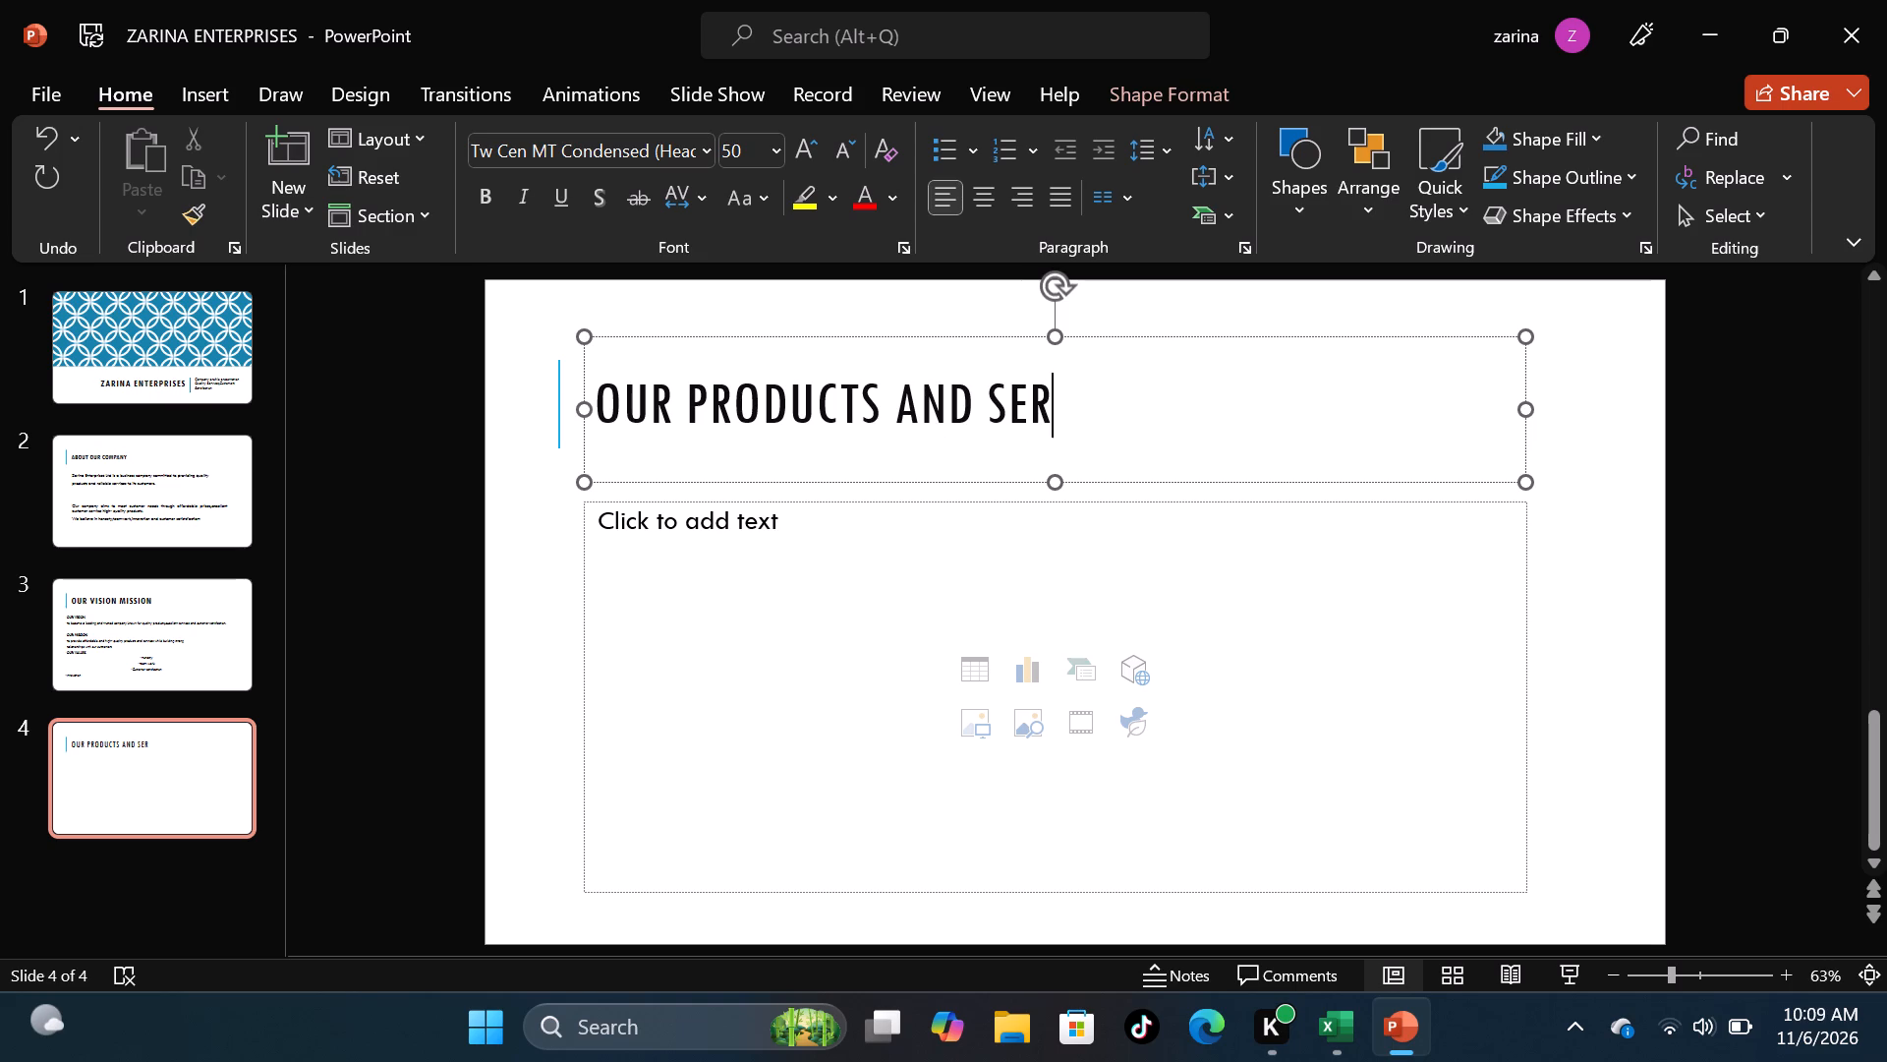
type("VI")
type("CES")
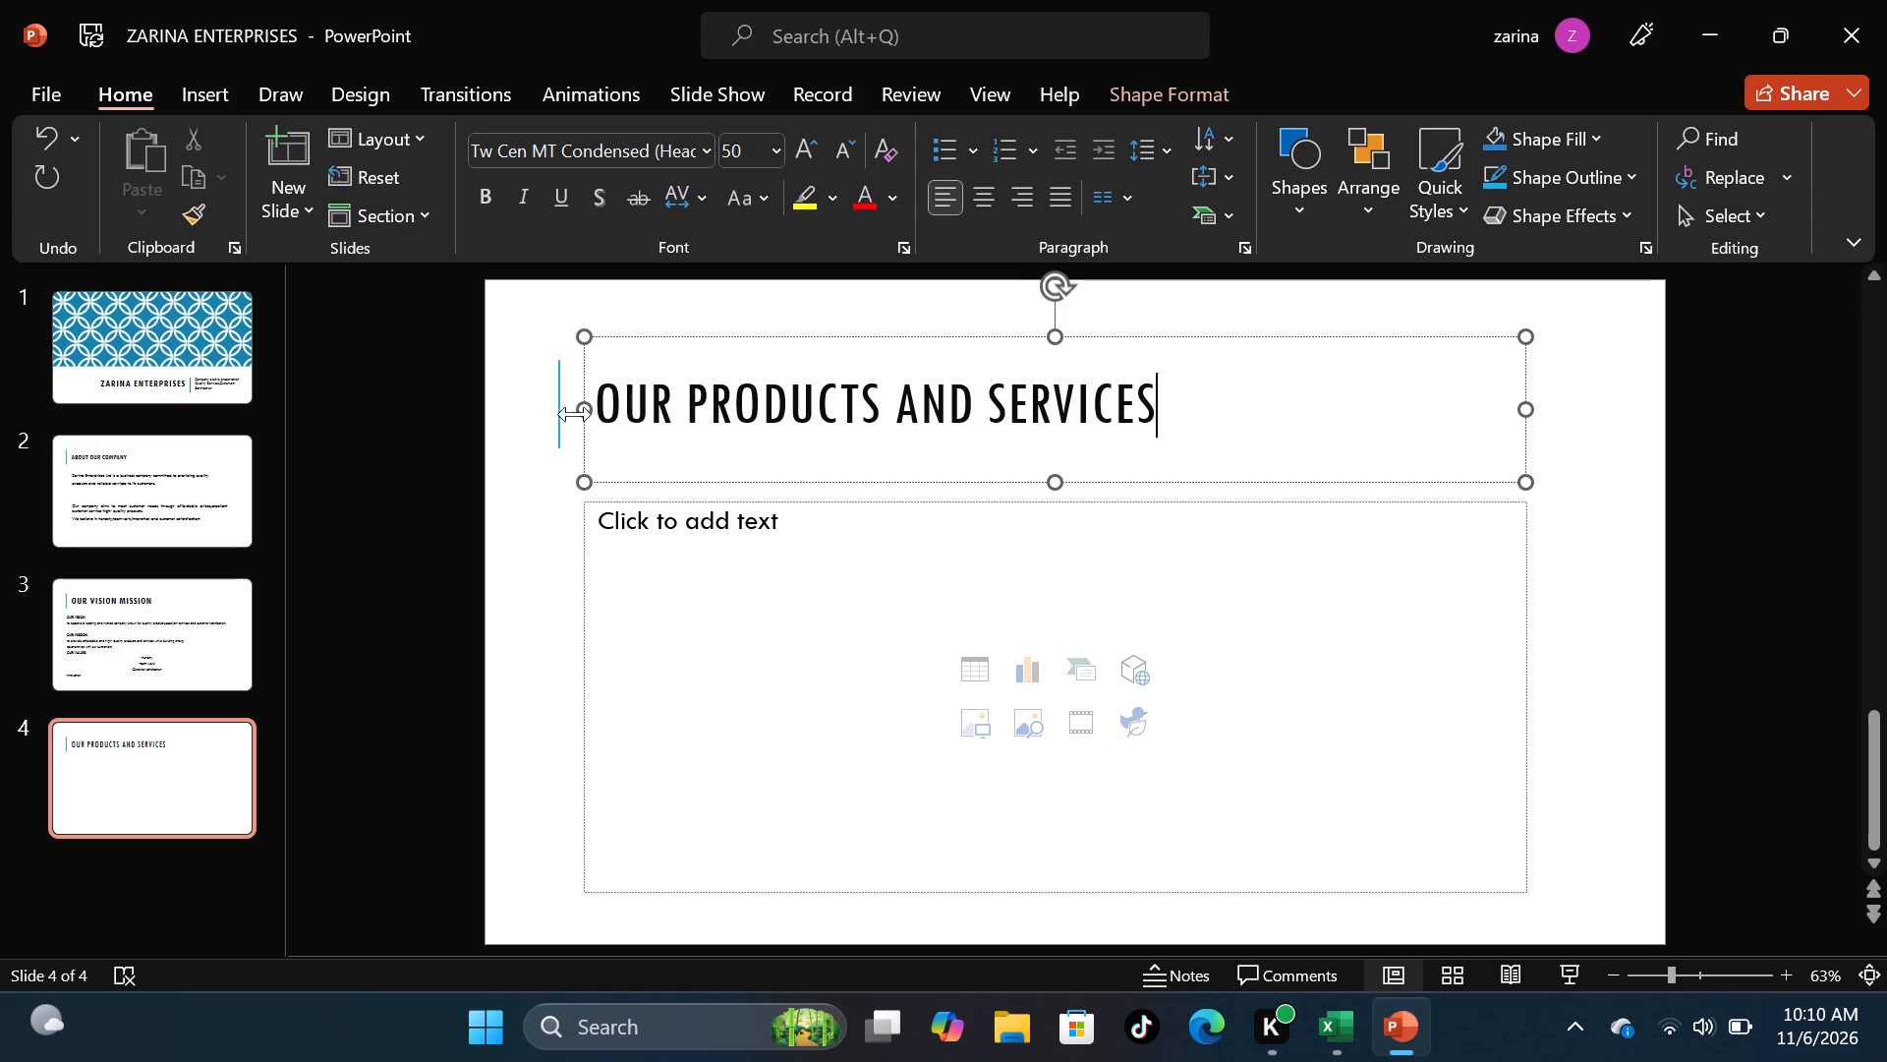
Enter the heading "OUR PRODUCTS" as the first line of slide 4's body text.
left_click(627, 559)
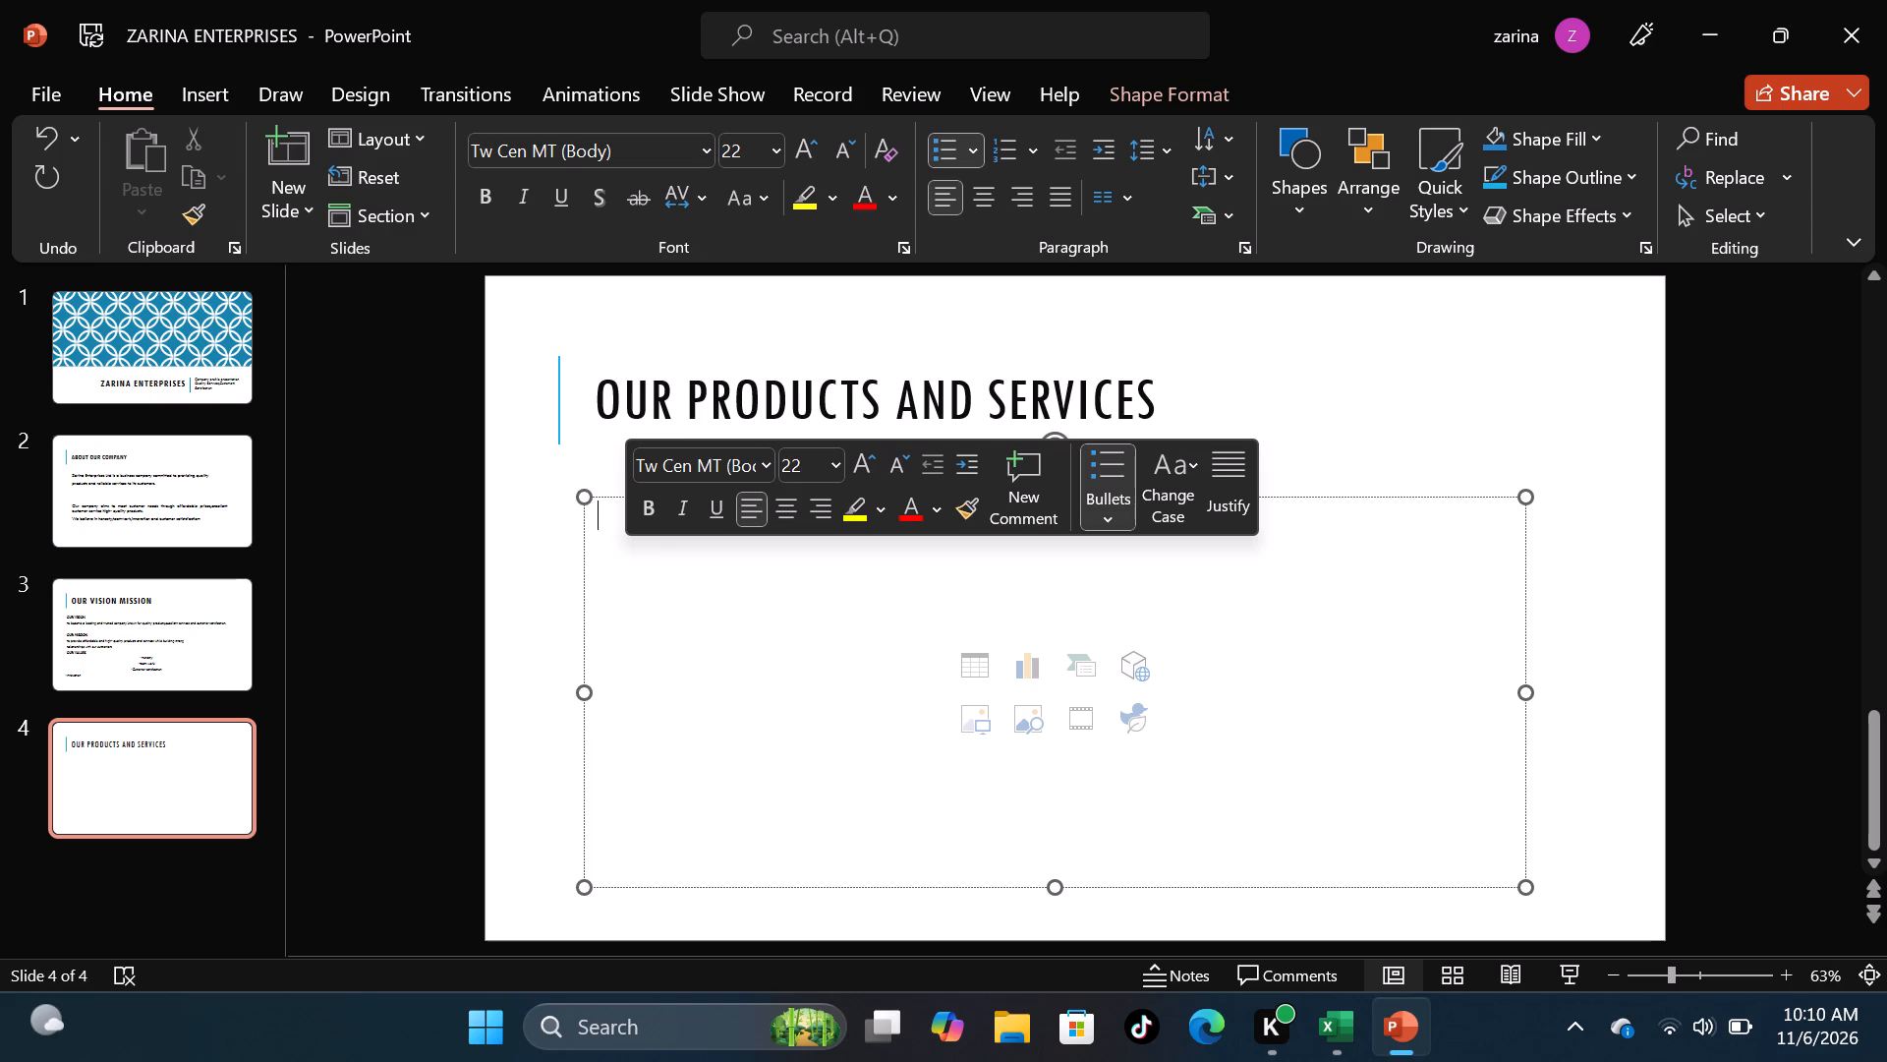
key("o")
type("UR")
key("space")
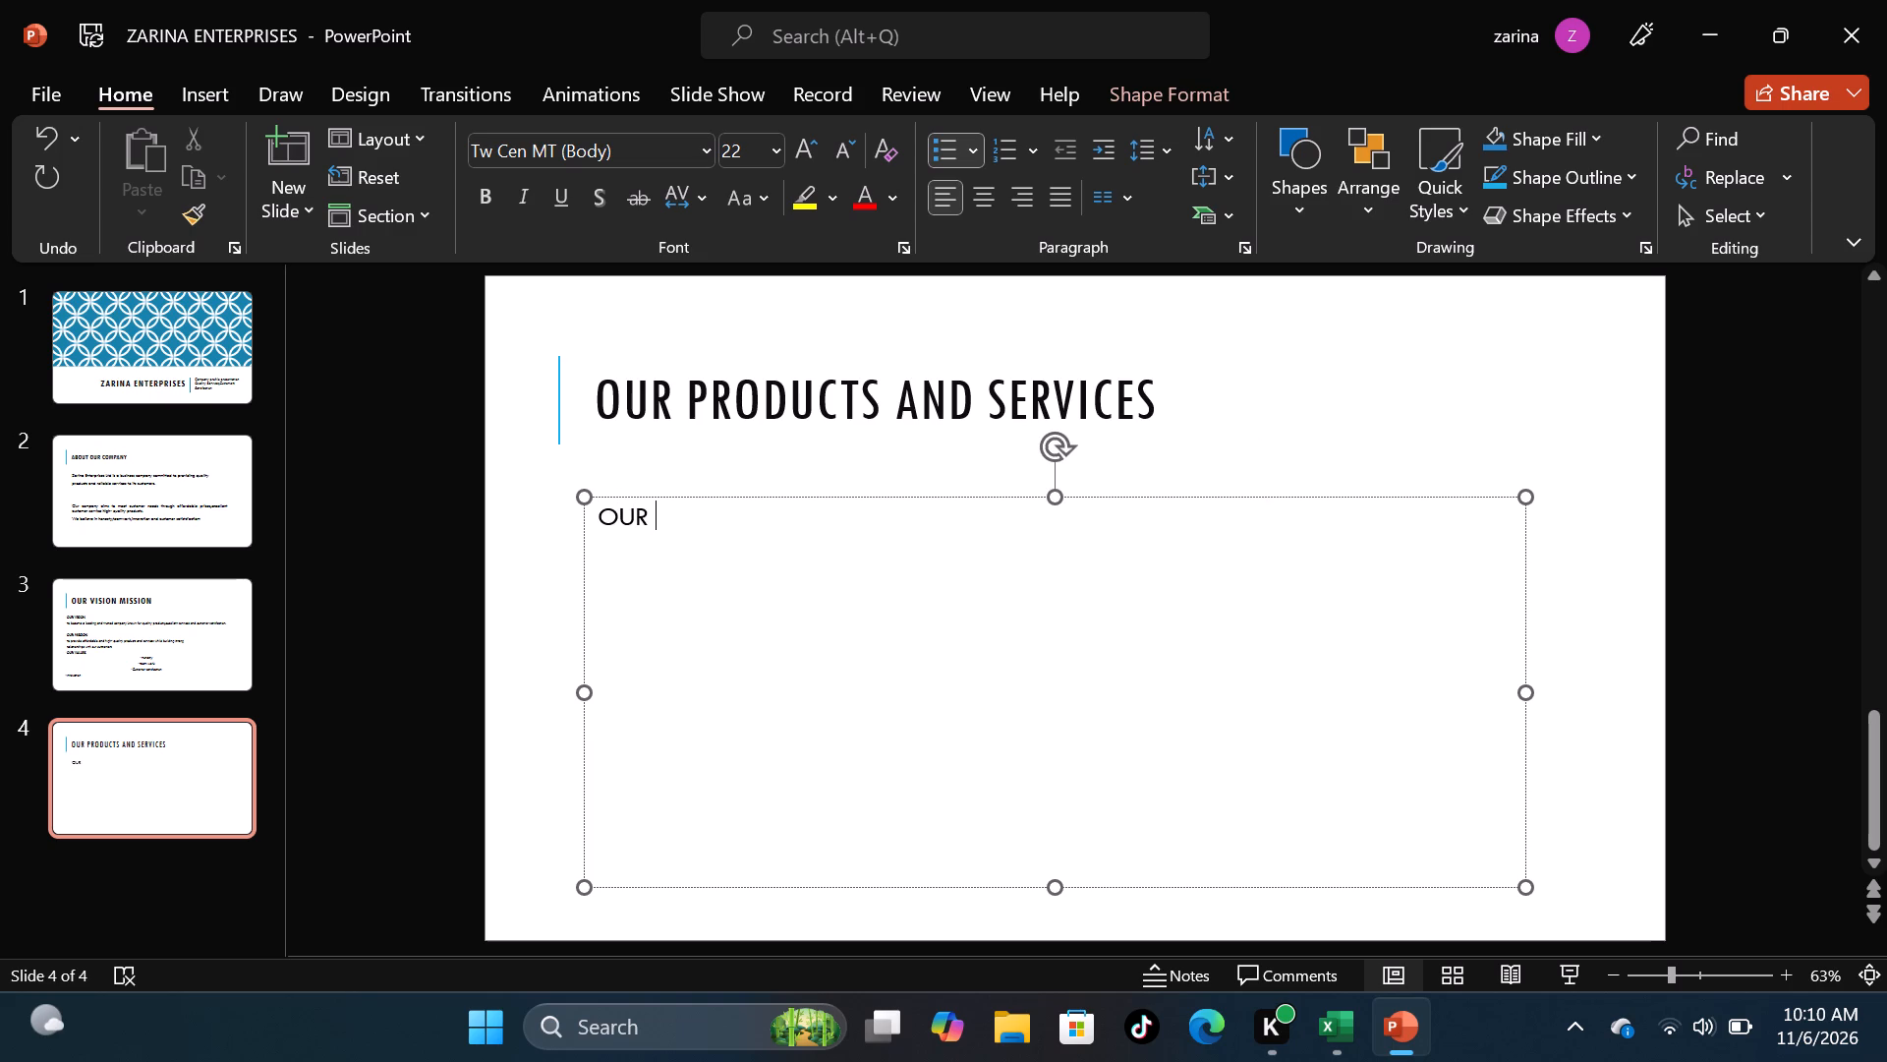
type("PRO")
key("d")
type("UCTS")
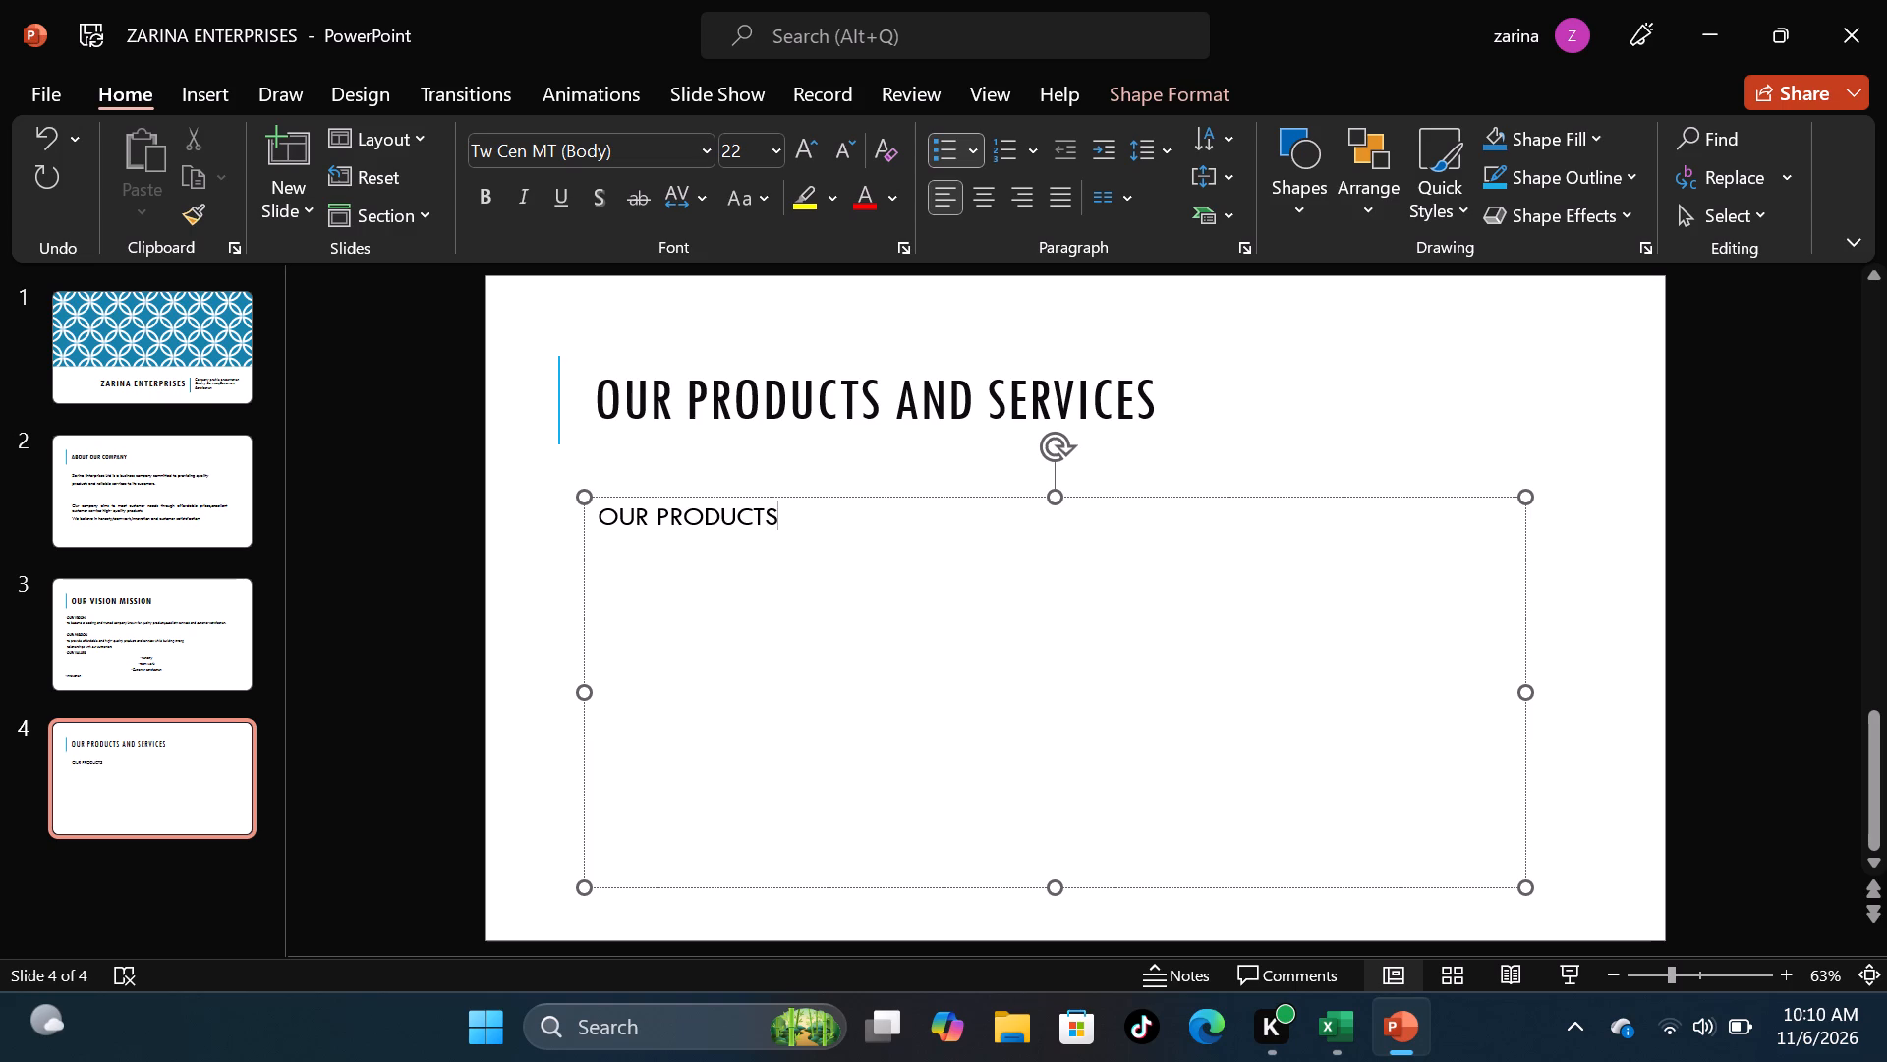
Add "Beauty and cosmetic products" as a round-bulleted item on a new line under the "OUR PRODUCTS" heading.
key("Return")
left_click(978, 145)
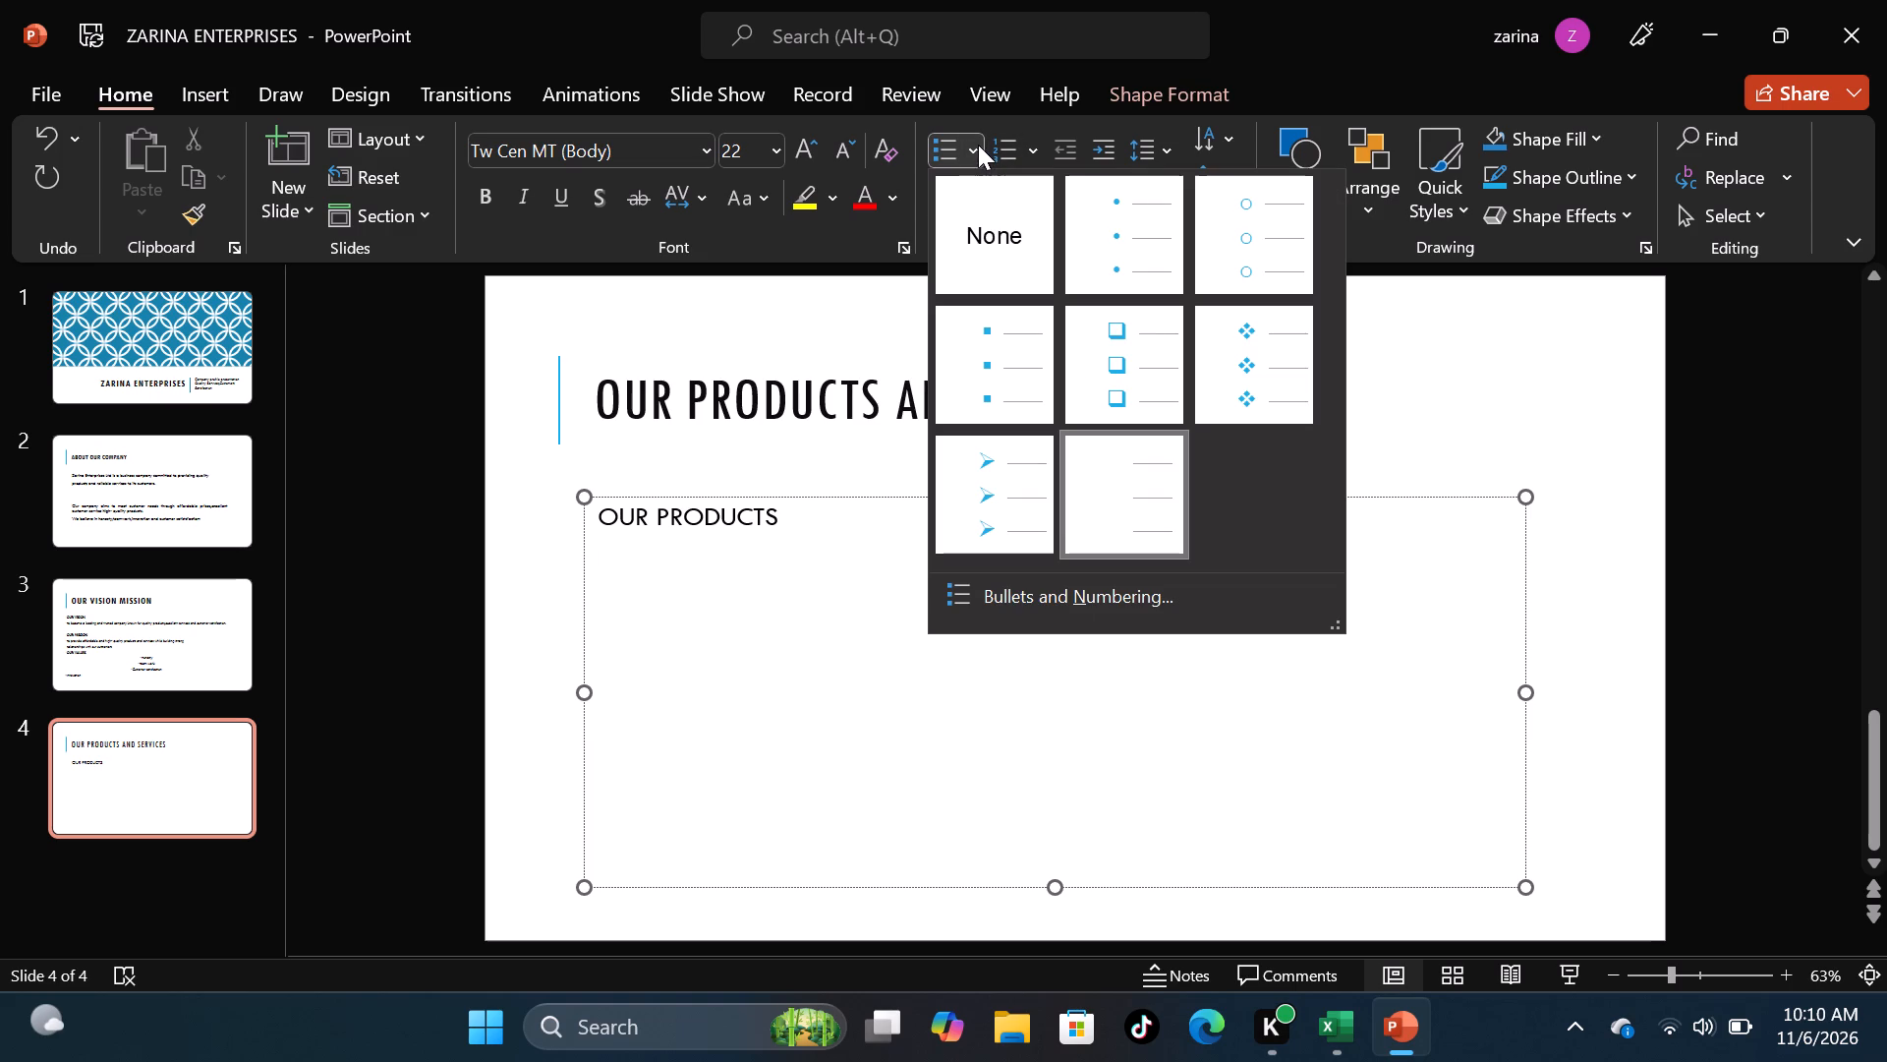
left_click(1126, 221)
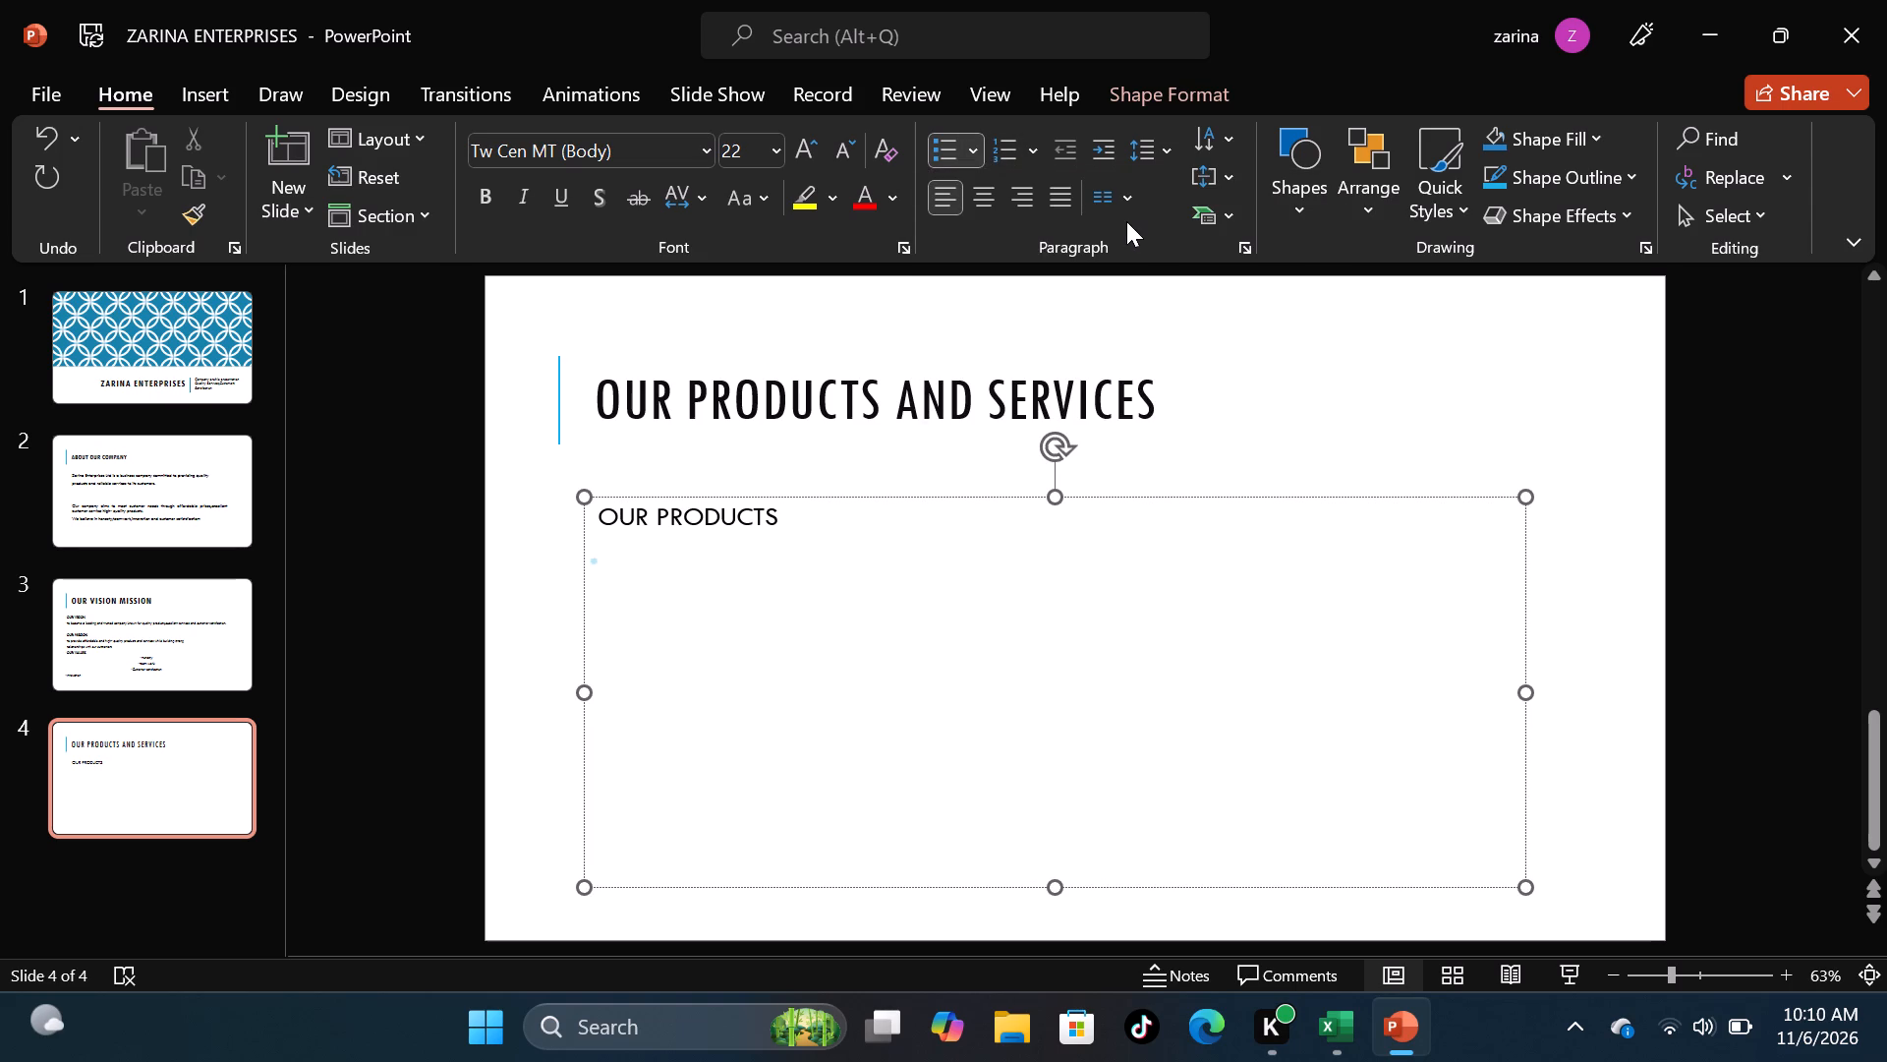
key("b")
key("e")
key("a")
type("uty")
key("space")
type("a")
type("nd")
key("space")
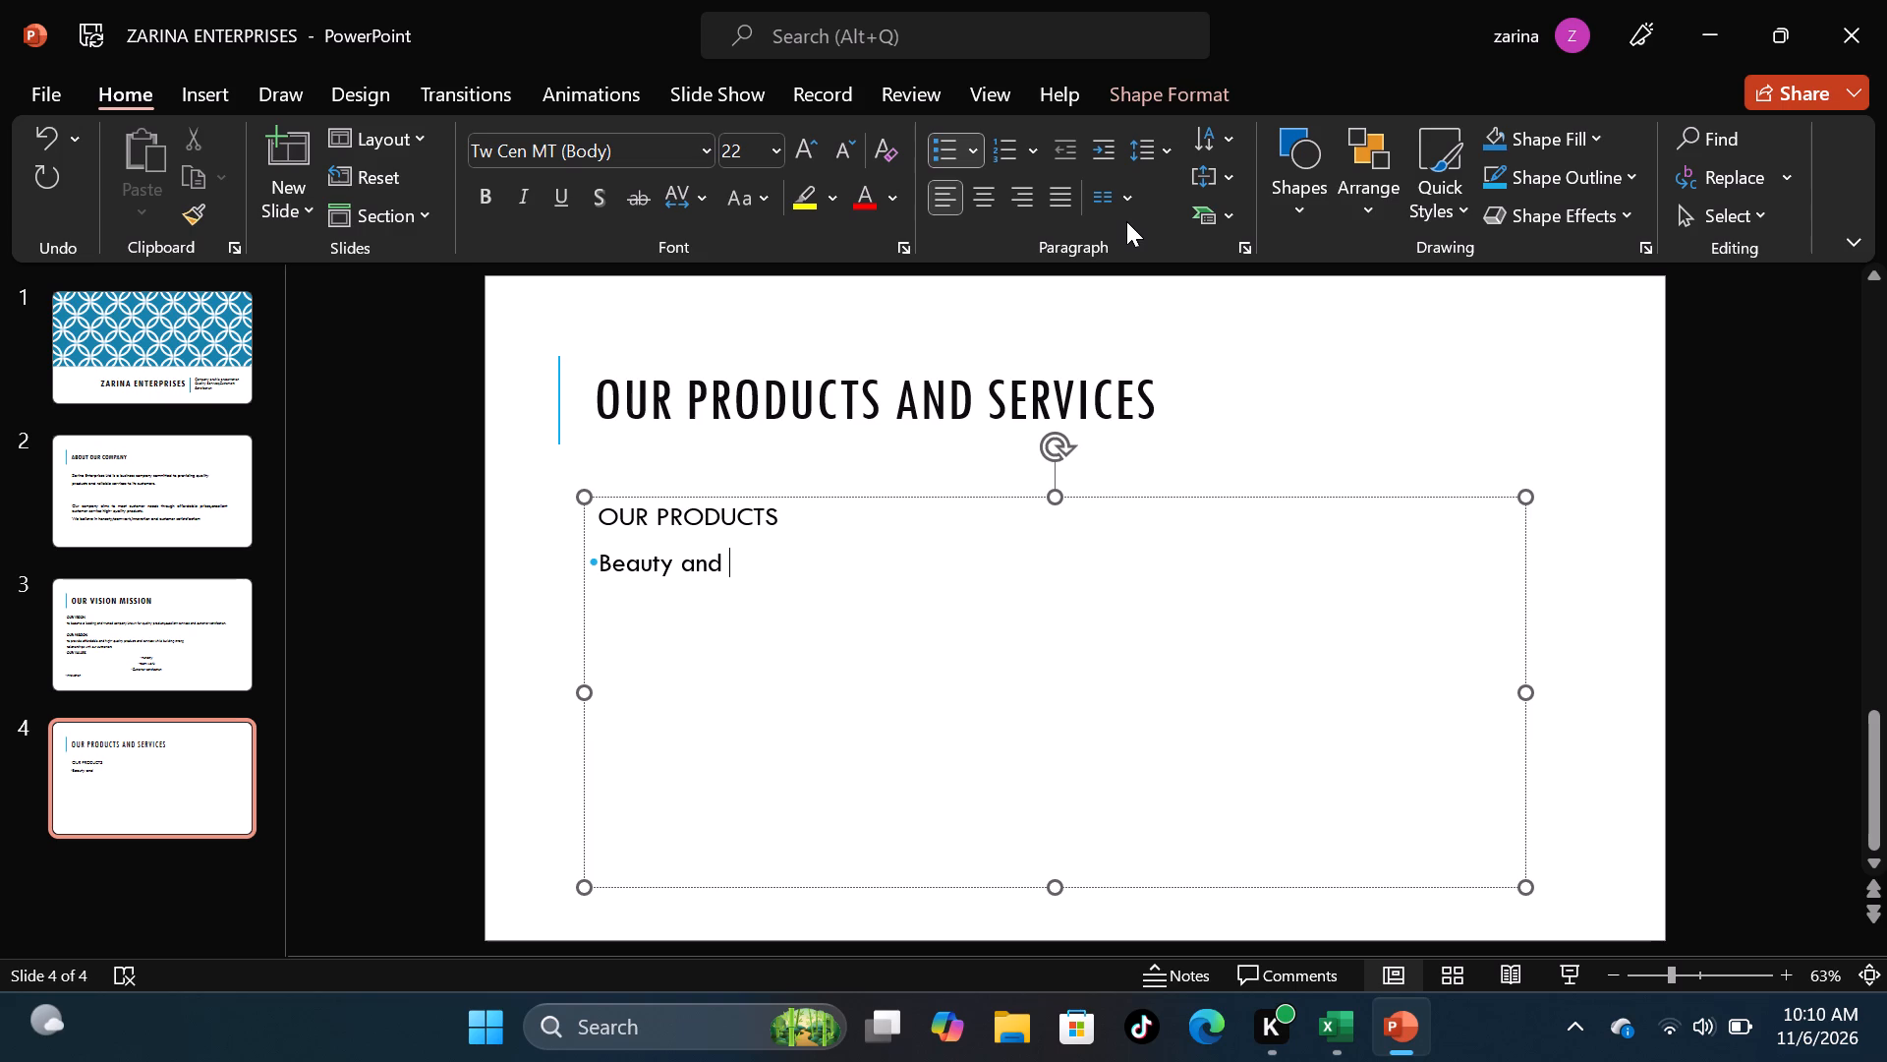
type("cos")
type("me")
key("t")
key("i")
key("c")
key("space")
type("pro")
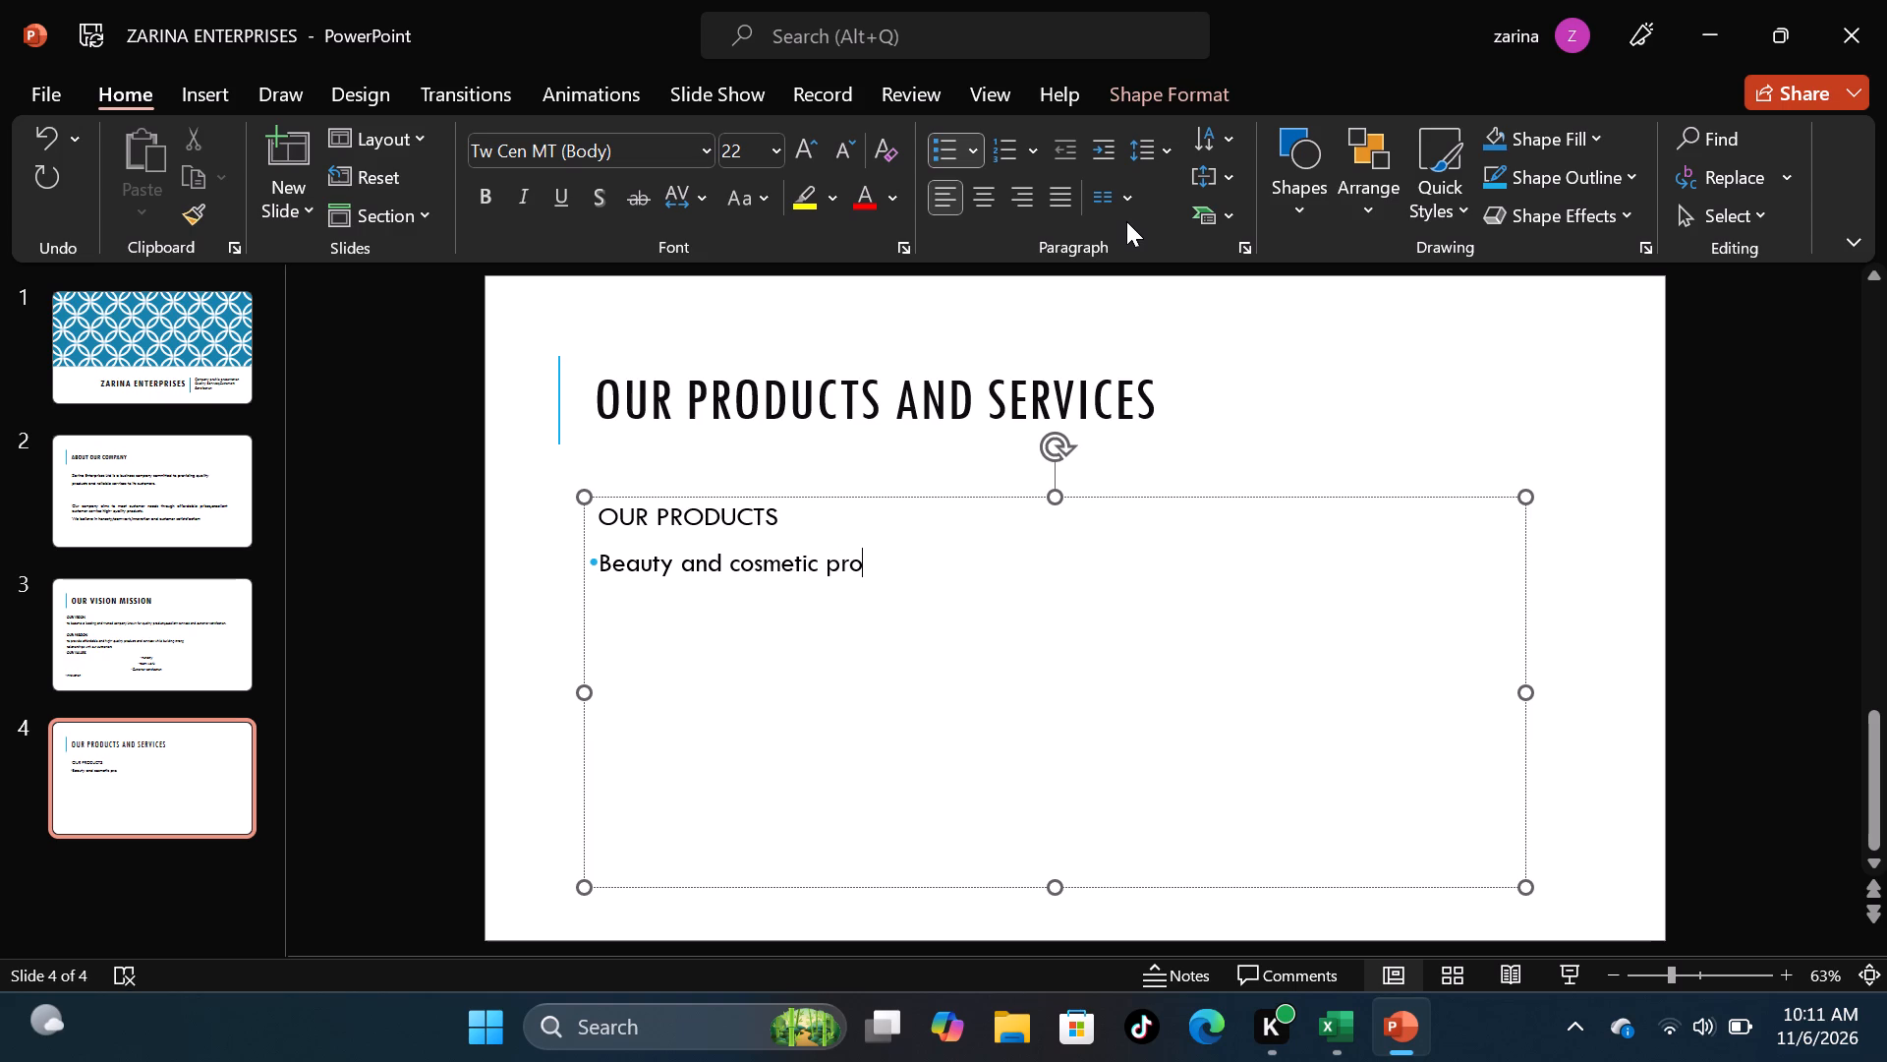
key("d")
type("ucts")
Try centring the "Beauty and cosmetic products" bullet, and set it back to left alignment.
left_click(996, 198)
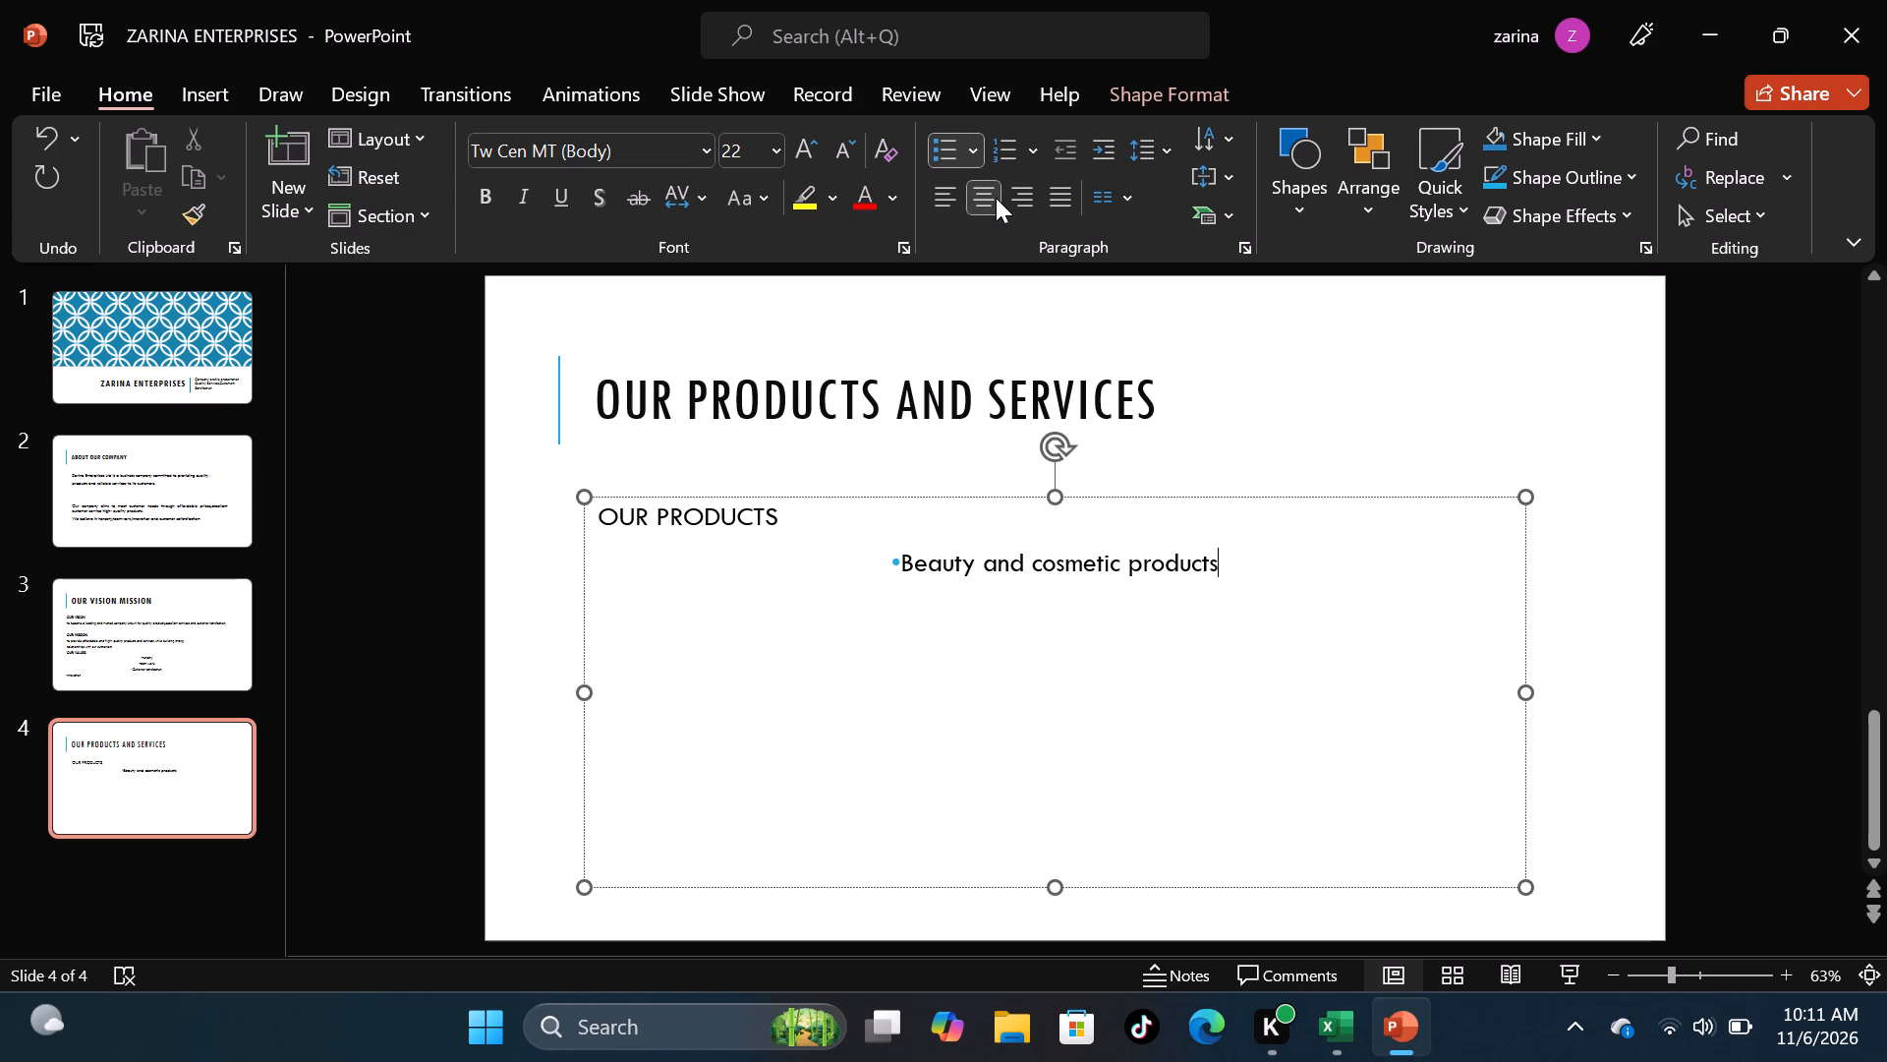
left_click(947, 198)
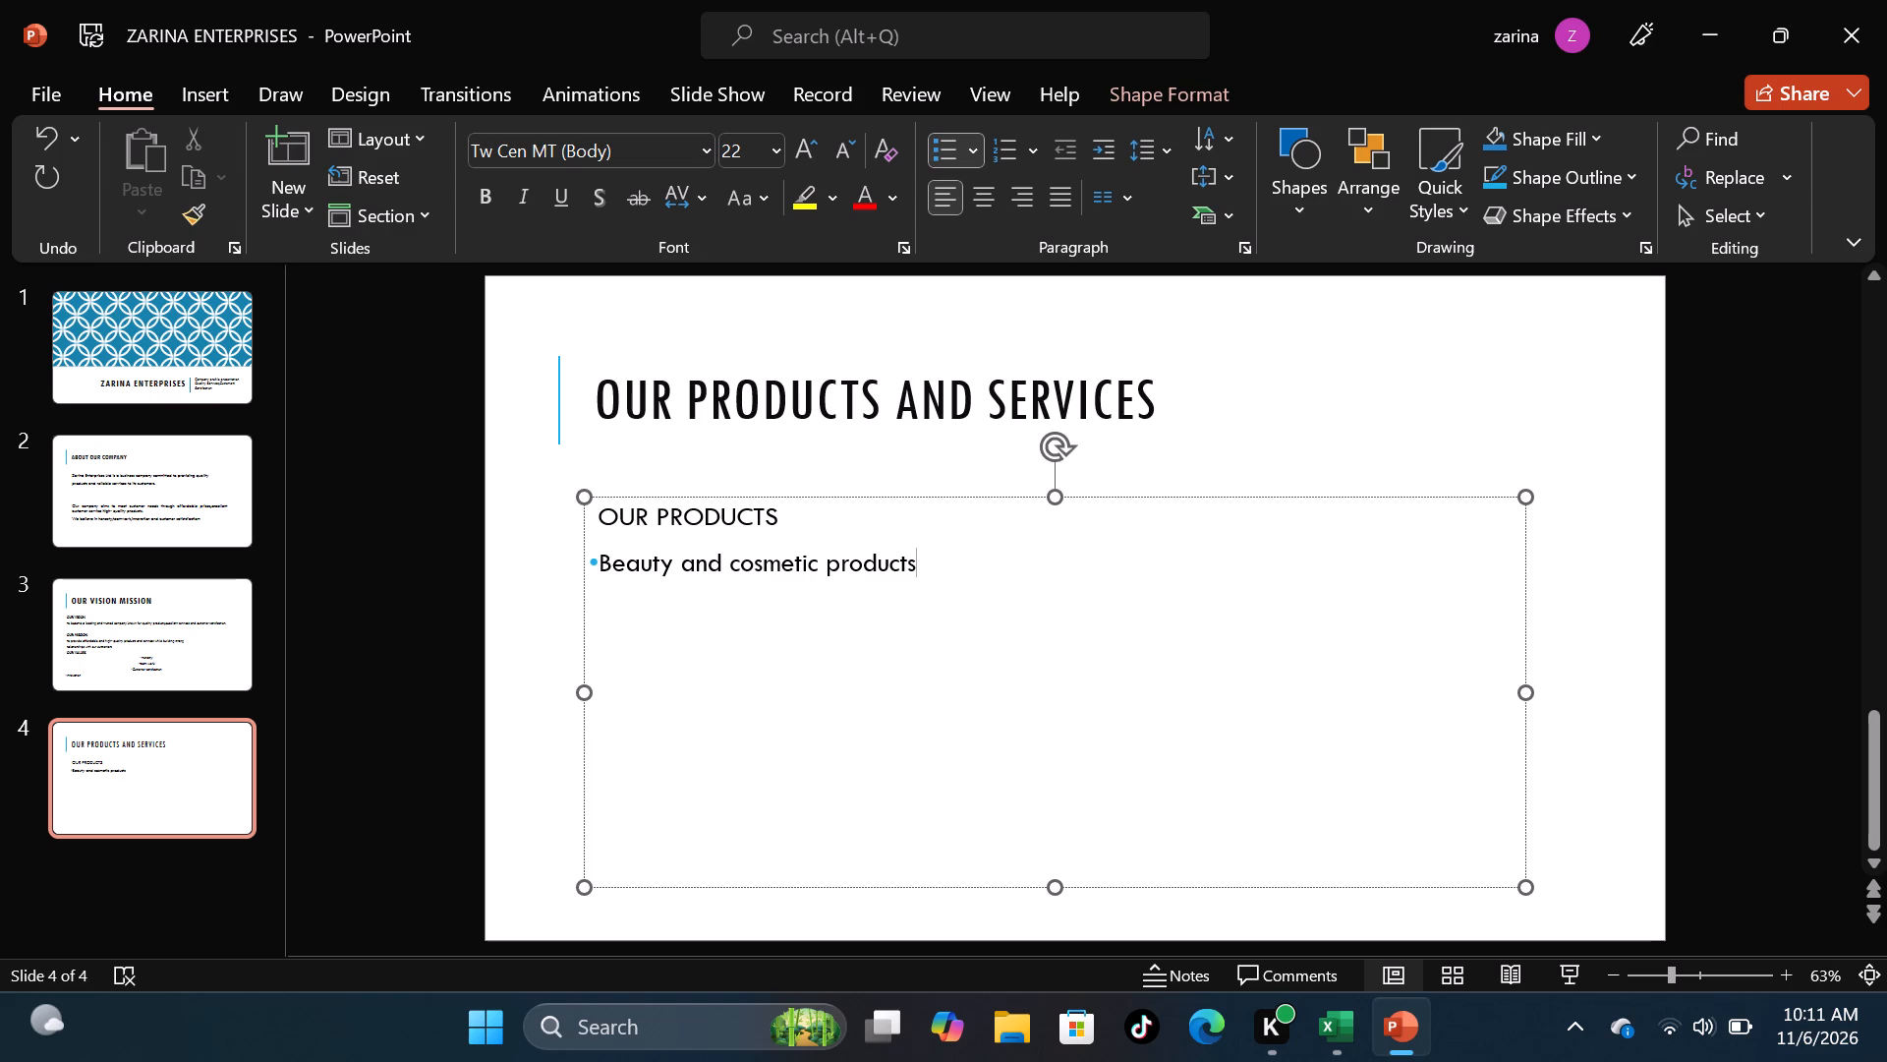
Add "Household products" as a new bullet below "Beauty and cosmetic products" on slide 4.
left_click(616, 609)
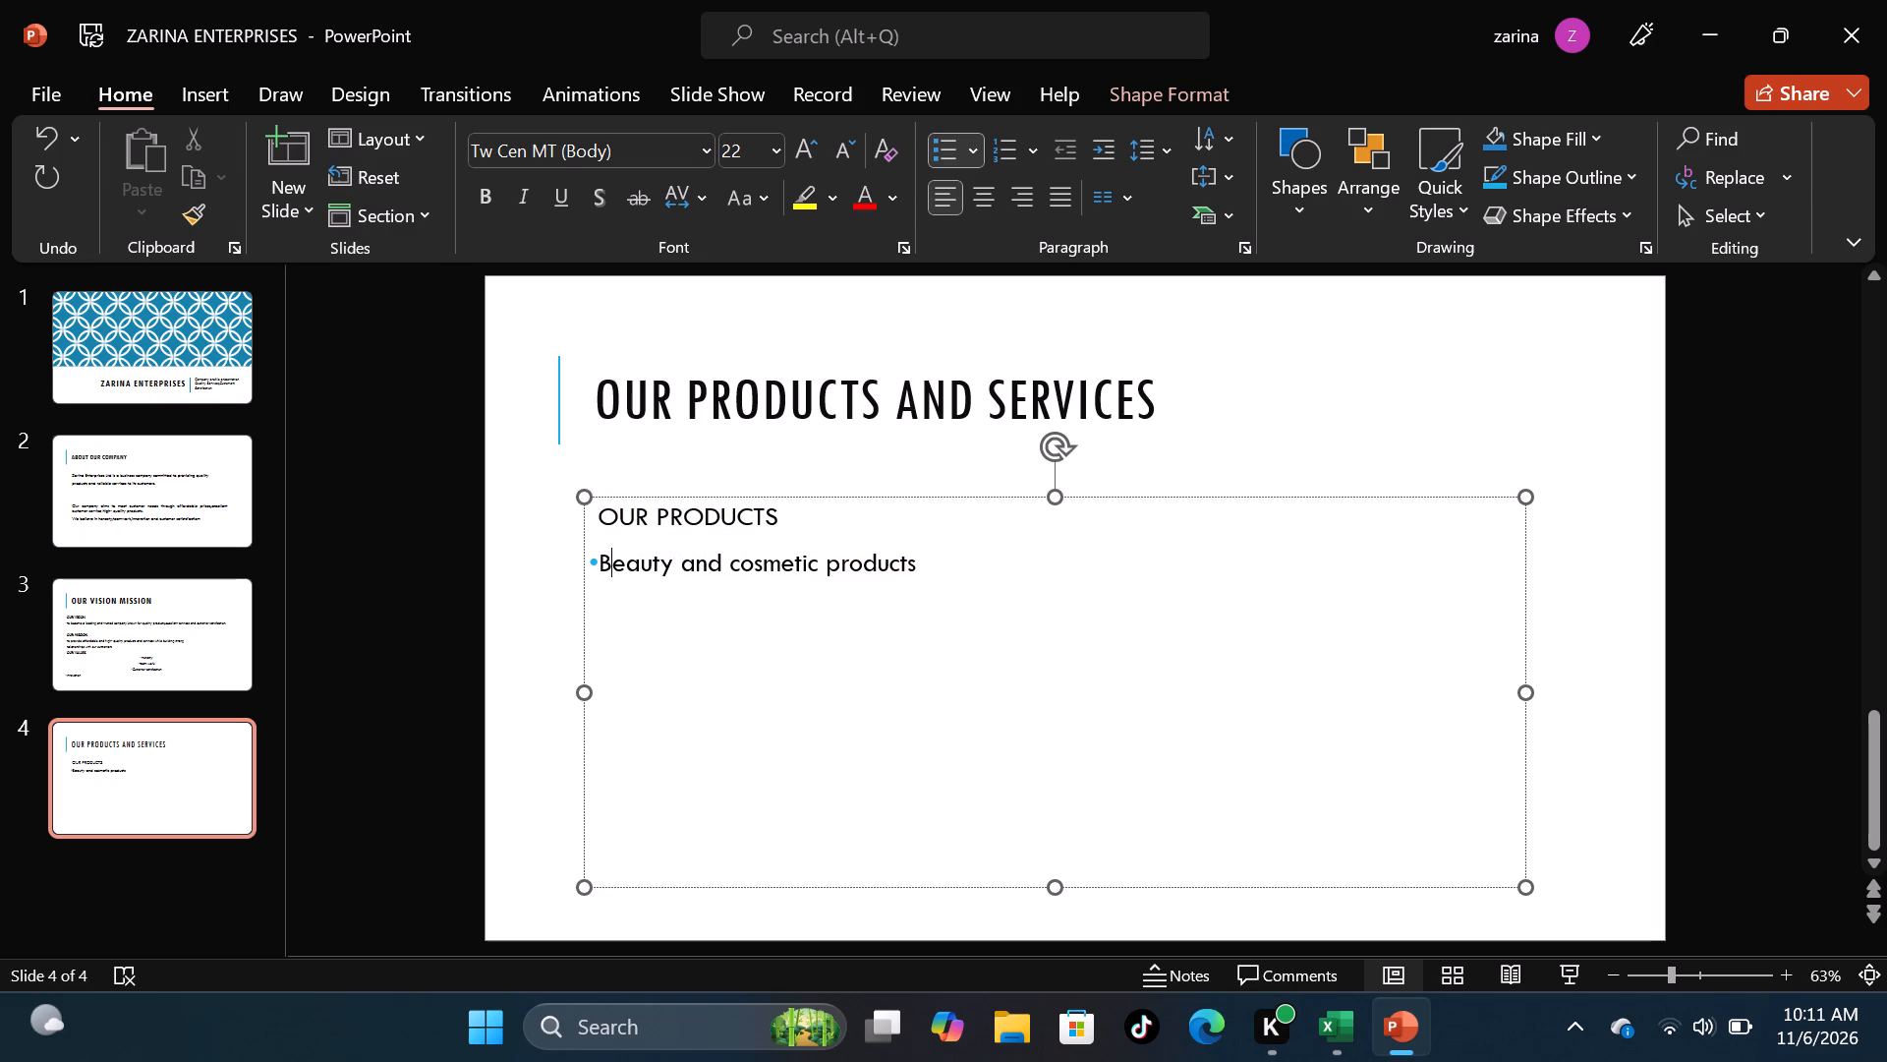
left_click(972, 573)
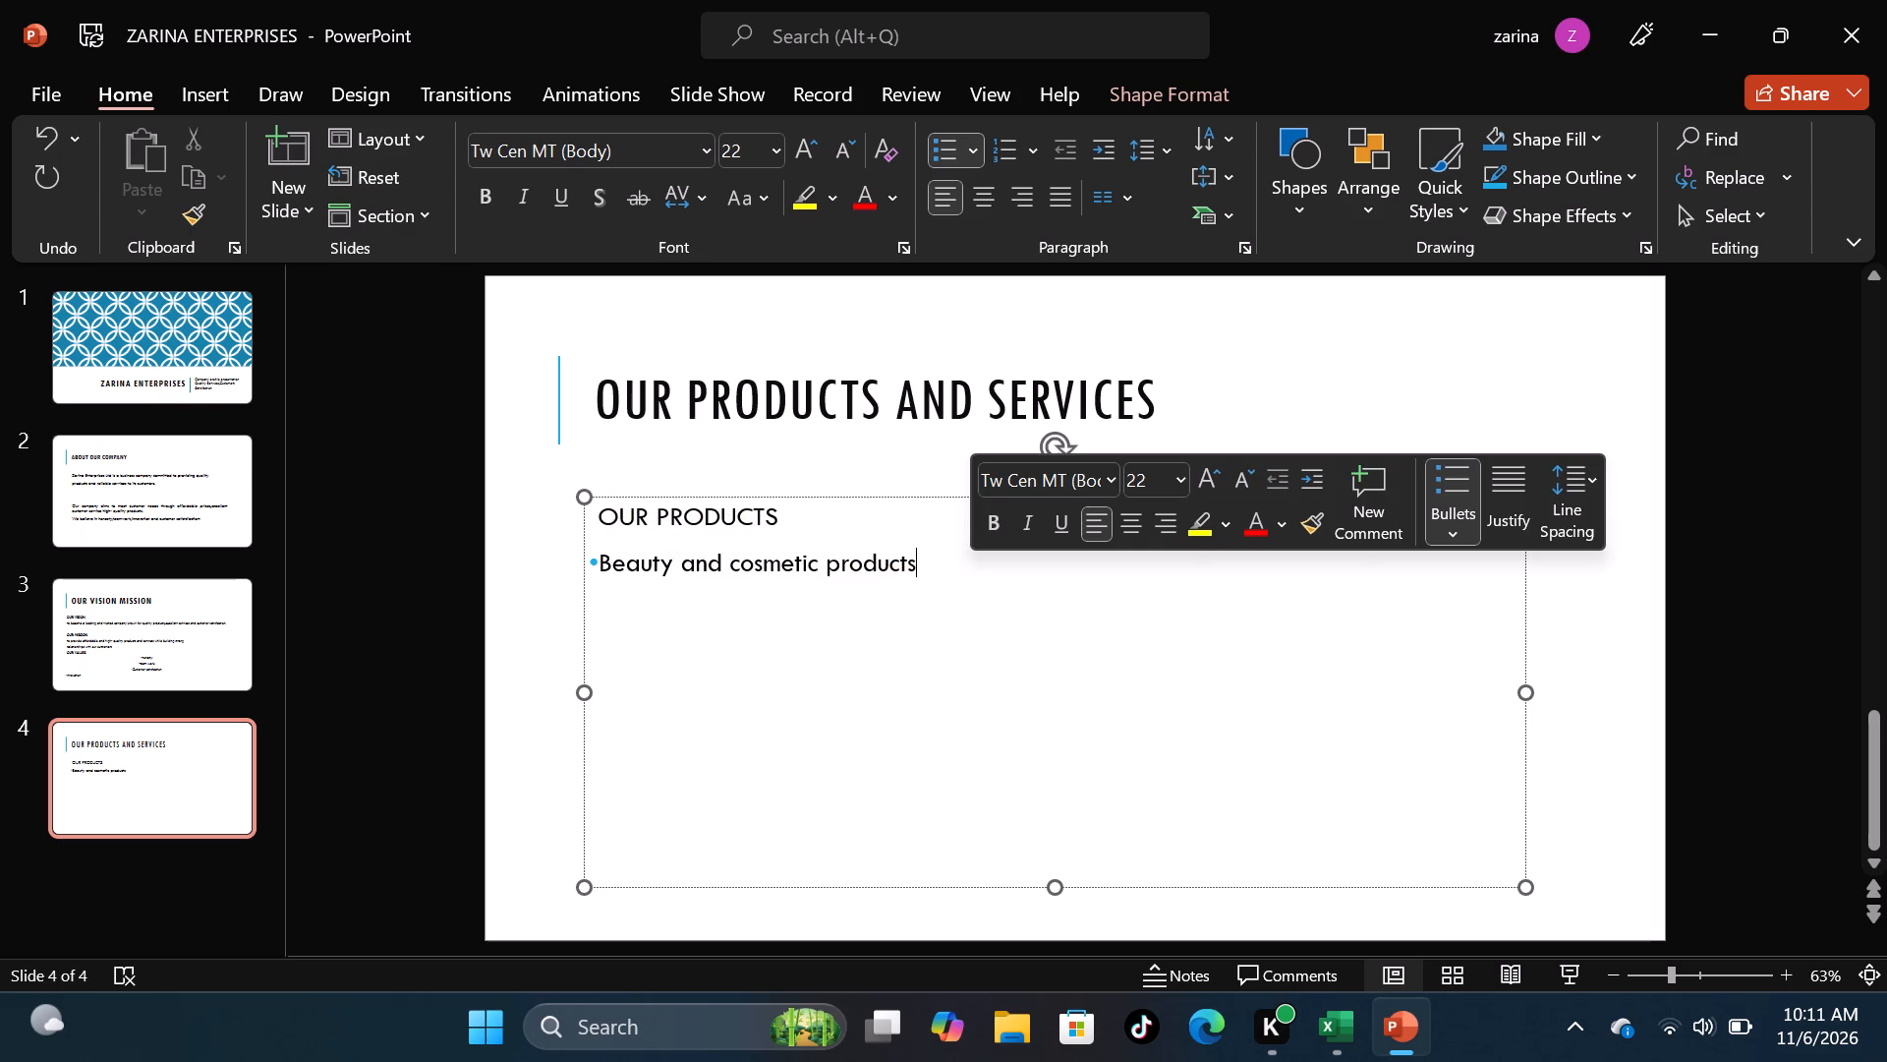
key("Return")
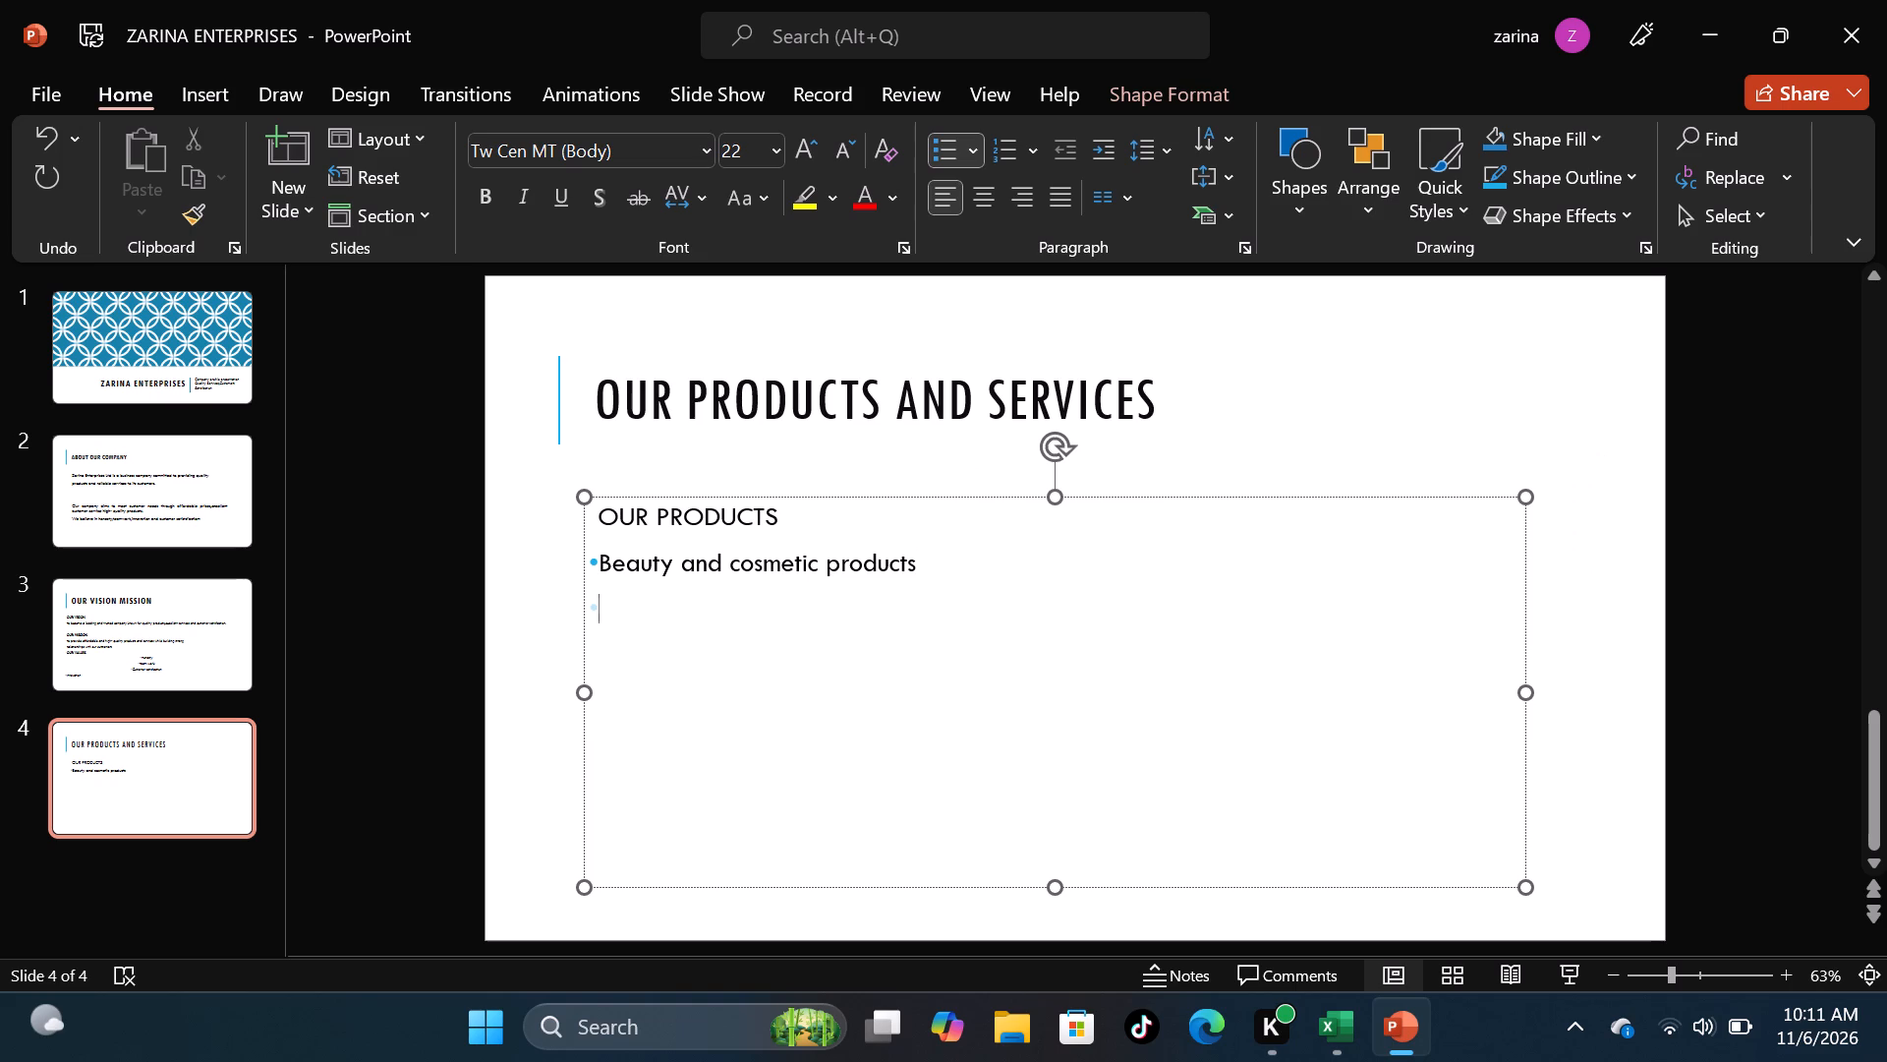
key("h")
type("ouse")
key("h")
type("old")
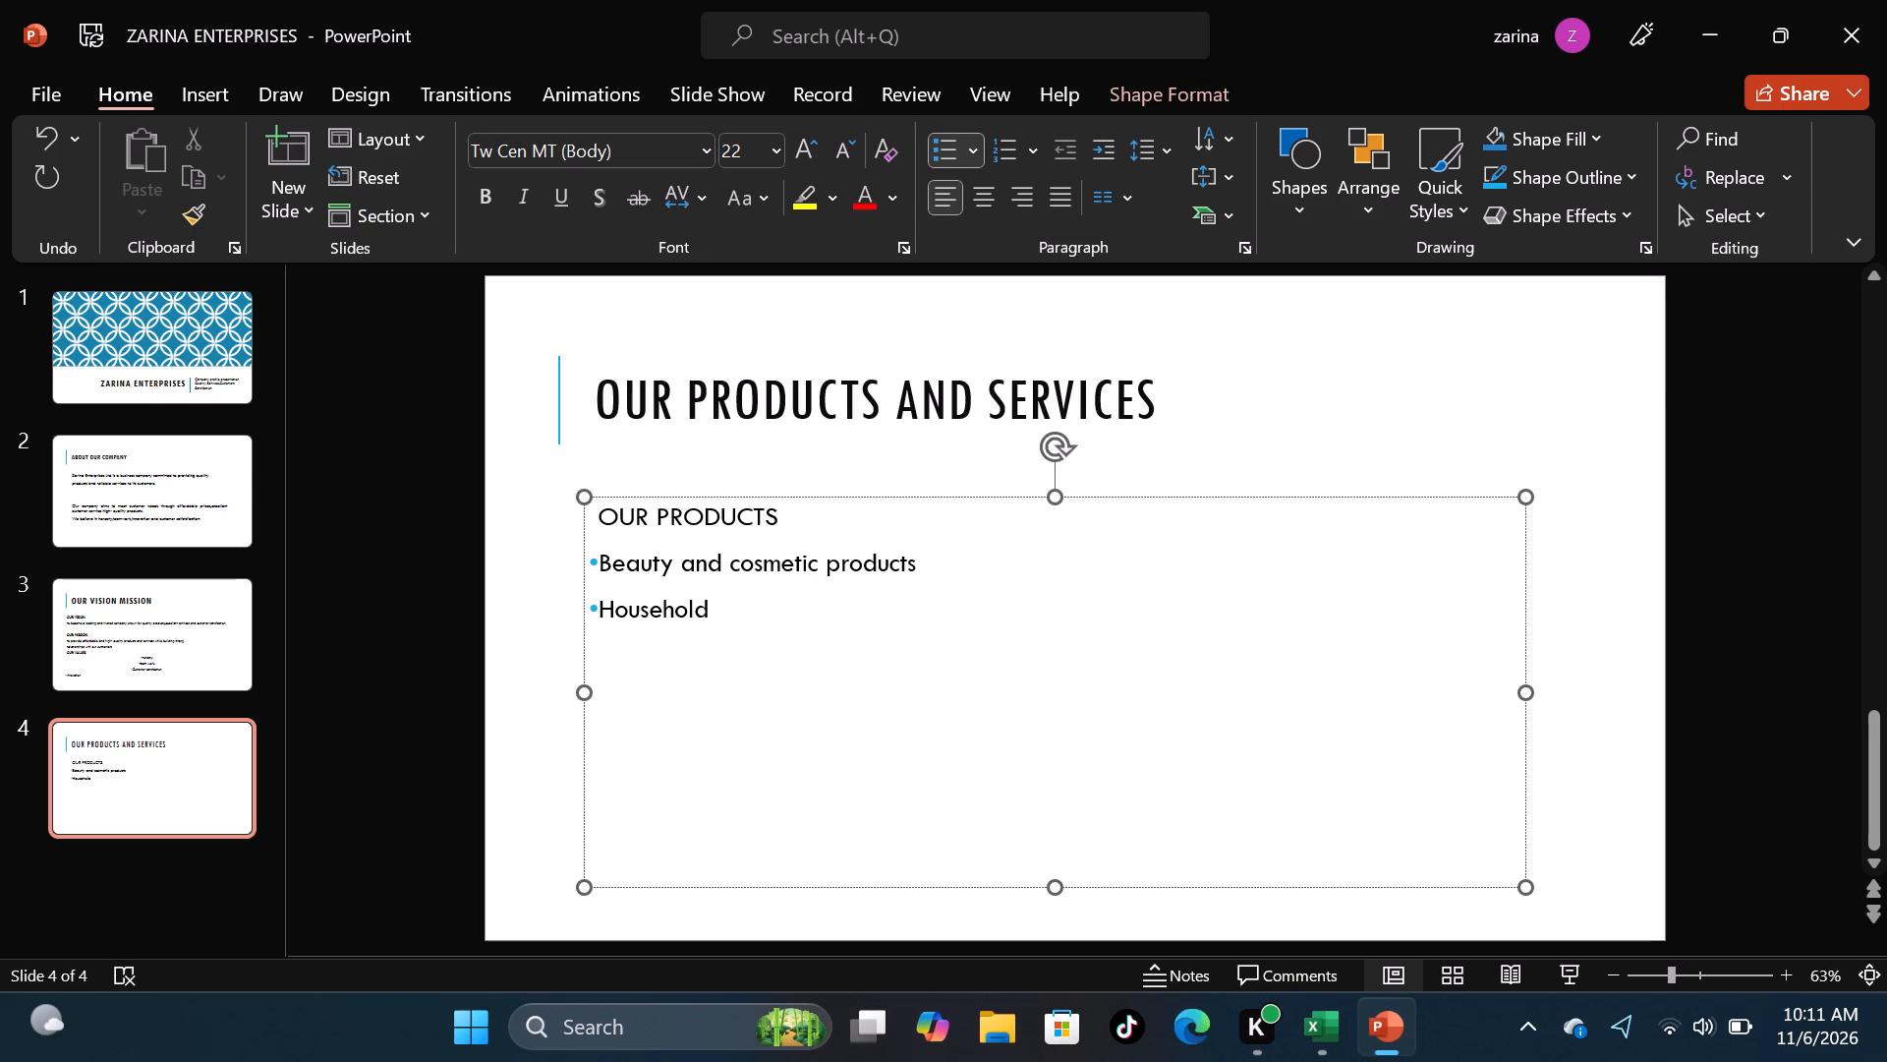
key("space")
type("prod")
type("uct")
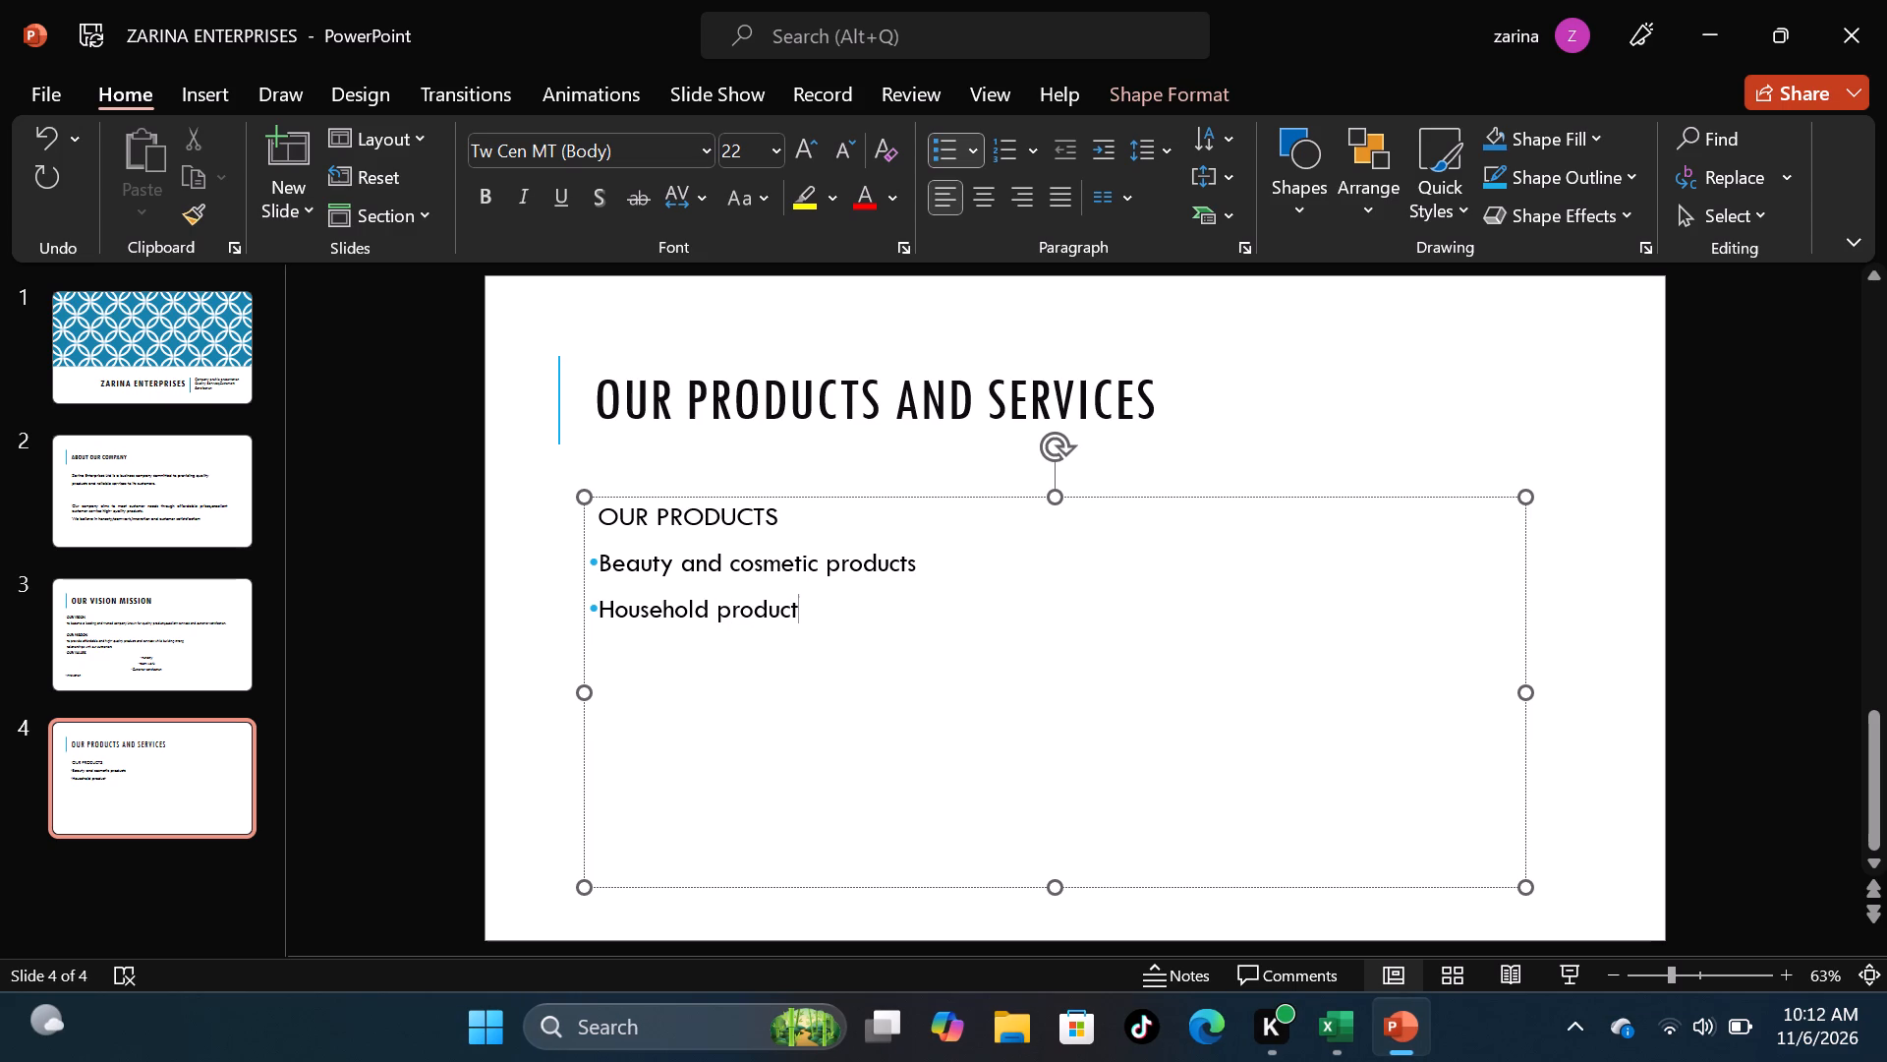
key("s")
Centre the "Household products" bullet and start a new bullet line below it.
left_click(987, 189)
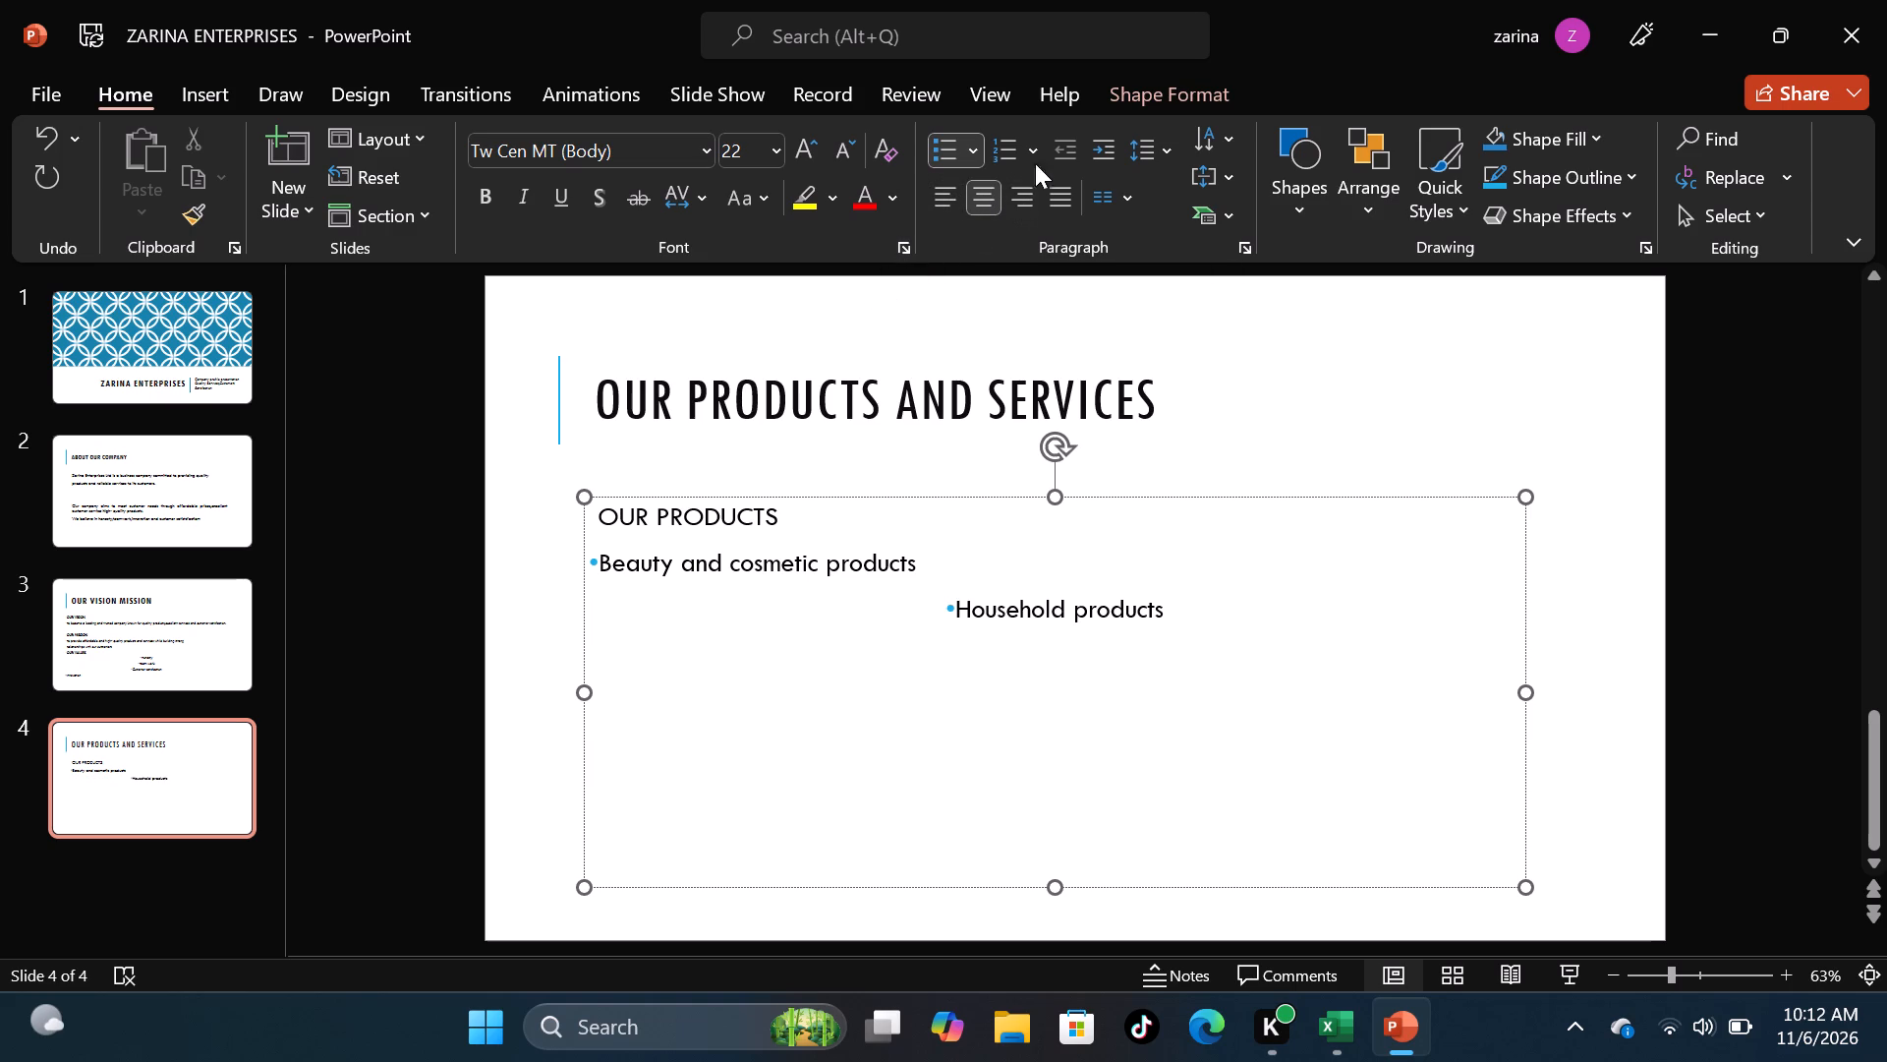
key("Return")
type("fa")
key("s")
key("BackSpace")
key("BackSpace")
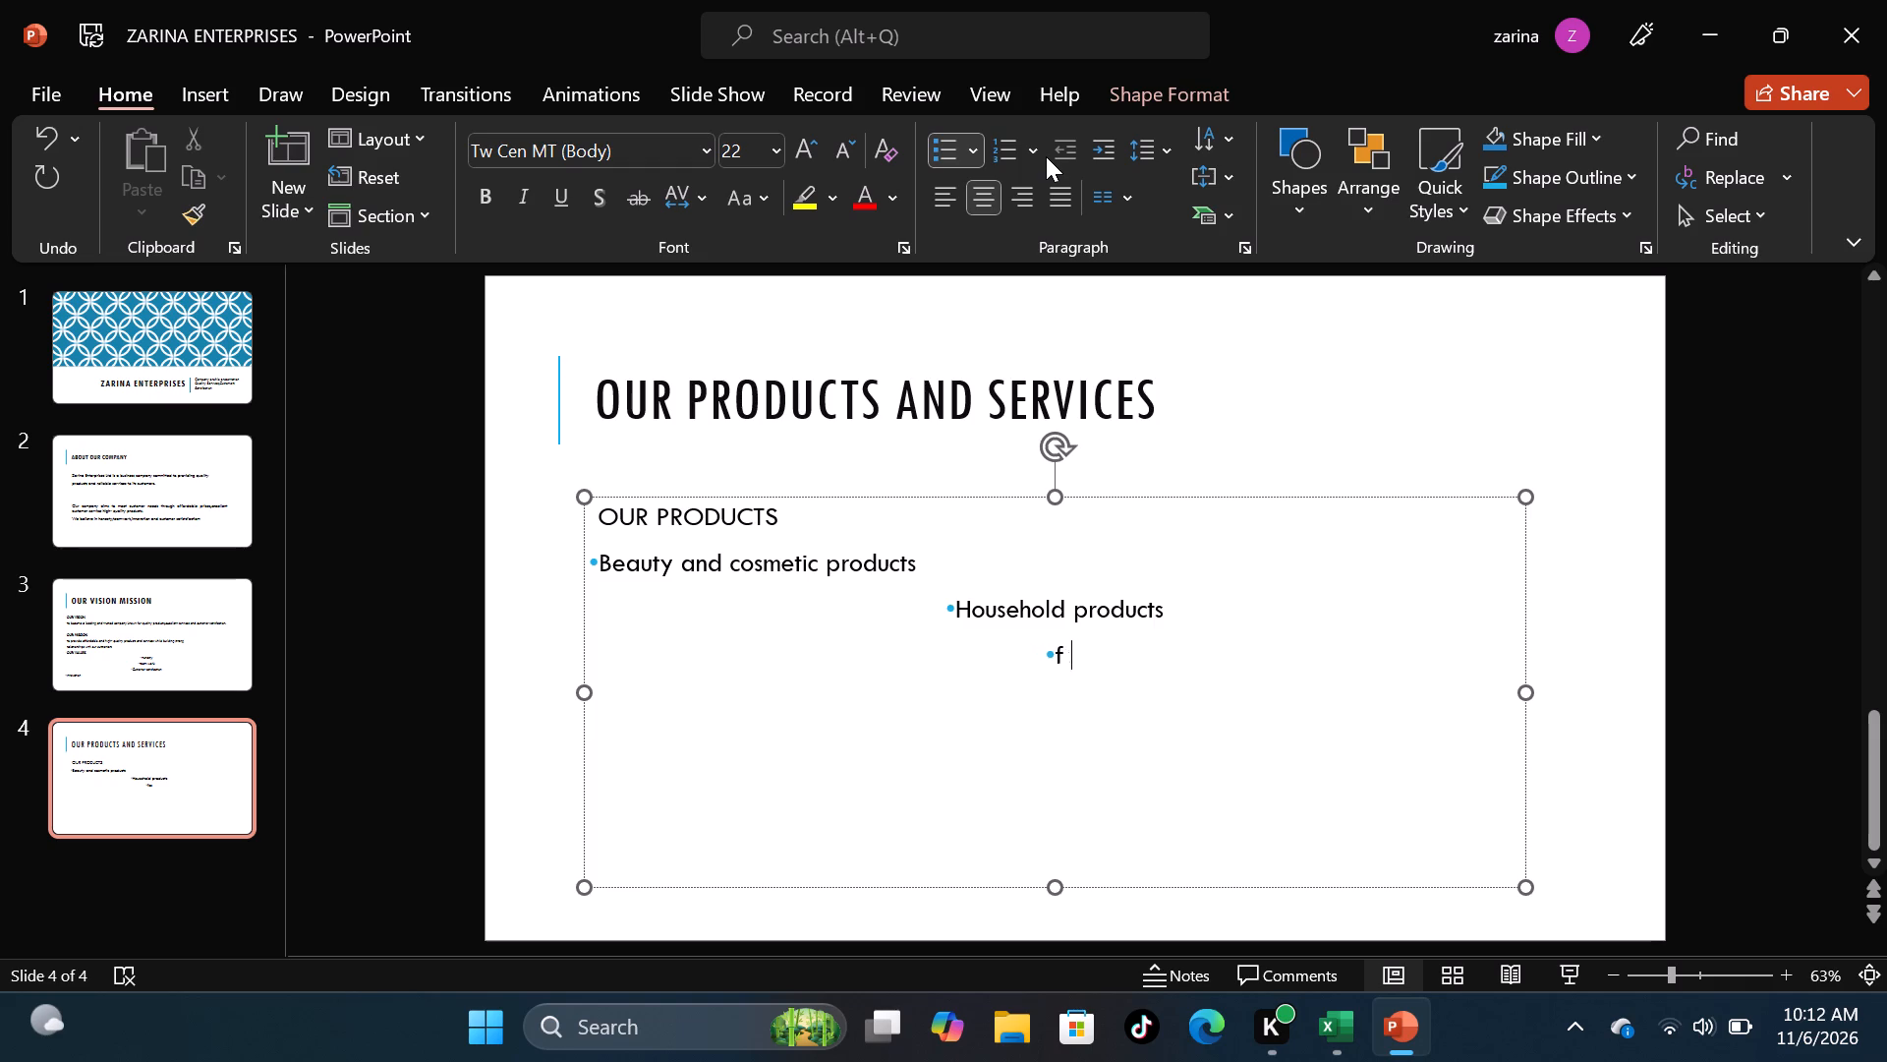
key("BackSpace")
Left-align the empty bullet below "Household products" and enter "Fashion and accessories" in it.
left_click(941, 183)
key("f")
key("a")
key("s")
type("hion")
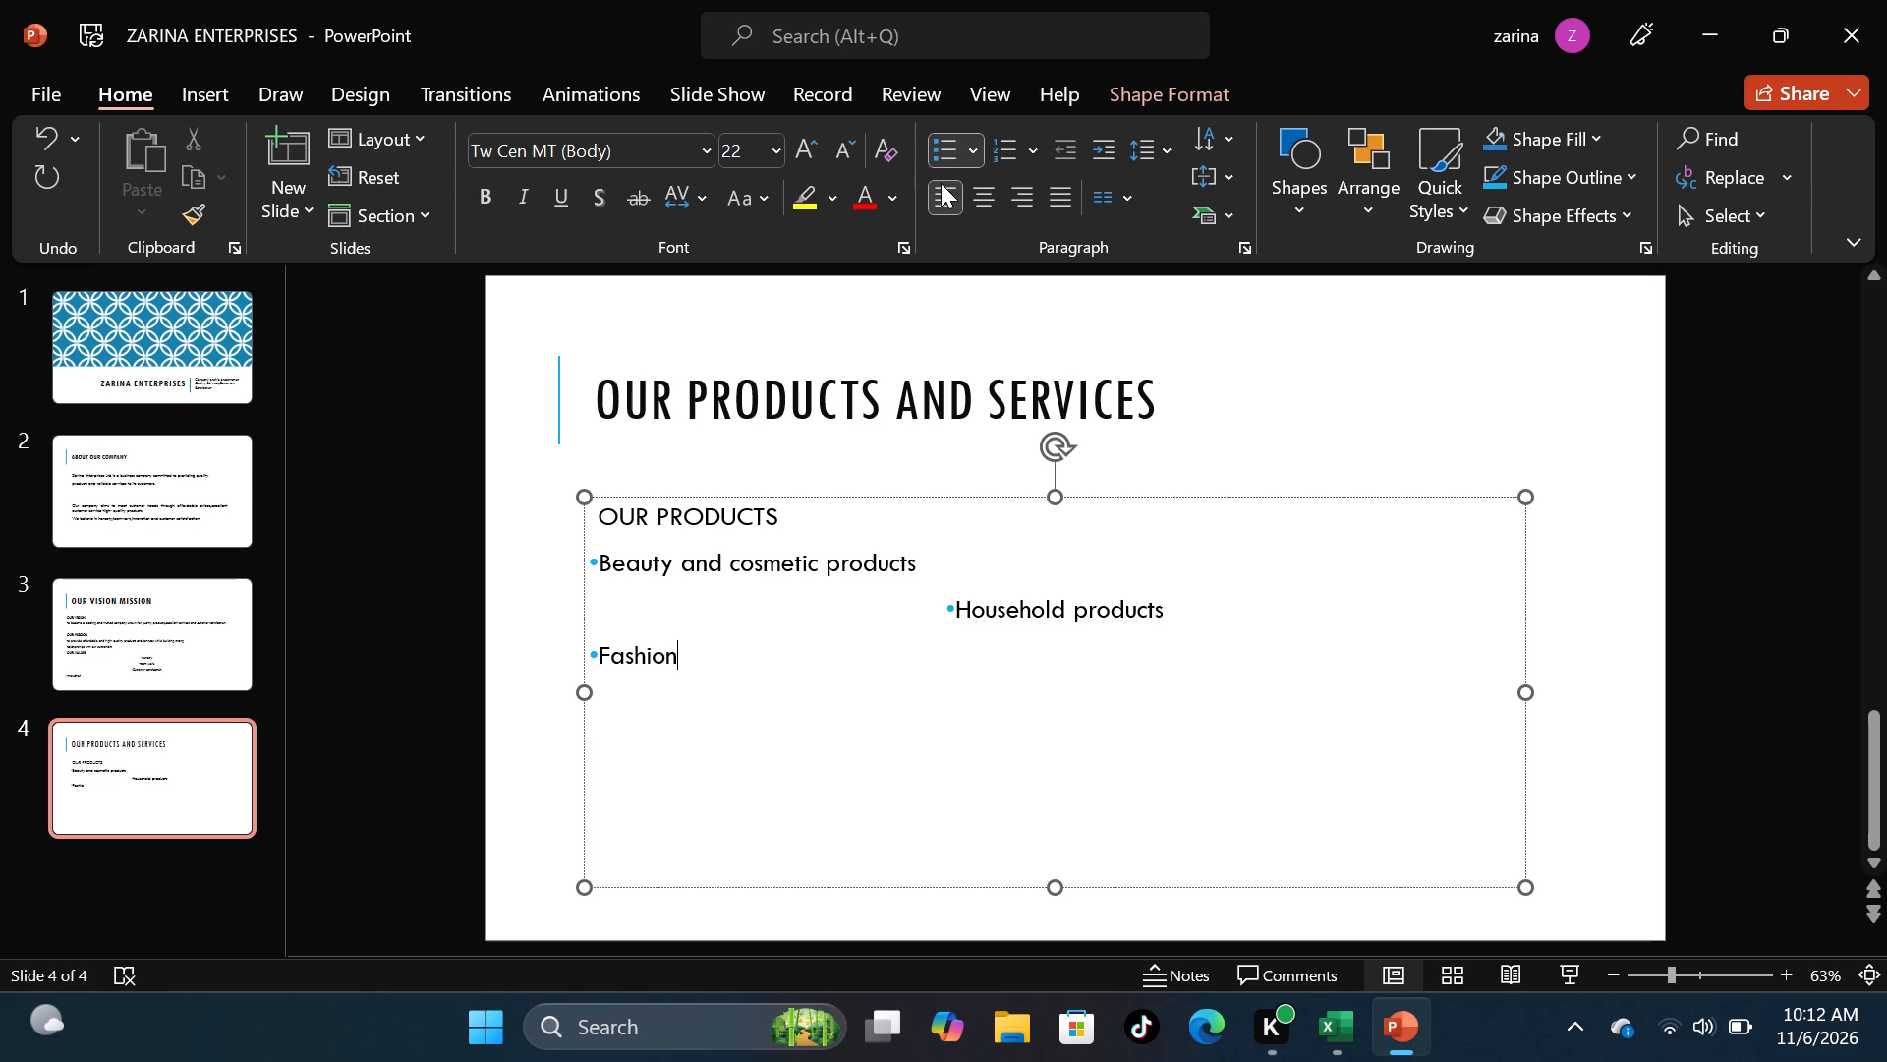
key("space")
type("and")
key("space")
key("a")
type("cc")
key("e")
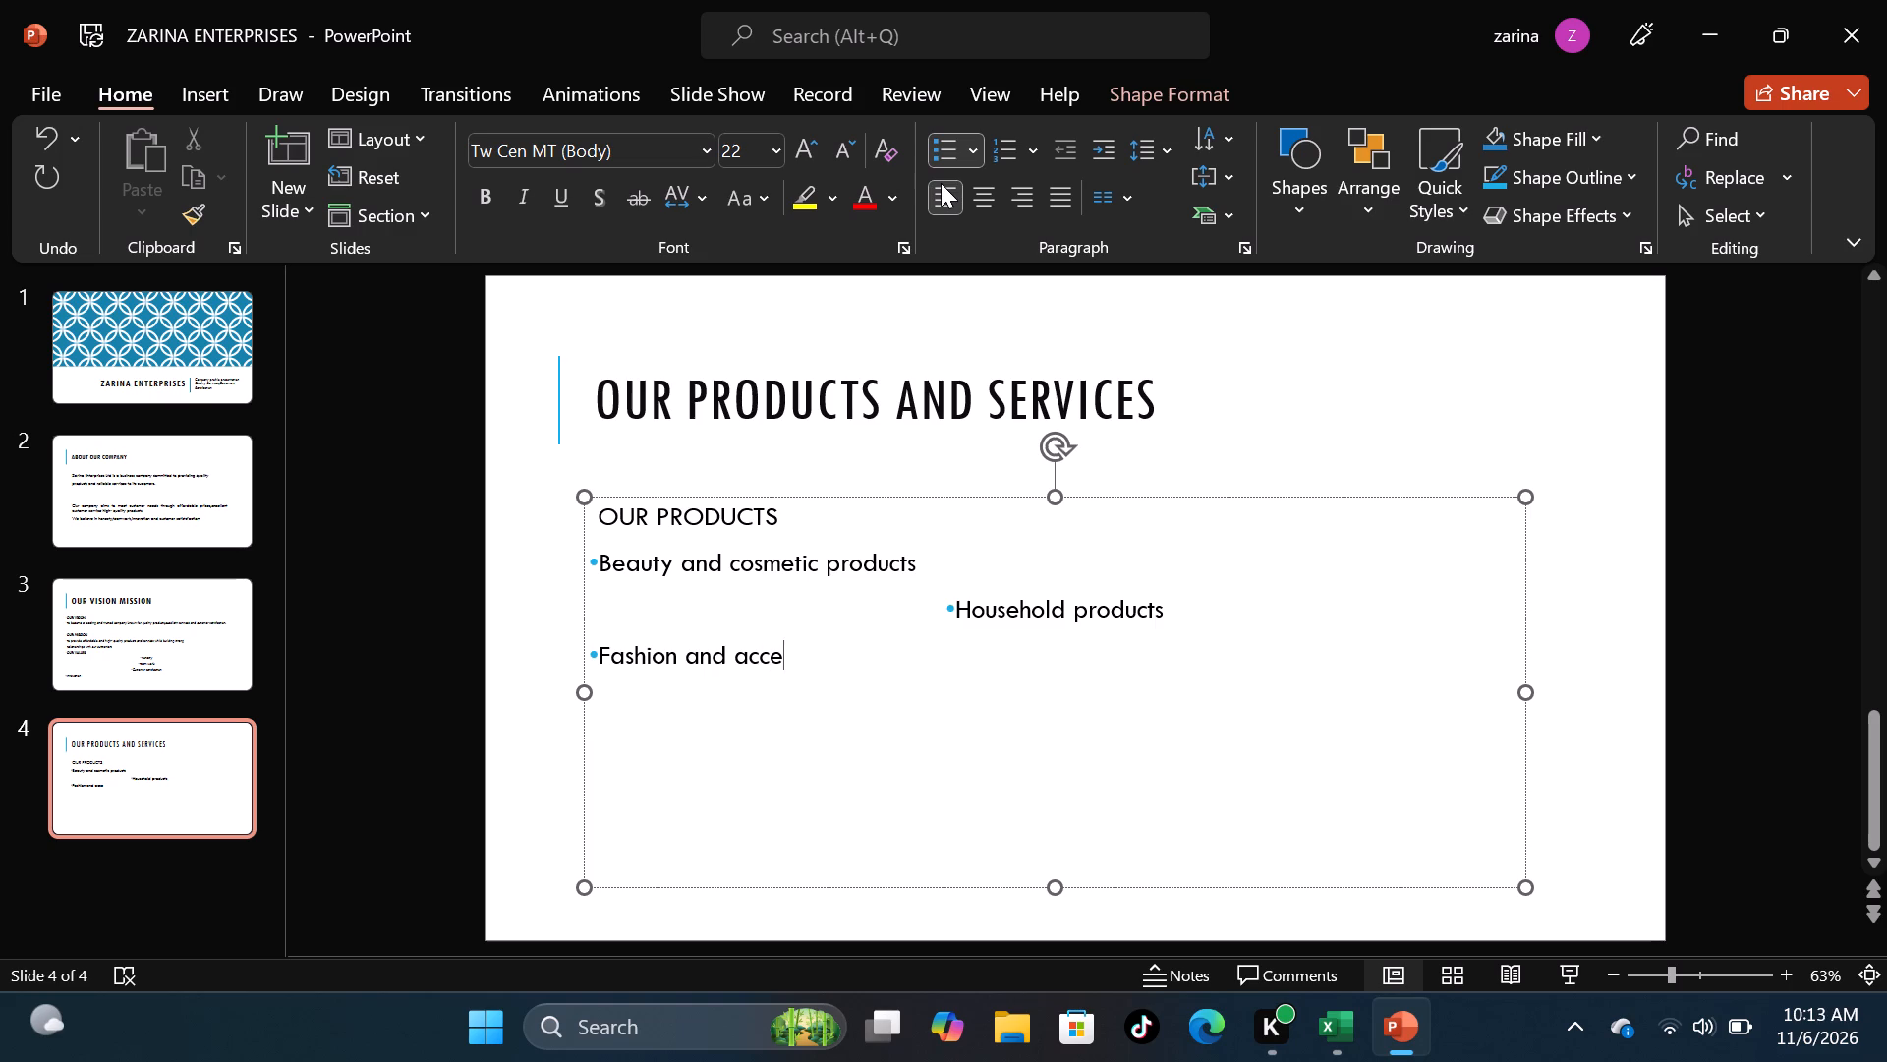
type("ss")
type("orie")
key("s")
Add a new bullet beginning with "Pers" below "Fashion and accessories".
key("Return")
key("p")
type("er")
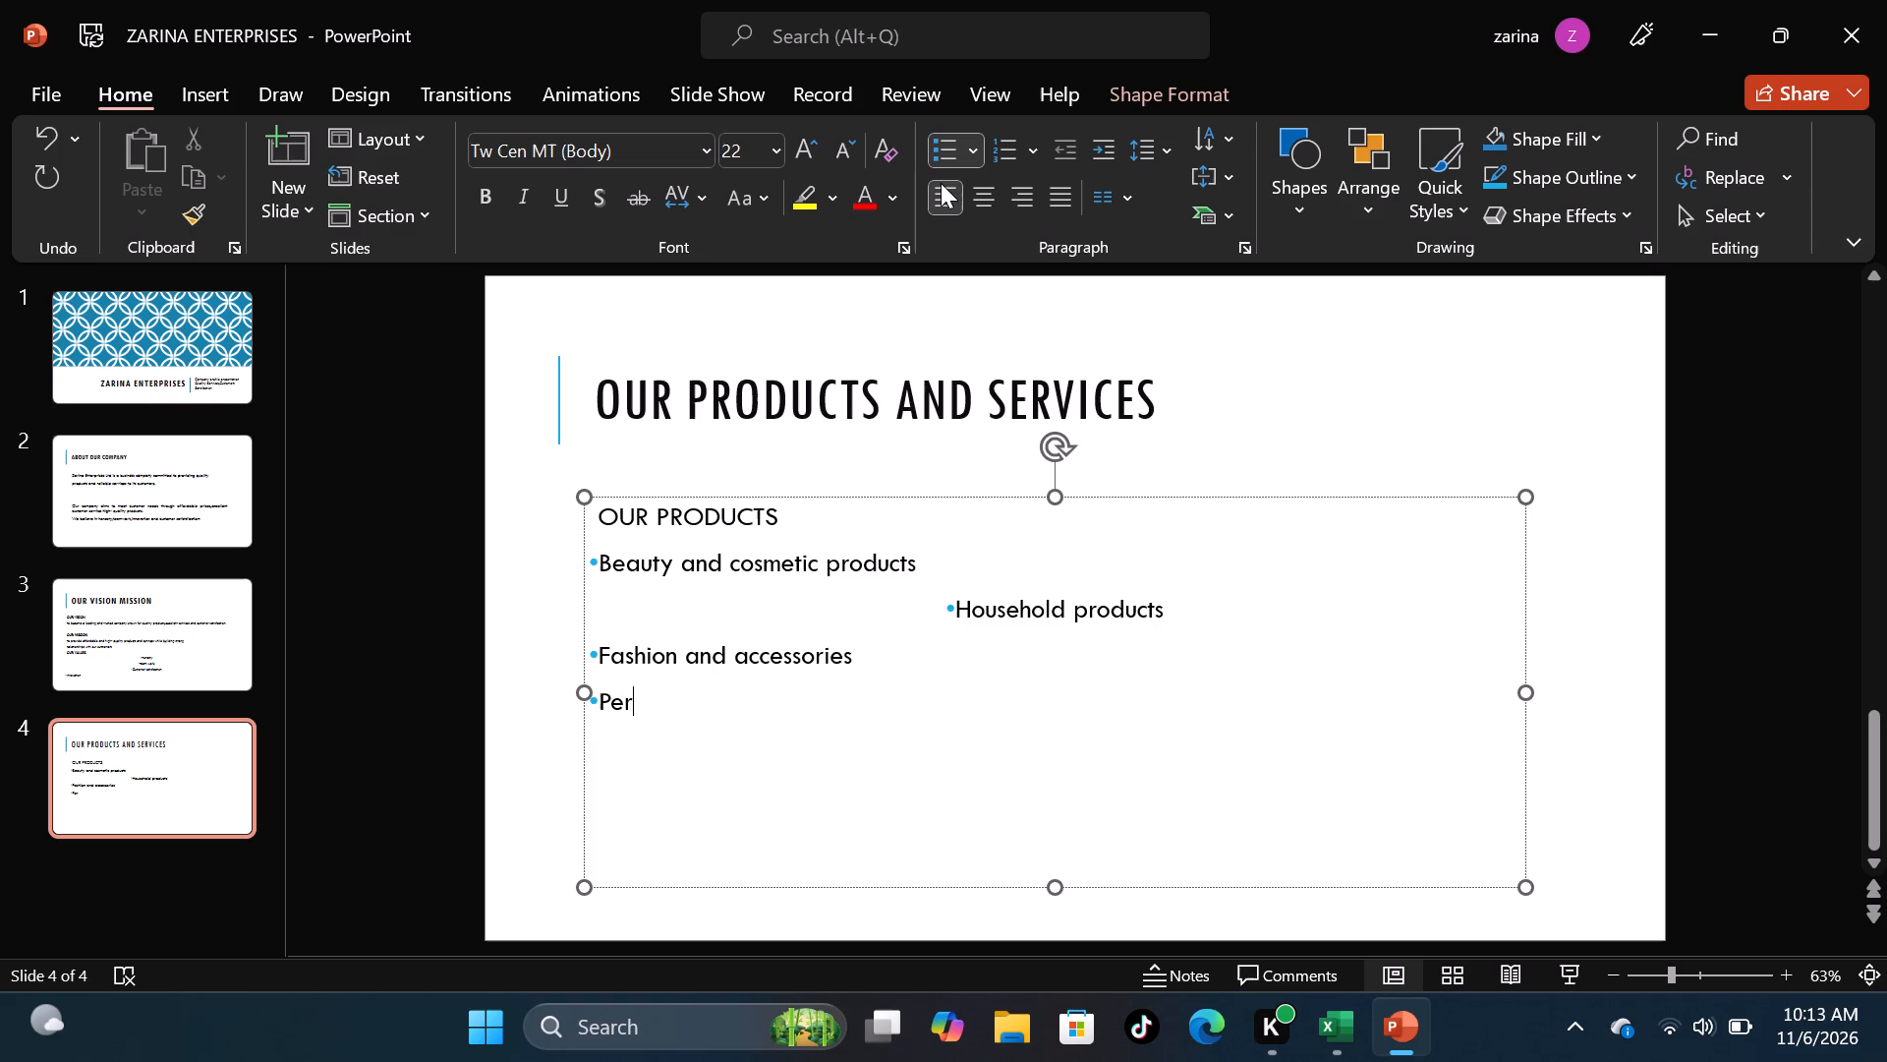
key("s")
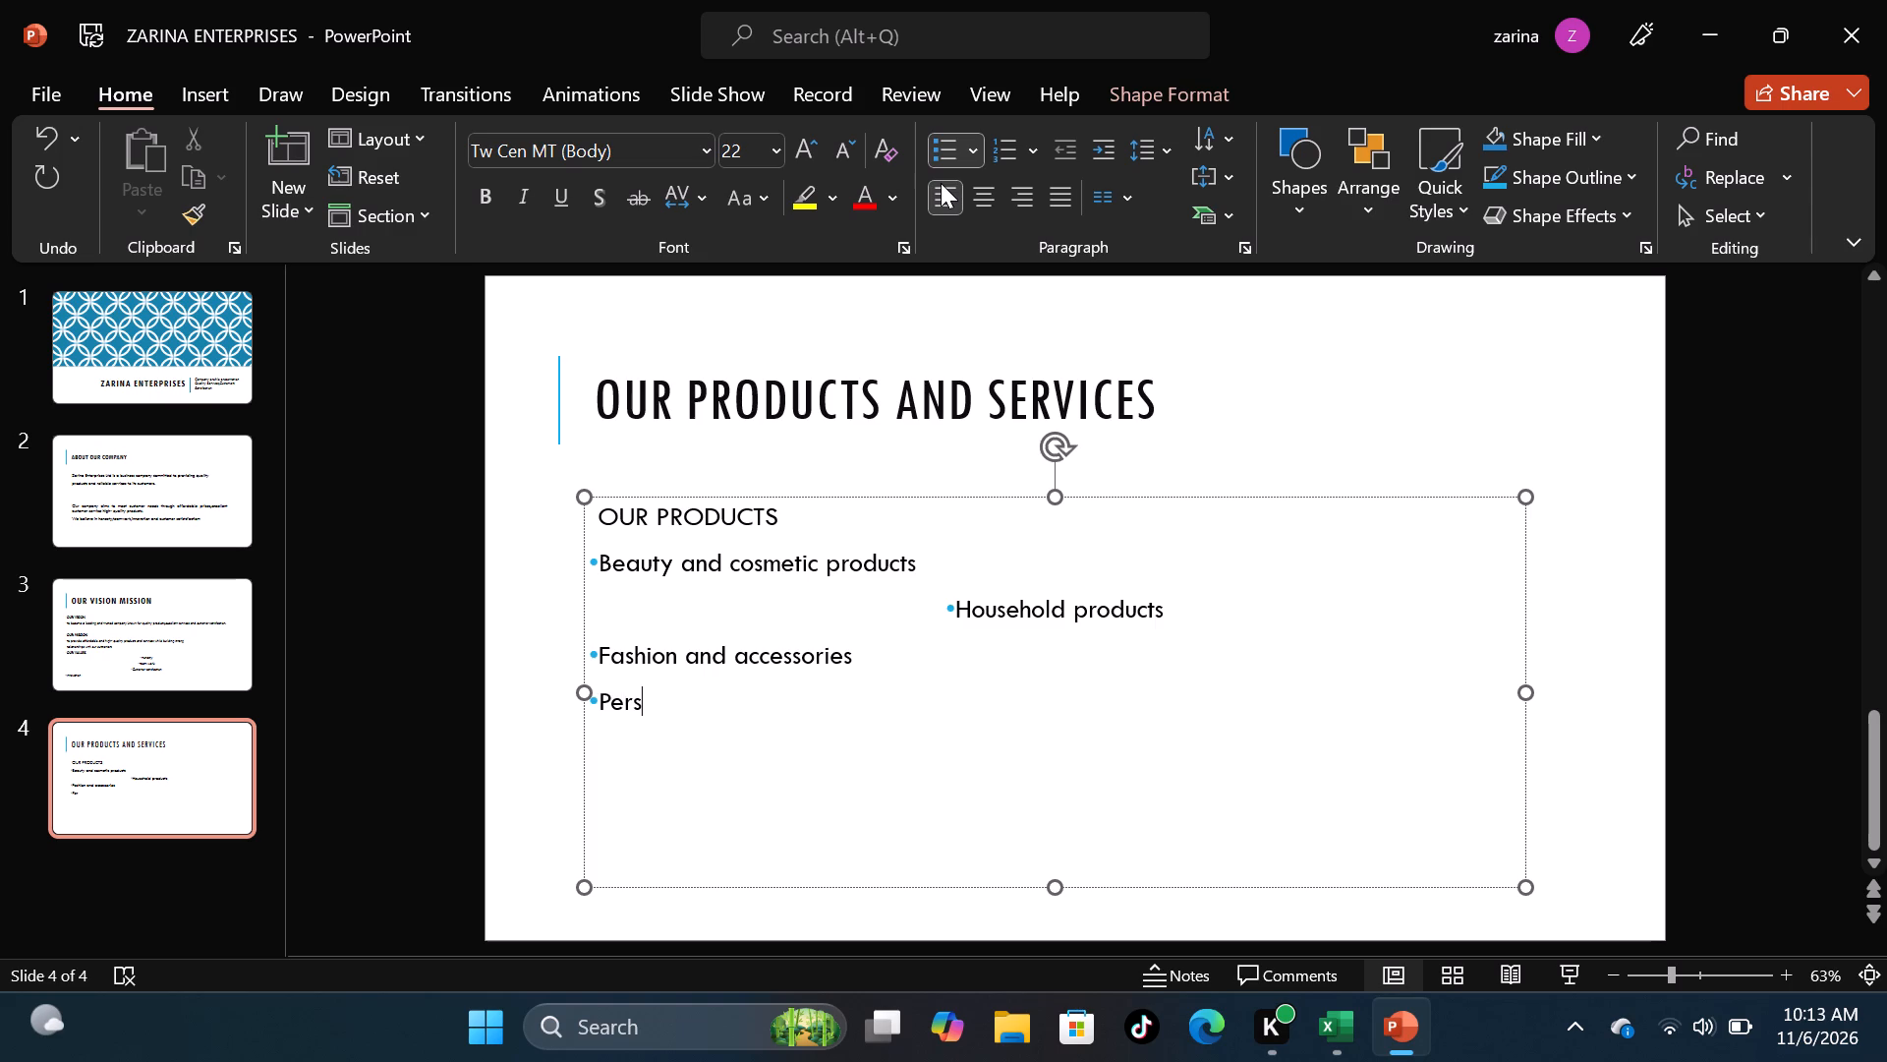